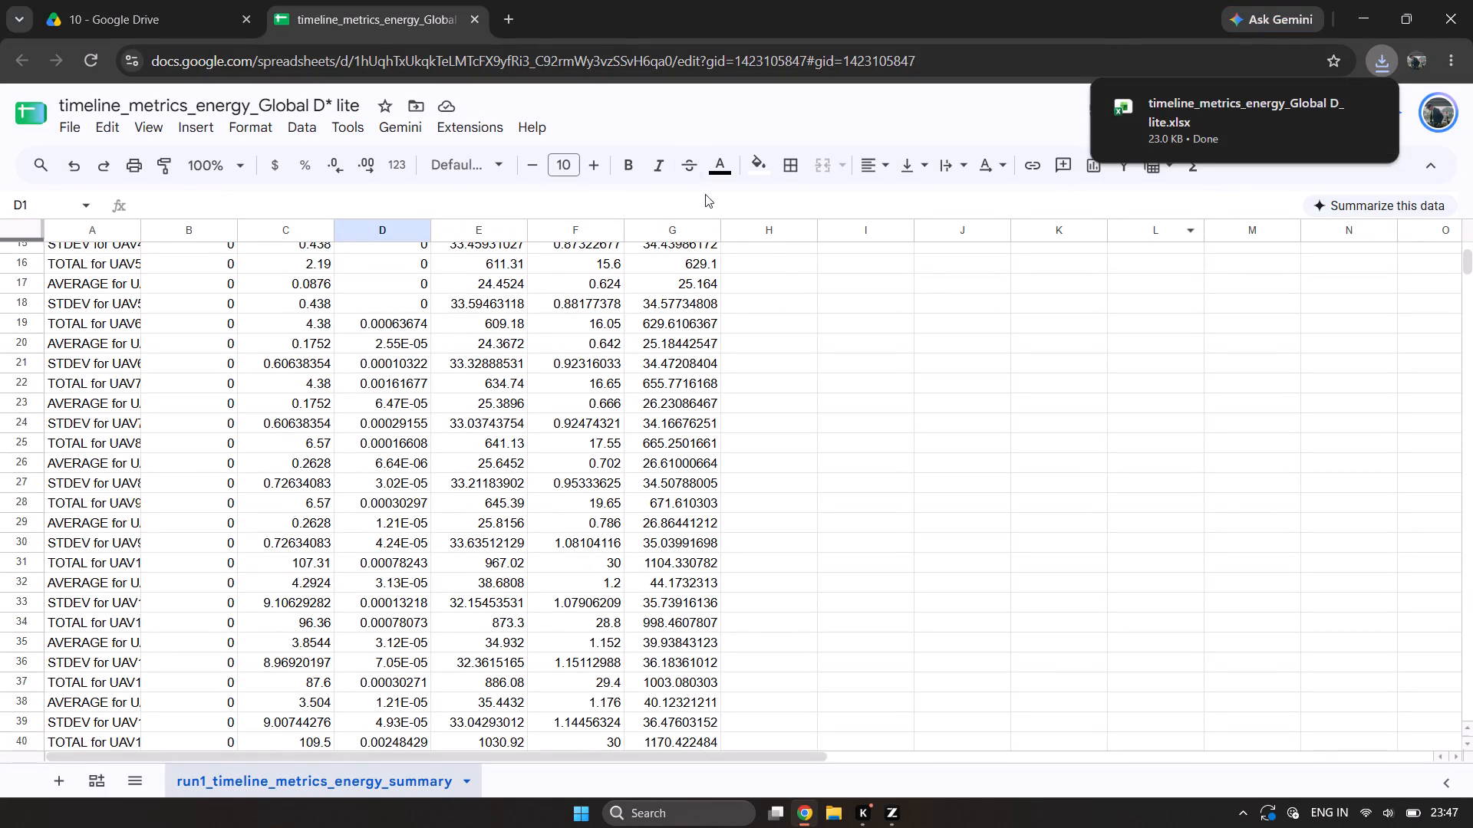
Close the energy summary spreadsheet and its preview, and open run1_timeline_metrics_latency_summary.csv from the Drive folder.
{"action": "left_click", "coordinate": [478, 18]}
{"action": "left_click", "coordinate": [29, 109]}
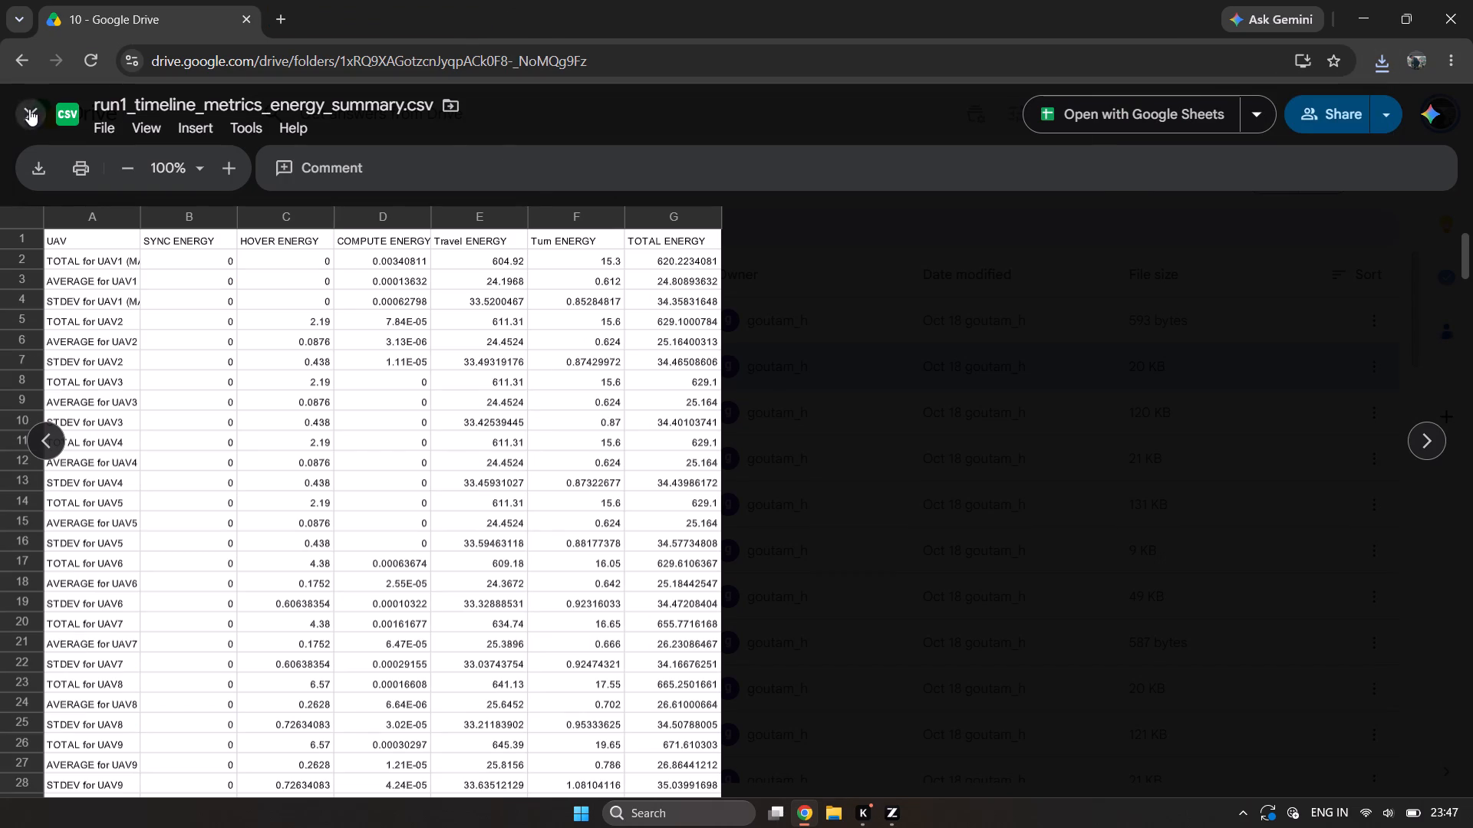
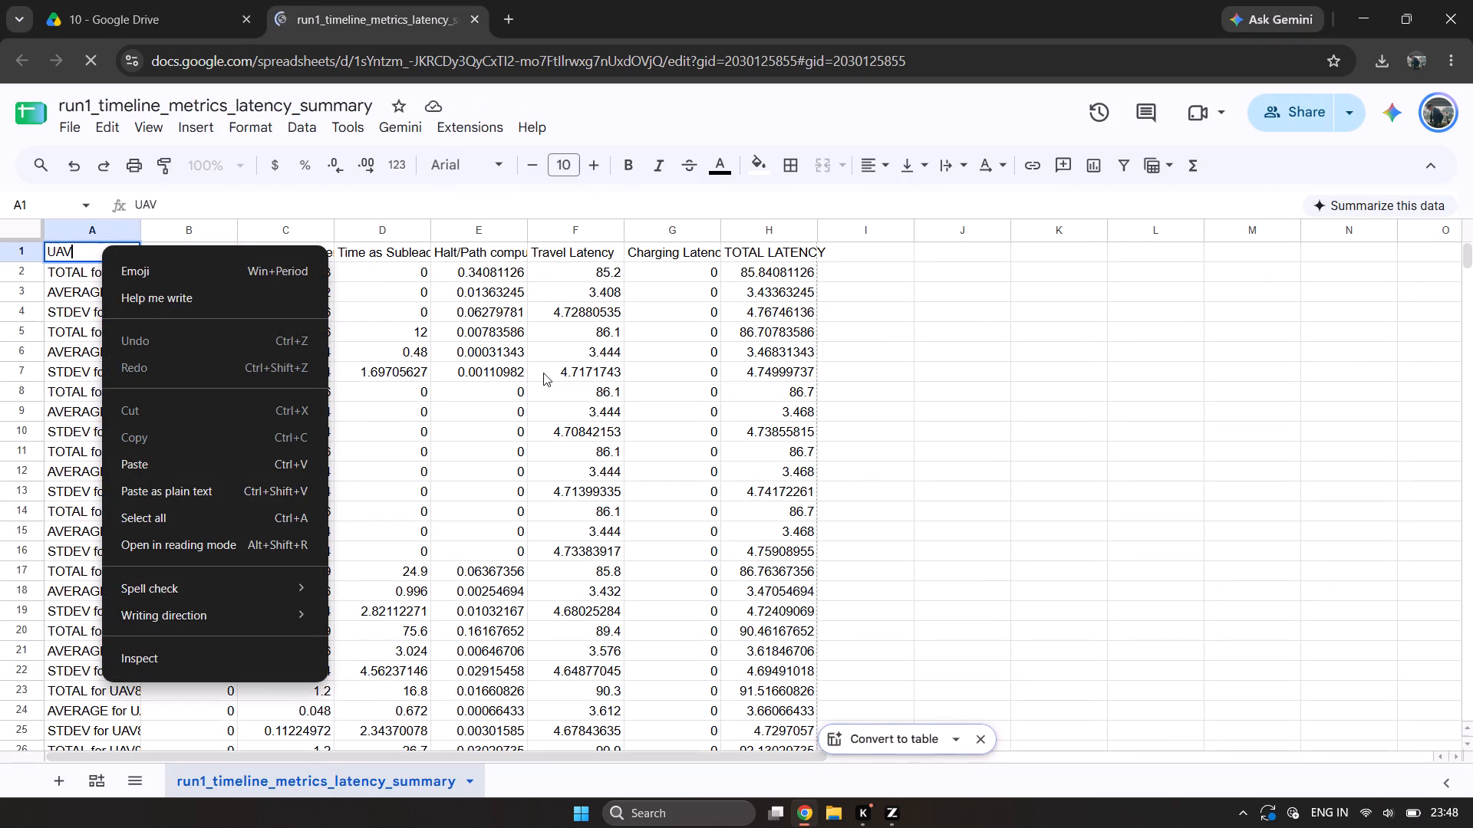
{"action": "left_click", "coordinate": [1004, 442]}
{"action": "left_click", "coordinate": [77, 248]}
{"action": "right_click", "coordinate": [77, 248]}
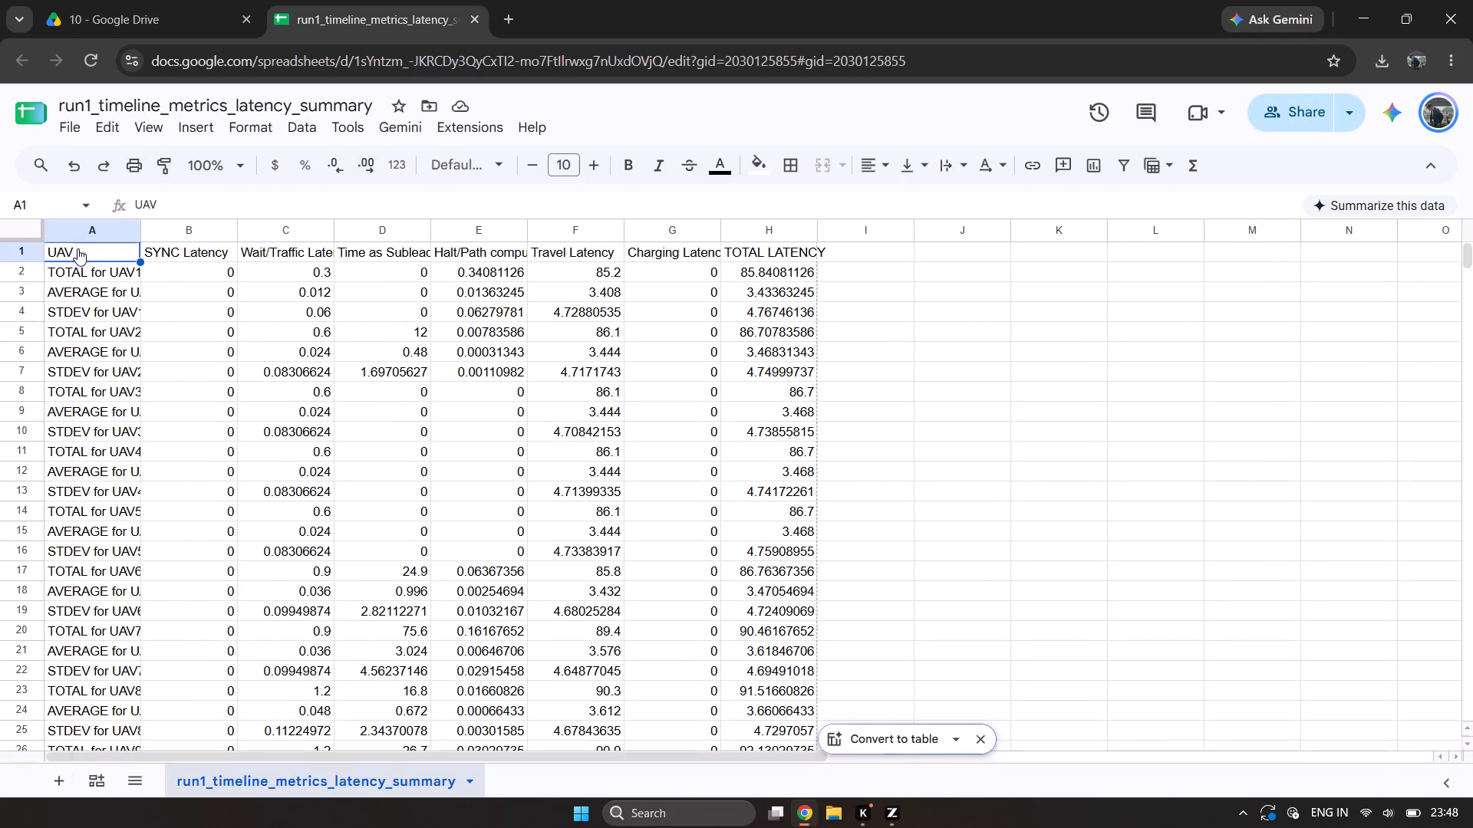
{"action": "left_click", "coordinate": [199, 364]}
{"action": "left_click", "coordinate": [126, 266]}
{"action": "right_click", "coordinate": [126, 266]}
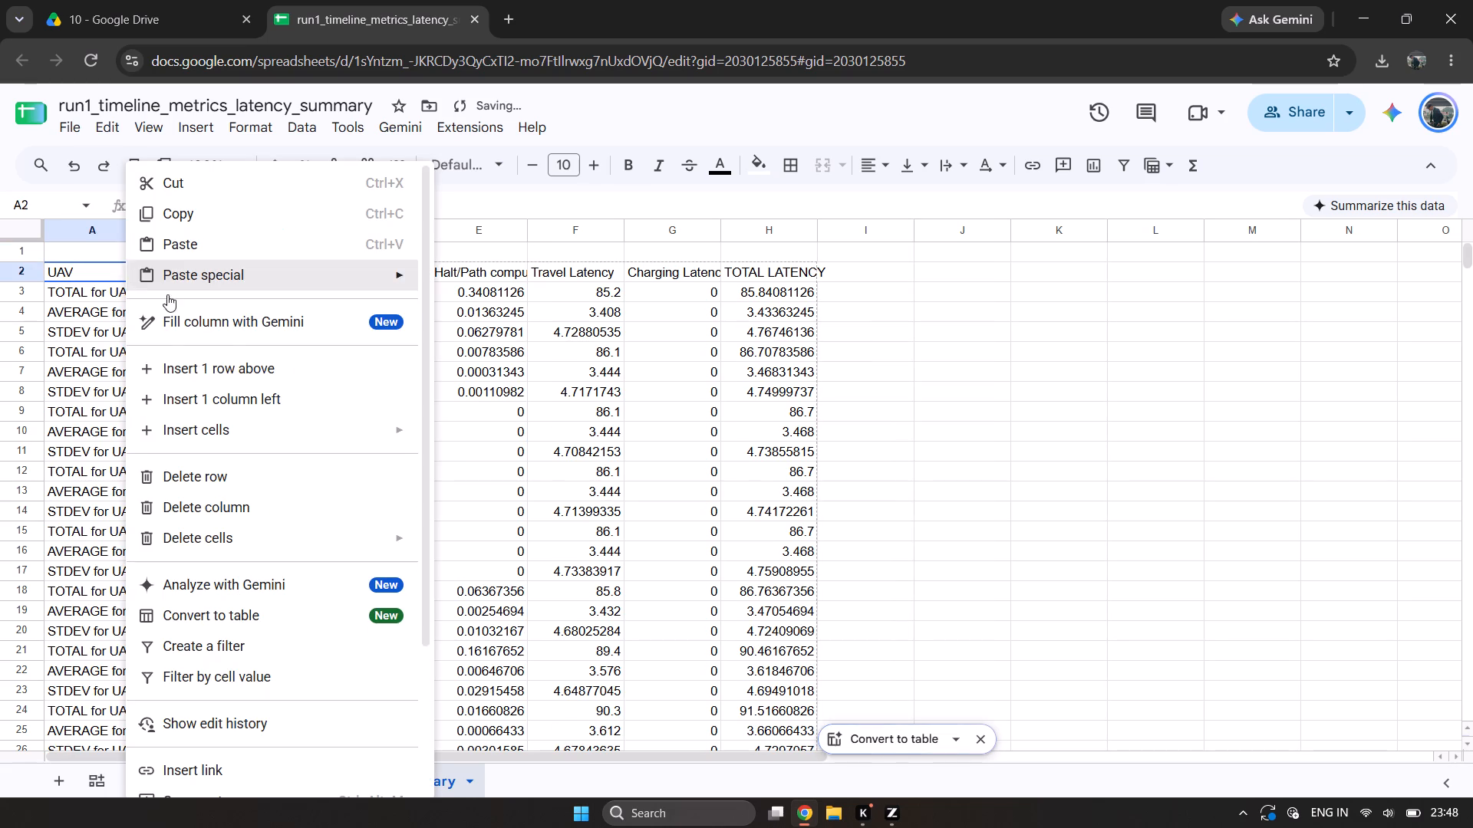
{"action": "left_click", "coordinate": [235, 379]}
Enter the title "Global D* lite" in cell A1 of the latency sheet.
{"action": "left_click", "coordinate": [64, 251]}
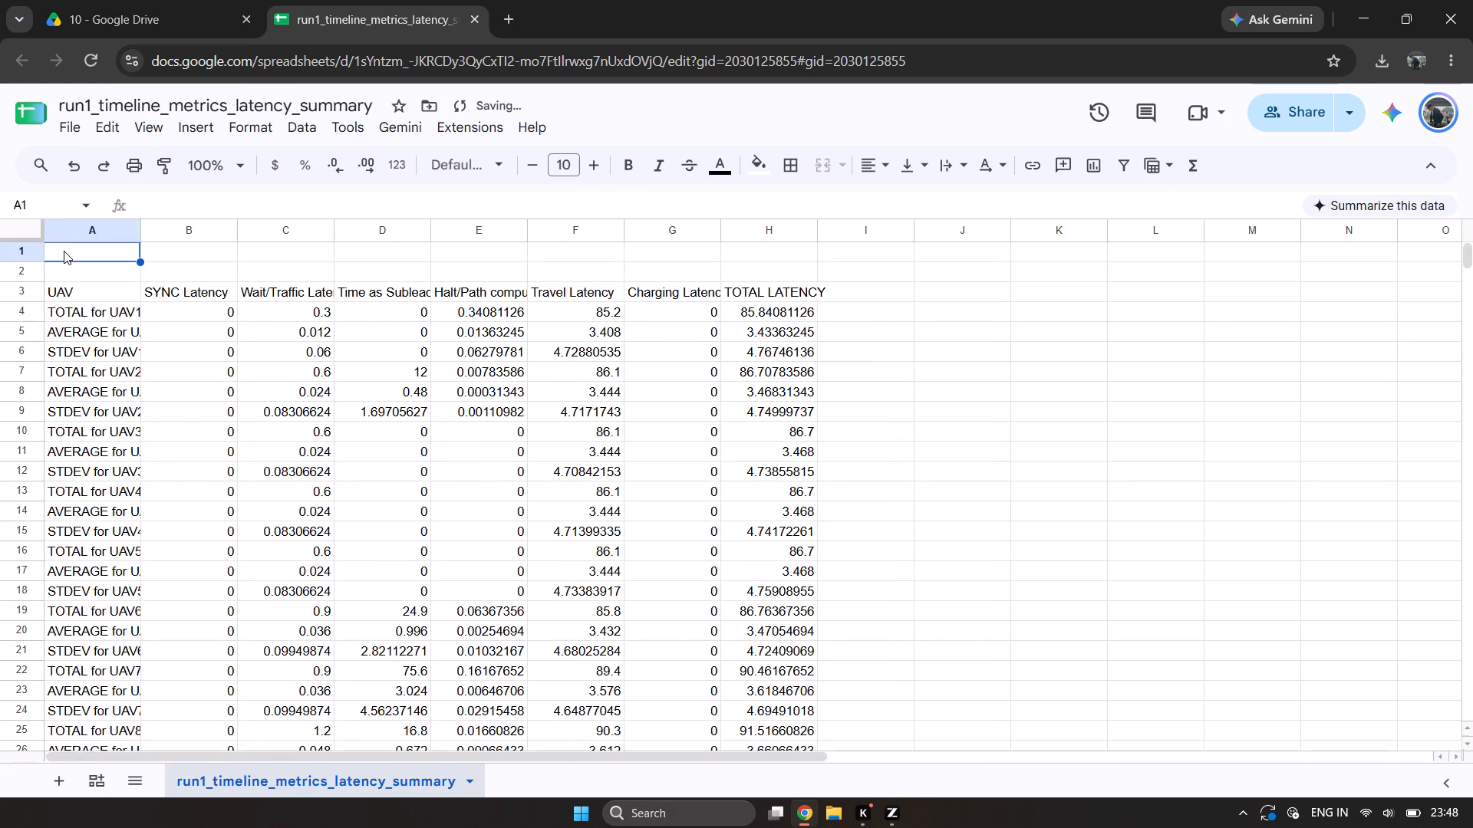
{"action": "key", "text": "shift+g"}
{"action": "type", "text": "lobal D"}
{"action": "key", "text": "space"}
{"action": "key", "text": "BackSpace"}
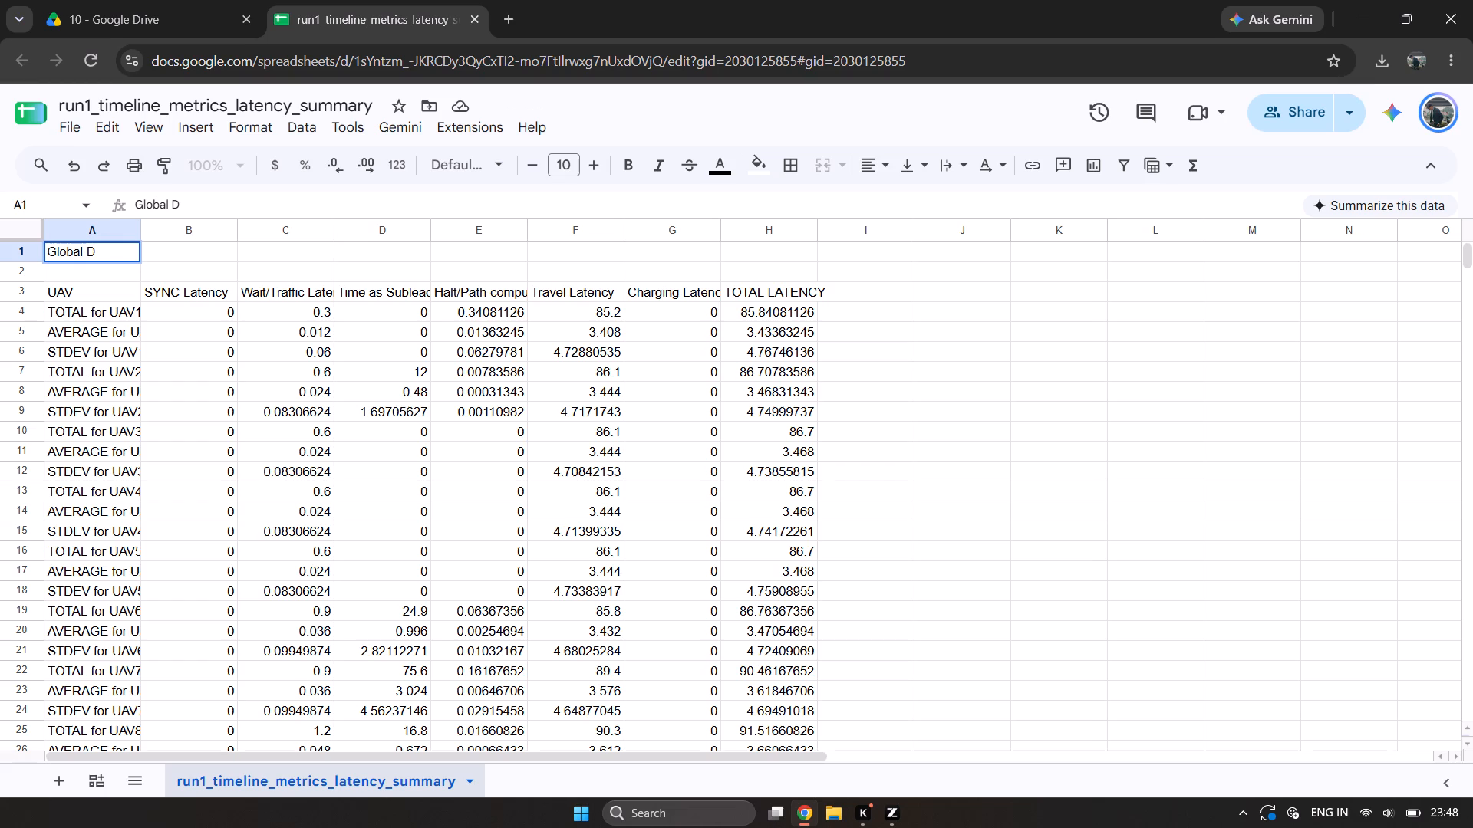
{"action": "type", "text": "* lite"}
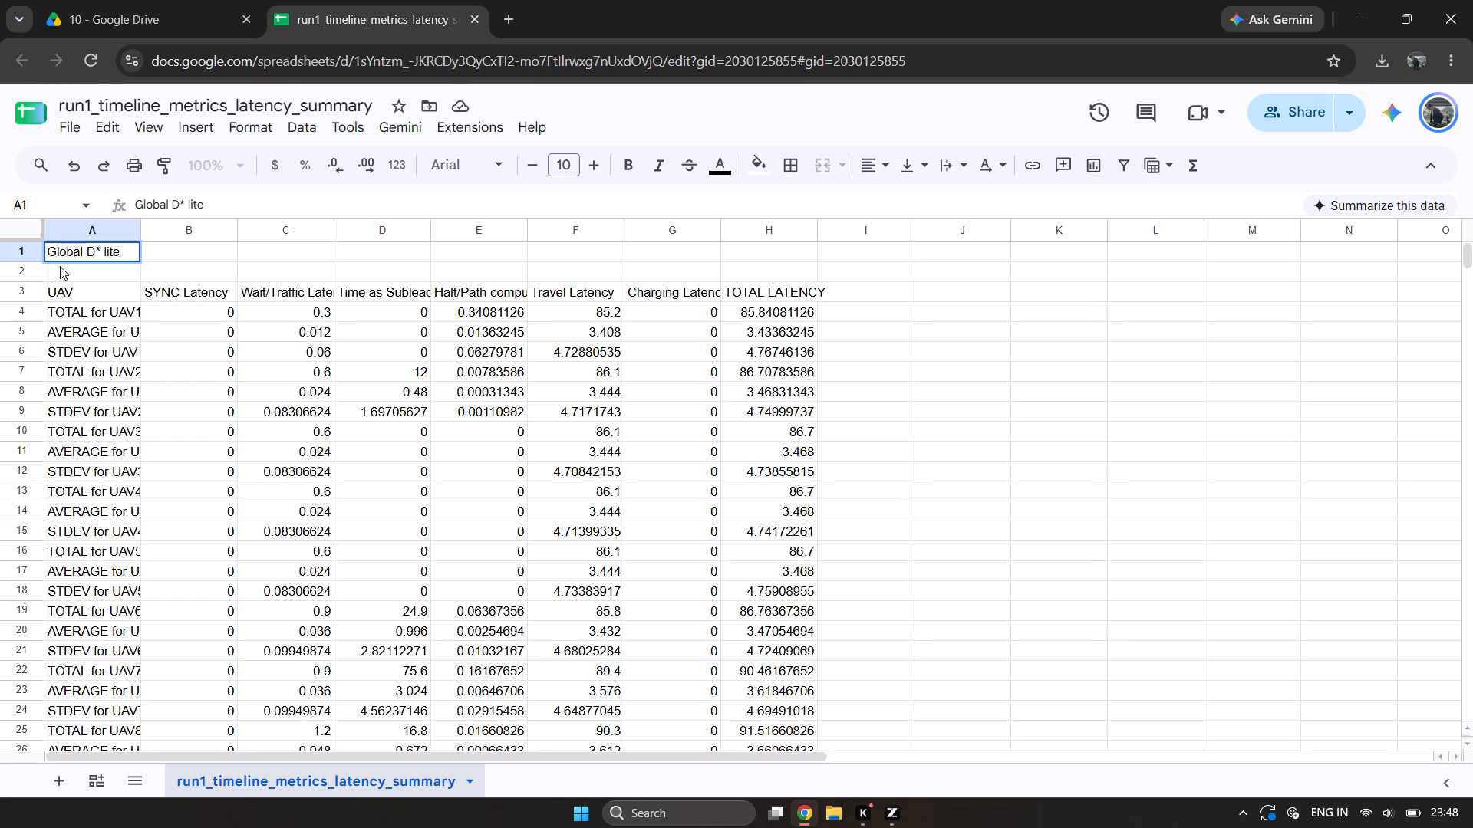
{"action": "left_click", "coordinate": [60, 266]}
Rename the latency spreadsheet as "timeline_metrics_latency_Global D* lite".
{"action": "left_click", "coordinate": [101, 103]}
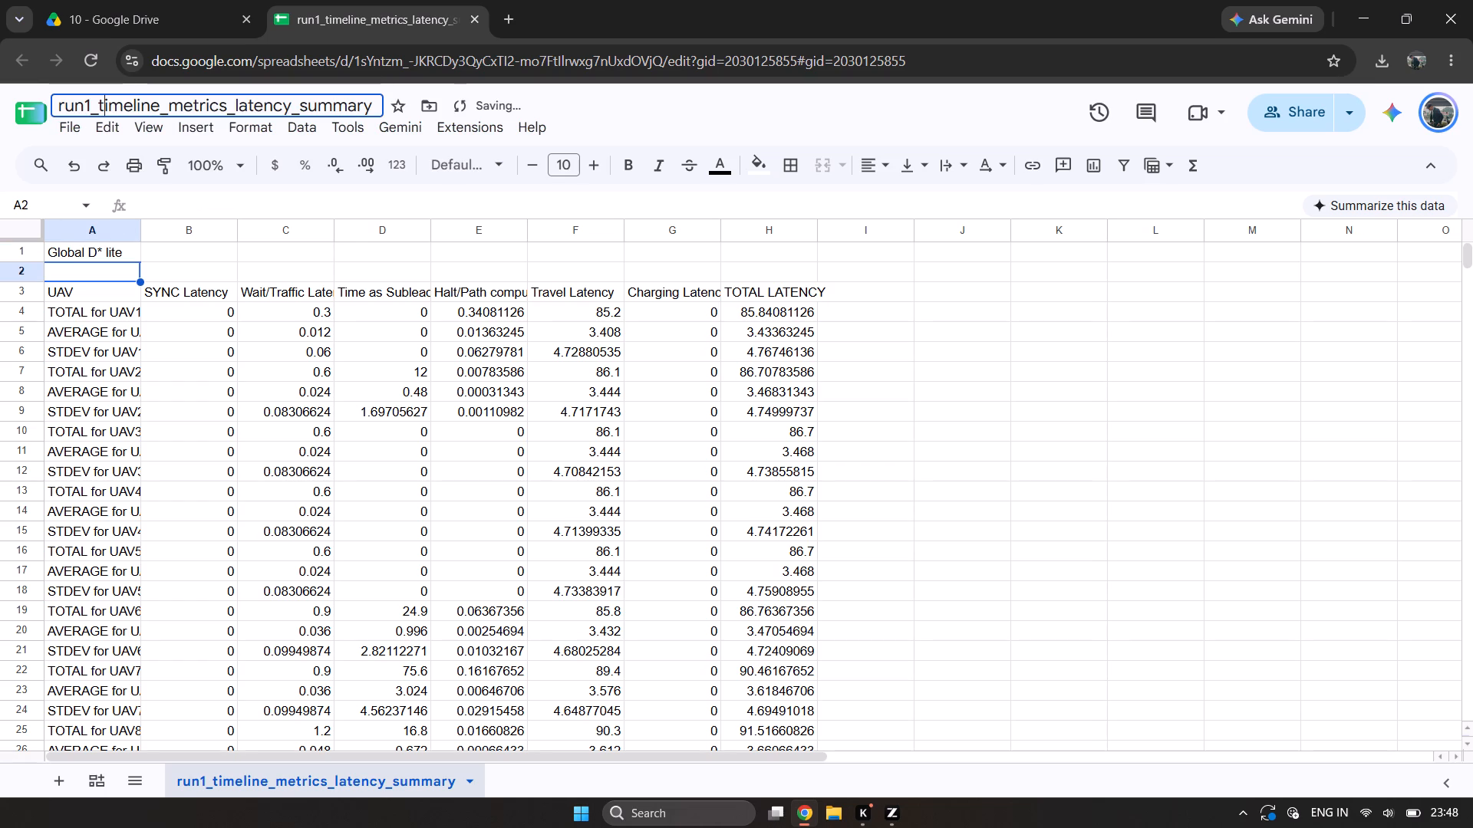
{"action": "key", "text": "Left"}
{"action": "key", "text": "BackSpace"}
{"action": "key", "text": "BackSpace"}
{"action": "key", "text": "BackSpace"}
{"action": "key", "text": "BackSpace"}
{"action": "key", "text": "BackSpace"}
{"action": "key", "text": "BackSpace"}
{"action": "key", "text": "BackSpace"}
{"action": "key", "text": "BackSpace"}
{"action": "key", "text": "BackSpace"}
{"action": "key", "text": "BackSpace"}
{"action": "key", "text": "BackSpace"}
{"action": "key", "text": "BackSpace"}
{"action": "key", "text": "BackSpace"}
{"action": "key", "text": "BackSpace"}
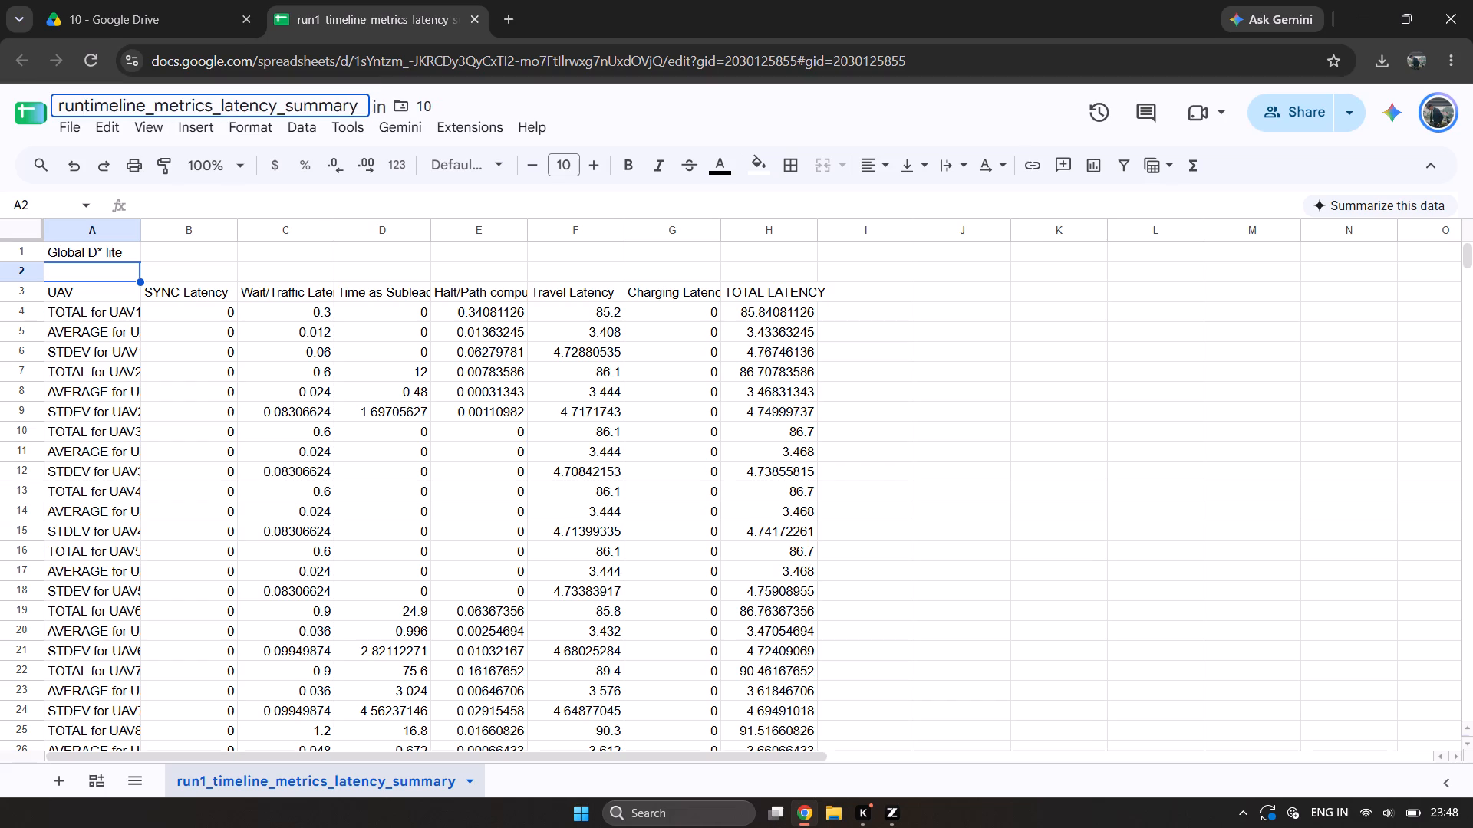
{"action": "left_click", "coordinate": [334, 107]}
{"action": "key", "text": "BackSpace"}
{"action": "key", "text": "BackSpace"}
{"action": "key", "text": "BackSpace"}
{"action": "key", "text": "BackSpace"}
{"action": "key", "text": "BackSpace"}
{"action": "key", "text": "BackSpace"}
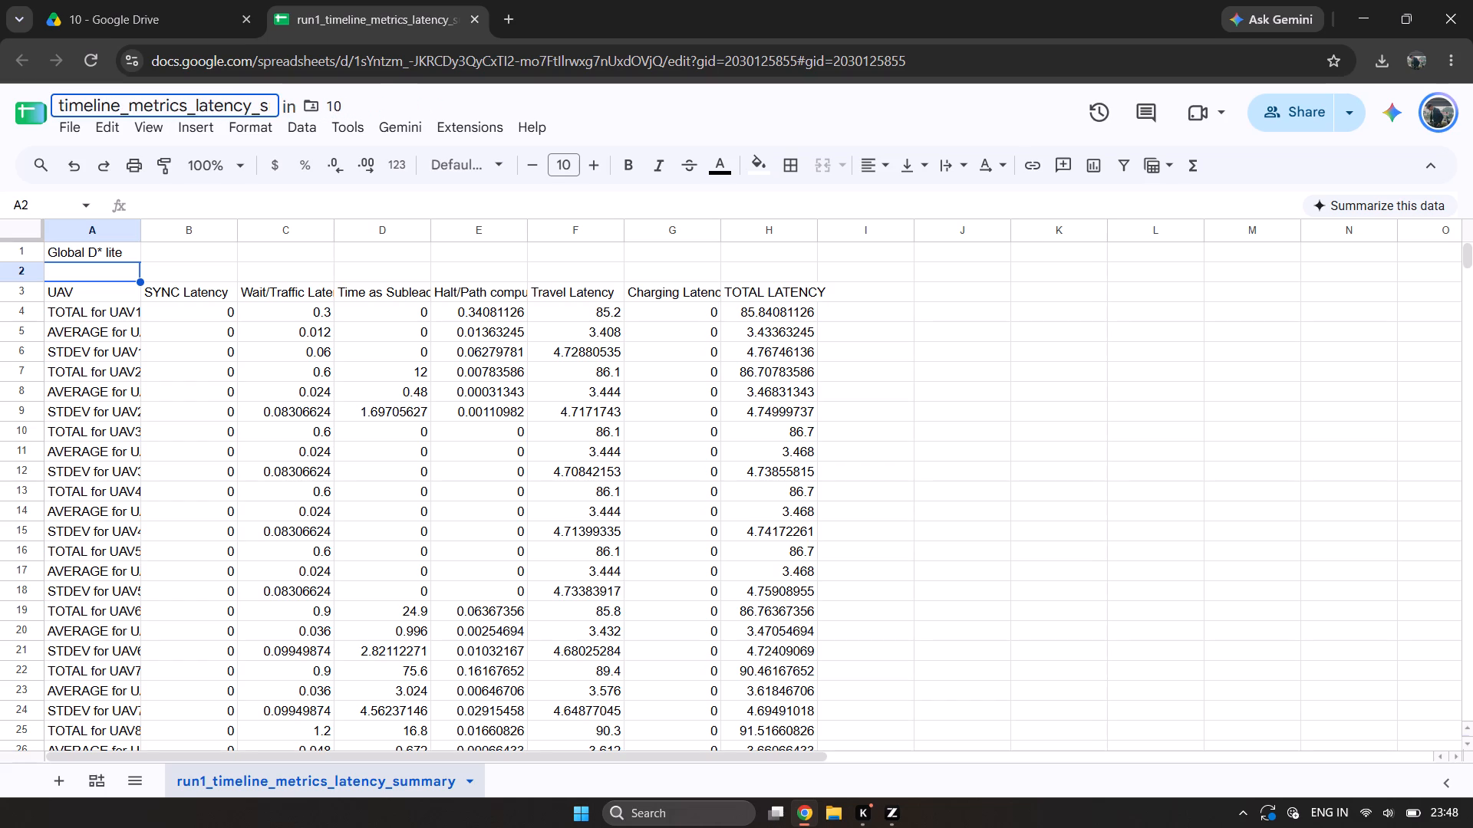
{"action": "key", "text": "BackSpace"}
{"action": "key", "text": "shift+g"}
{"action": "type", "text": "lobal"}
{"action": "key", "text": "space"}
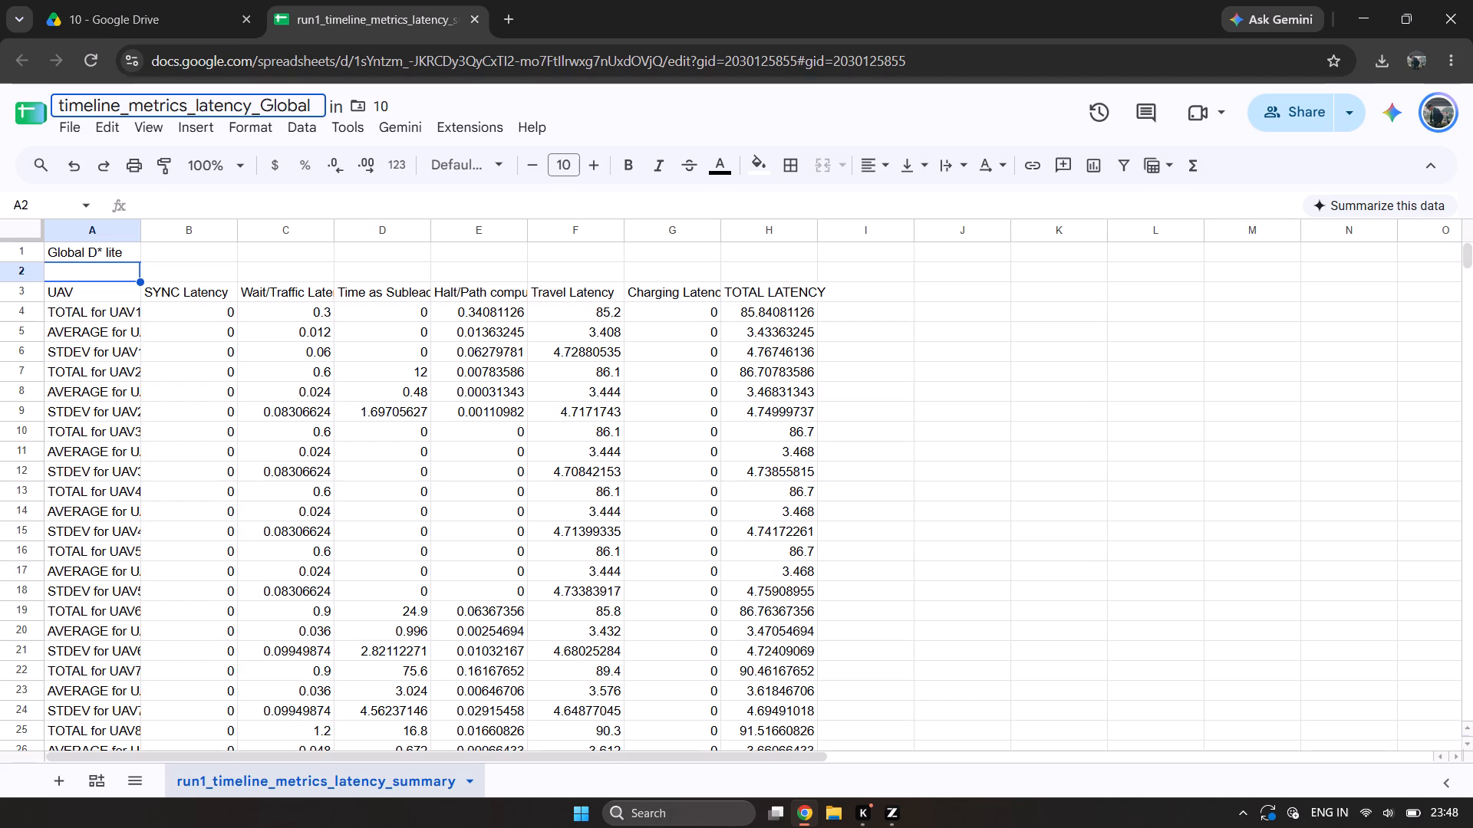
{"action": "type", "text": "D* lite"}
{"action": "left_click", "coordinate": [194, 264]}
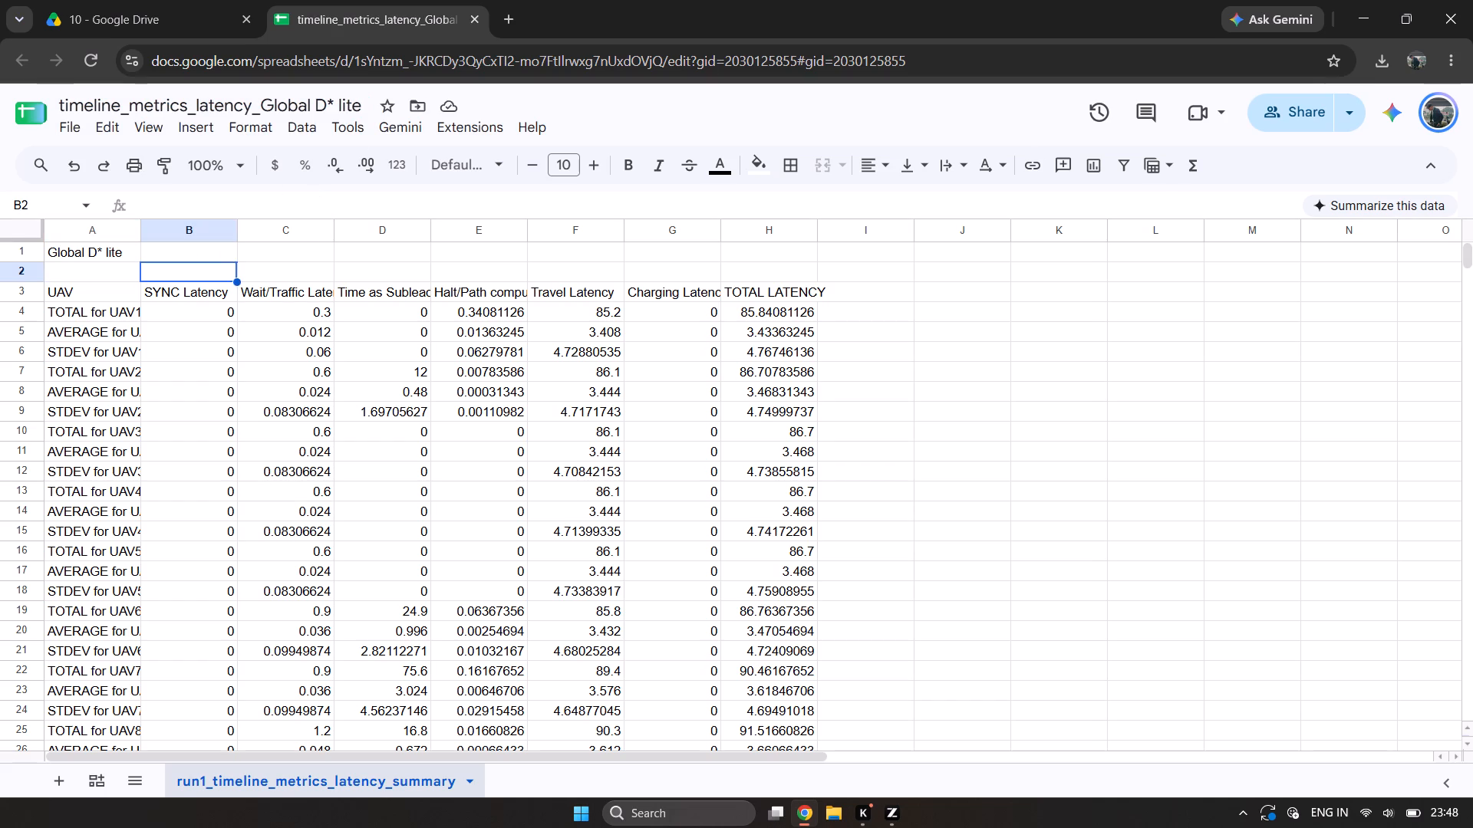
Replace the label in cell A309 with a copy of the "Latency of Completion" label from A310.
{"action": "scroll", "coordinate": [194, 264], "scroll_direction": "down", "scroll_amount": 13}
{"action": "scroll", "coordinate": [194, 264], "scroll_direction": "down", "scroll_amount": 10}
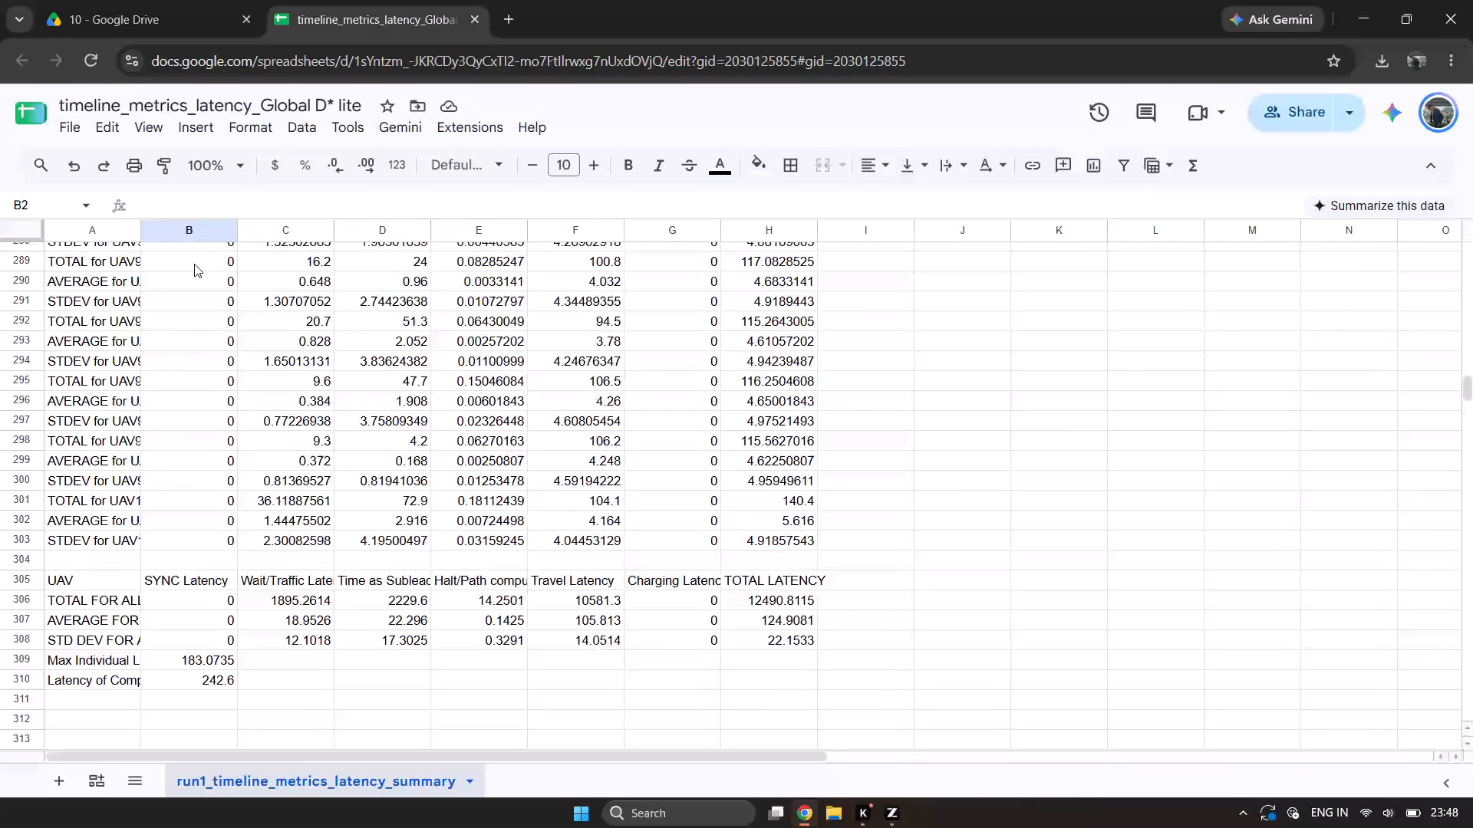
{"action": "scroll", "coordinate": [194, 264], "scroll_direction": "down", "scroll_amount": 1}
{"action": "left_click", "coordinate": [110, 330]}
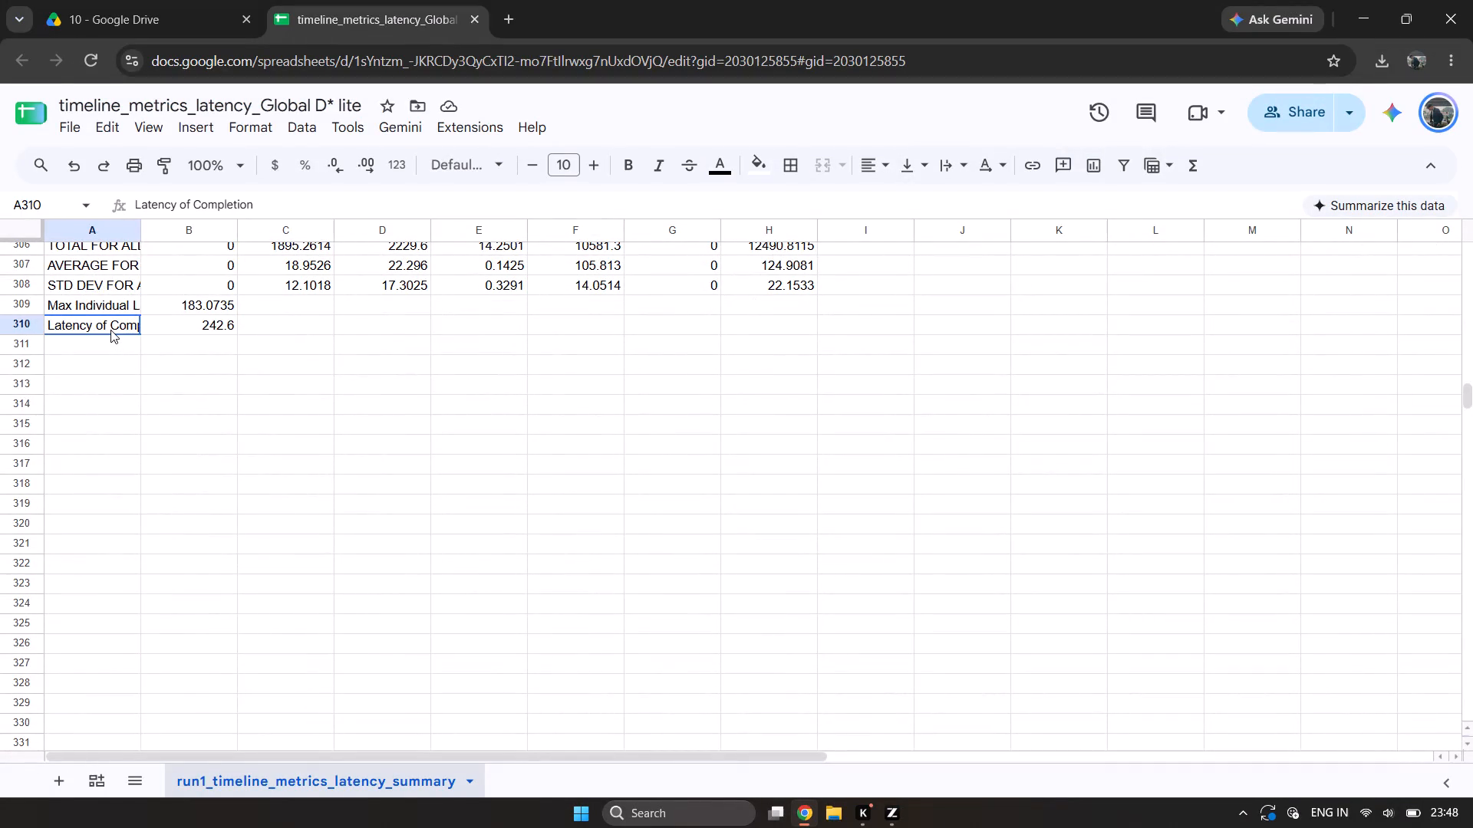
{"action": "key", "text": "ctrl+c"}
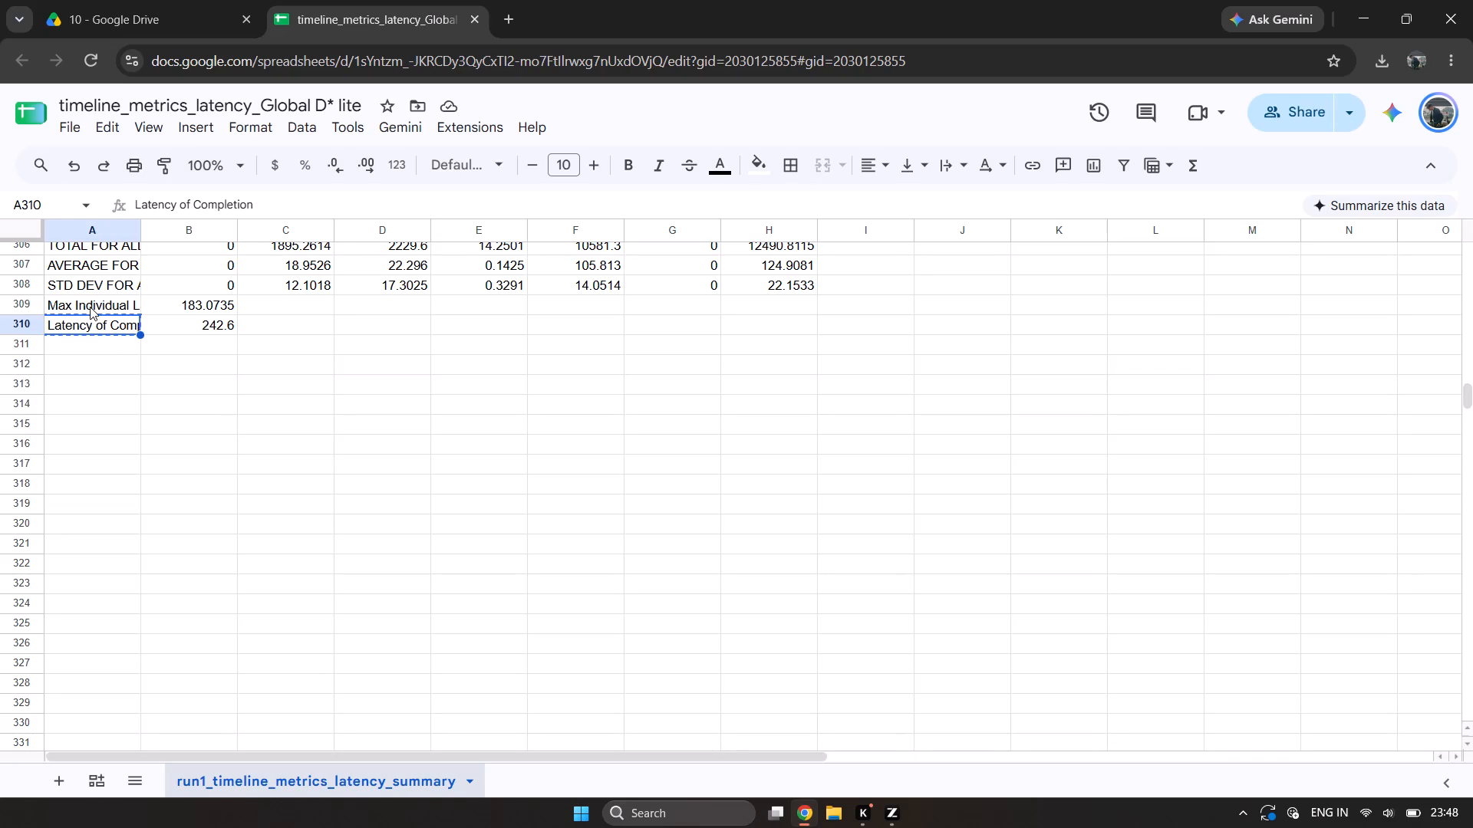
{"action": "left_click", "coordinate": [90, 307]}
{"action": "key", "text": "BackSpace"}
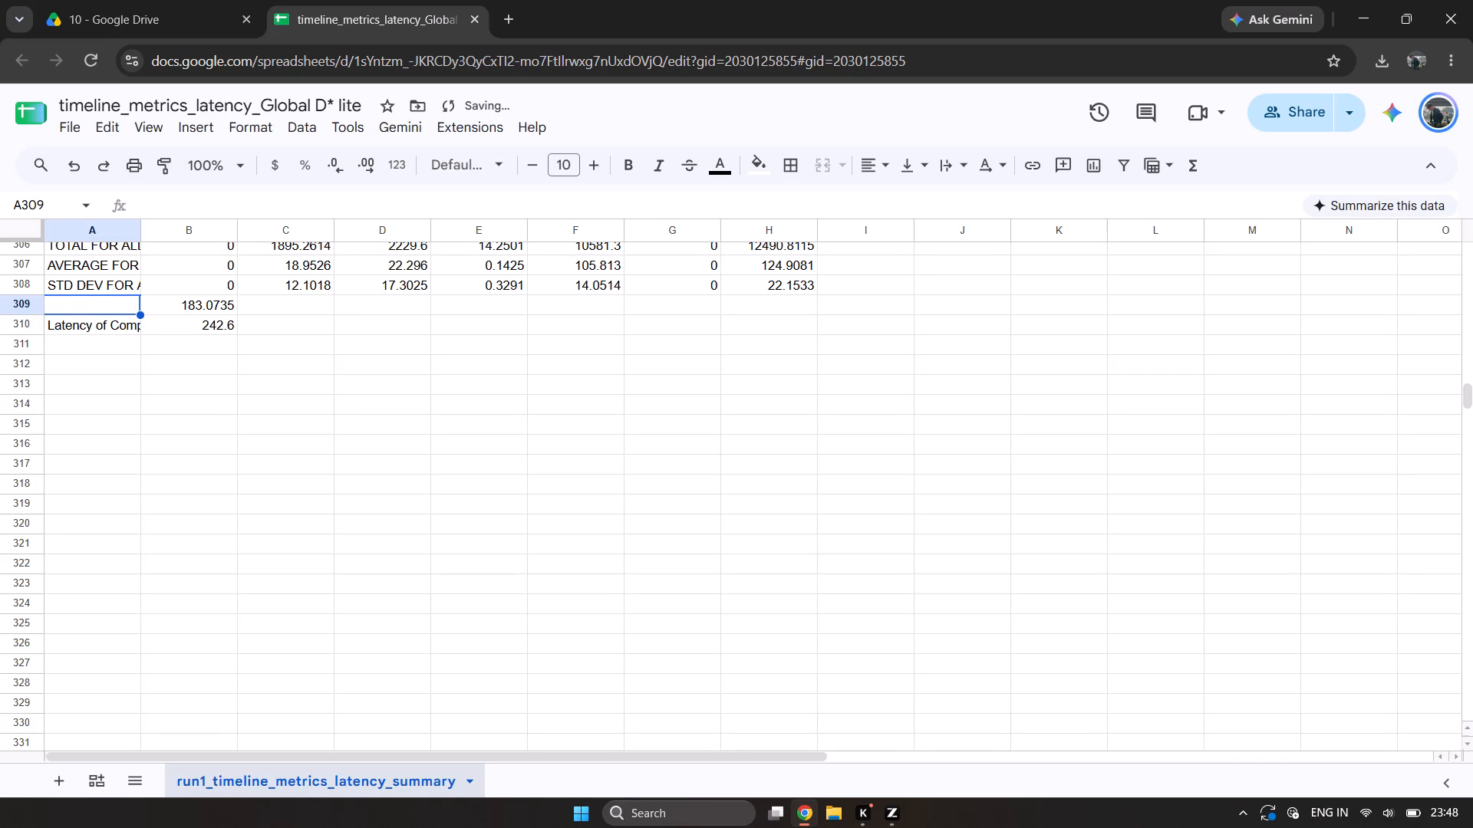
{"action": "key", "text": "ctrl+v"}
Clear the duplicate "Latency of Completion" label and its value from cells A310:B310.
{"action": "left_click", "coordinate": [94, 325]}
{"action": "left_click_drag", "start_coordinate": [94, 325], "coordinate": [175, 335]}
{"action": "key", "text": "BackSpace"}
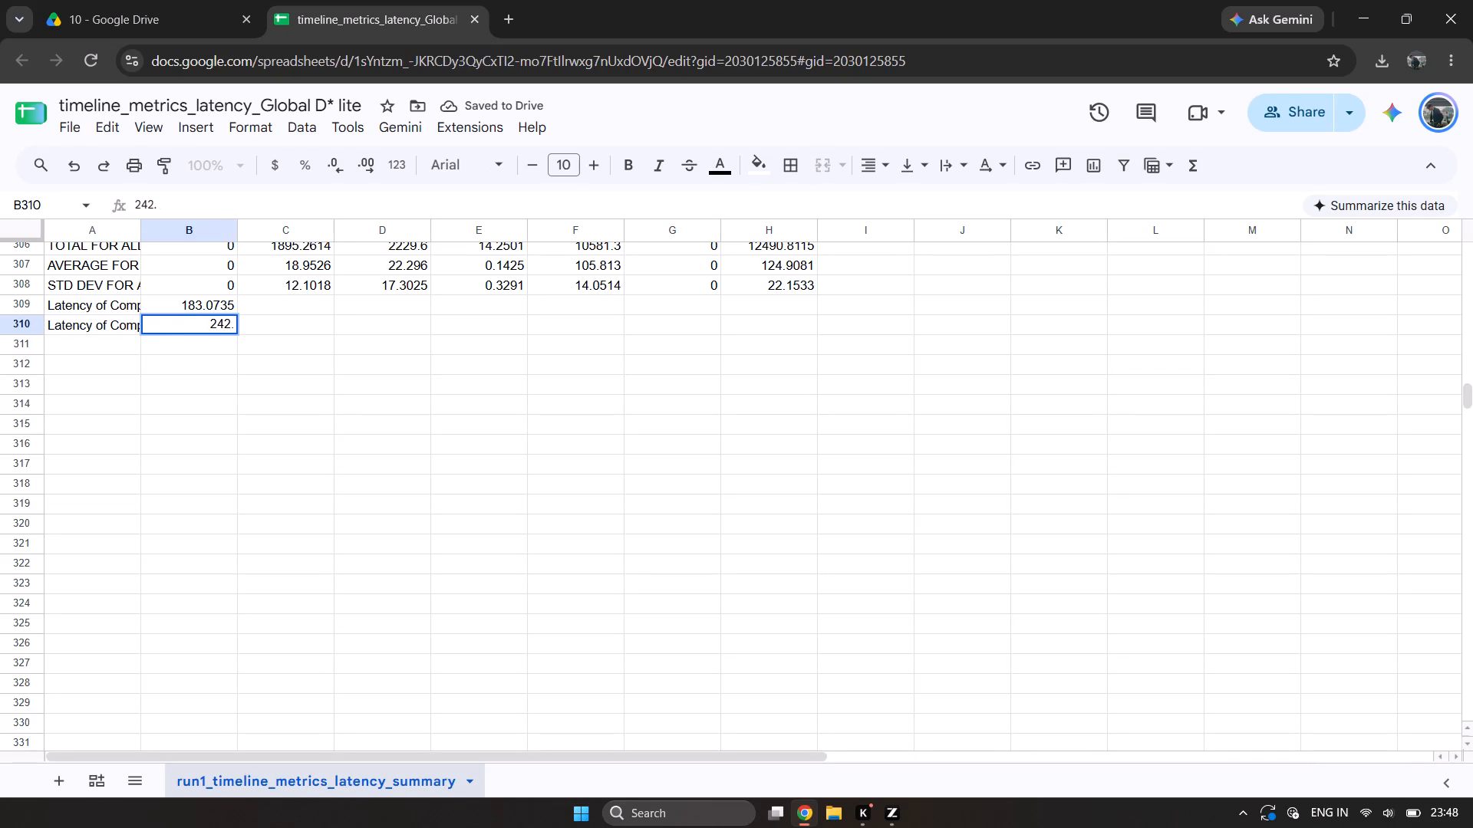
{"action": "left_click", "coordinate": [175, 335]}
{"action": "left_click_drag", "start_coordinate": [95, 326], "coordinate": [98, 326]}
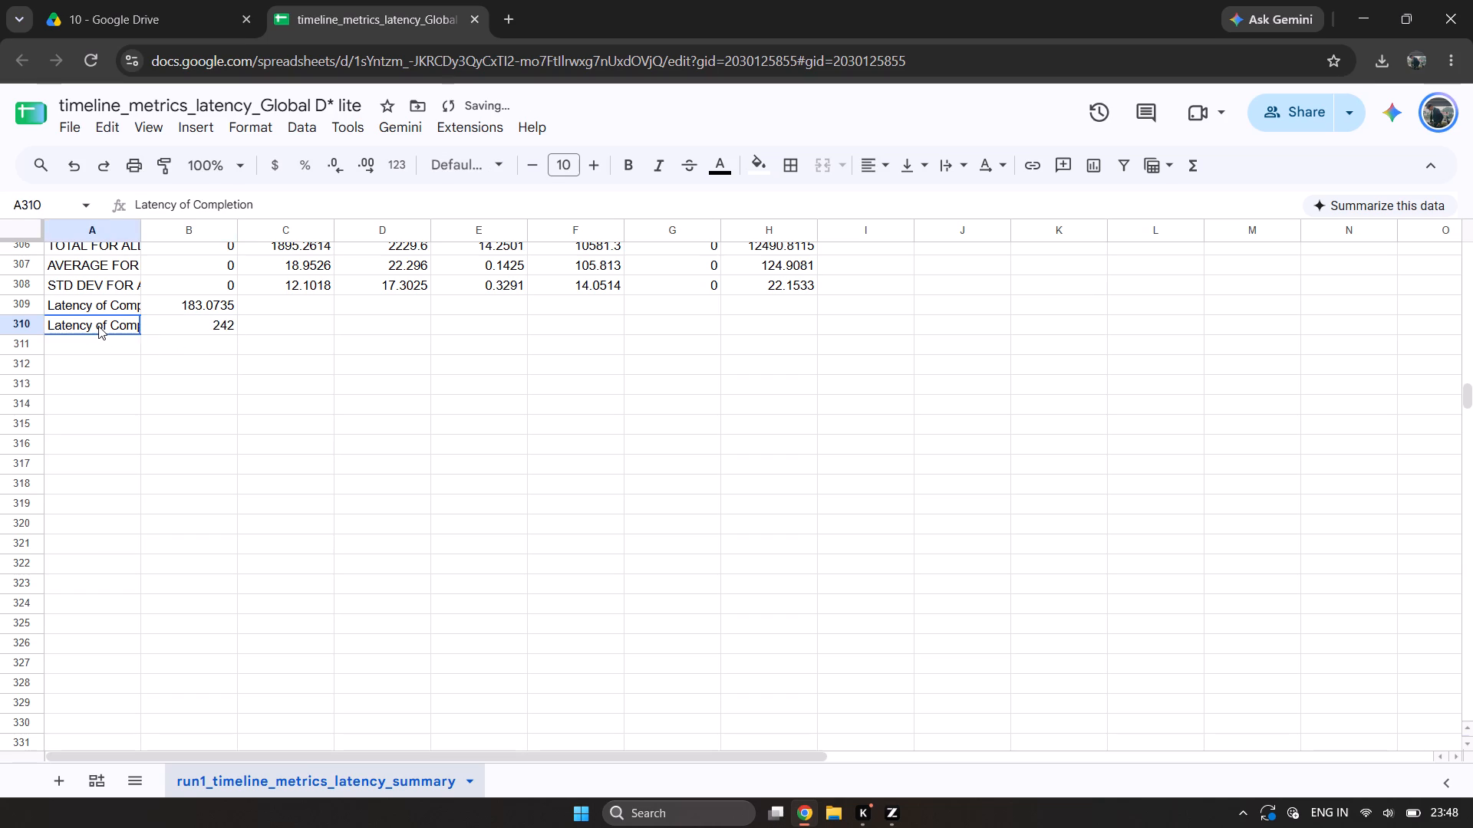
{"action": "left_click_drag", "start_coordinate": [98, 326], "coordinate": [160, 327]}
{"action": "key", "text": "BackSpace"}
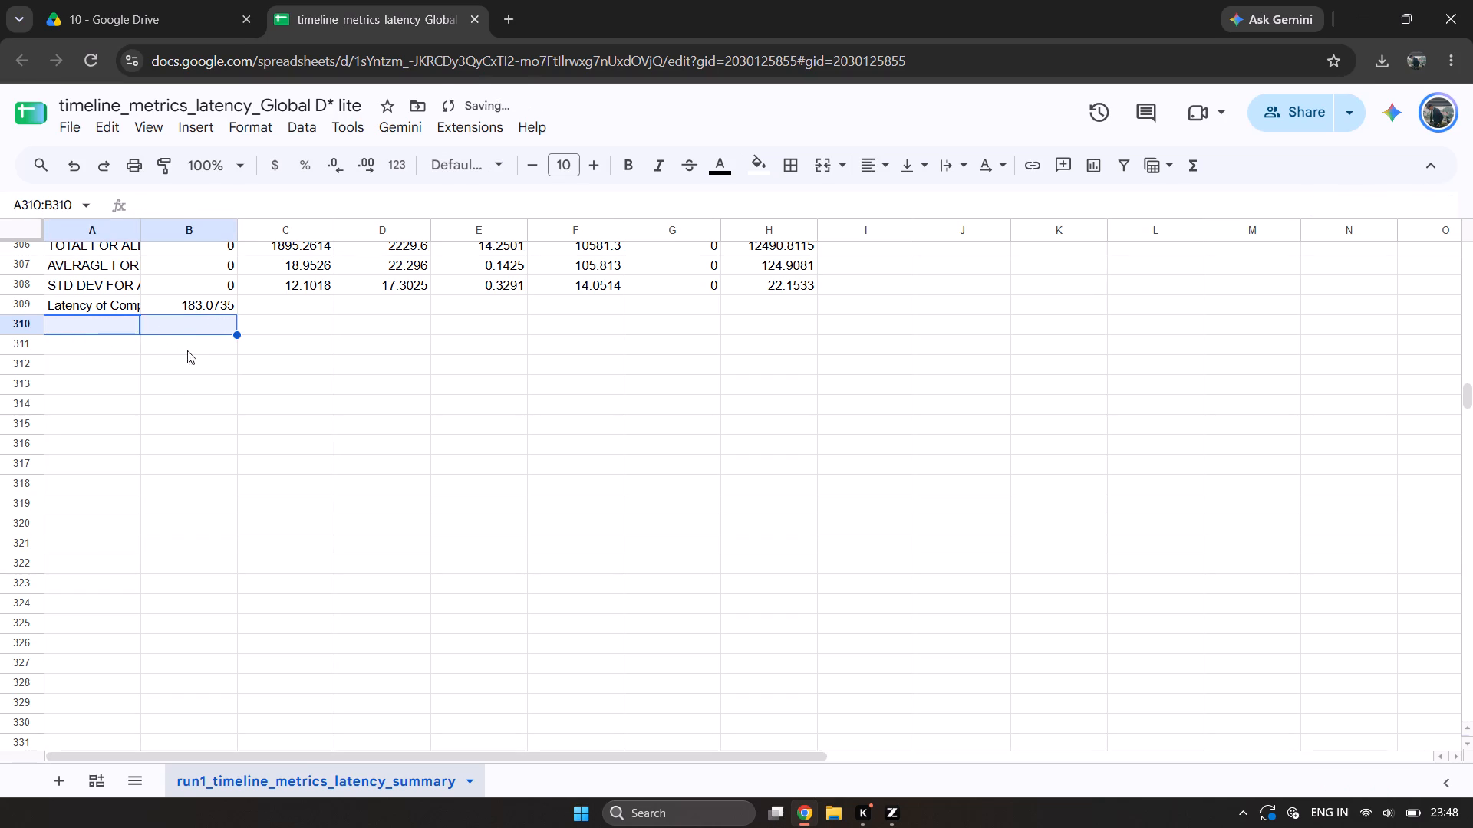
{"action": "left_click", "coordinate": [58, 416]}
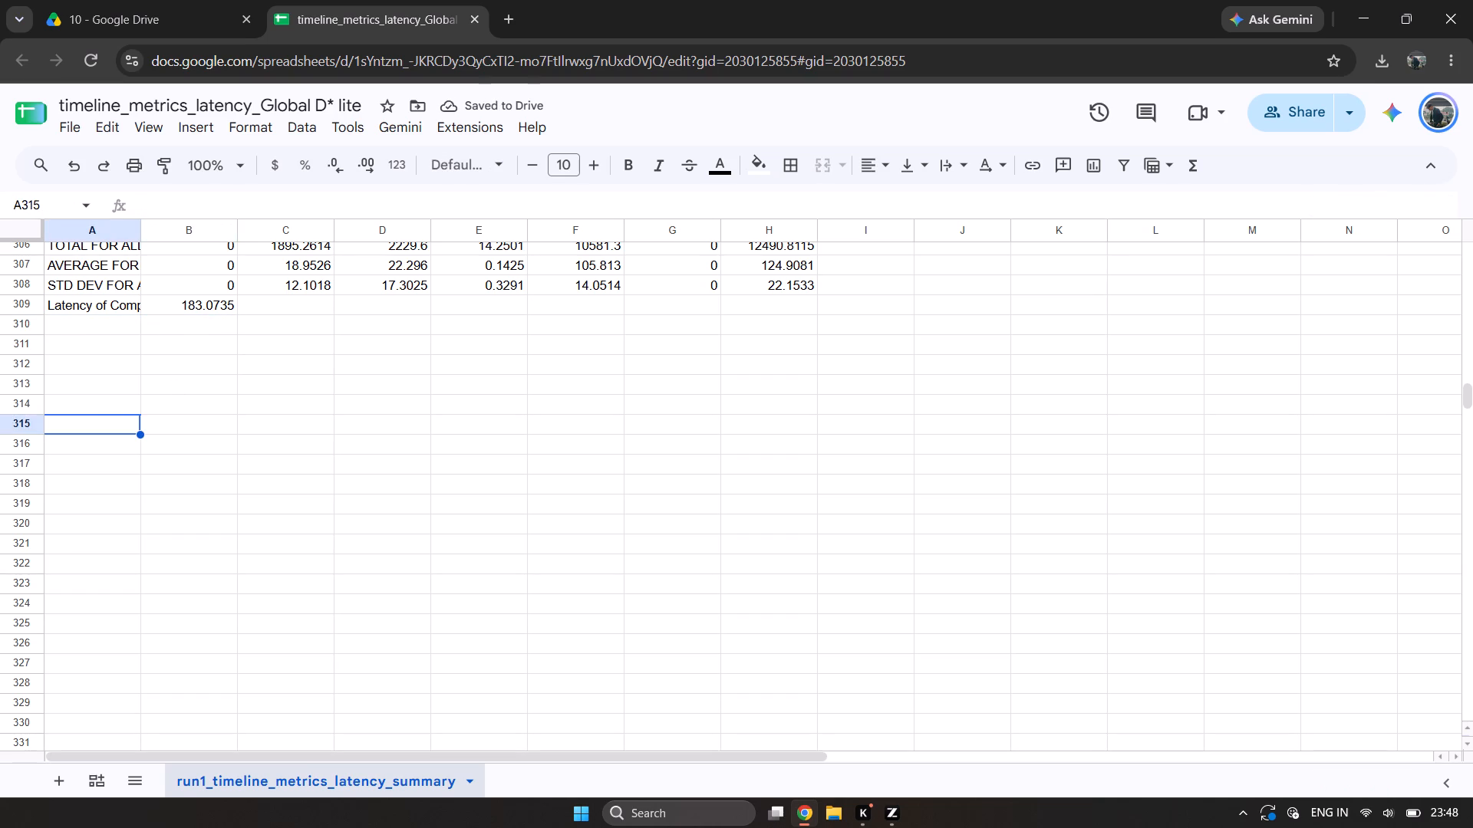
Review the summary rows at the end of the latency sheet and check the recent download history.
{"action": "scroll", "coordinate": [120, 397], "scroll_direction": "up", "scroll_amount": 1}
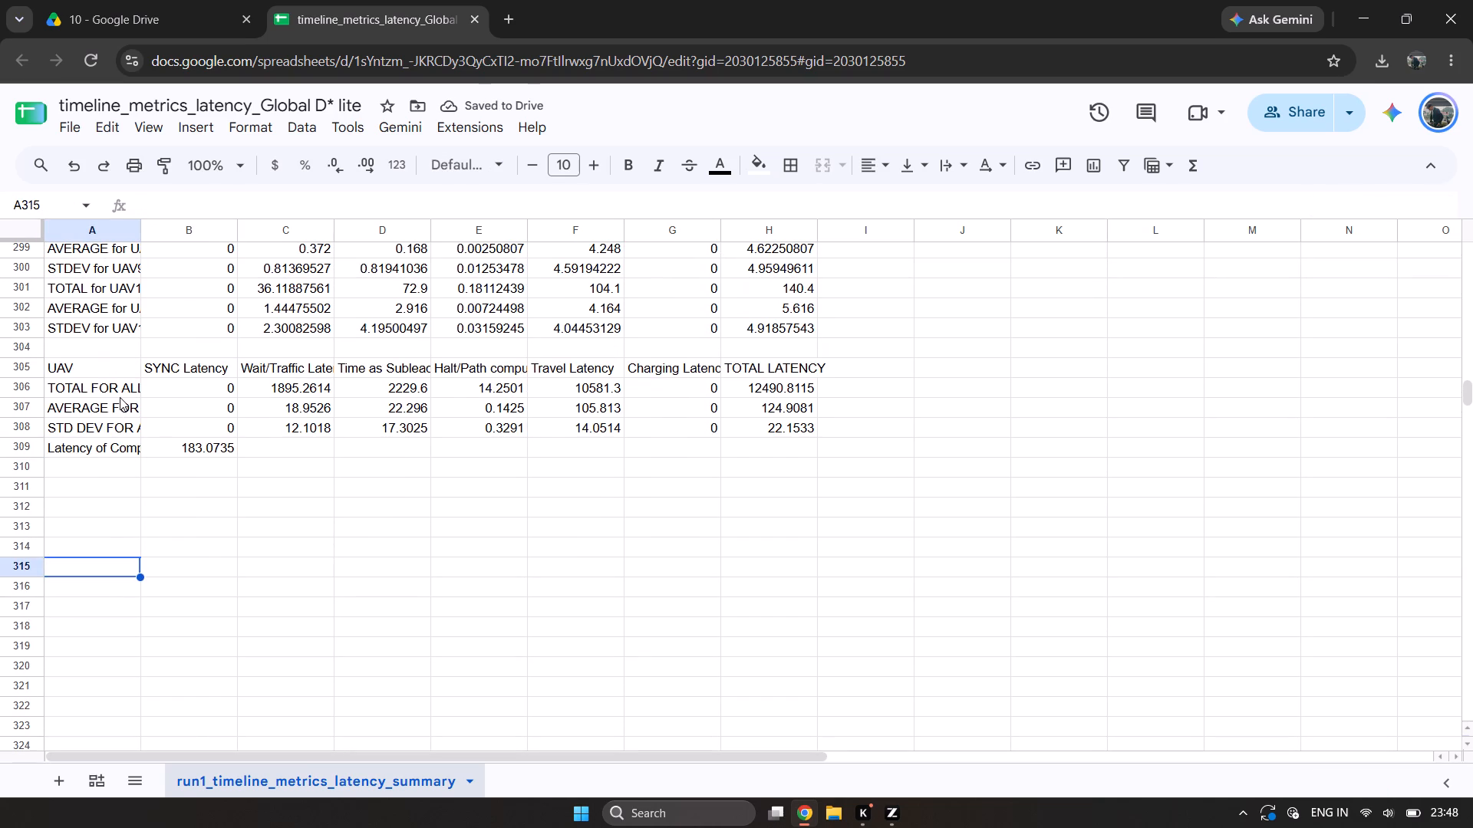
{"action": "scroll", "coordinate": [120, 397], "scroll_direction": "up", "scroll_amount": 1}
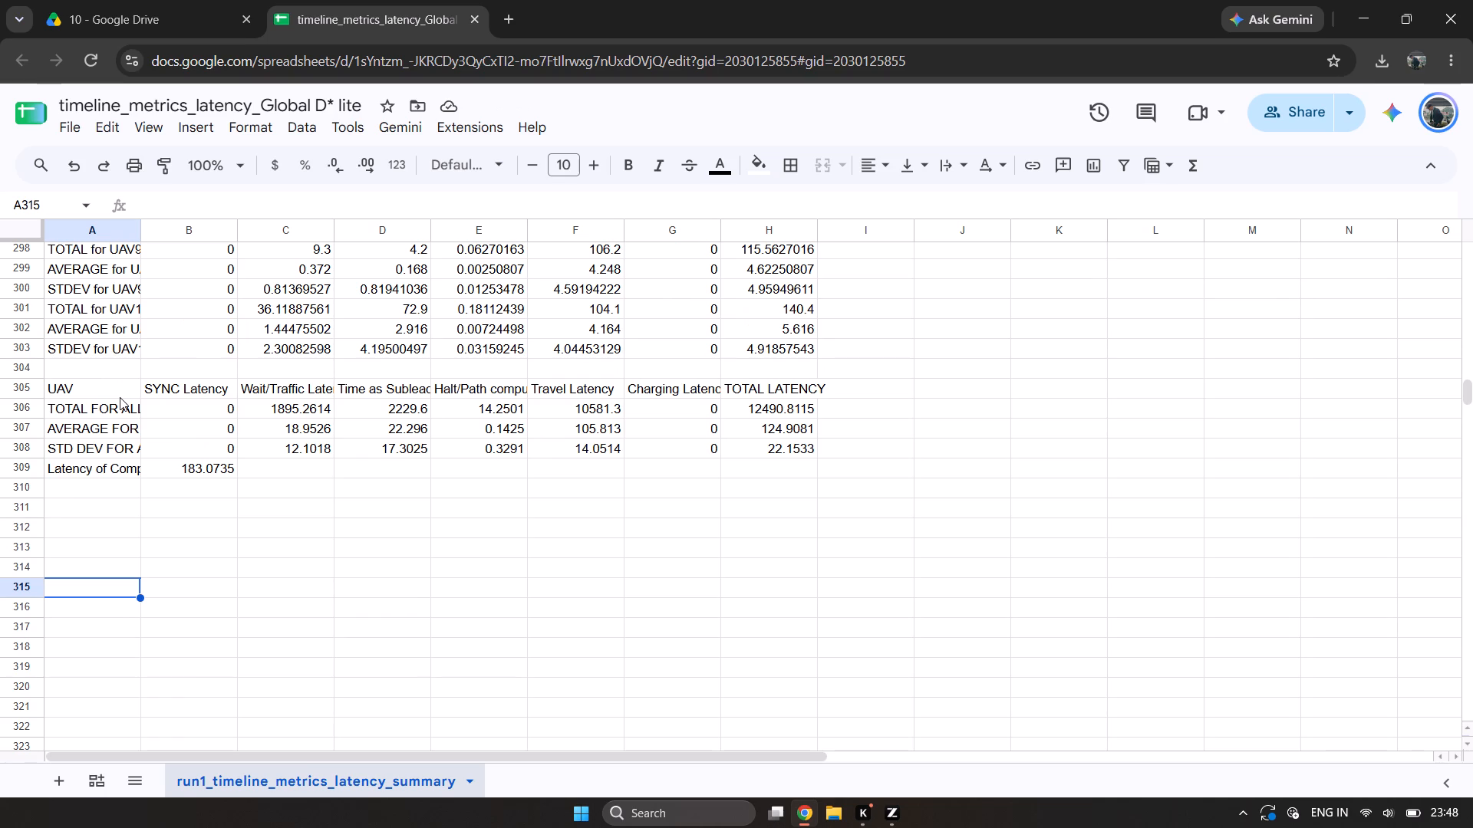
{"action": "left_click", "coordinate": [120, 493]}
{"action": "left_click", "coordinate": [119, 508]}
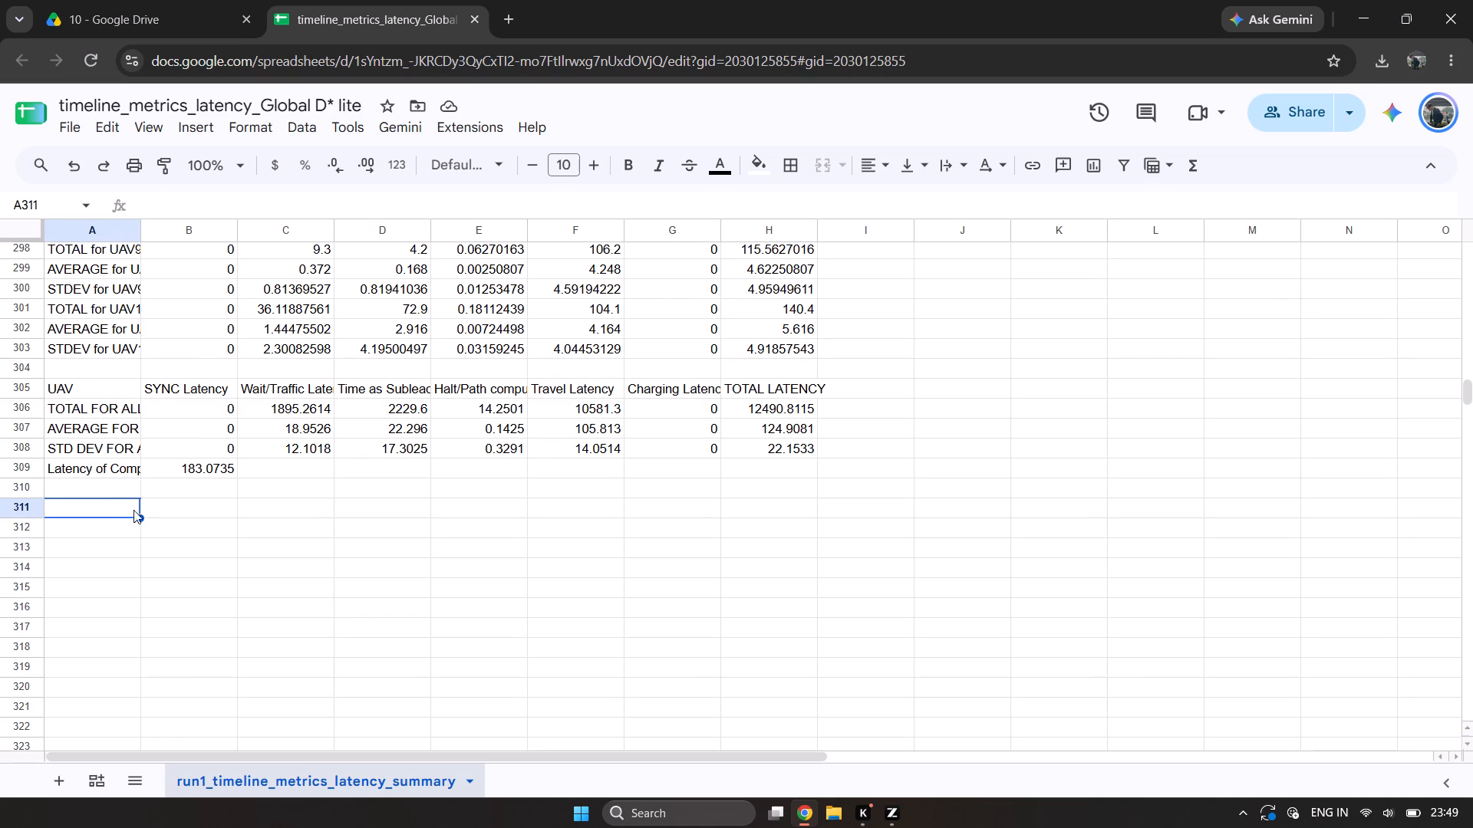
{"action": "left_click", "coordinate": [166, 509]}
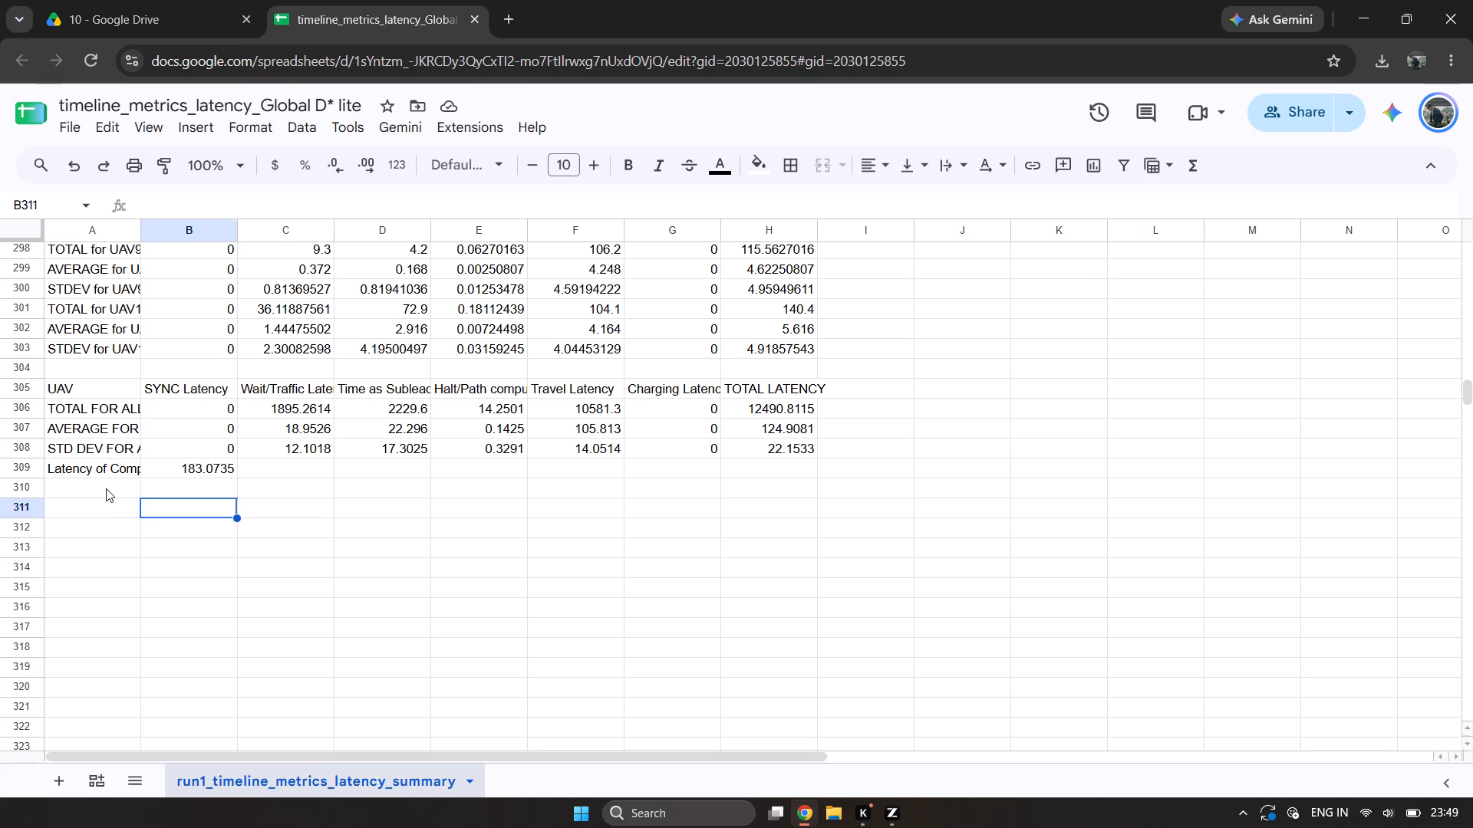
{"action": "left_click", "coordinate": [106, 488]}
{"action": "left_click", "coordinate": [85, 501]}
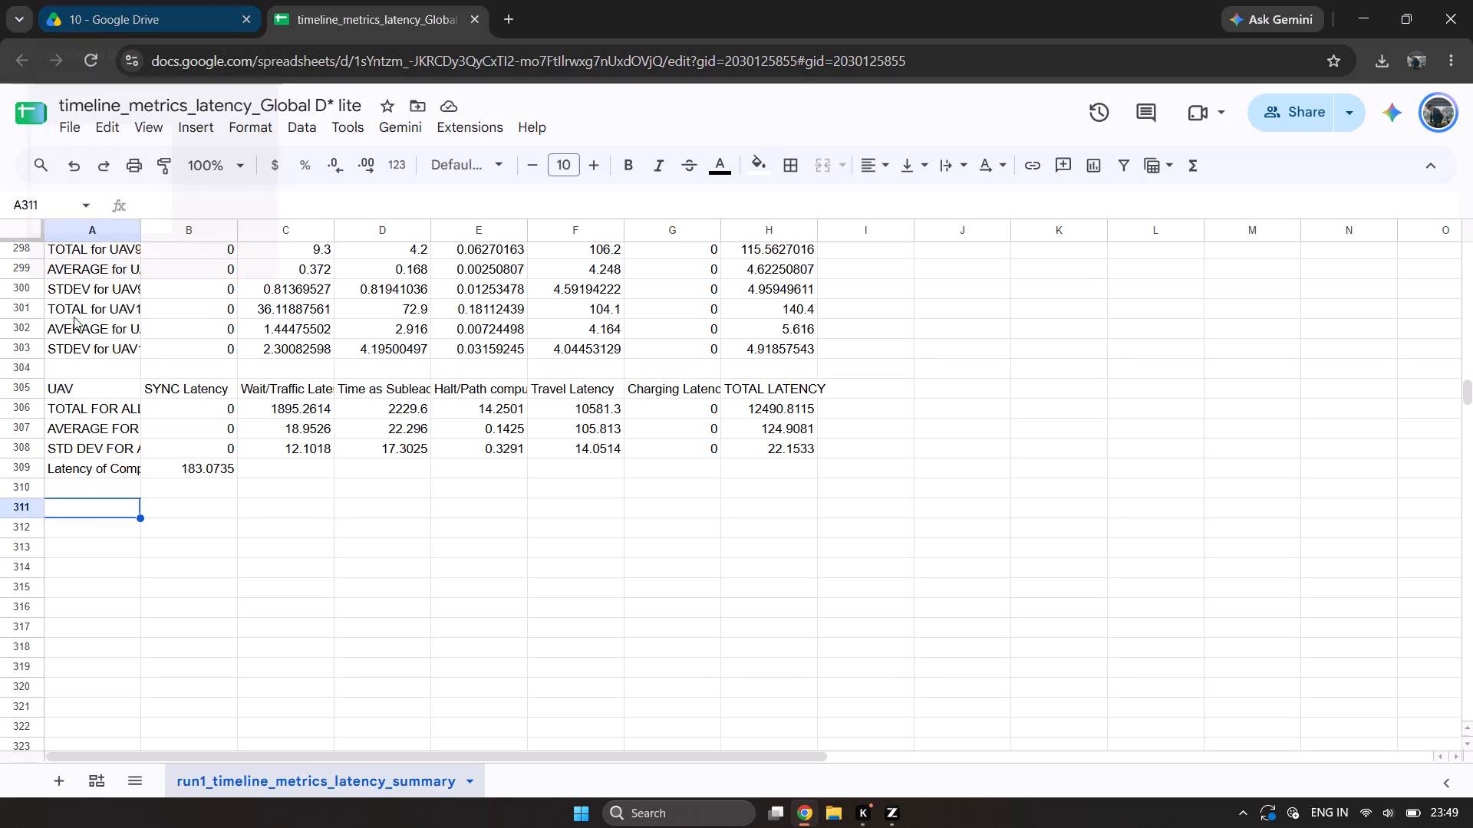
{"action": "left_click", "coordinate": [163, 15]}
{"action": "left_click", "coordinate": [43, 130]}
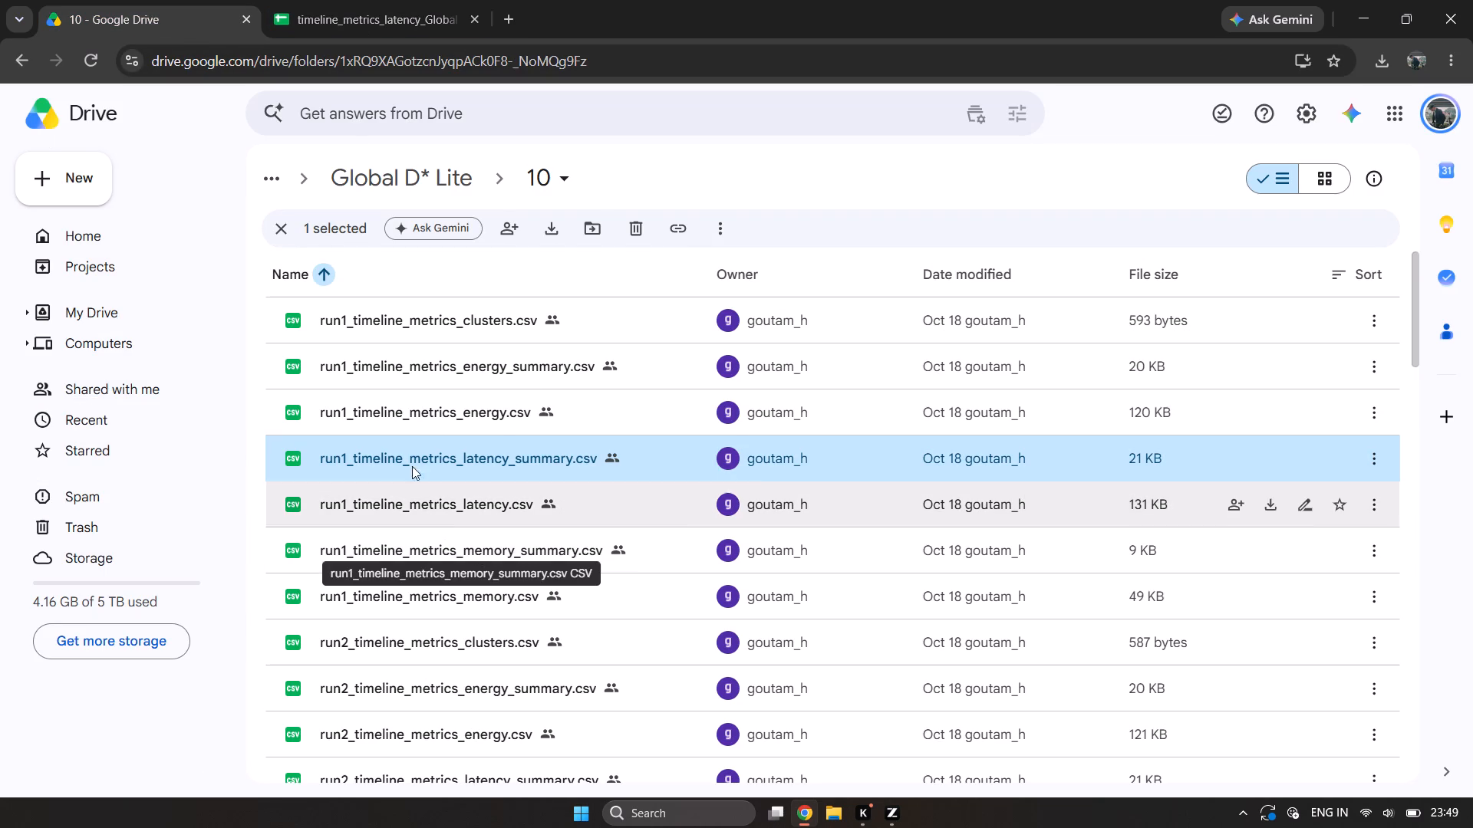
{"action": "left_click", "coordinate": [331, 0]}
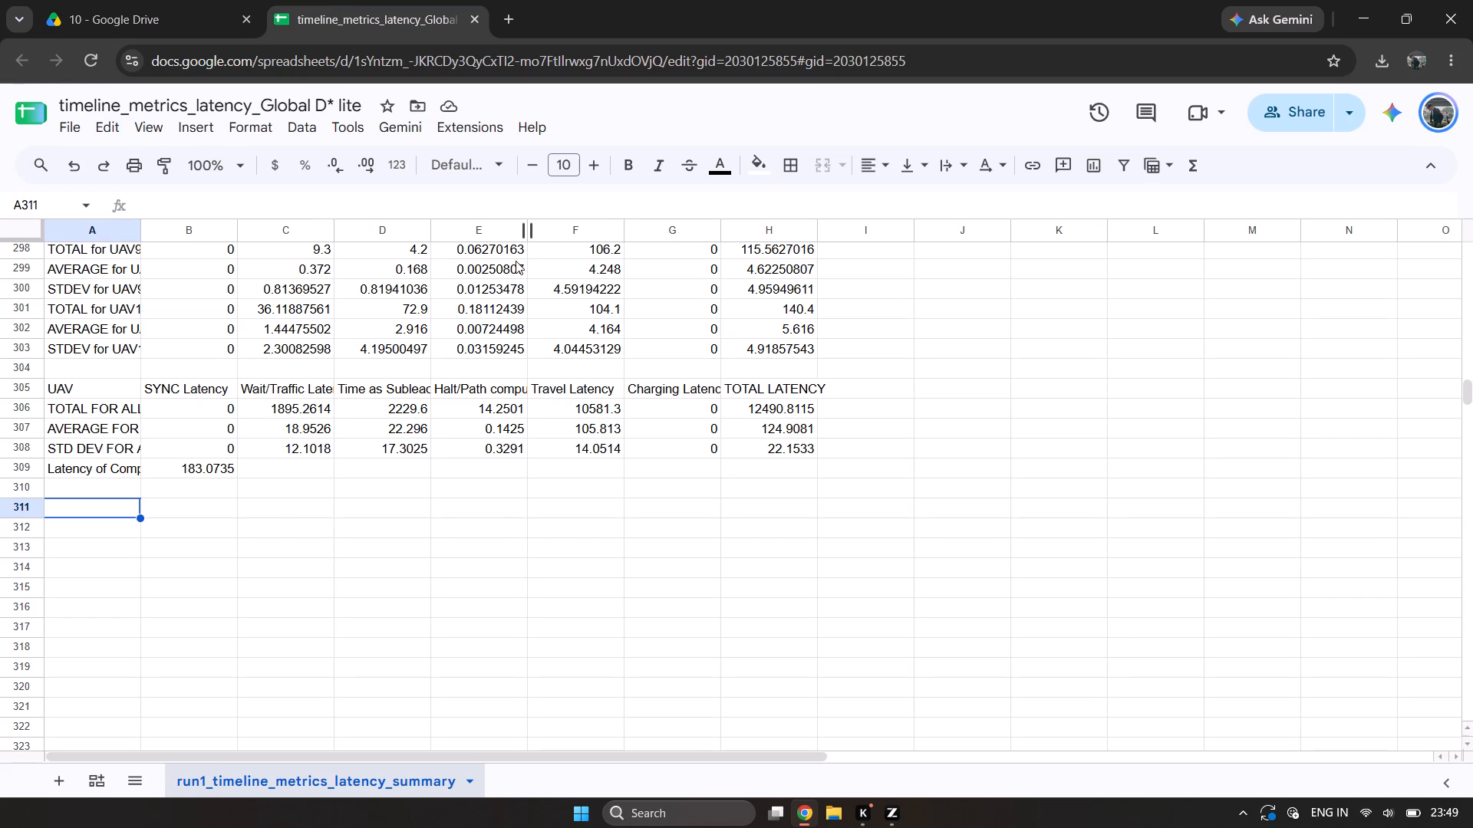
{"action": "left_click", "coordinate": [1371, 57]}
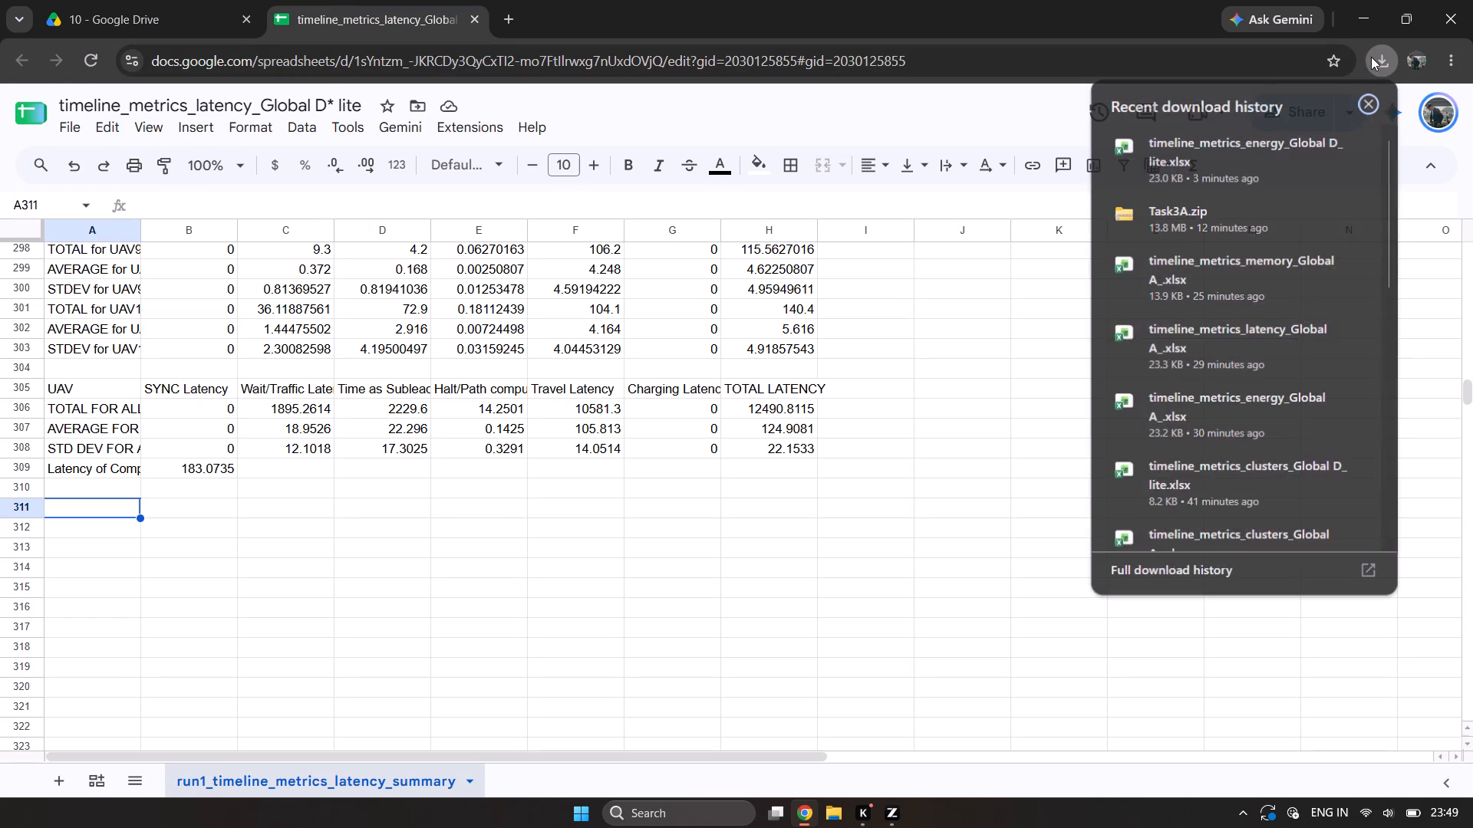
{"action": "left_click", "coordinate": [1371, 57]}
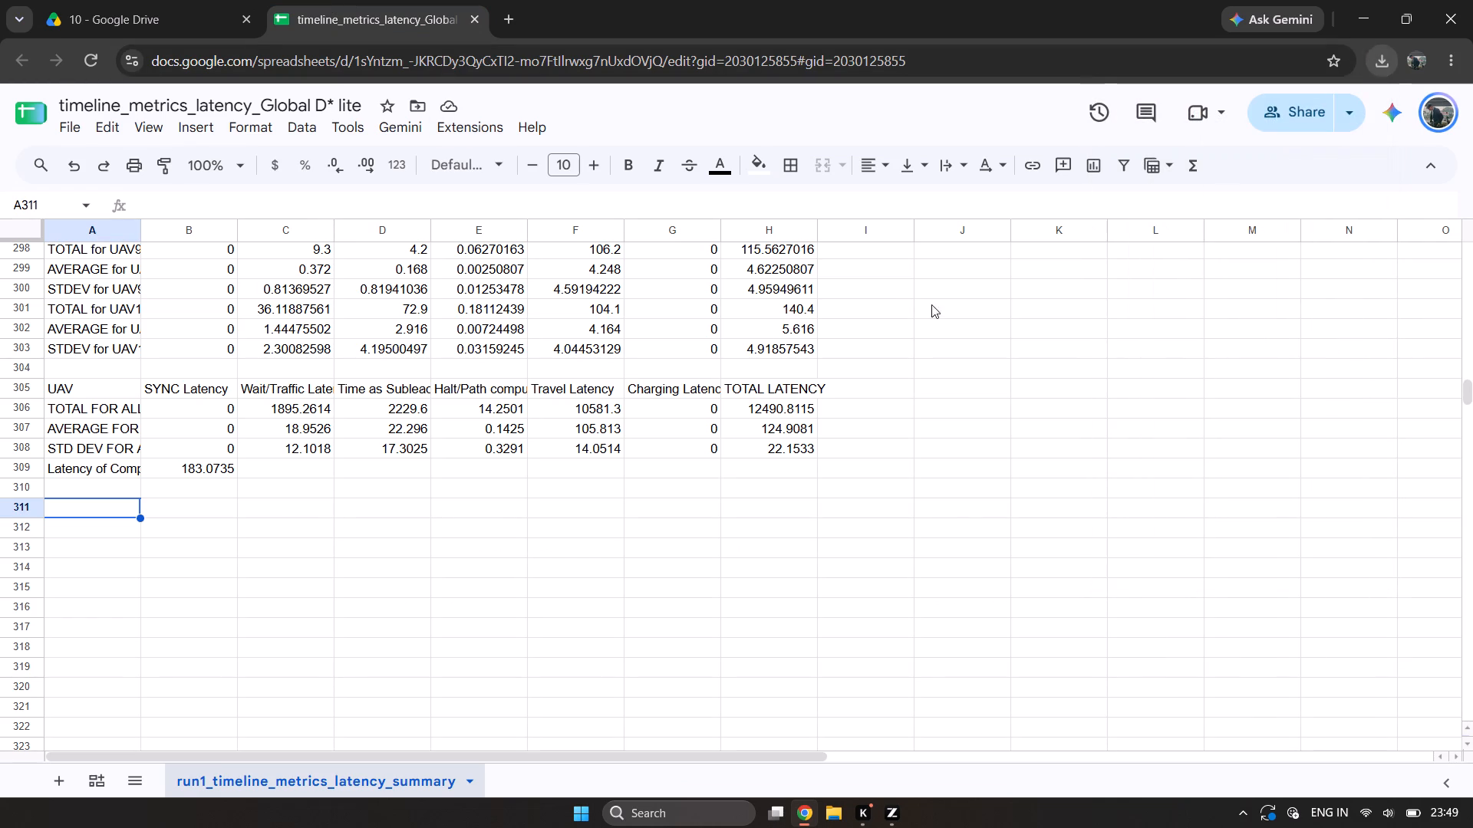
Download the latency spreadsheet as a Microsoft Excel (.xlsx) file and close it.
{"action": "left_click", "coordinate": [82, 130]}
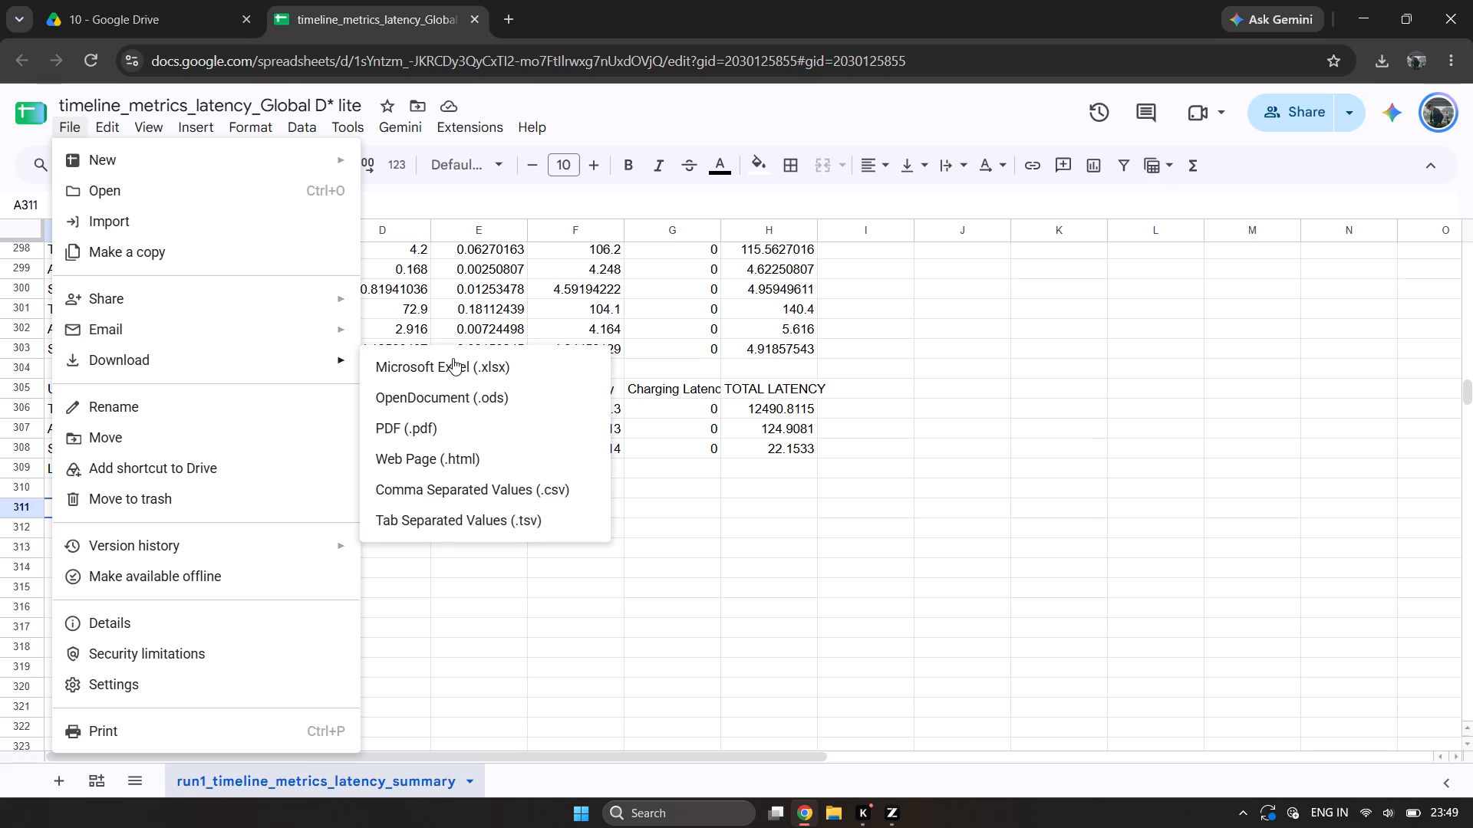
{"action": "left_click", "coordinate": [453, 359]}
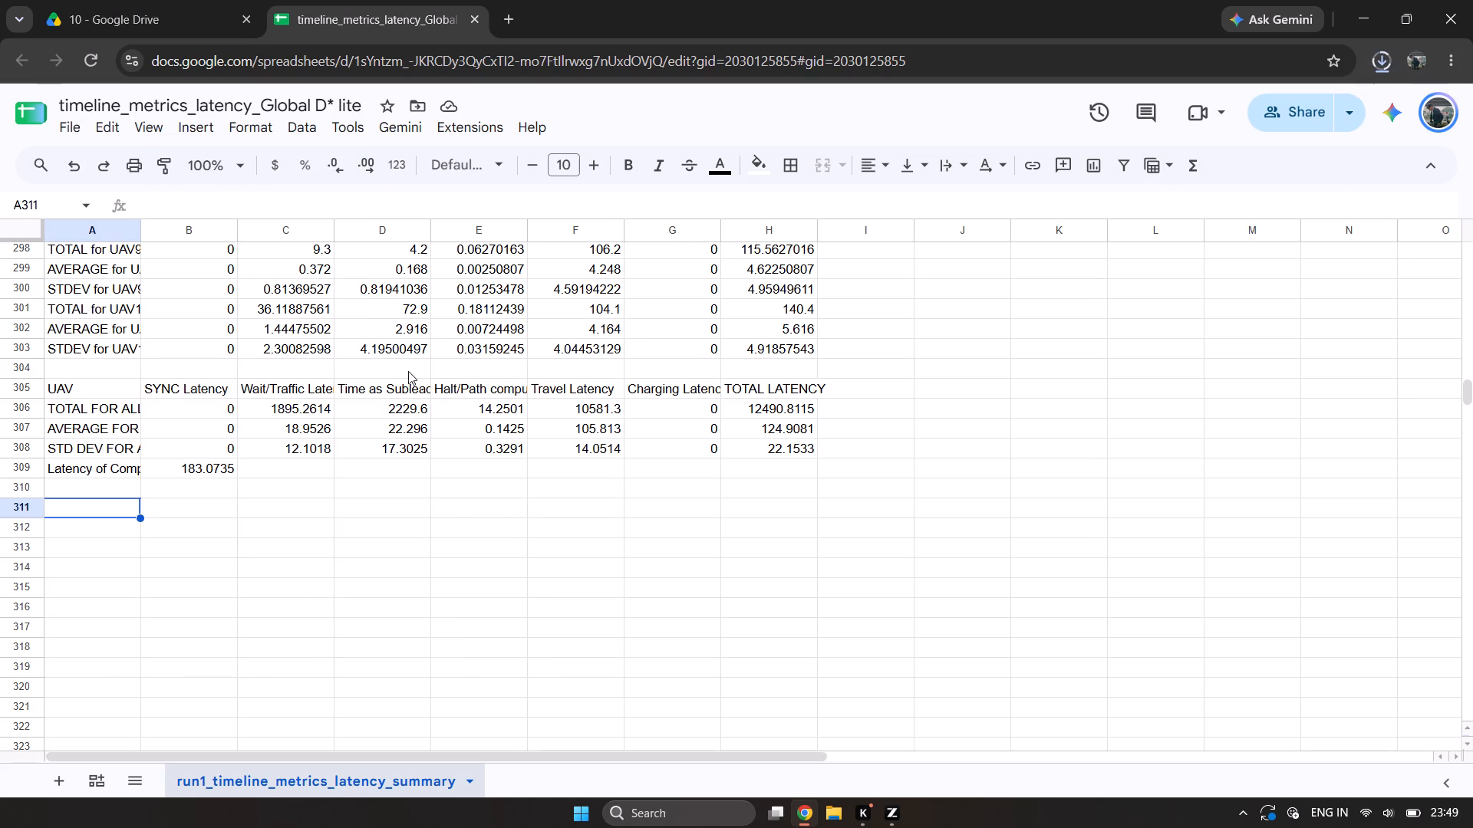
{"action": "left_click", "coordinate": [480, 27]}
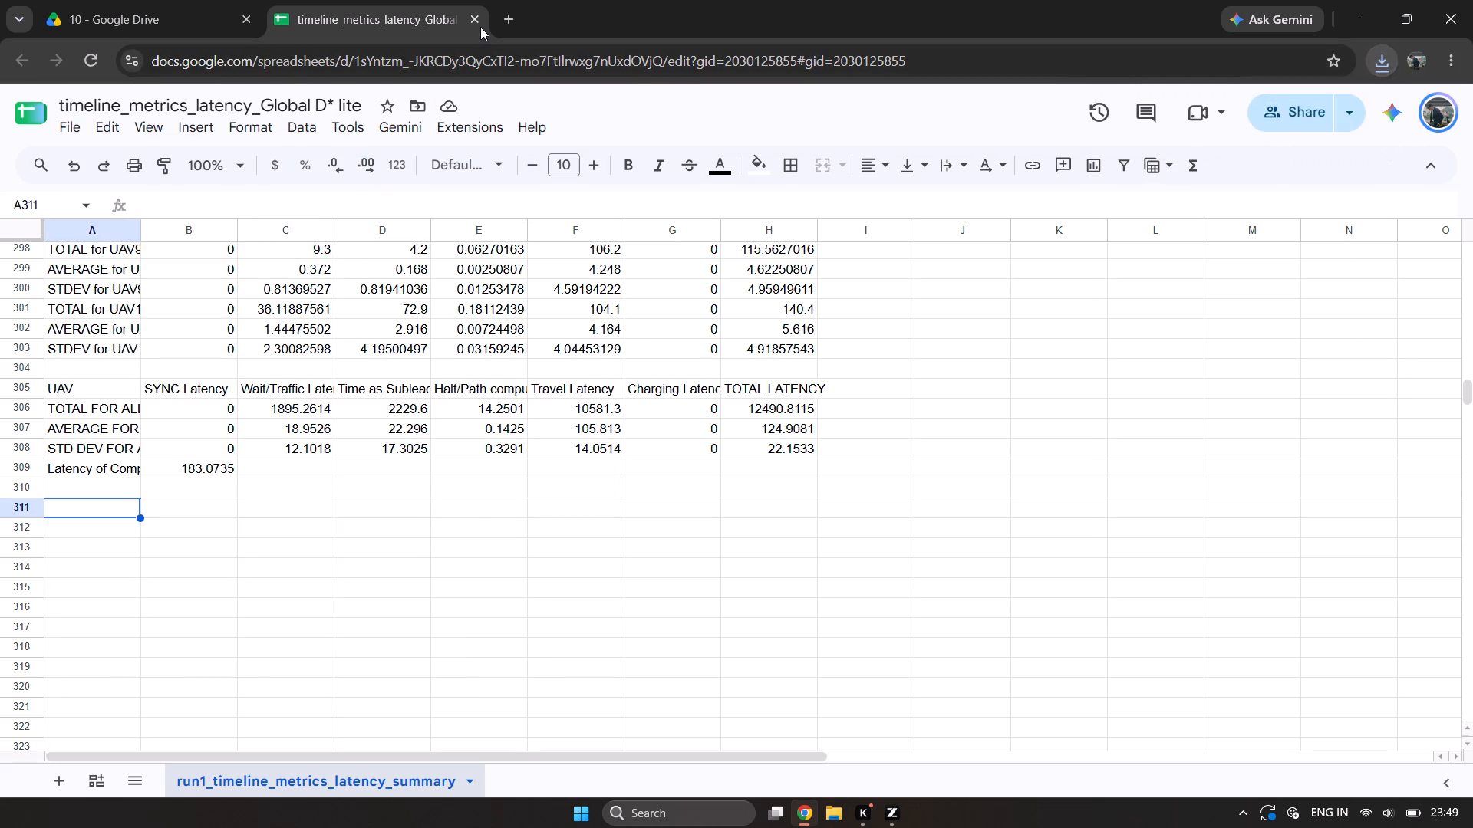
{"action": "left_click", "coordinate": [473, 20]}
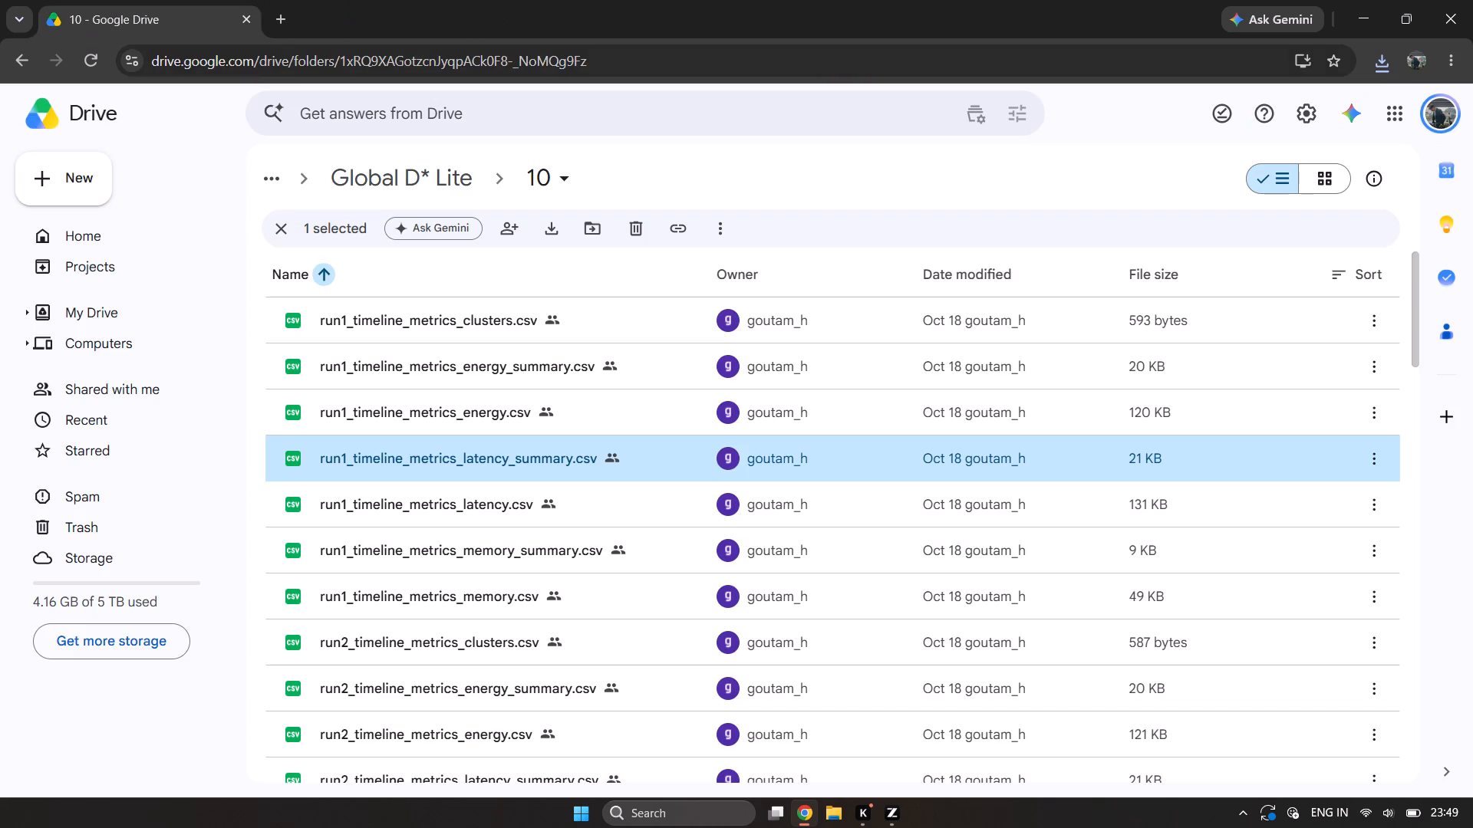
Open run1_timeline_metrics_memory_summary.csv from the Drive folder in Google Sheets.
{"action": "double_click", "coordinate": [476, 534]}
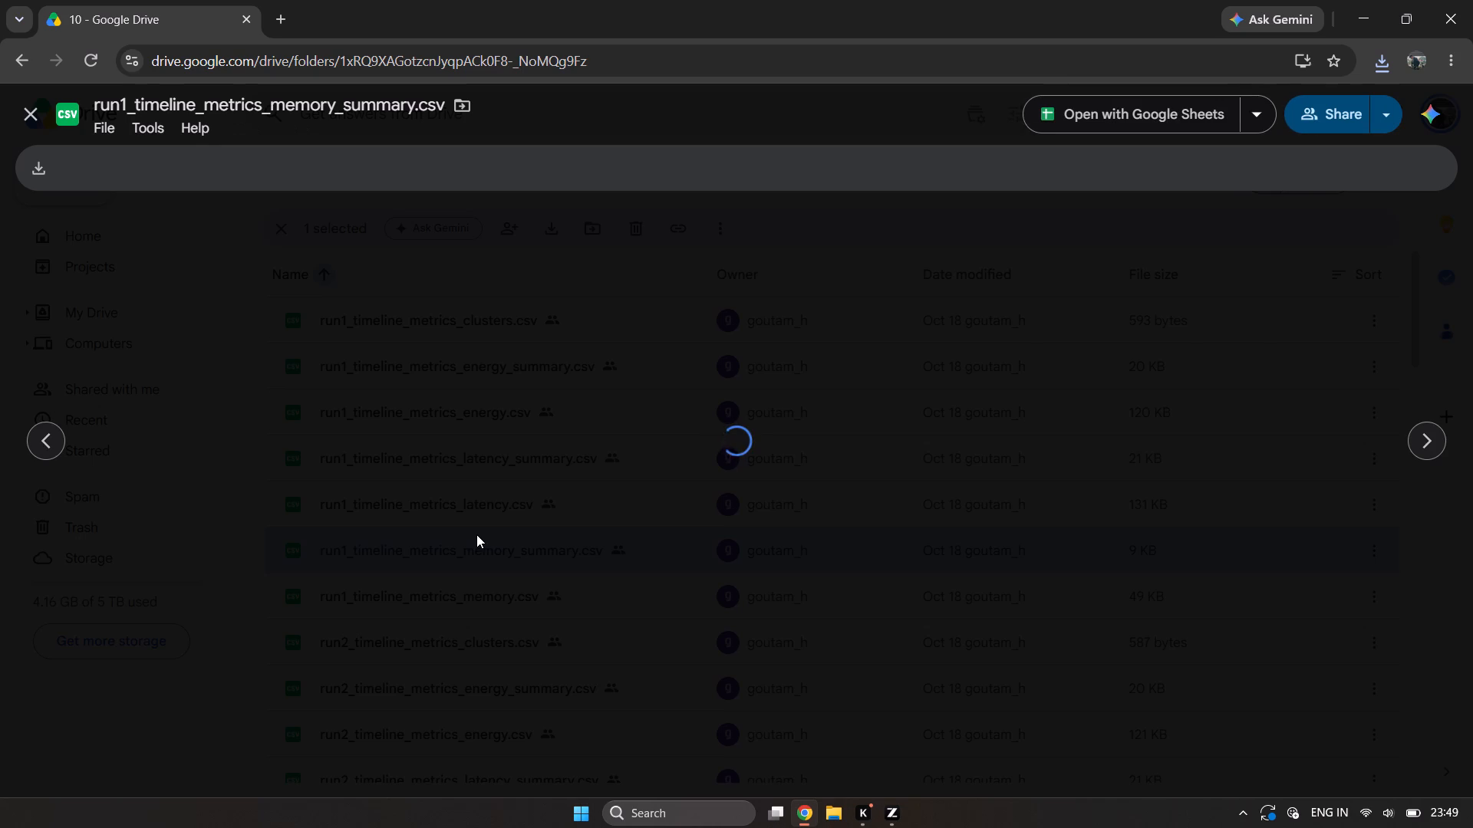
{"action": "left_click", "coordinate": [1139, 100]}
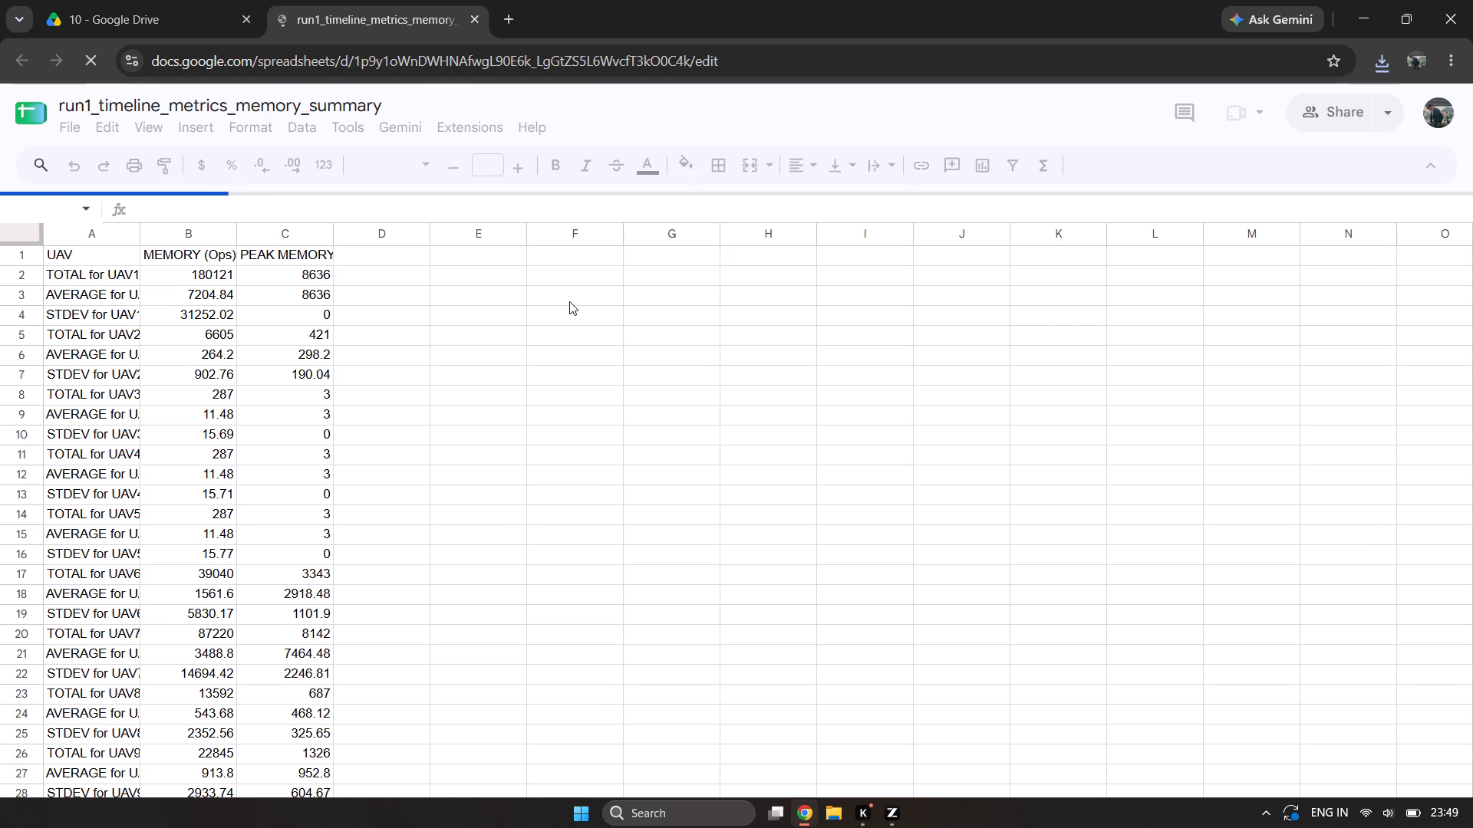
Insert two blank rows above the UAV header row of the memory summary sheet.
{"action": "left_click", "coordinate": [72, 252]}
{"action": "right_click", "coordinate": [73, 252]}
{"action": "left_click", "coordinate": [183, 367]}
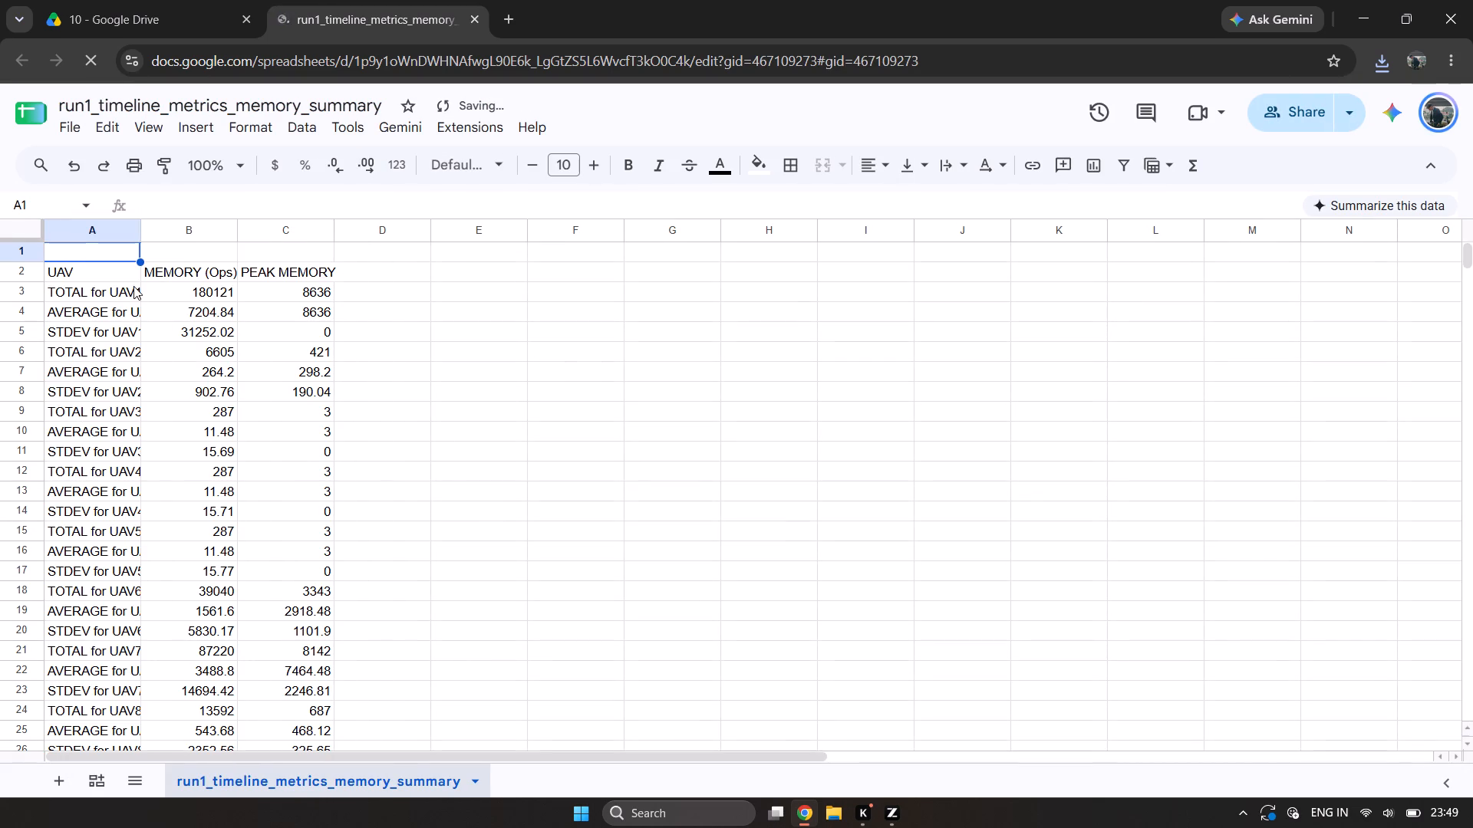
{"action": "left_click", "coordinate": [123, 271]}
{"action": "right_click", "coordinate": [123, 271]}
{"action": "left_click", "coordinate": [187, 366]}
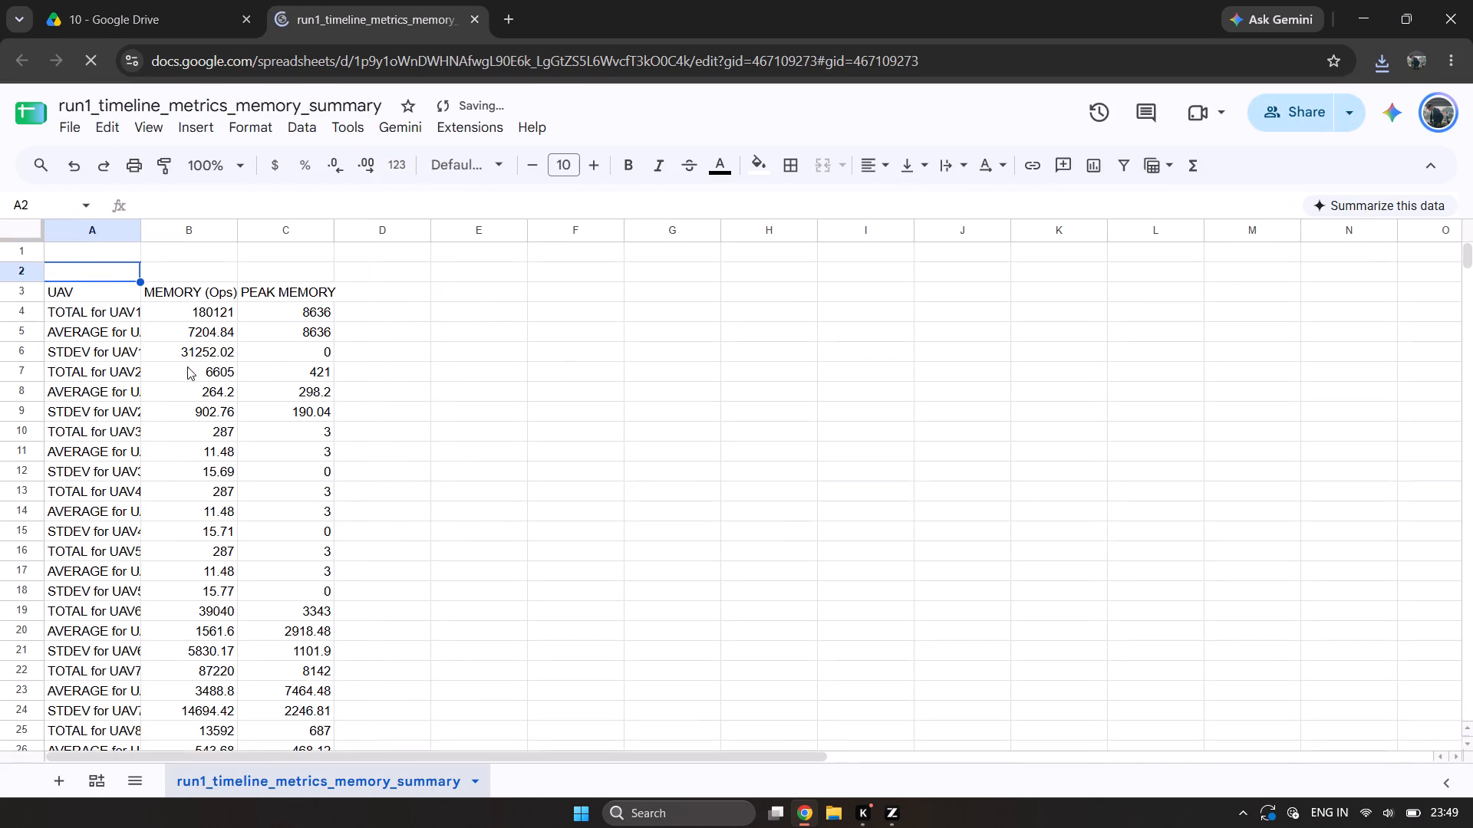
Enter the title "Global D* lite" in cell A1.
{"action": "left_click", "coordinate": [109, 260]}
{"action": "left_click", "coordinate": [107, 254]}
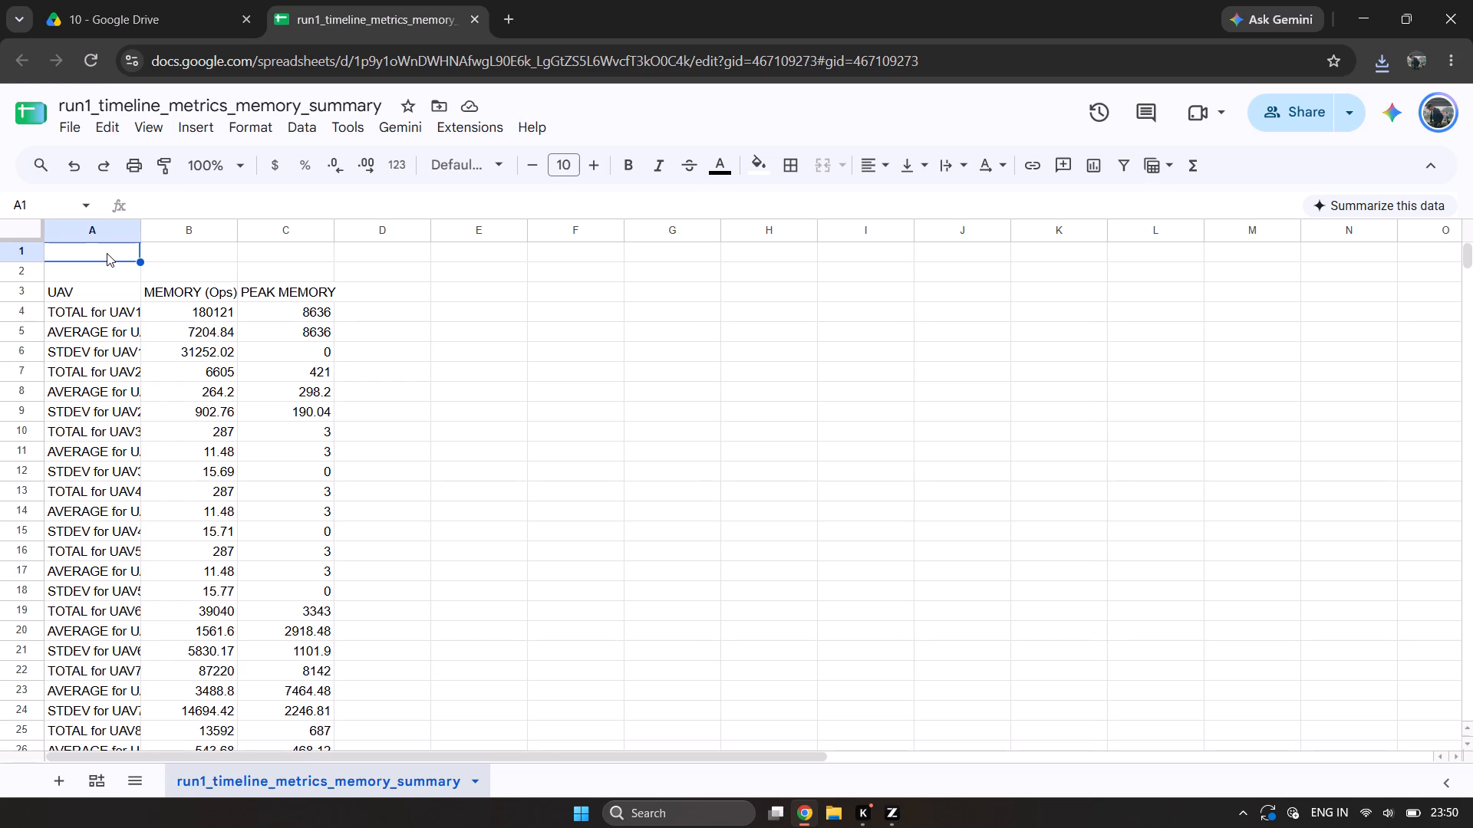
{"action": "key", "text": "shift+g"}
{"action": "type", "text": "lobal D* lite"}
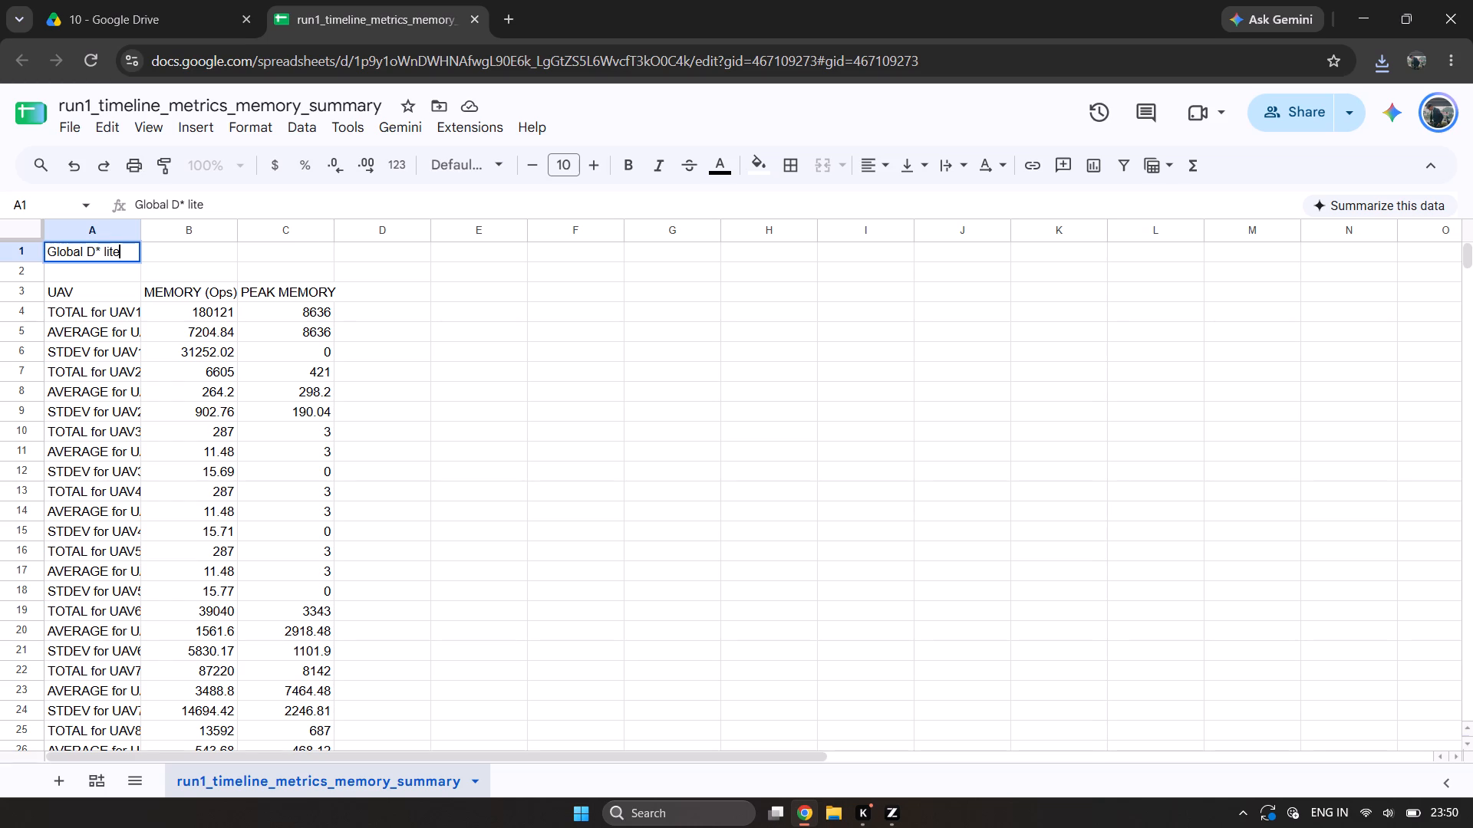
{"action": "left_click", "coordinate": [390, 281]}
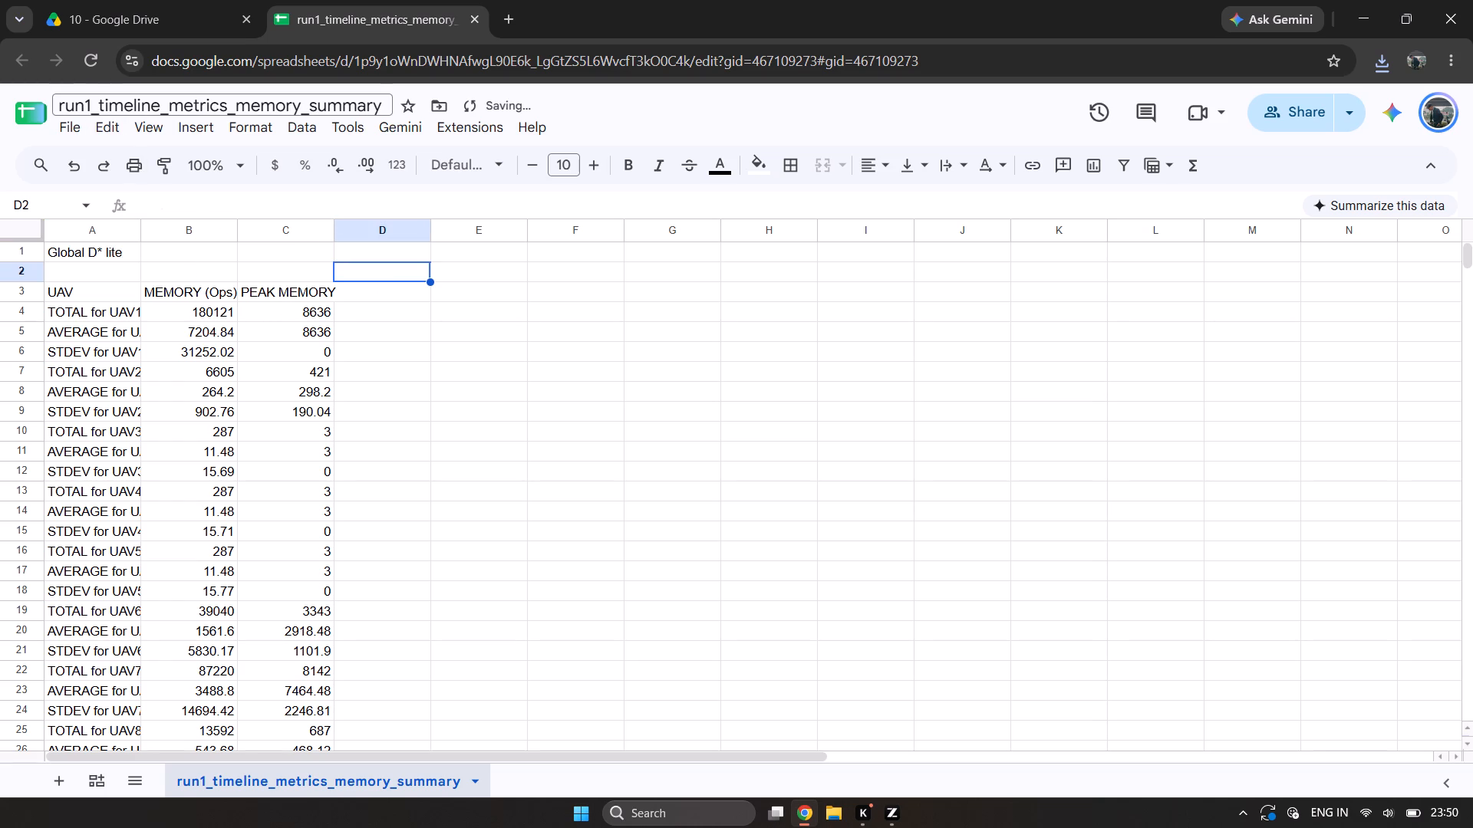
Rename the spreadsheet as "timeline_metrics_memory_Global D* lite", removing the run1 prefix and the summary suffix.
{"action": "left_click", "coordinate": [100, 99]}
{"action": "key", "text": "BackSpace"}
{"action": "key", "text": "BackSpace"}
{"action": "key", "text": "BackSpace"}
{"action": "key", "text": "BackSpace"}
{"action": "key", "text": "BackSpace"}
{"action": "key", "text": "BackSpace"}
{"action": "key", "text": "BackSpace"}
{"action": "key", "text": "BackSpace"}
{"action": "key", "text": "BackSpace"}
{"action": "key", "text": "BackSpace"}
{"action": "key", "text": "BackSpace"}
{"action": "key", "text": "BackSpace"}
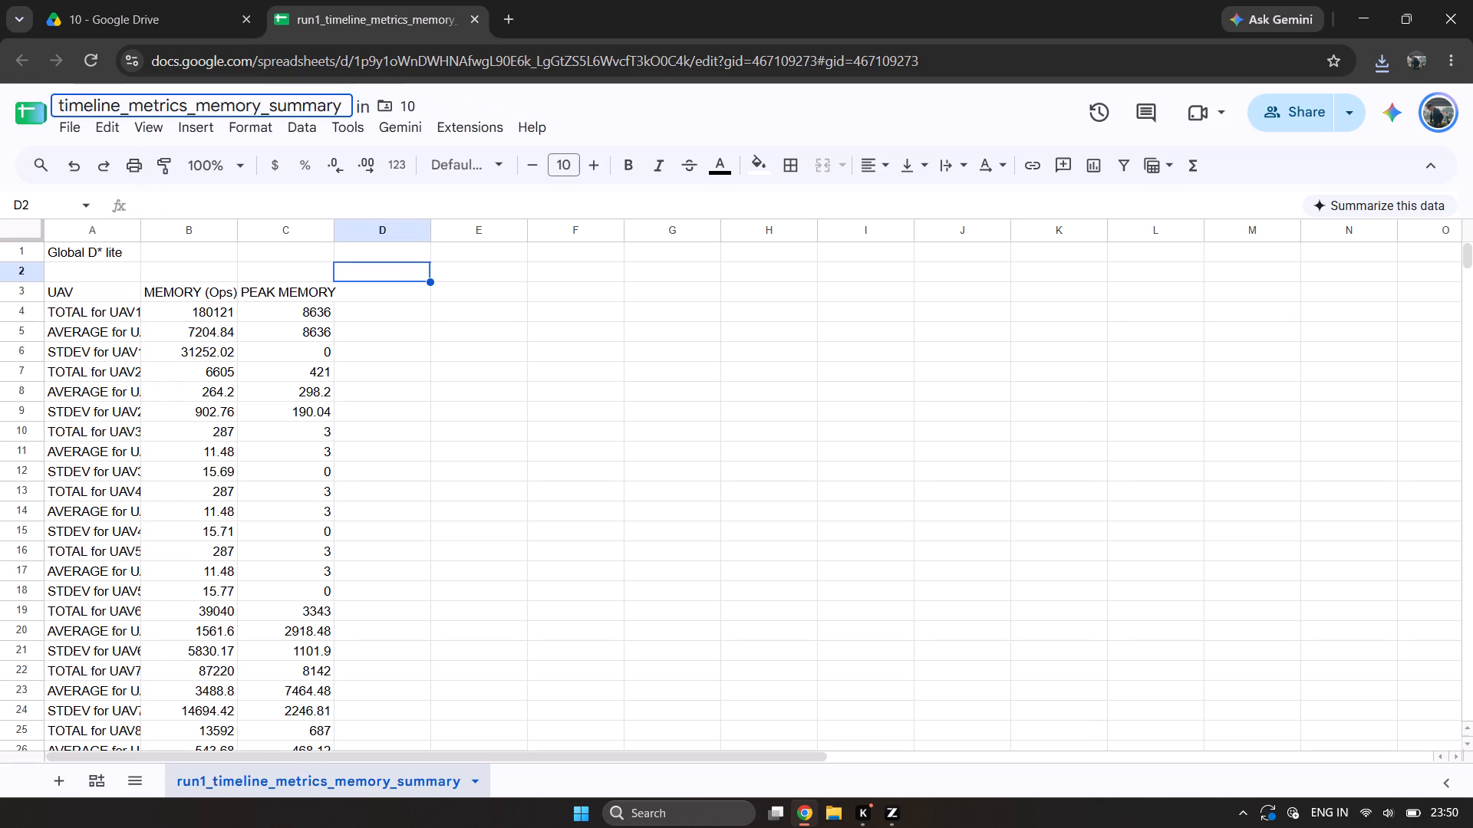
{"action": "left_click", "coordinate": [341, 104]}
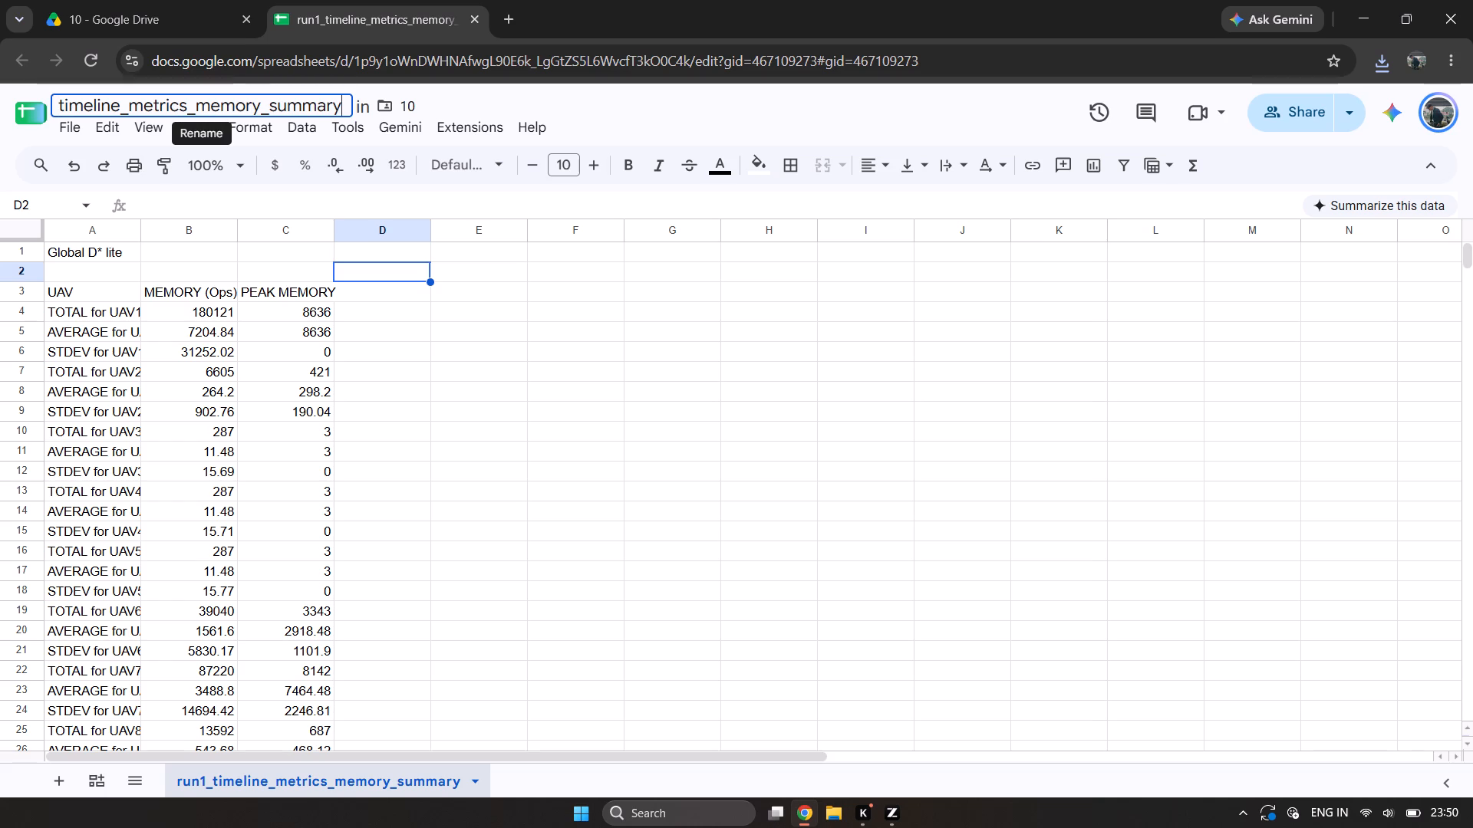
{"action": "key", "text": "BackSpace"}
{"action": "key", "text": "BackSpace"}
{"action": "key", "text": "BackSpace"}
{"action": "key", "text": "BackSpace"}
{"action": "key", "text": "BackSpace"}
{"action": "key", "text": "BackSpace"}
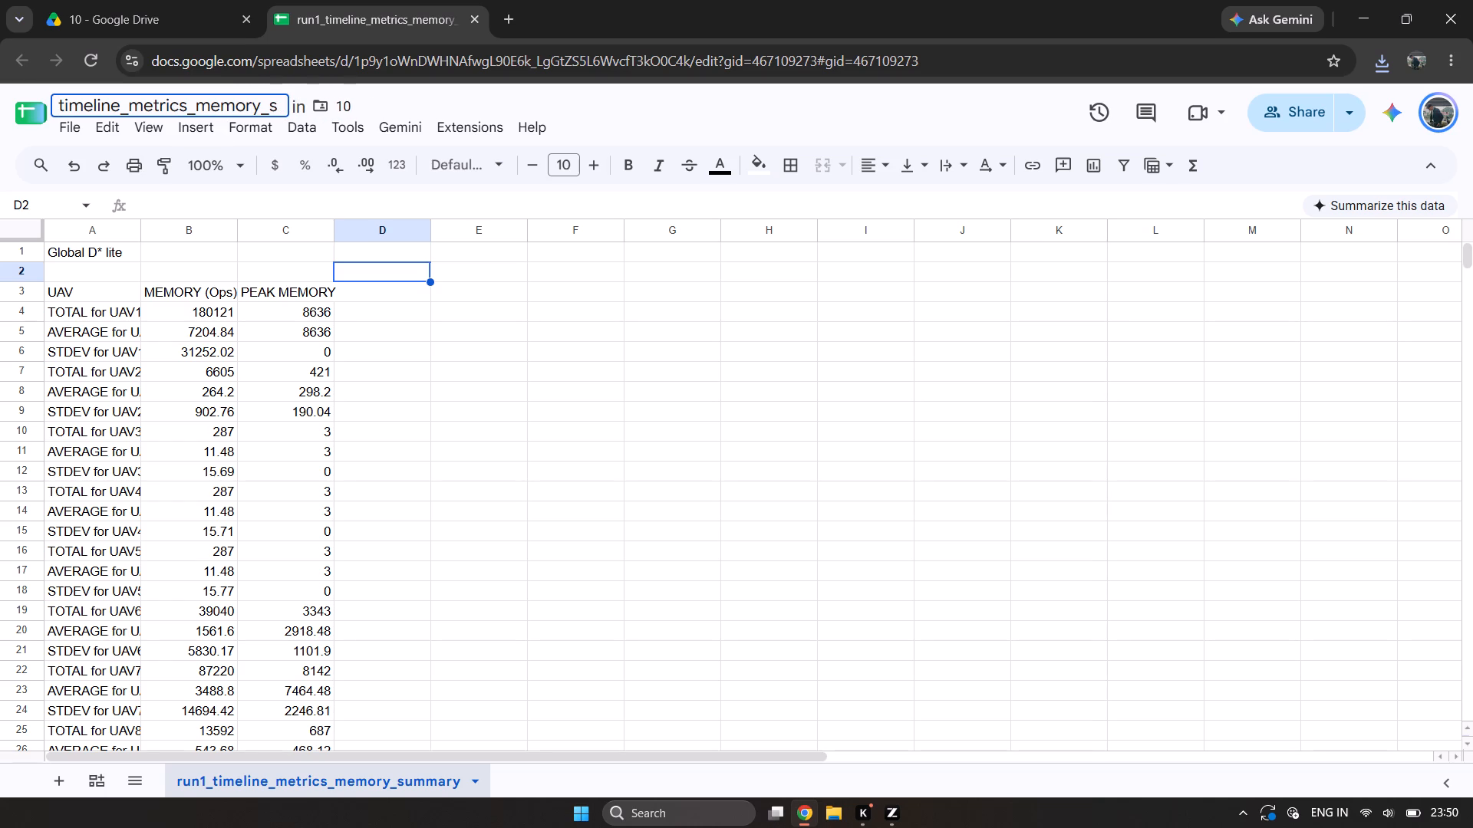
{"action": "key", "text": "BackSpace"}
{"action": "key", "text": "shift+g"}
{"action": "type", "text": "lobal"}
{"action": "key", "text": "space"}
{"action": "type", "text": "D* lite"}
{"action": "left_click", "coordinate": [397, 353]}
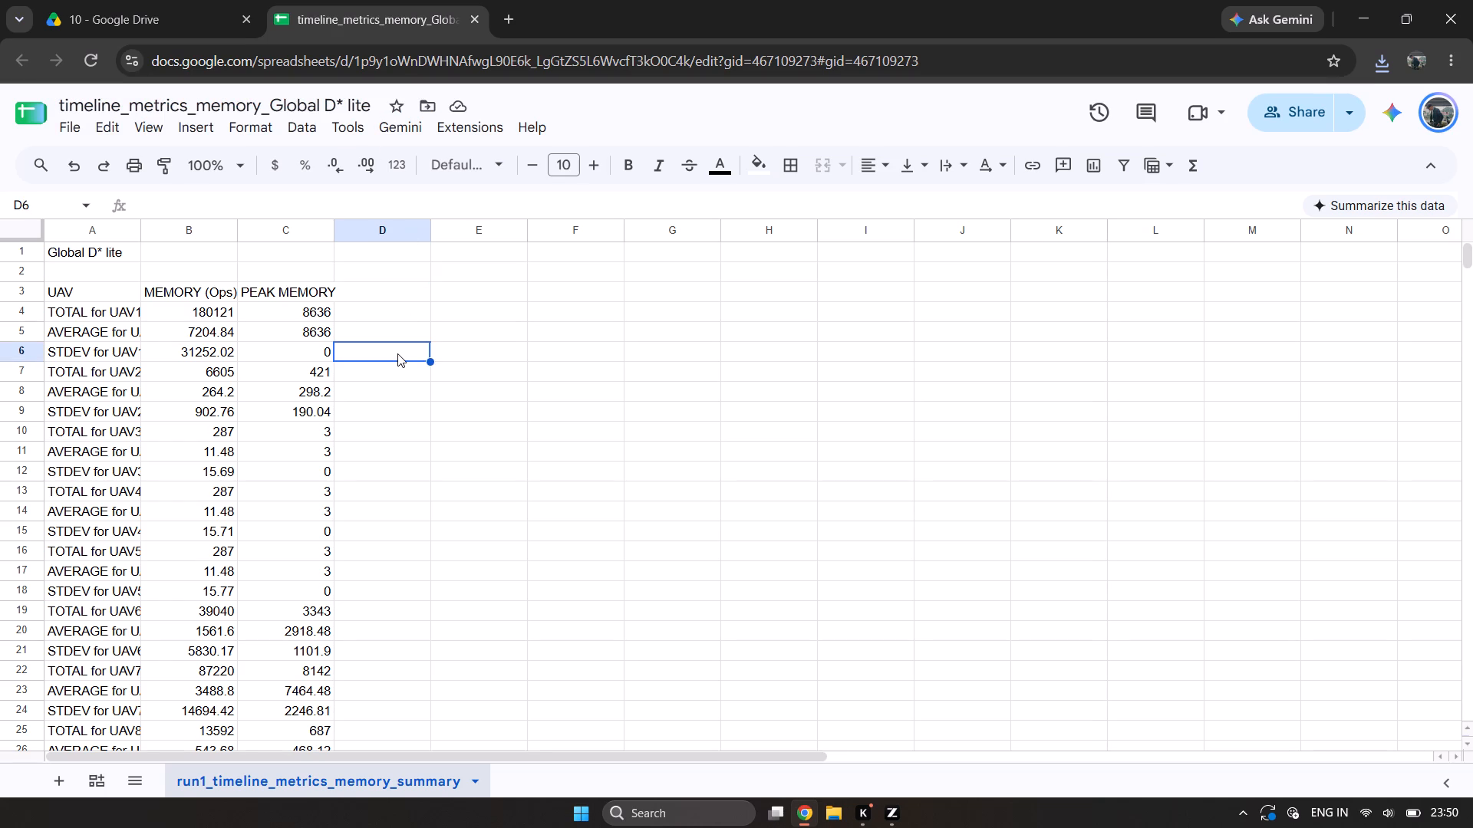
Download the memory spreadsheet as a Microsoft Excel (.xlsx) file, then close it and the CSV preview in Drive.
{"action": "left_click", "coordinate": [64, 134]}
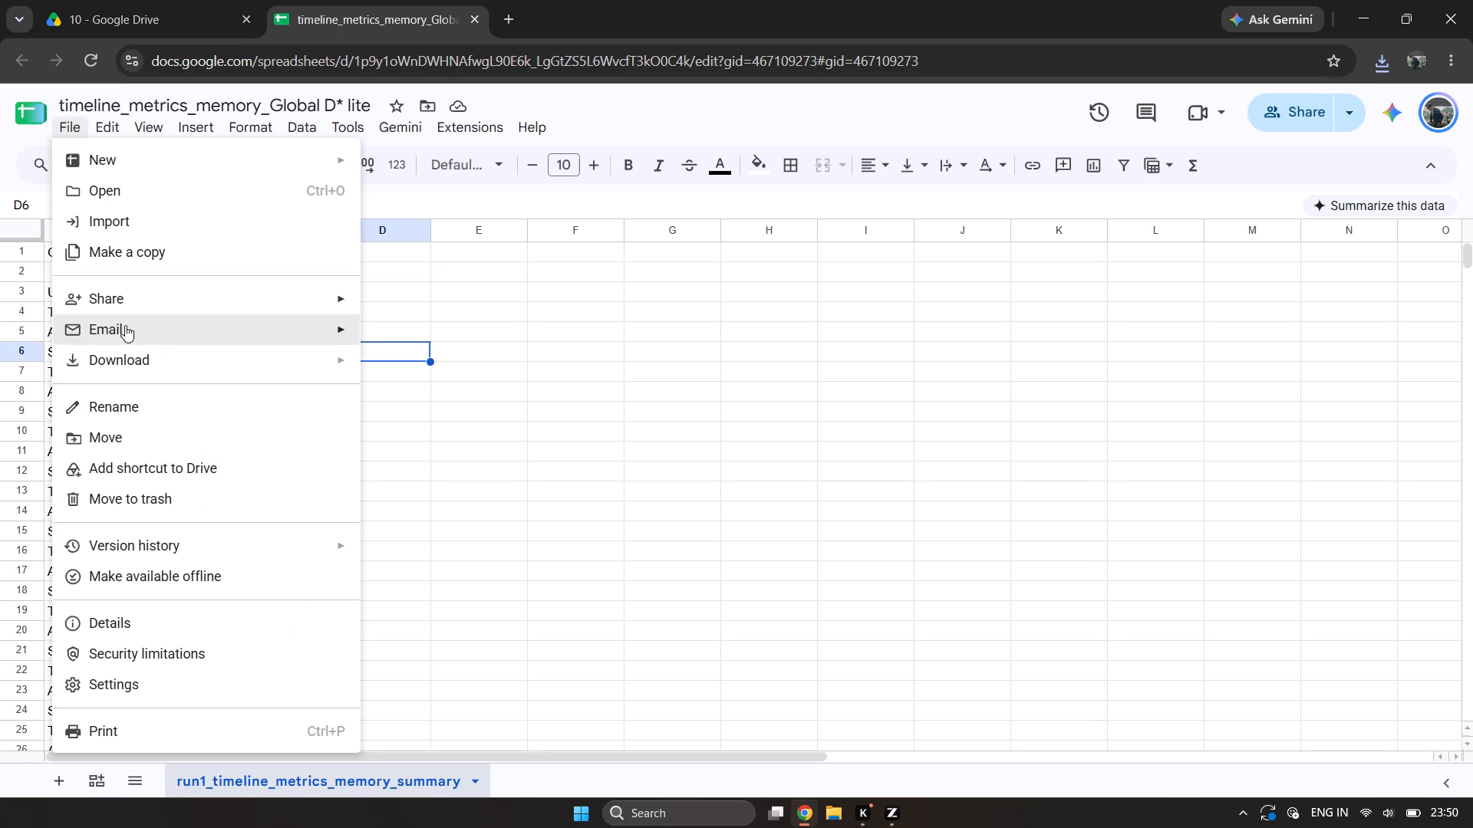
{"action": "left_click", "coordinate": [463, 373]}
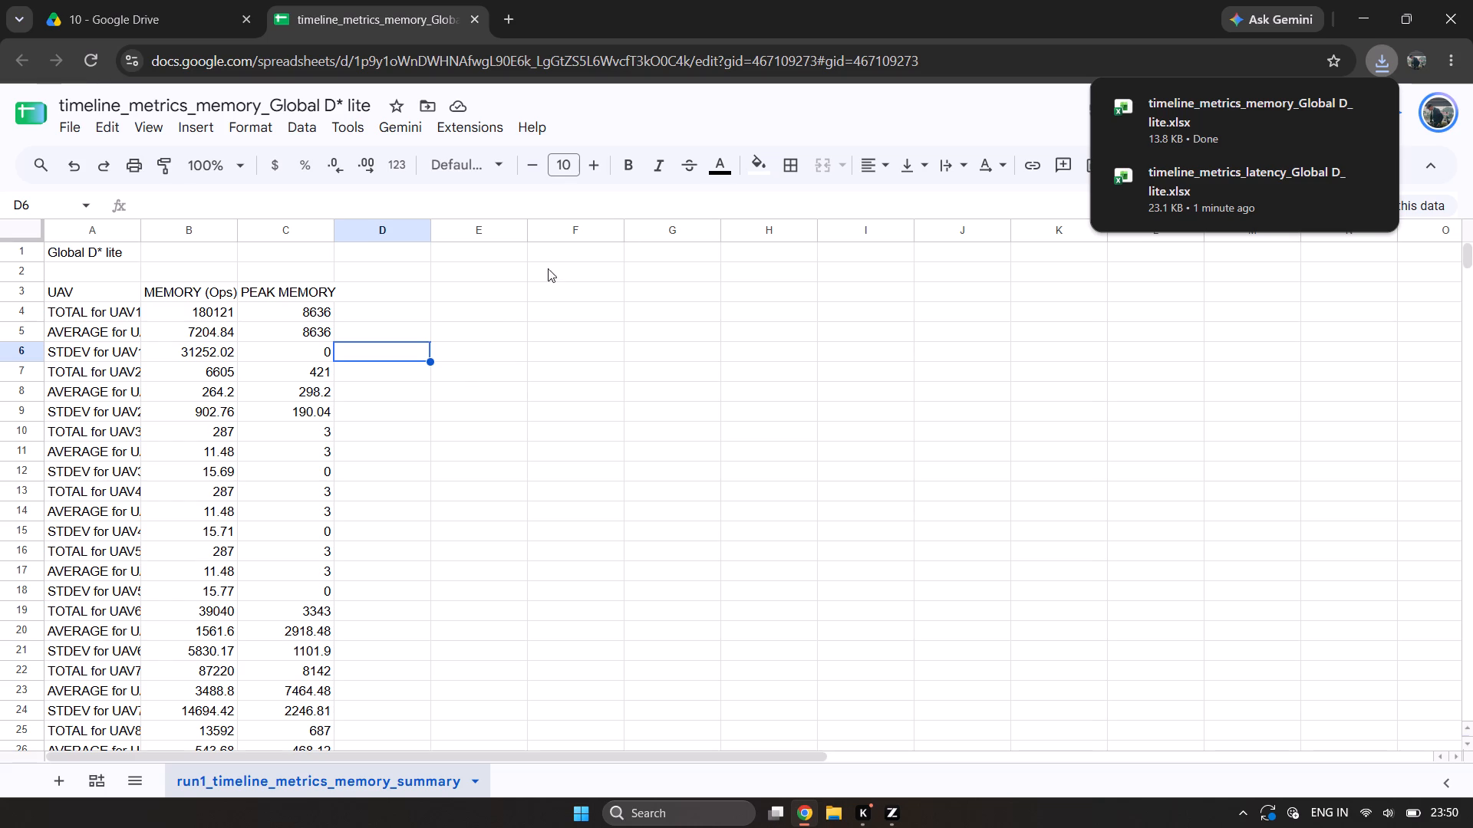
{"action": "left_click", "coordinate": [481, 20]}
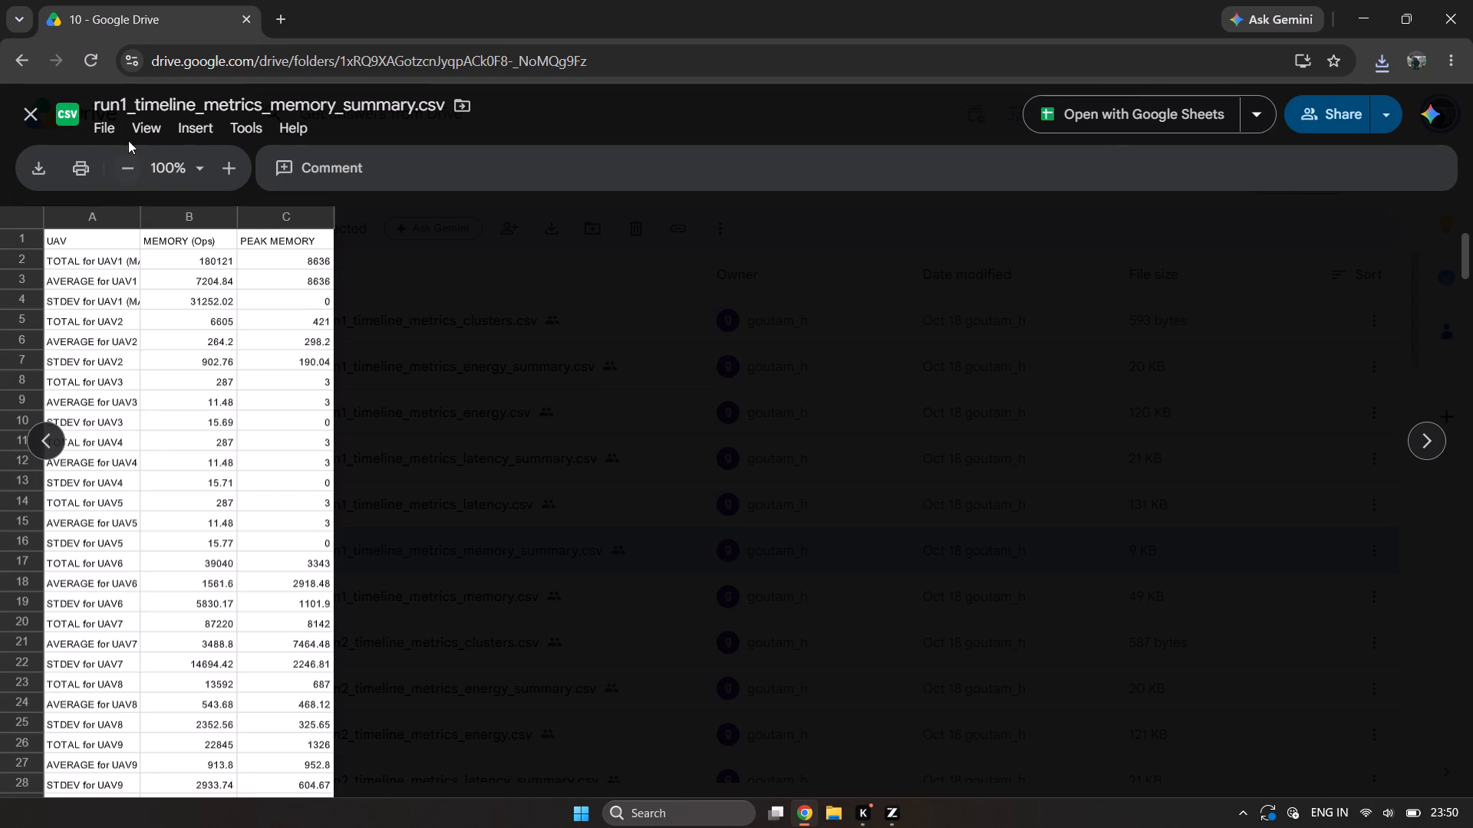
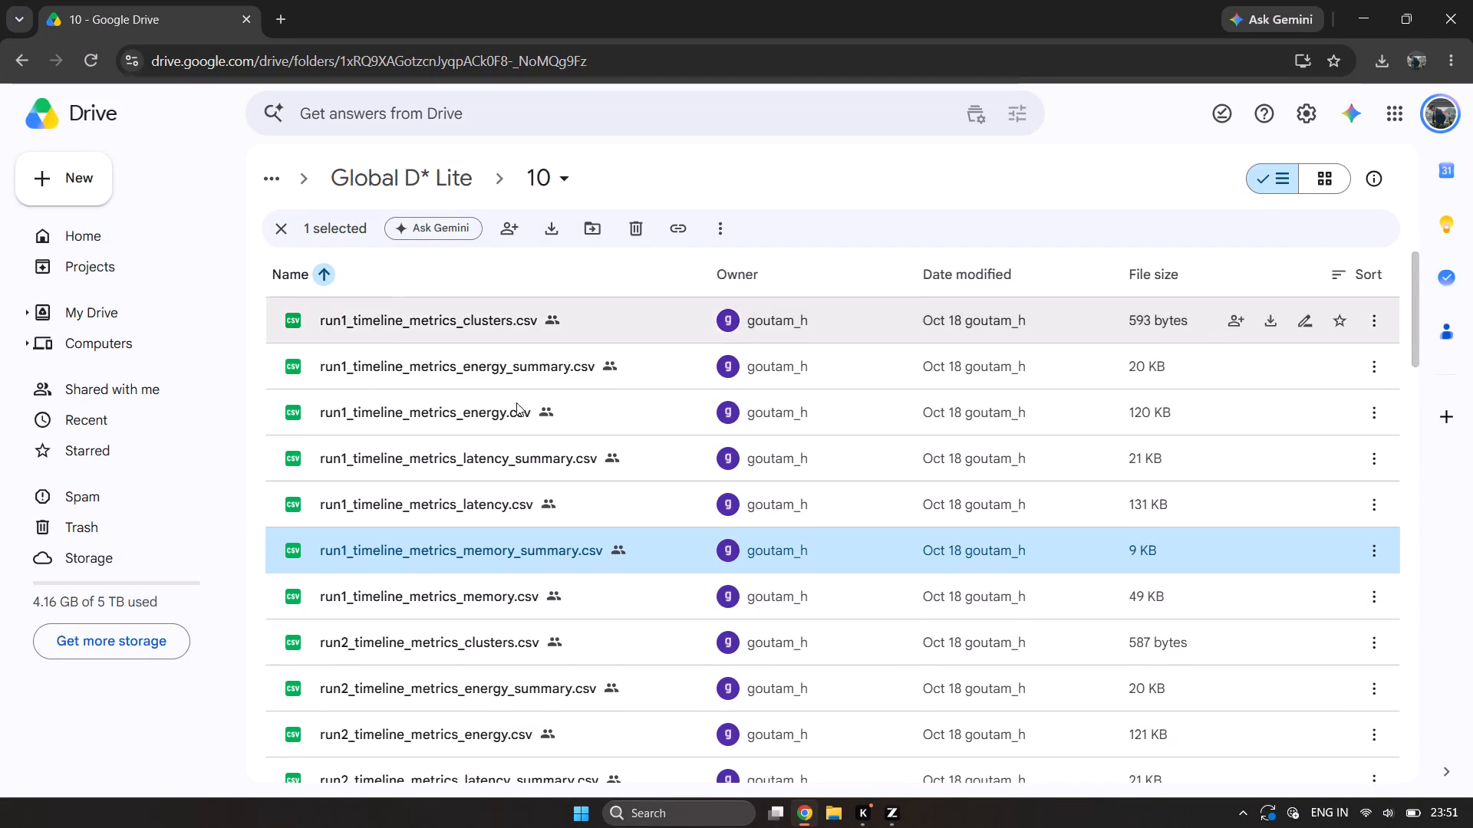
Move timeline_metrics_memory_Global D* lite into the Box plots folder of Small Env's 8D Test 4(Varying Obstacles cell size), accepting the access change.
{"action": "scroll", "coordinate": [514, 419], "scroll_direction": "down", "scroll_amount": 20}
{"action": "scroll", "coordinate": [521, 522], "scroll_direction": "down", "scroll_amount": 9}
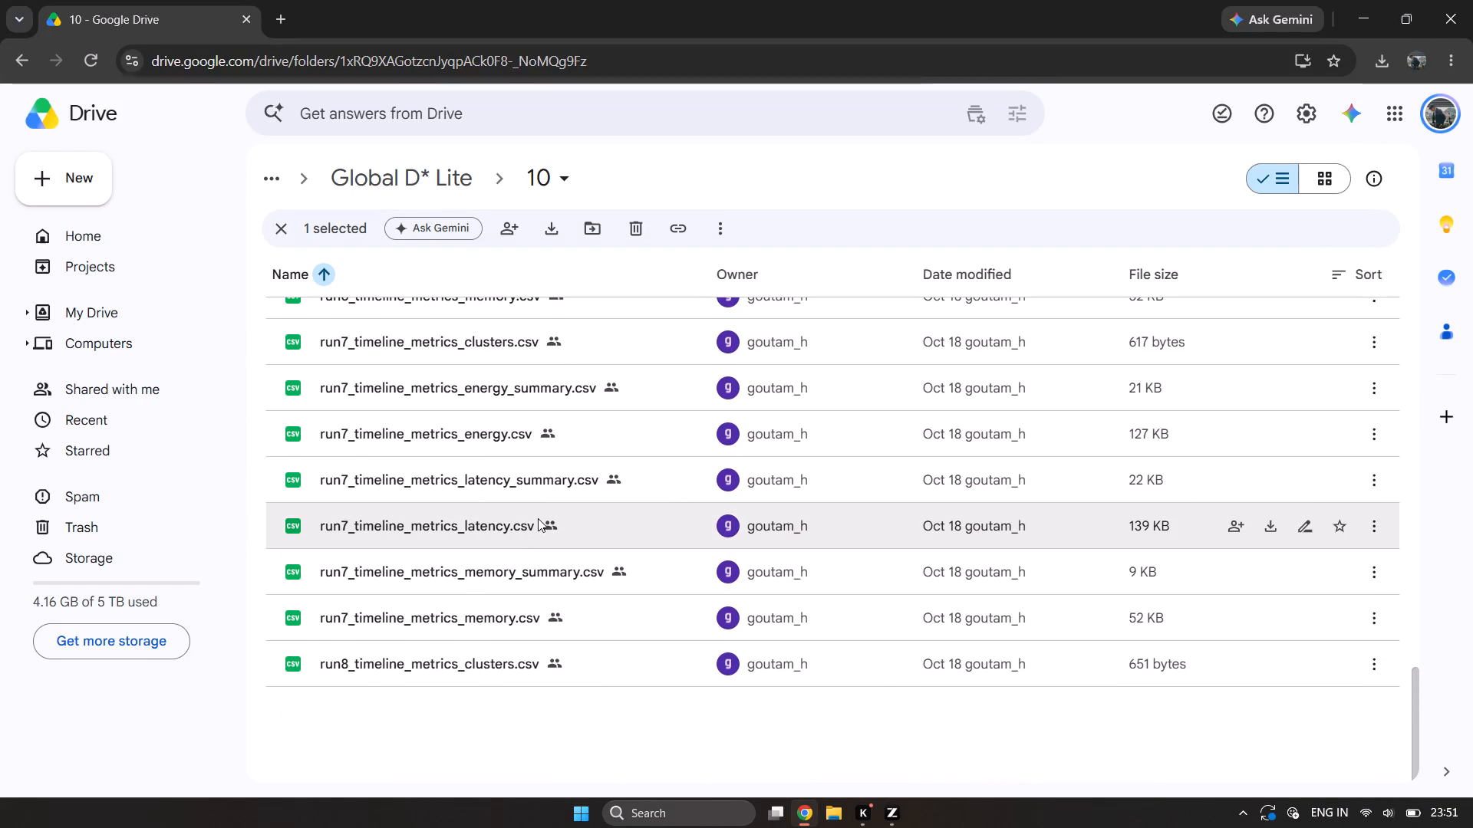
{"action": "scroll", "coordinate": [666, 480], "scroll_direction": "down", "scroll_amount": 17}
{"action": "scroll", "coordinate": [544, 530], "scroll_direction": "down", "scroll_amount": 16}
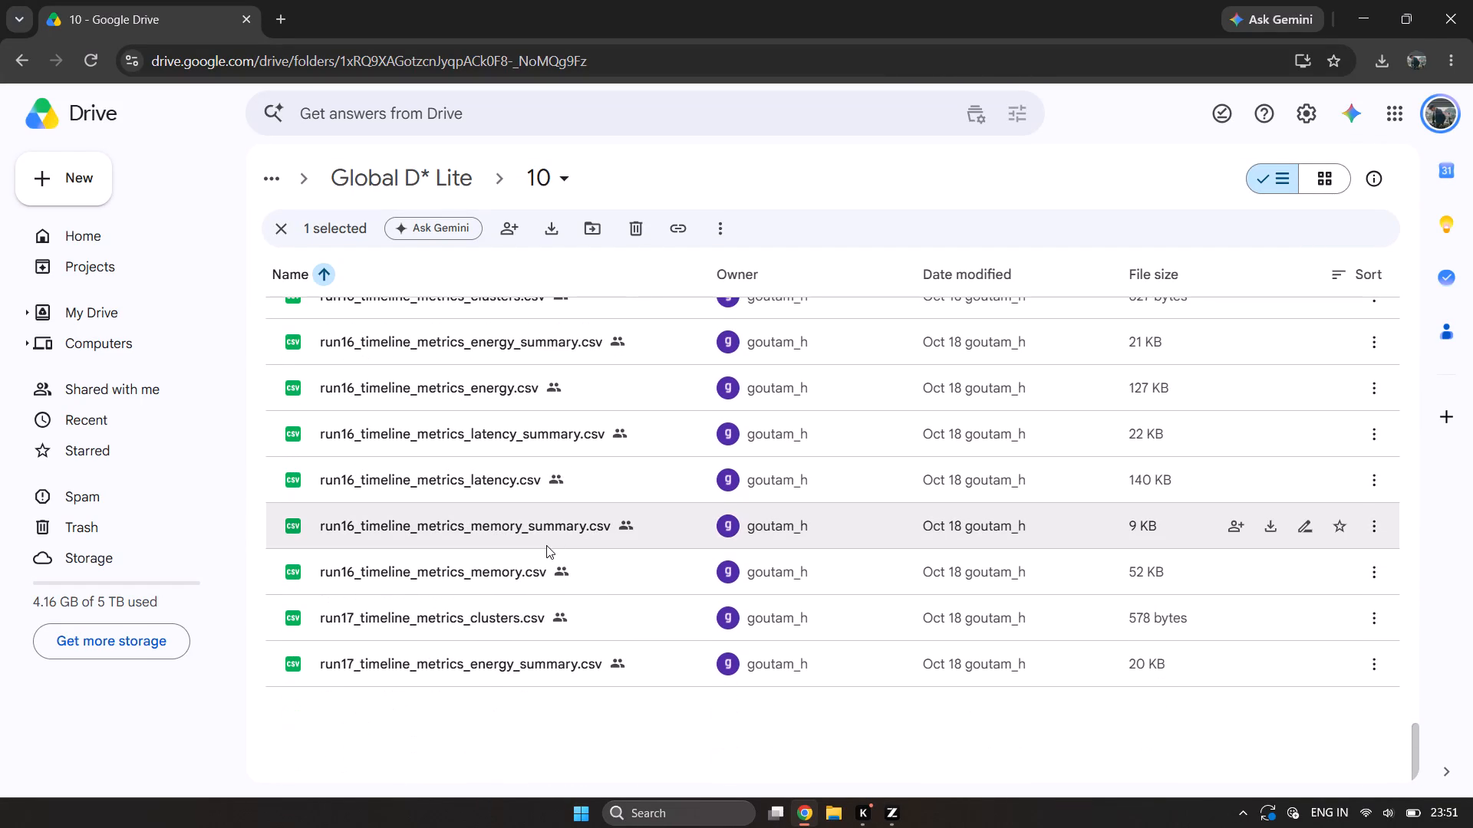
{"action": "scroll", "coordinate": [546, 545], "scroll_direction": "down", "scroll_amount": 20}
{"action": "scroll", "coordinate": [546, 545], "scroll_direction": "down", "scroll_amount": 6}
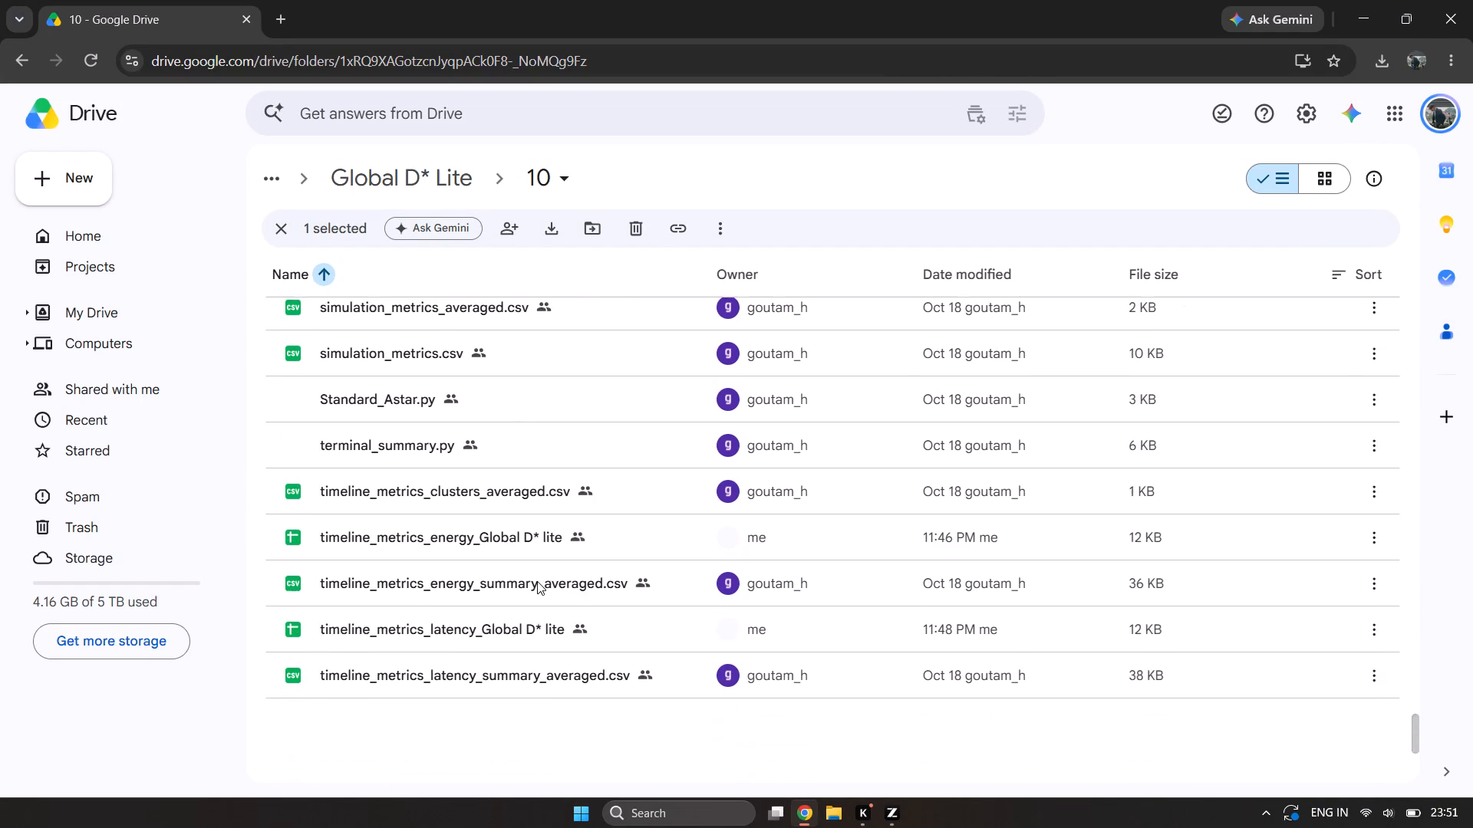
{"action": "scroll", "coordinate": [537, 581], "scroll_direction": "down", "scroll_amount": 7}
{"action": "scroll", "coordinate": [496, 643], "scroll_direction": "down", "scroll_amount": 14}
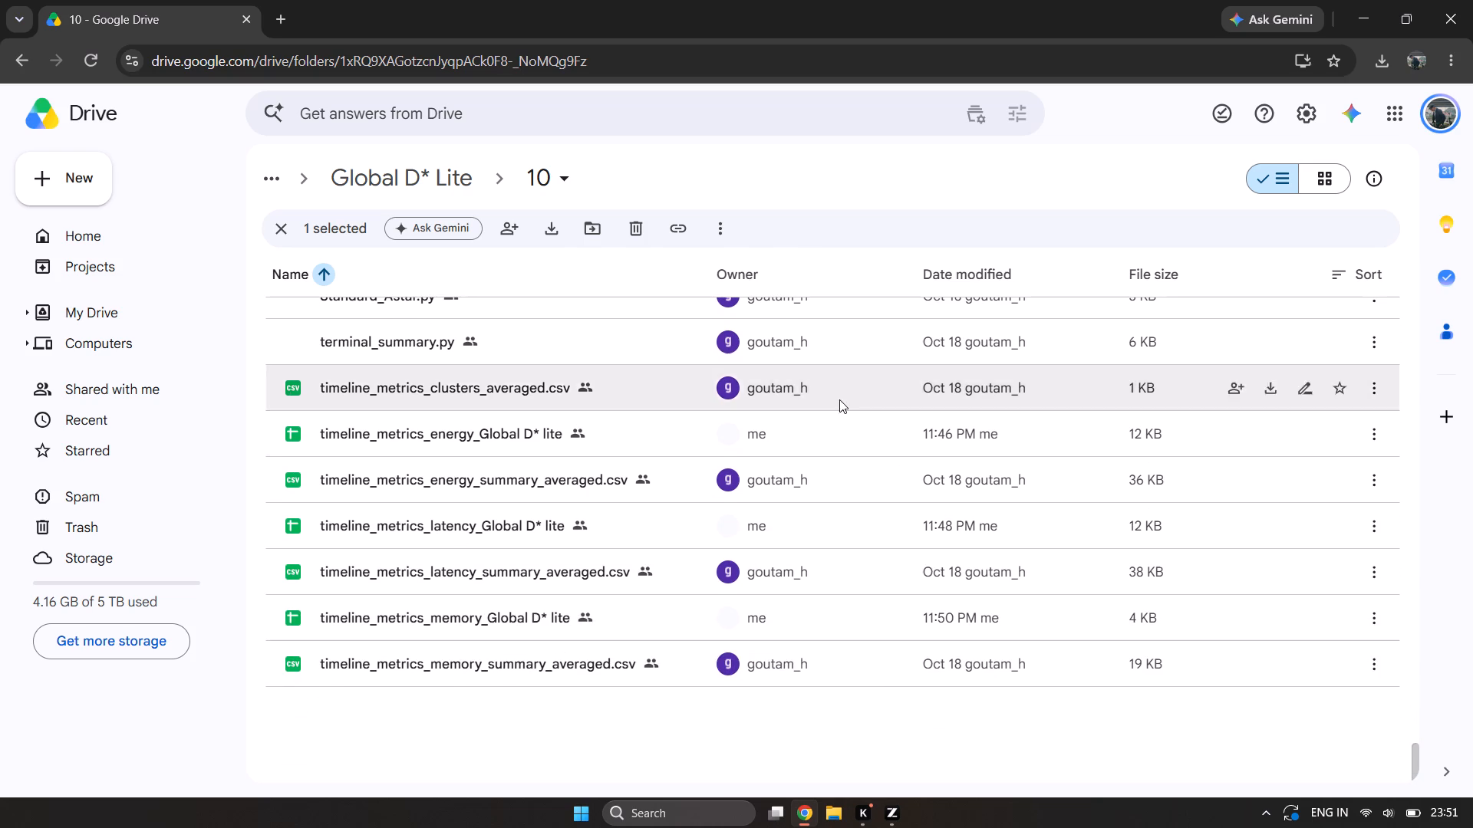
{"action": "left_click", "coordinate": [540, 610]}
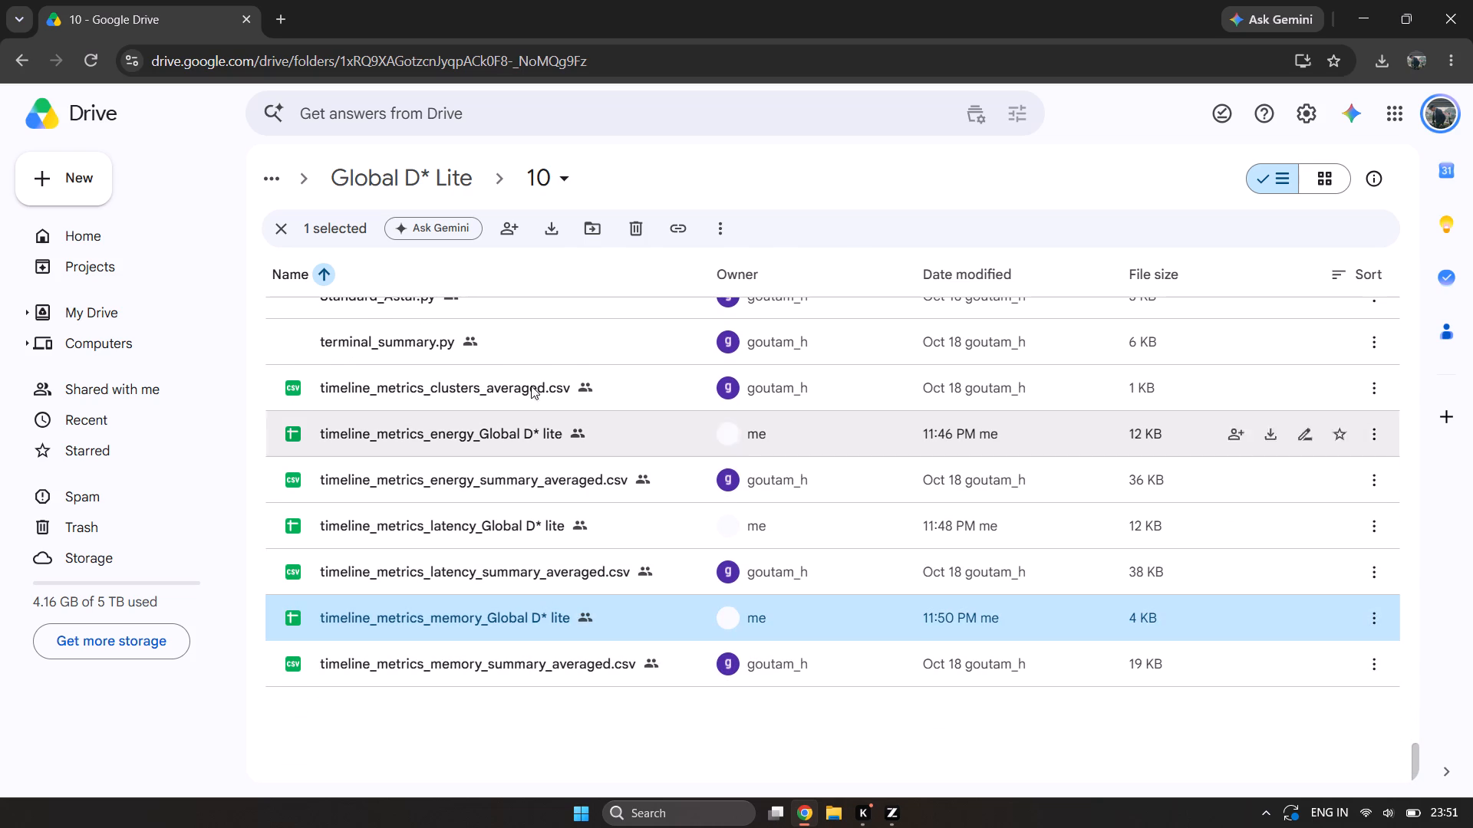
{"action": "left_click", "coordinate": [587, 219]}
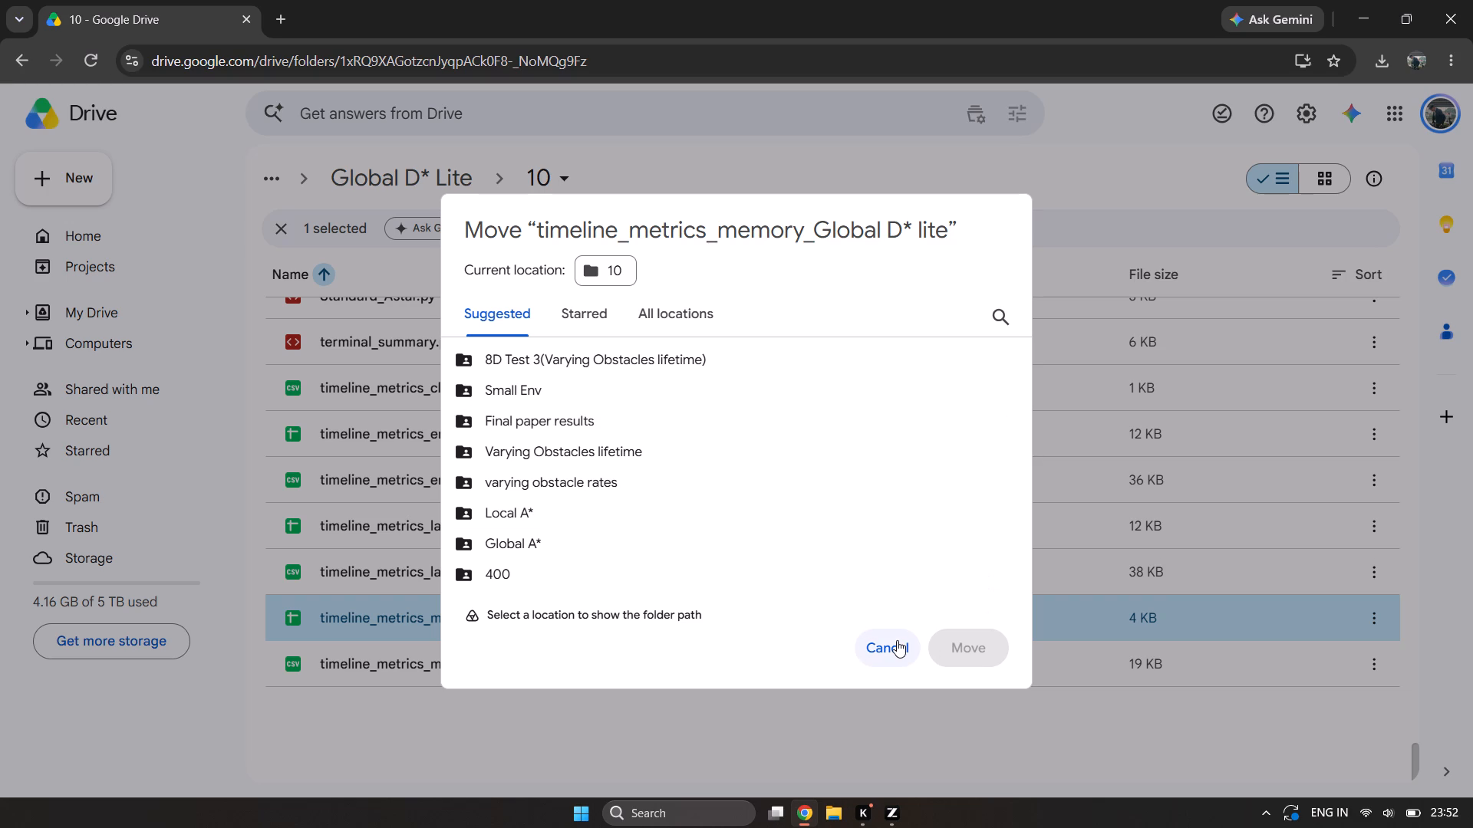
{"action": "scroll", "coordinate": [672, 419], "scroll_direction": "down", "scroll_amount": 7}
{"action": "scroll", "coordinate": [667, 432], "scroll_direction": "up", "scroll_amount": 10}
{"action": "scroll", "coordinate": [667, 432], "scroll_direction": "down", "scroll_amount": 10}
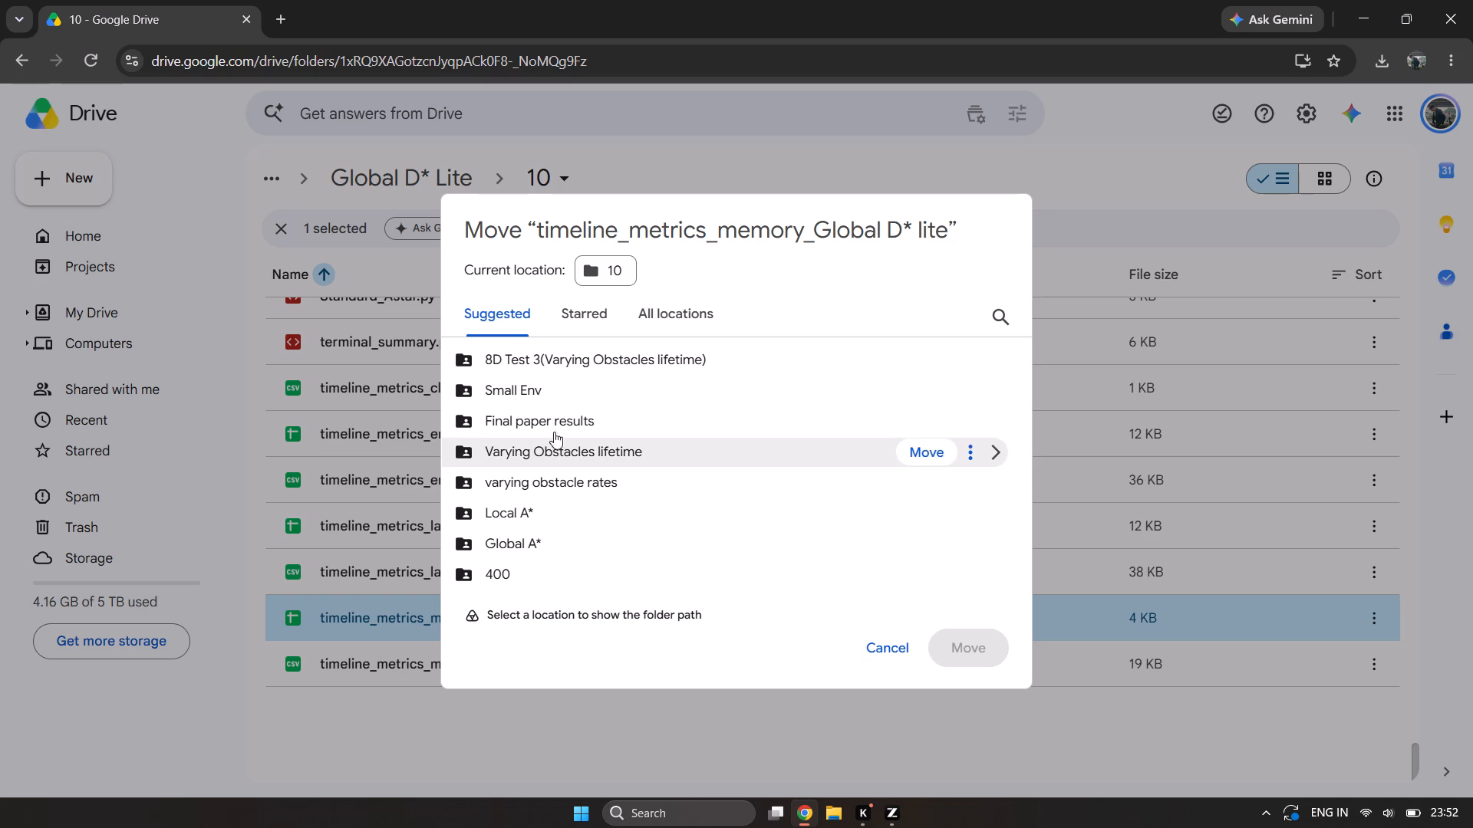
{"action": "double_click", "coordinate": [544, 389]}
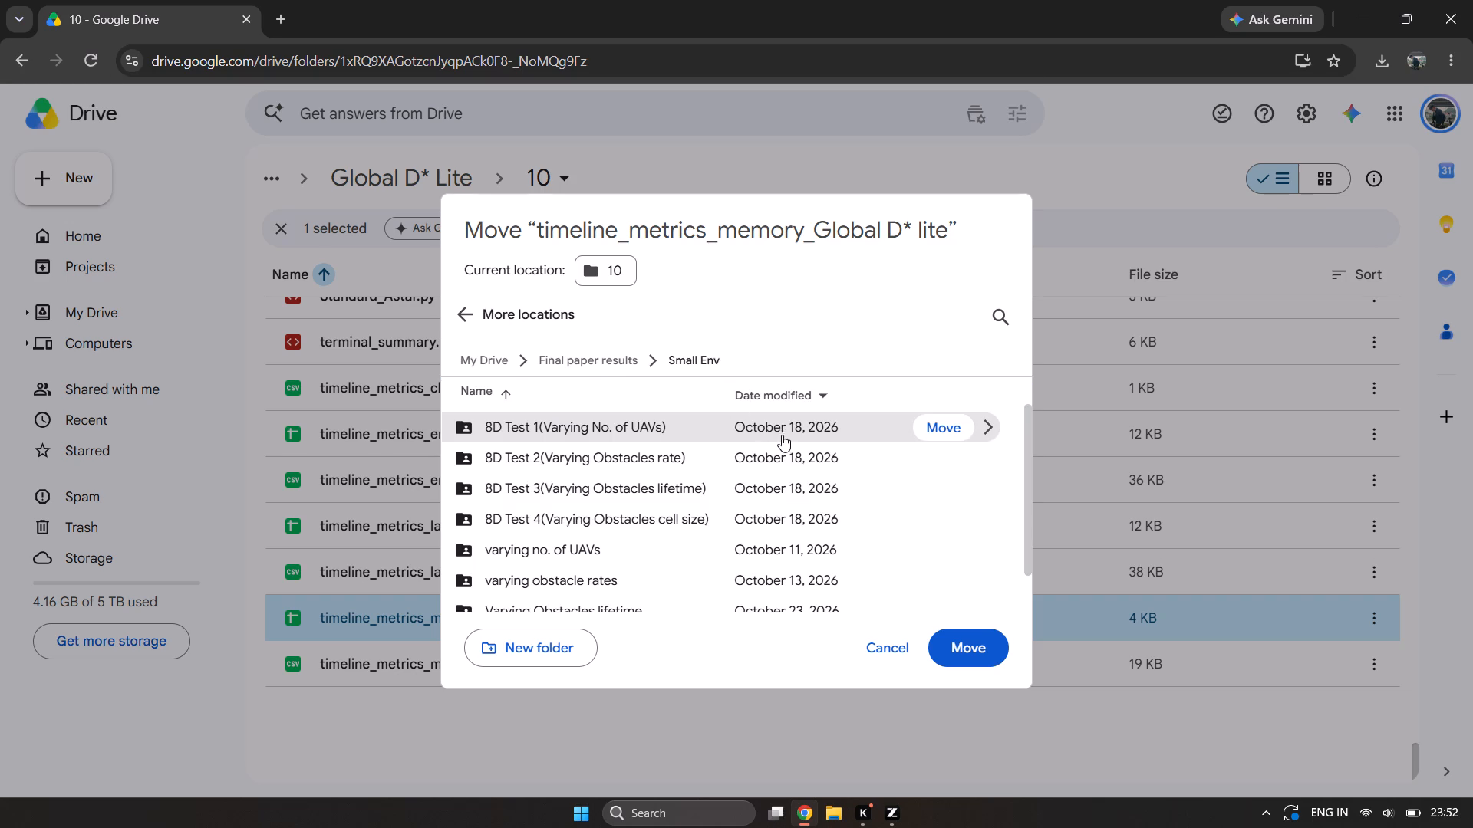
{"action": "double_click", "coordinate": [592, 510]}
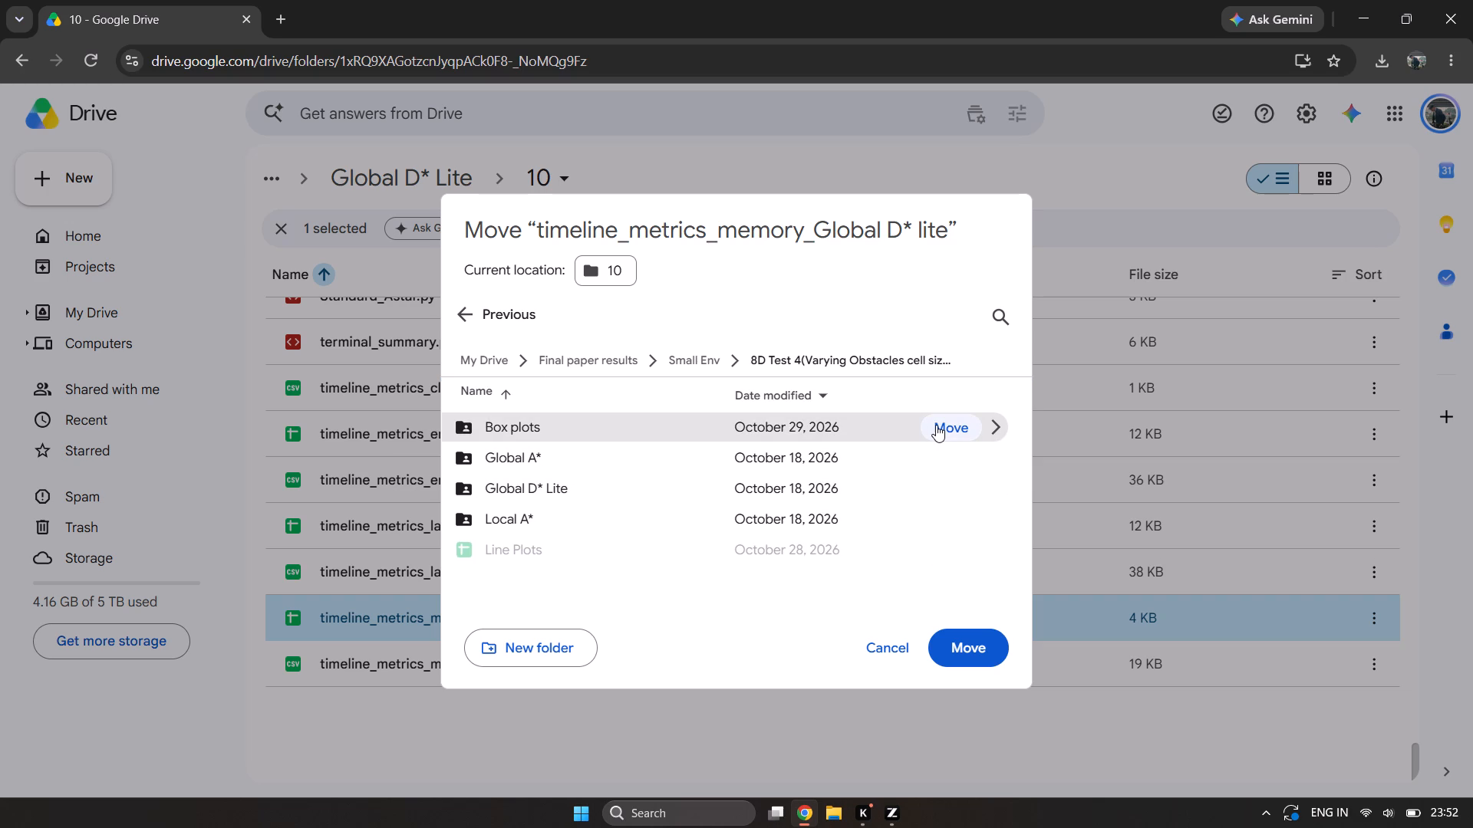
{"action": "left_click", "coordinate": [936, 425]}
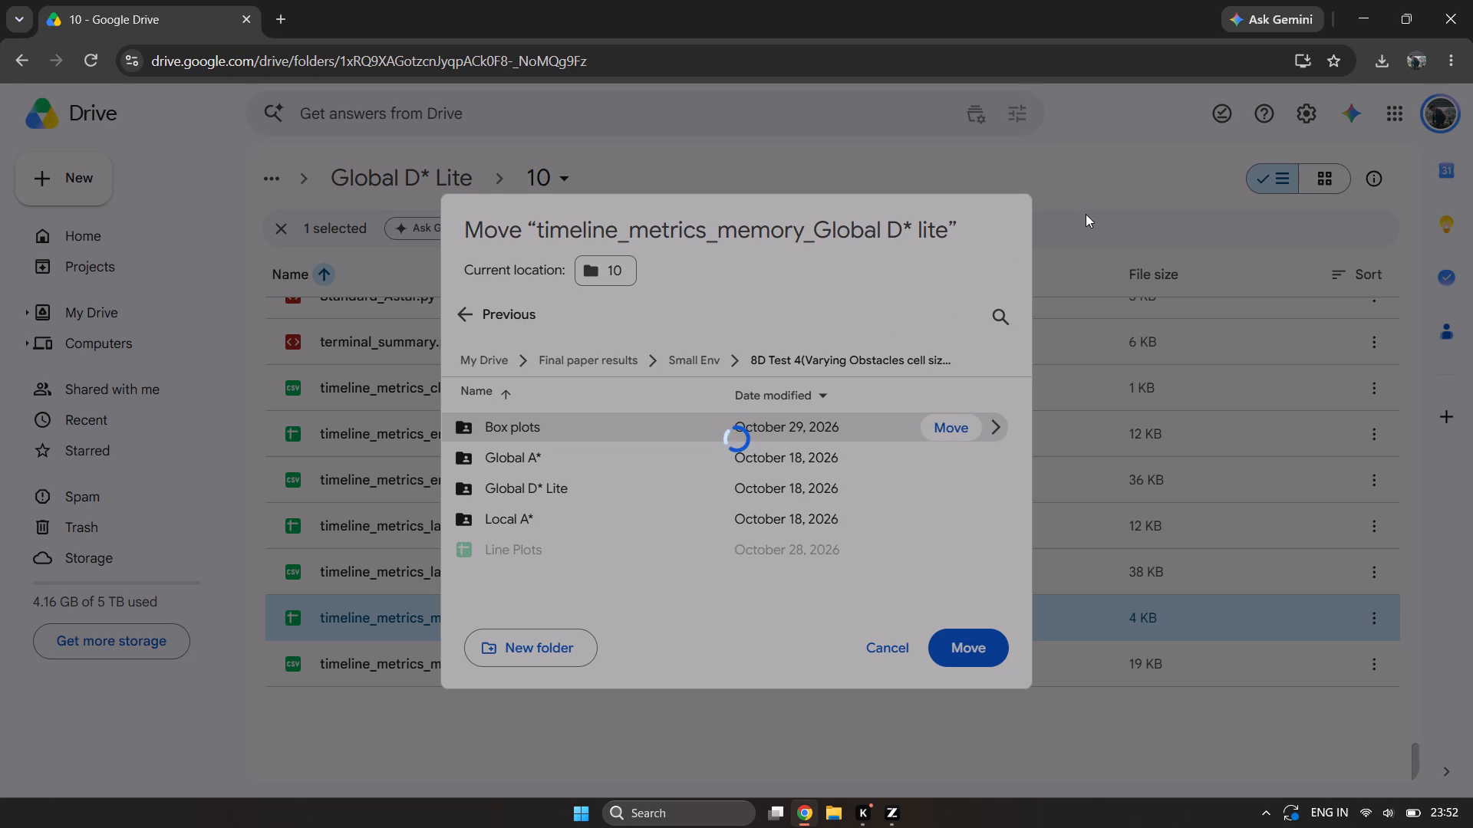
{"action": "left_click", "coordinate": [964, 485]}
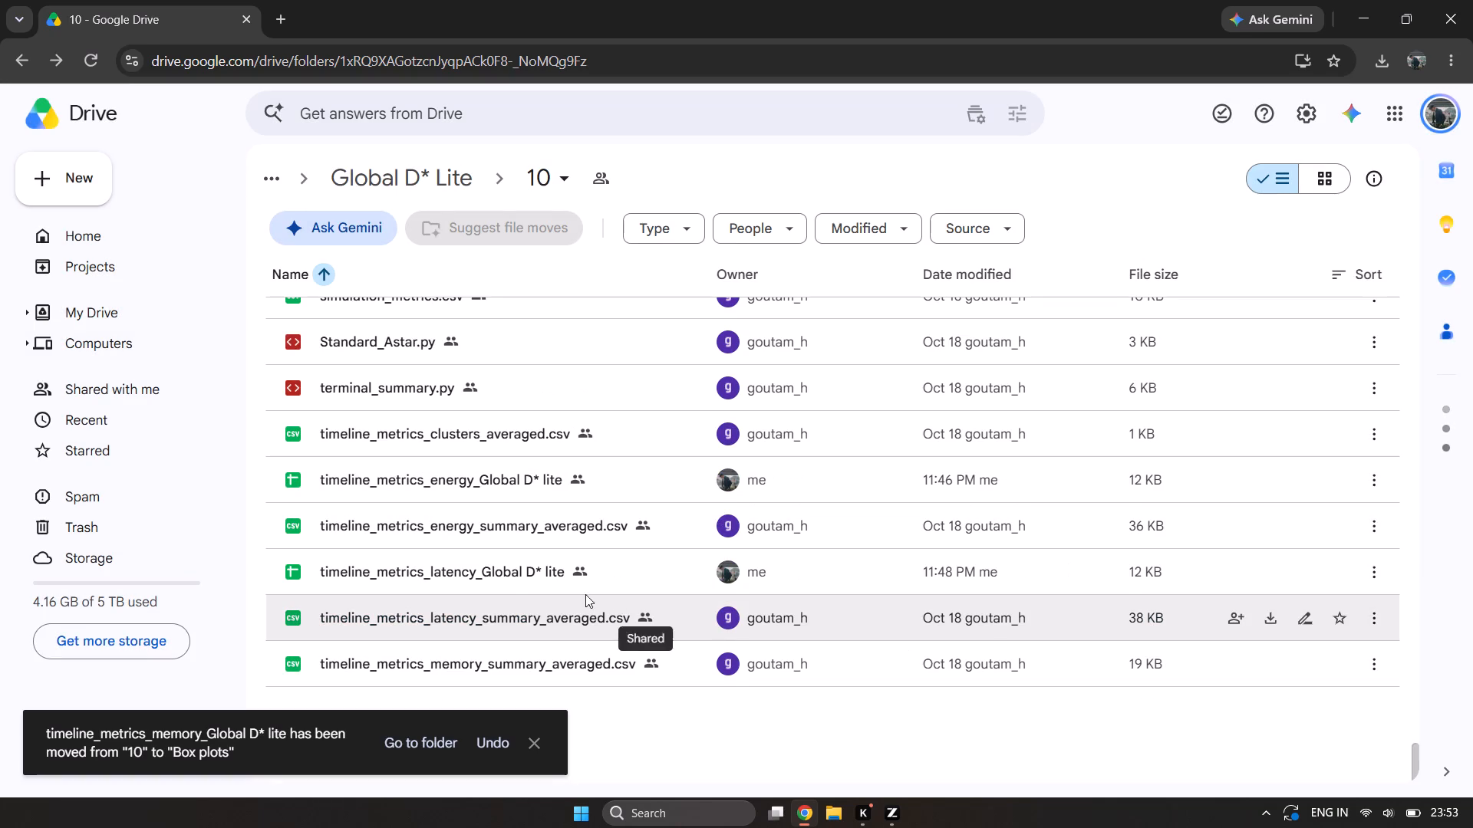
Move timeline_metrics_latency_Global D* lite into the Box plots folder of 8D Test 4(Varying Obstacles cell size), accepting the access change.
{"action": "left_click", "coordinate": [494, 570]}
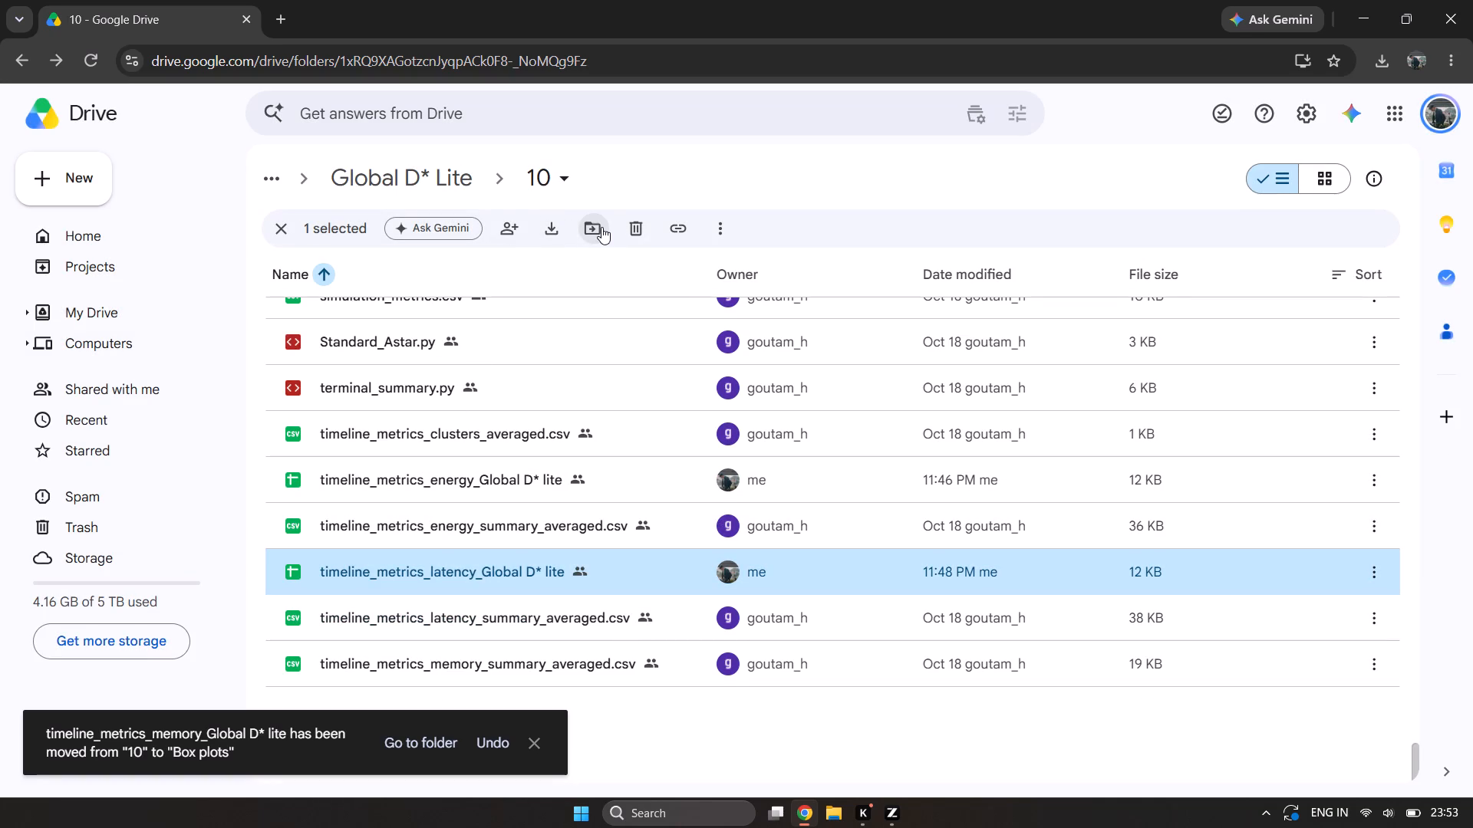
{"action": "left_click", "coordinate": [601, 227]}
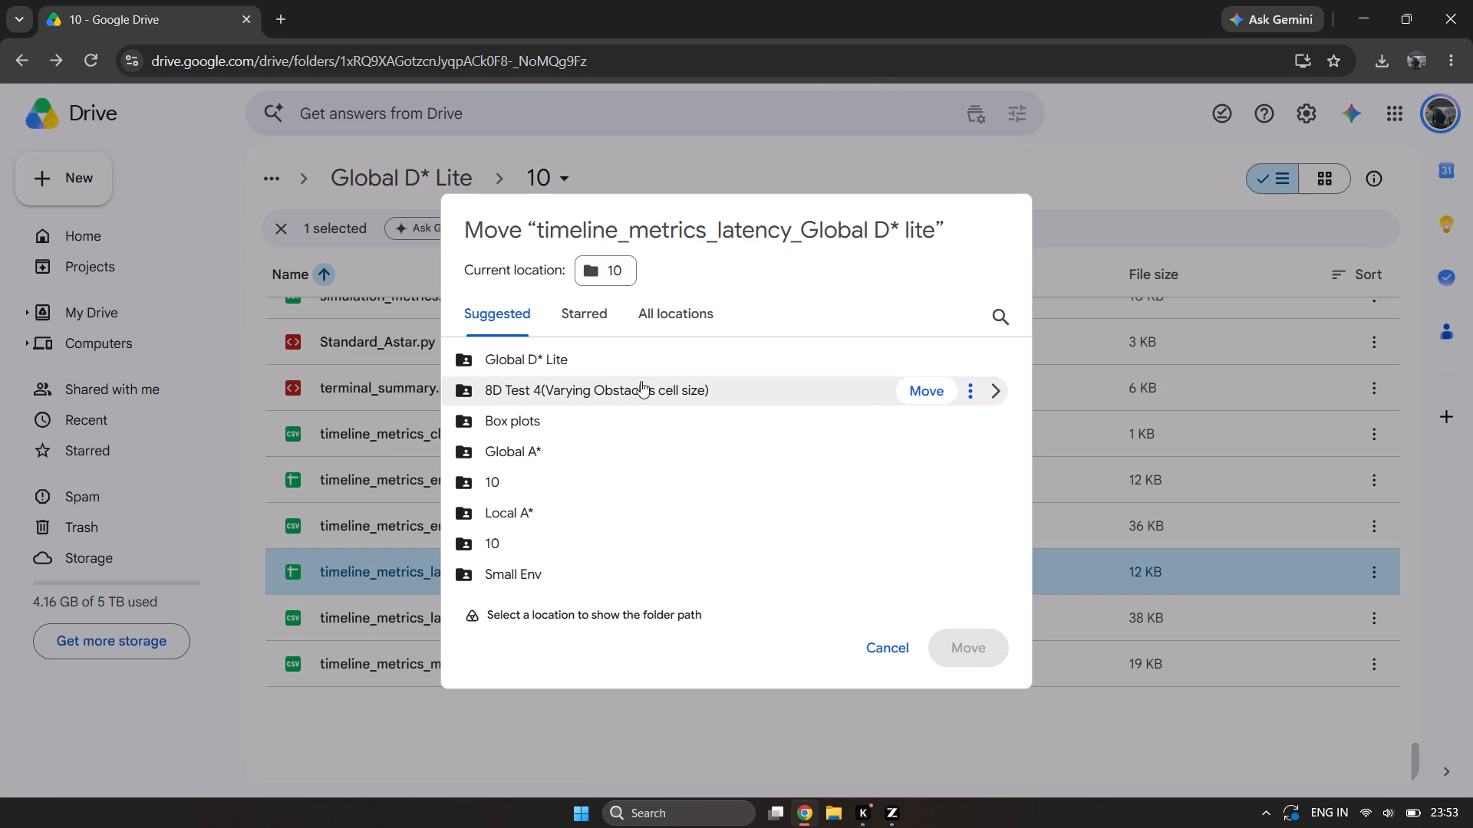
{"action": "double_click", "coordinate": [616, 386]}
{"action": "left_click", "coordinate": [951, 425]}
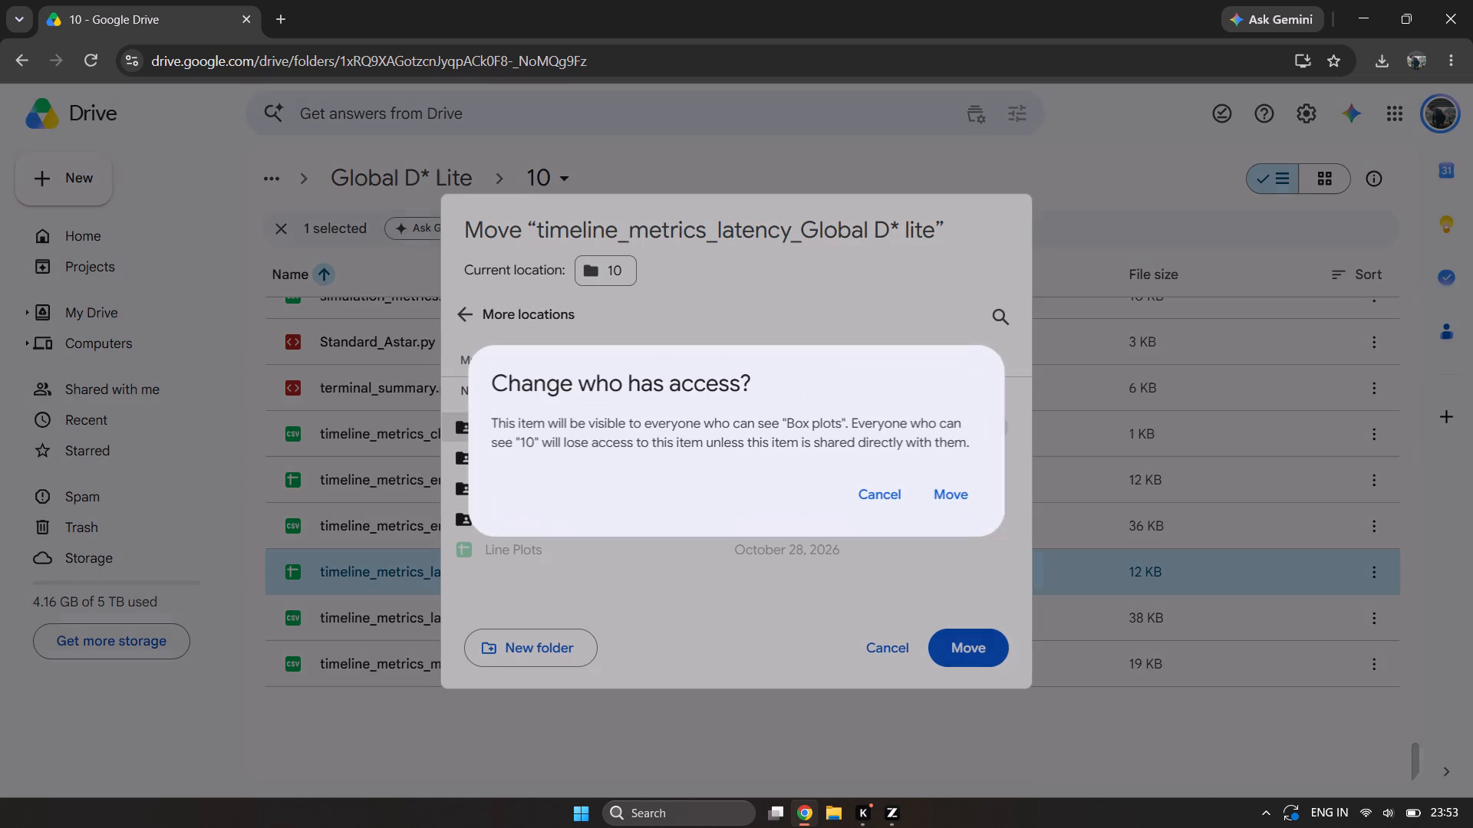
{"action": "left_click", "coordinate": [935, 488]}
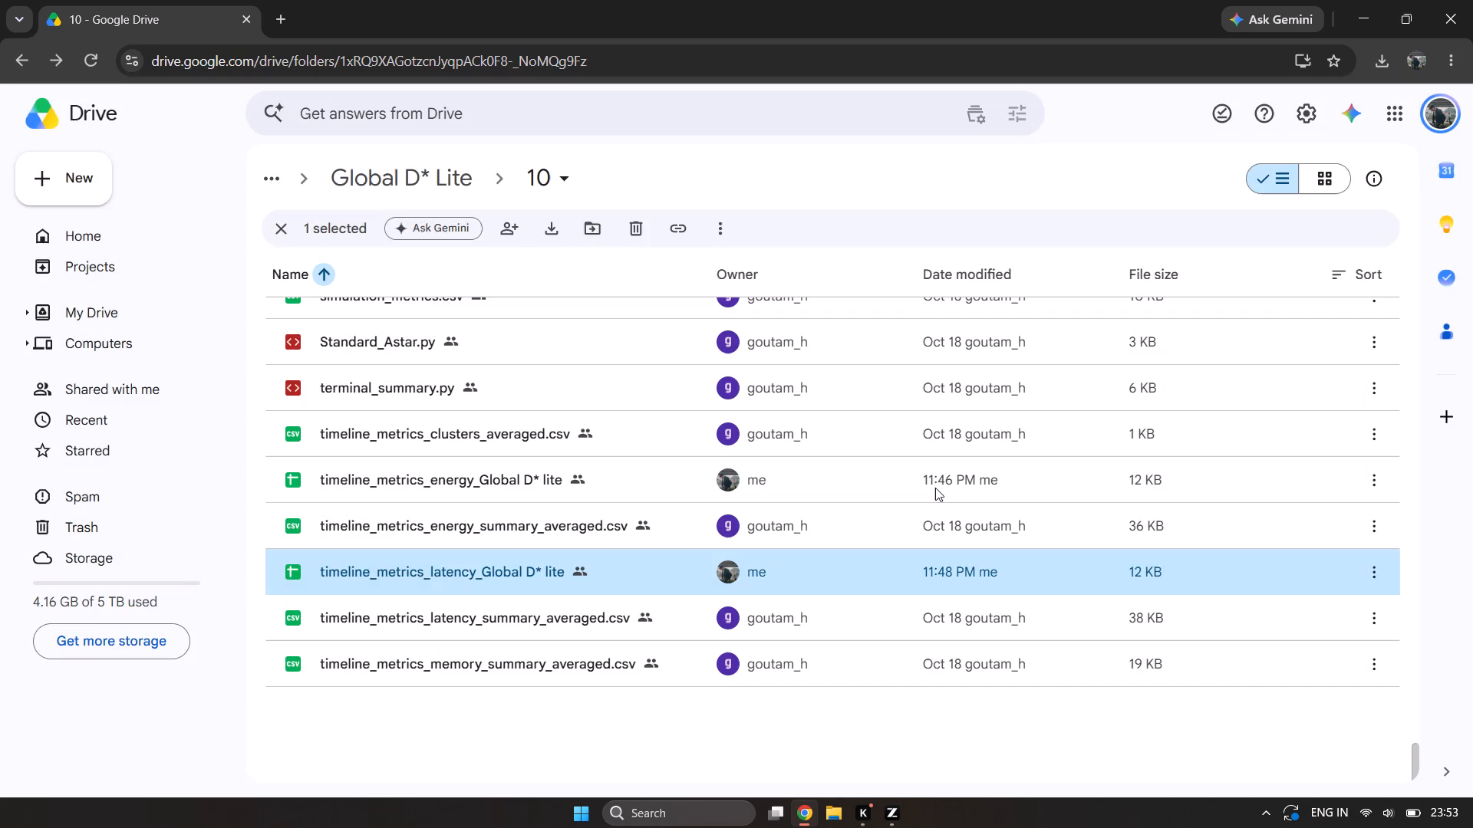
Move timeline_metrics_energy_Global D* lite into the Box plots folder of 8D Test 4(Varying Obstacles cell size), accepting the access change.
{"action": "left_click", "coordinate": [585, 511]}
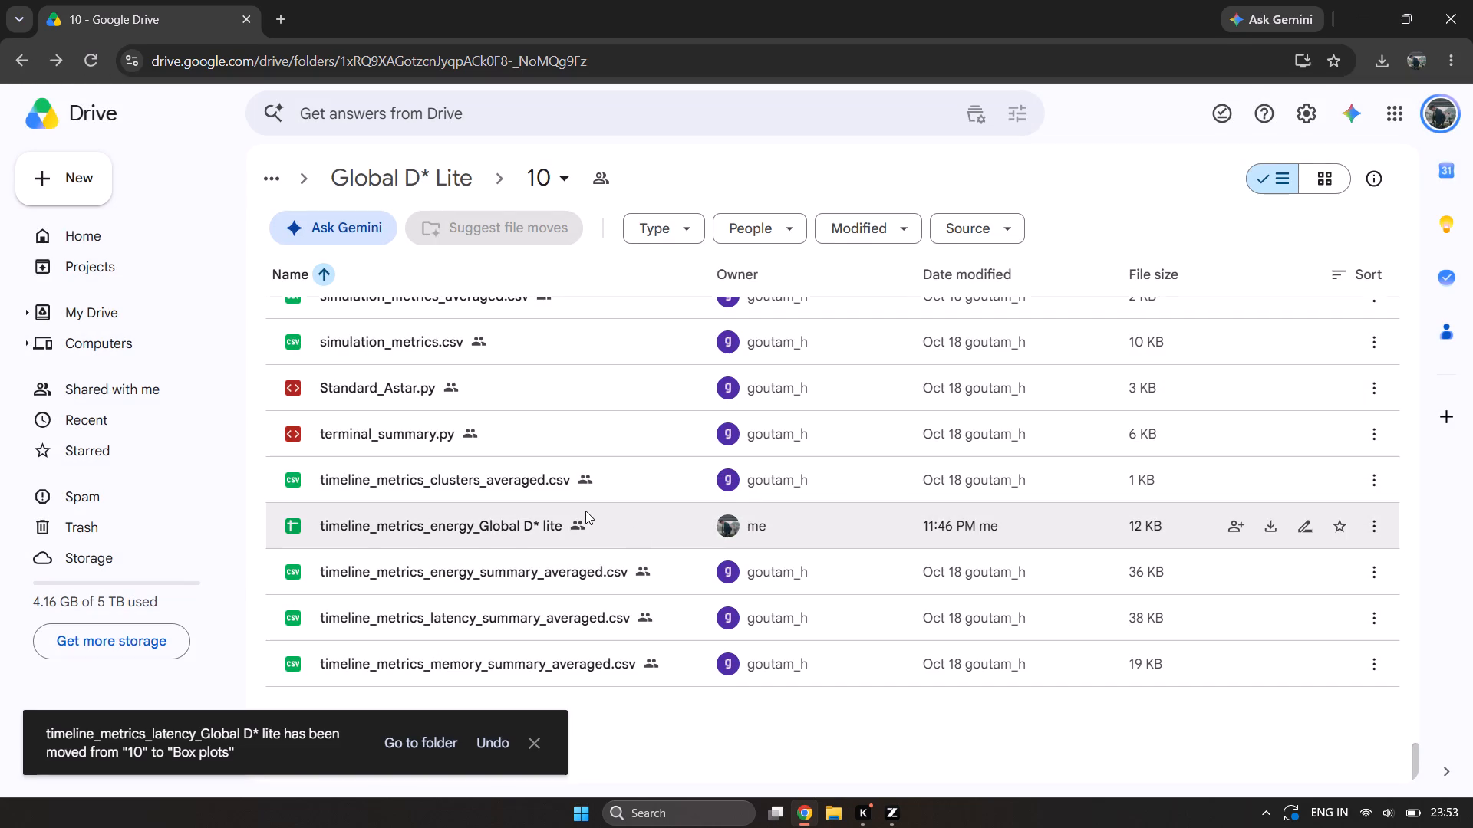
{"action": "left_click", "coordinate": [586, 221]}
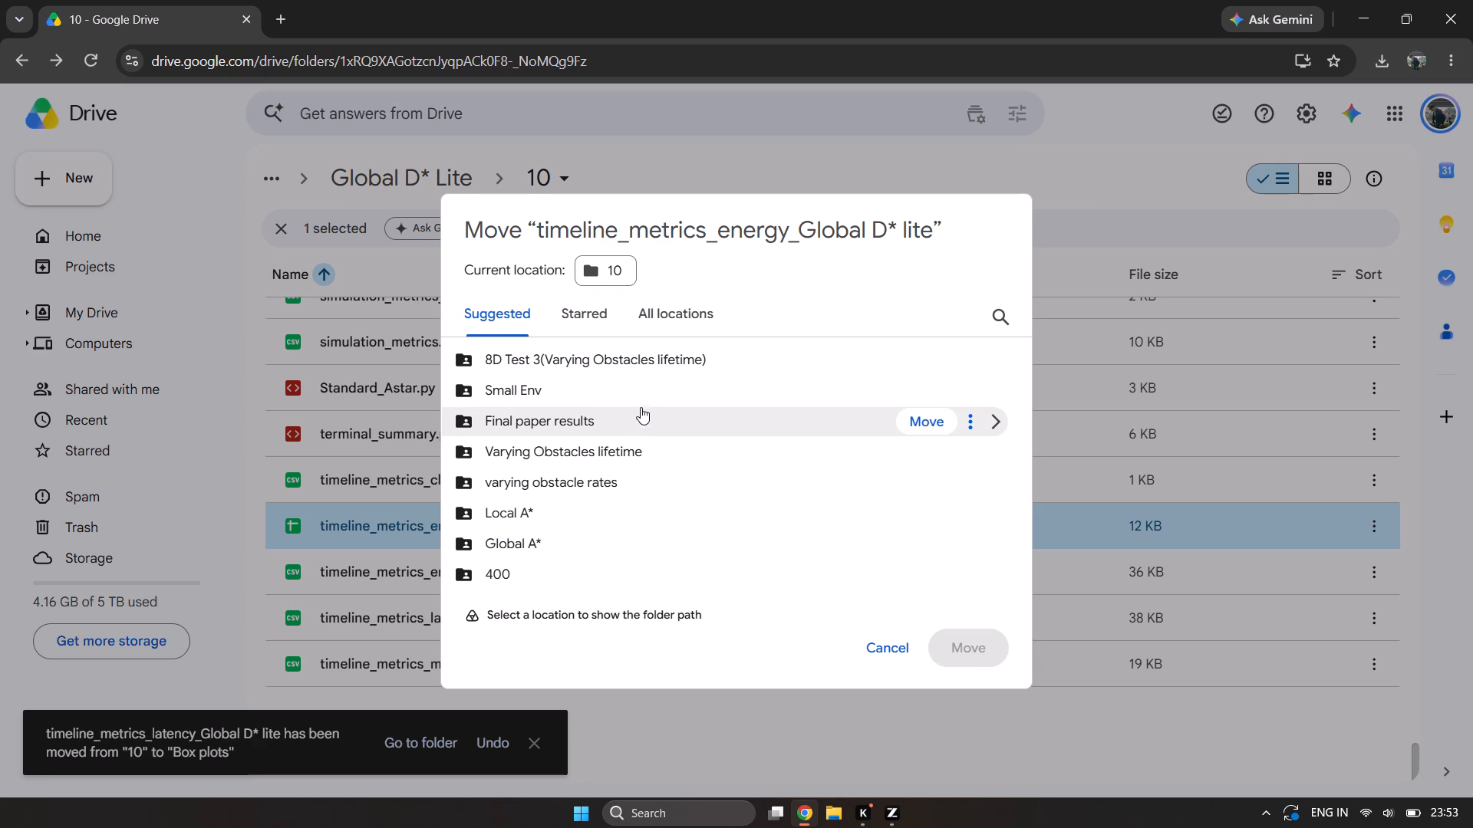
{"action": "double_click", "coordinate": [715, 418]}
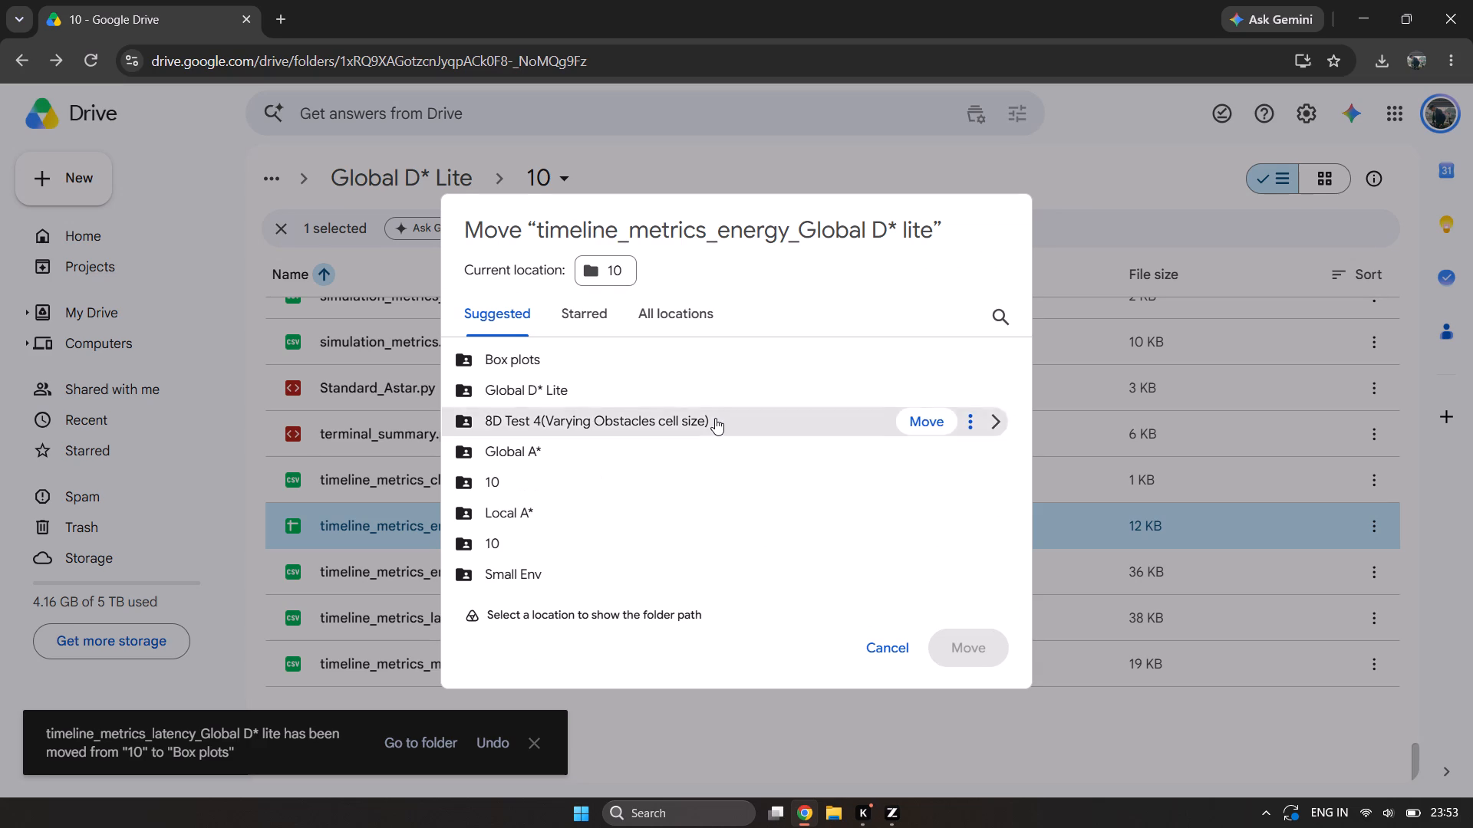
{"action": "left_click", "coordinate": [930, 431]}
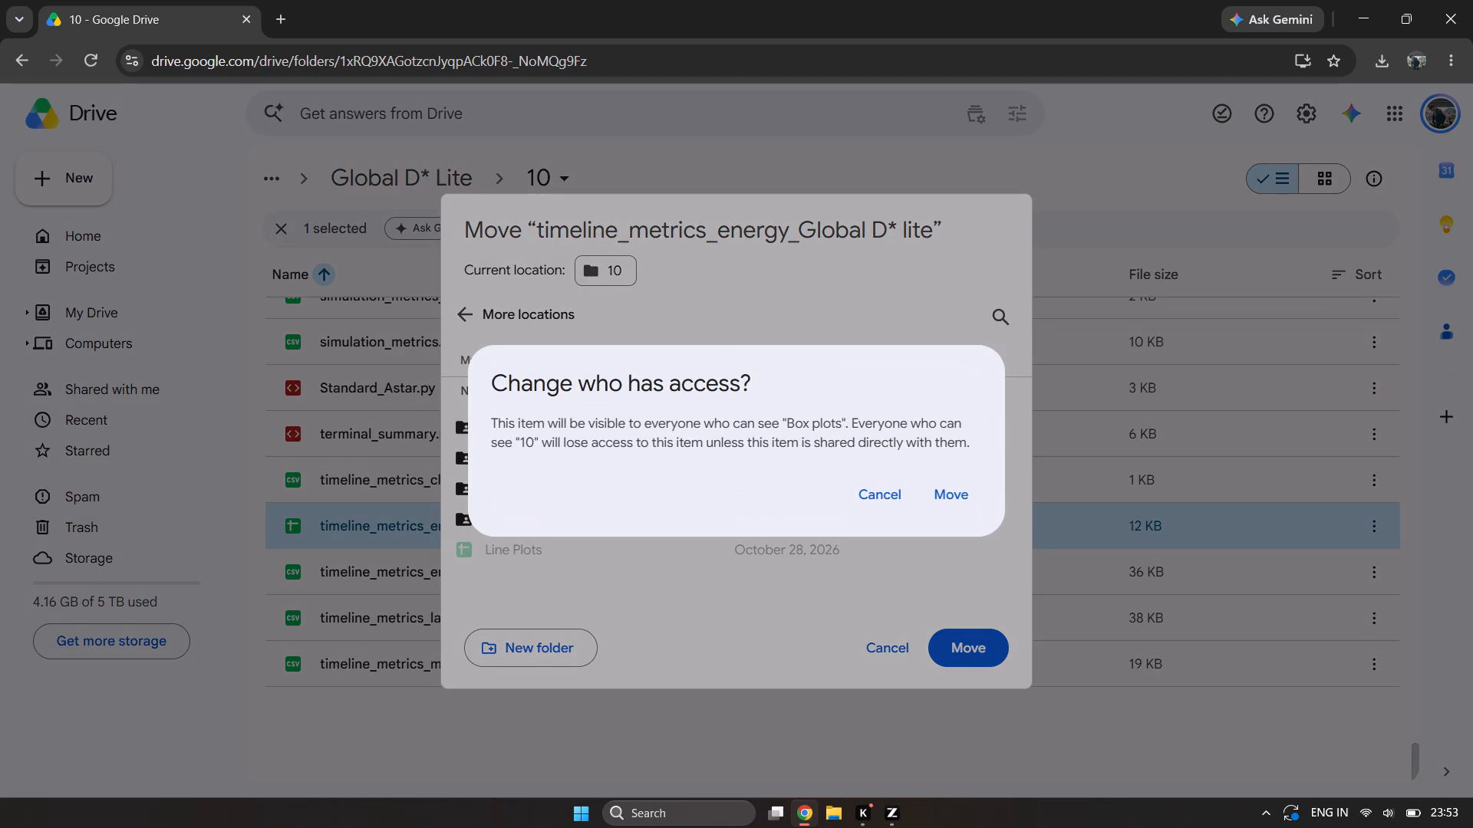
{"action": "left_click", "coordinate": [938, 499]}
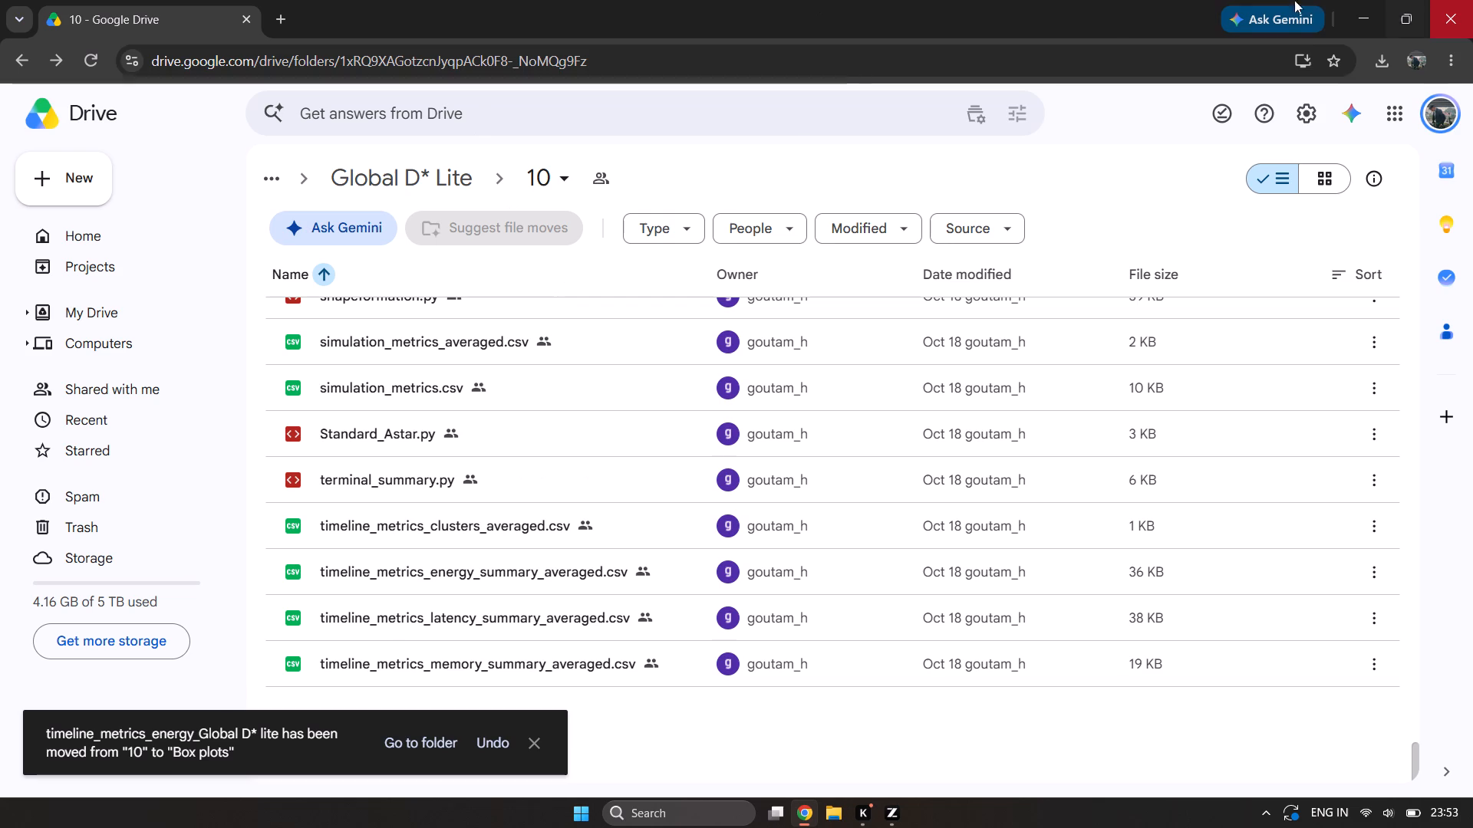
Go back to the 8D Test 4(Varying Obstacles cell size) folder and check the contents of its Box plots folder.
{"action": "left_click", "coordinate": [28, 61]}
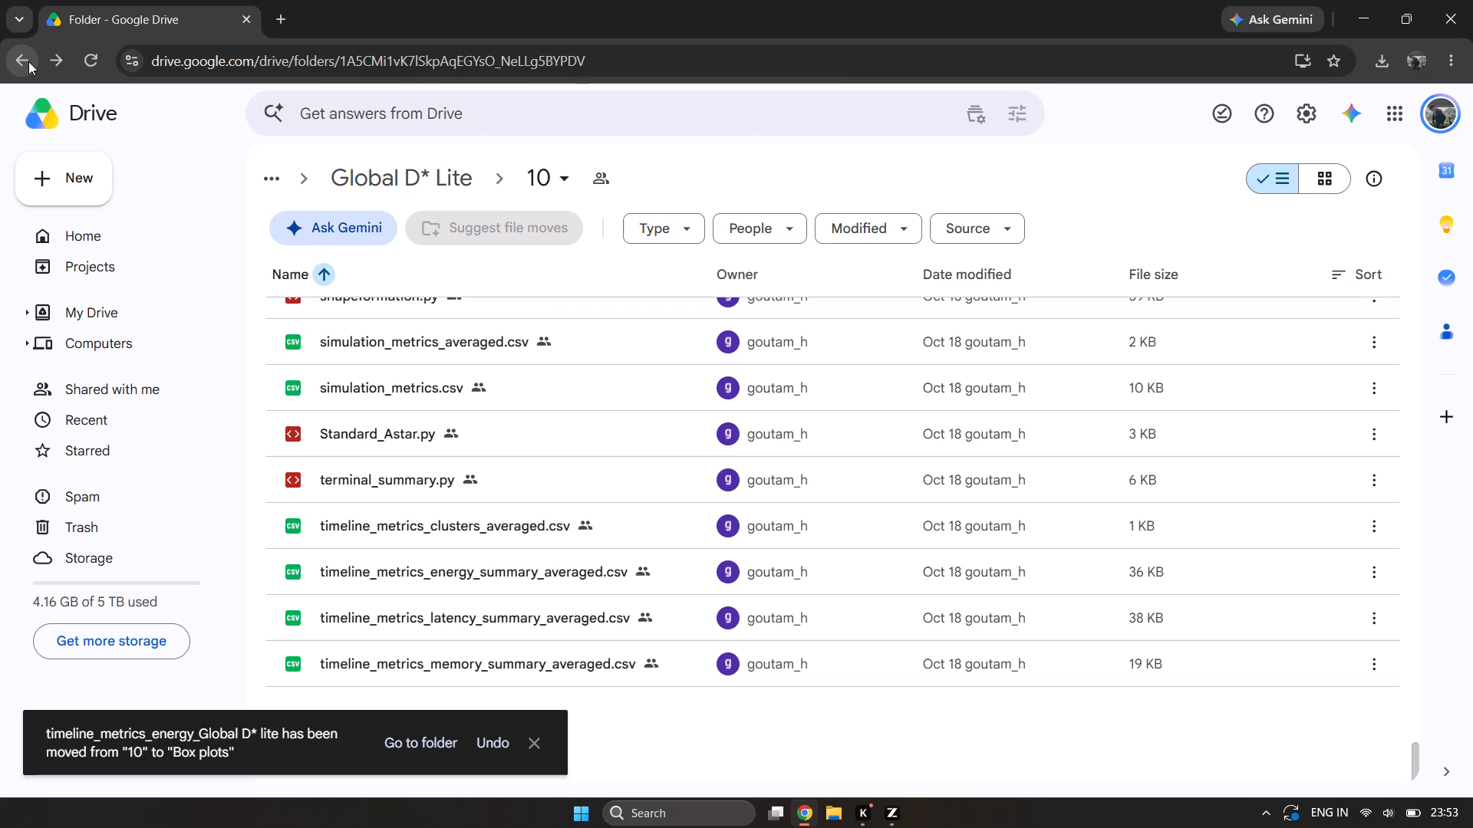
{"action": "left_click", "coordinate": [28, 61]}
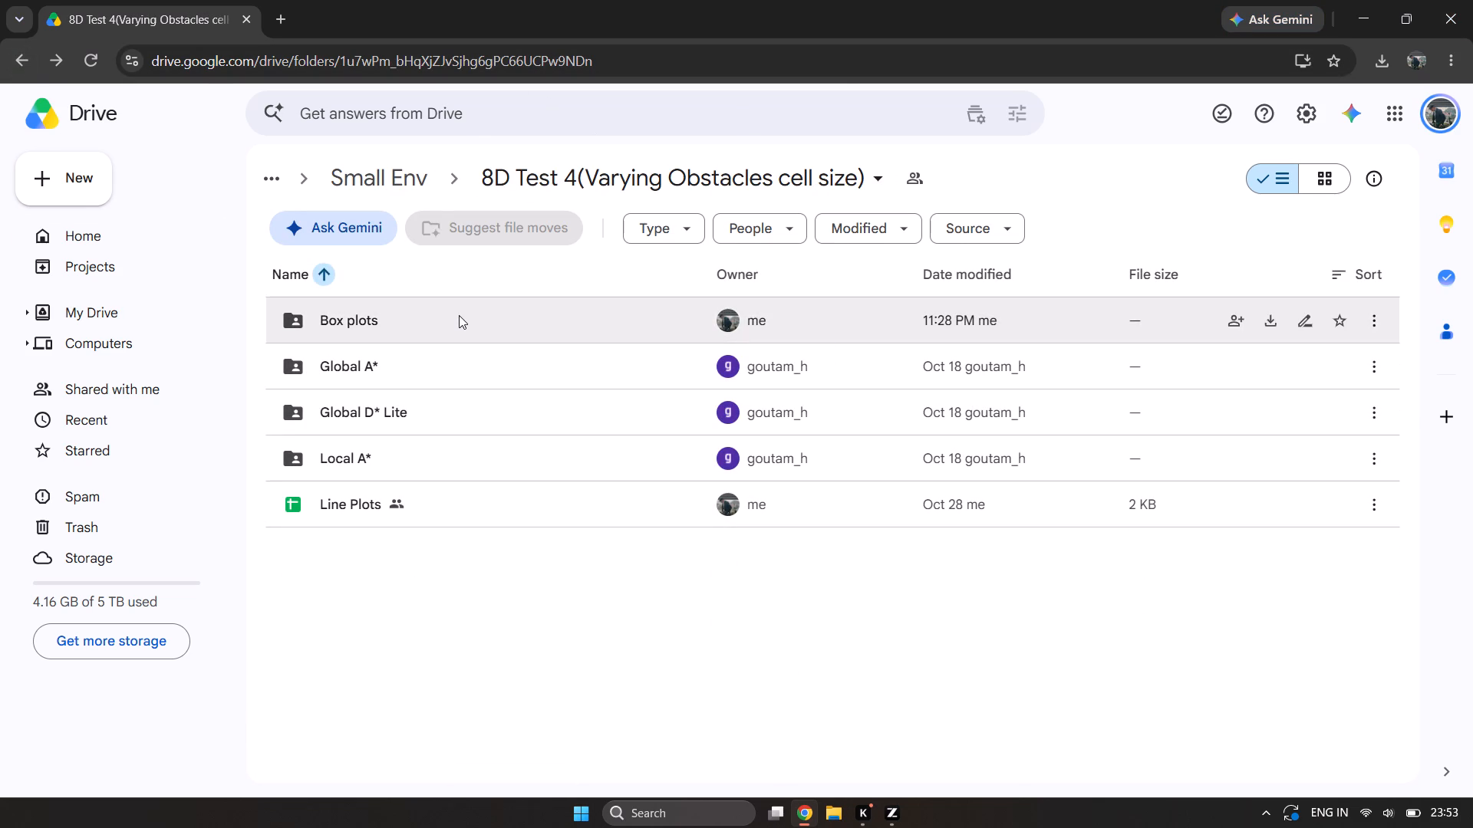
{"action": "double_click", "coordinate": [459, 315]}
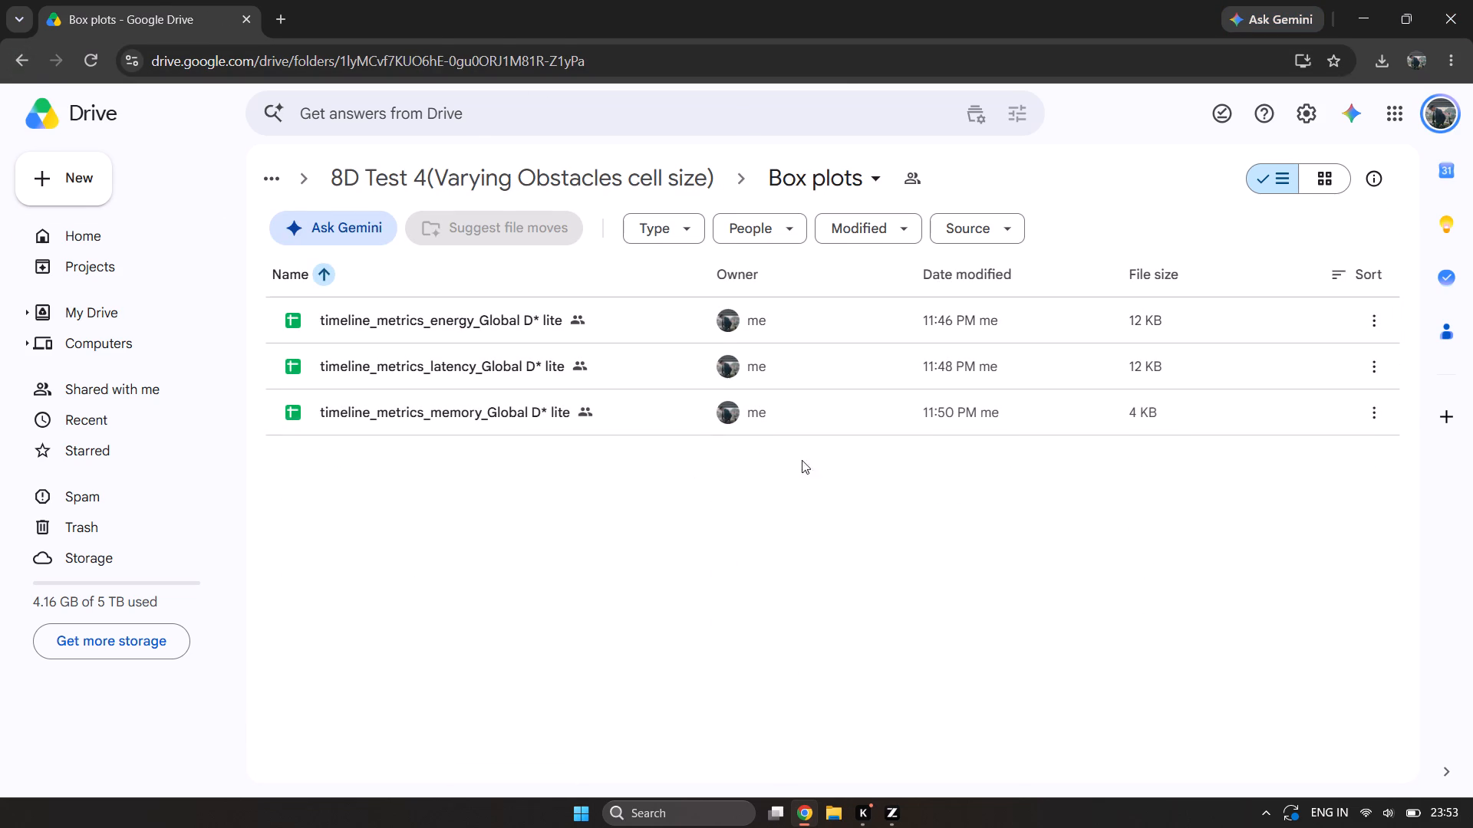
{"action": "left_click", "coordinate": [0, 66]}
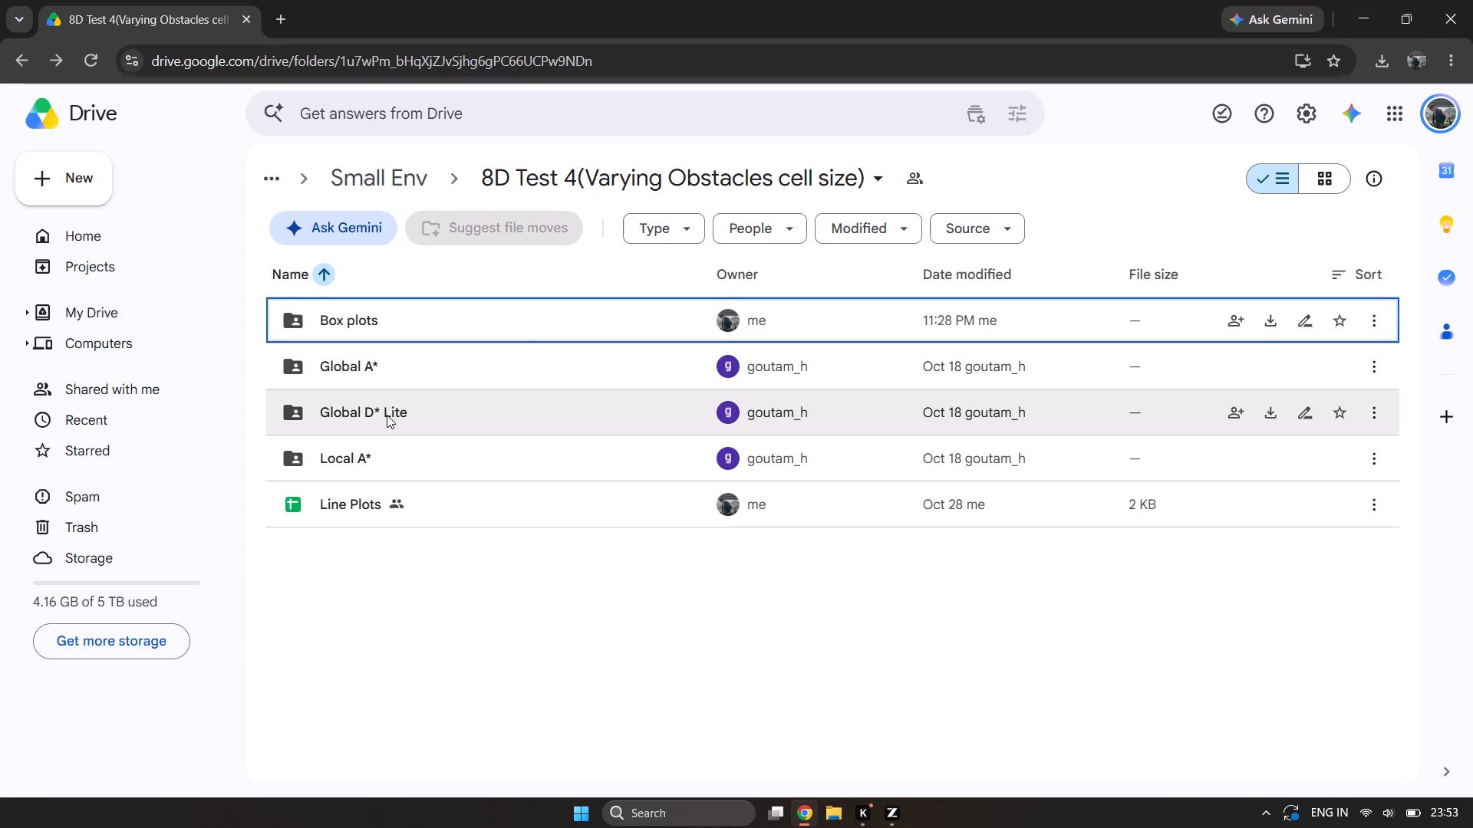
Move timeline_metrics_memory_Global A* from the Global A* folder's 10 subfolder into 8D Test 4(Varying Obstacles cell size)'s Box plots folder, accepting the access change.
{"action": "double_click", "coordinate": [400, 382]}
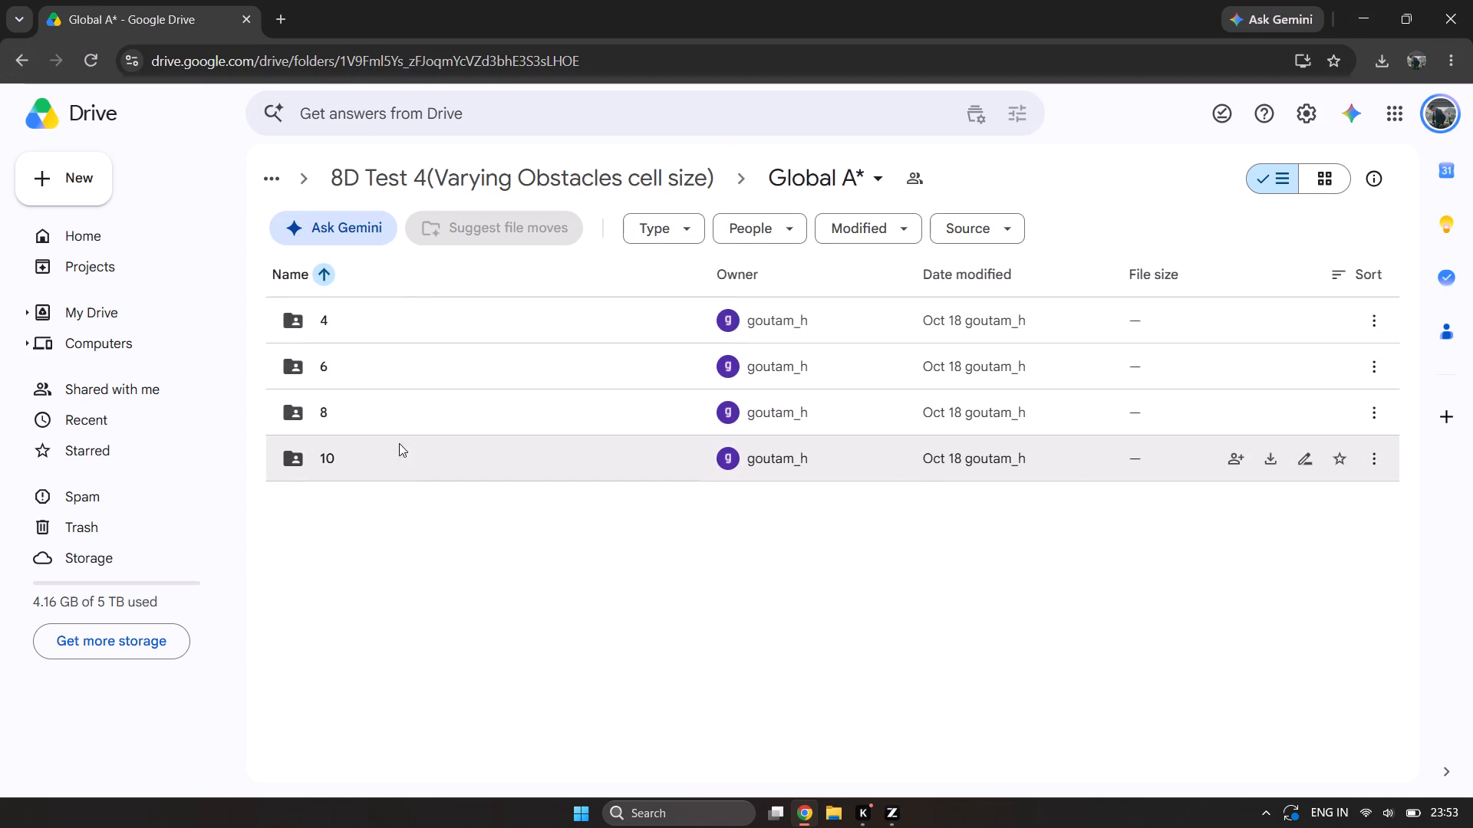
{"action": "double_click", "coordinate": [355, 453]}
{"action": "scroll", "coordinate": [609, 389], "scroll_direction": "down", "scroll_amount": 14}
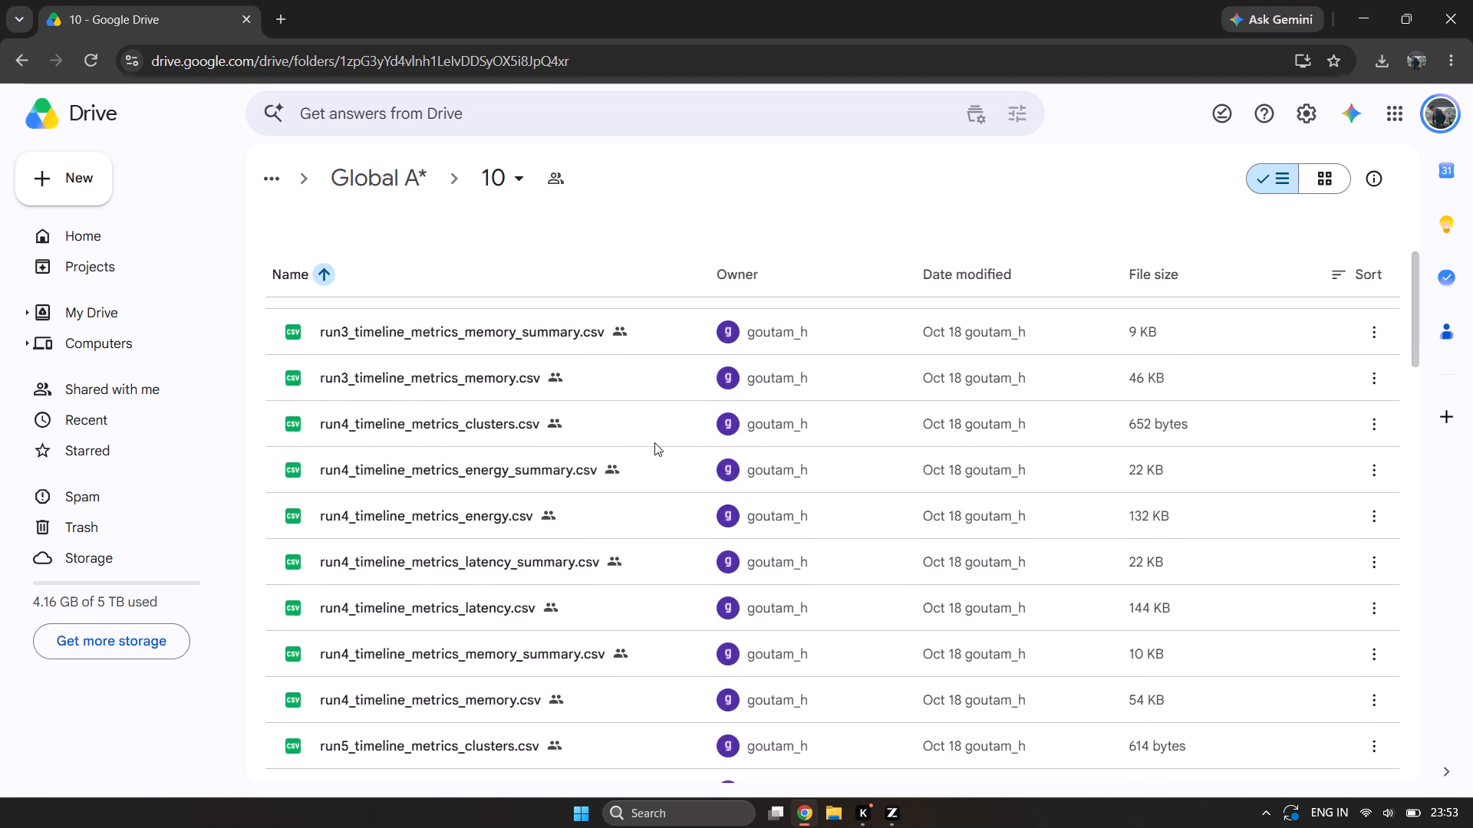
{"action": "scroll", "coordinate": [654, 442], "scroll_direction": "down", "scroll_amount": 20}
{"action": "scroll", "coordinate": [654, 442], "scroll_direction": "down", "scroll_amount": 15}
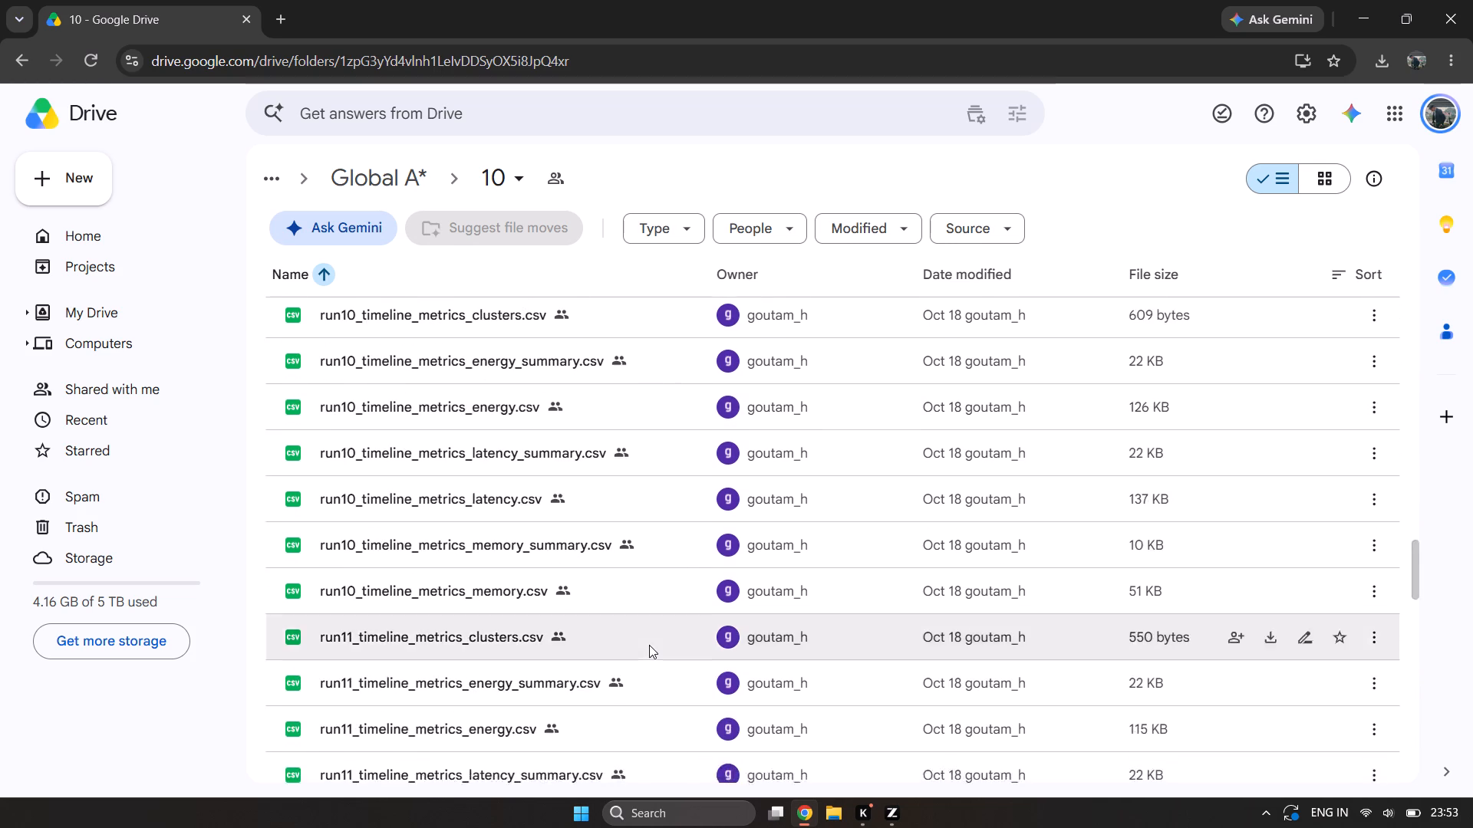
{"action": "scroll", "coordinate": [649, 645], "scroll_direction": "down", "scroll_amount": 20}
{"action": "scroll", "coordinate": [649, 645], "scroll_direction": "down", "scroll_amount": 6}
{"action": "scroll", "coordinate": [902, 539], "scroll_direction": "down", "scroll_amount": 1}
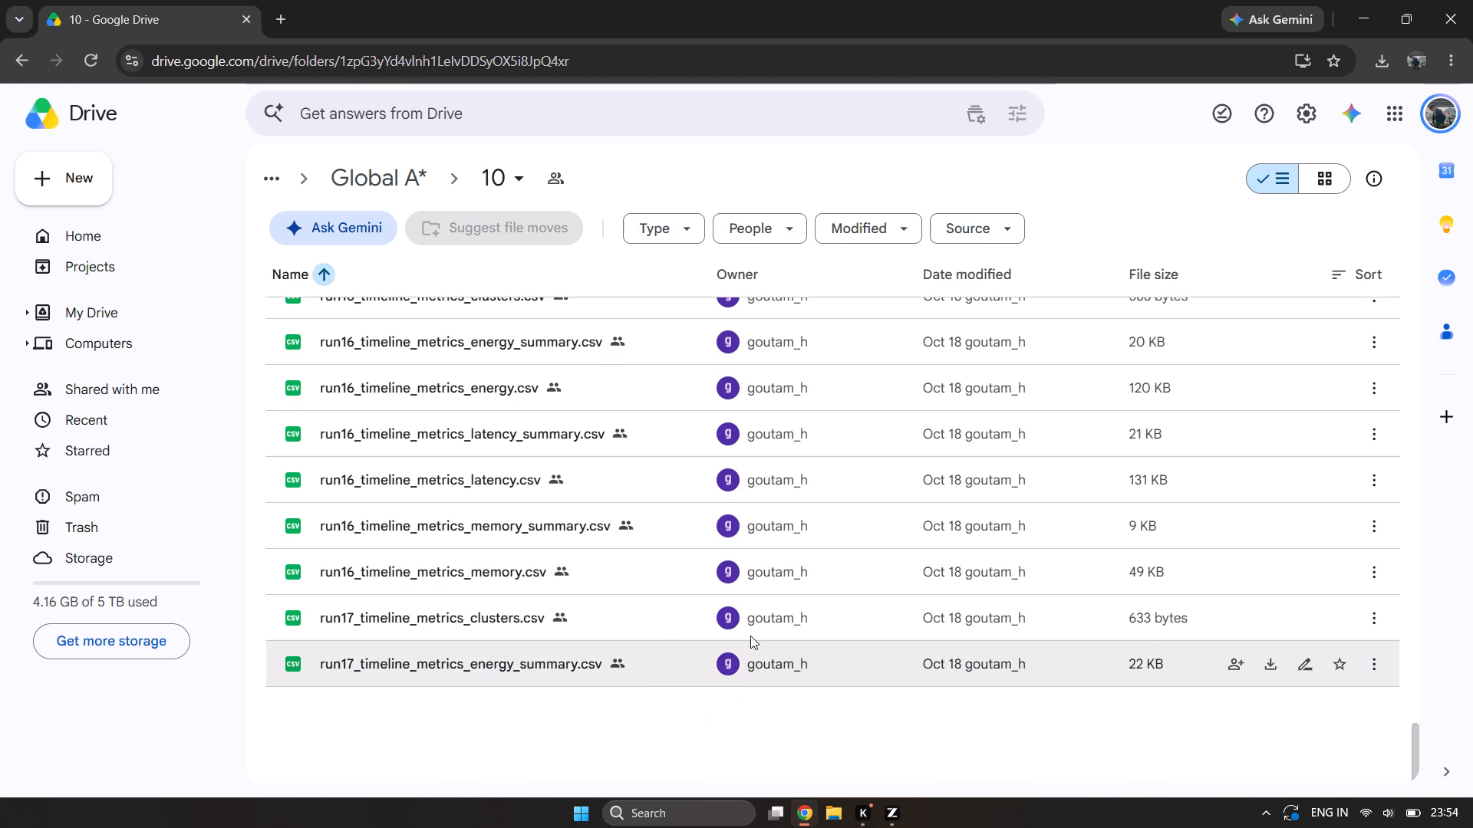
{"action": "scroll", "coordinate": [783, 609], "scroll_direction": "down", "scroll_amount": 16}
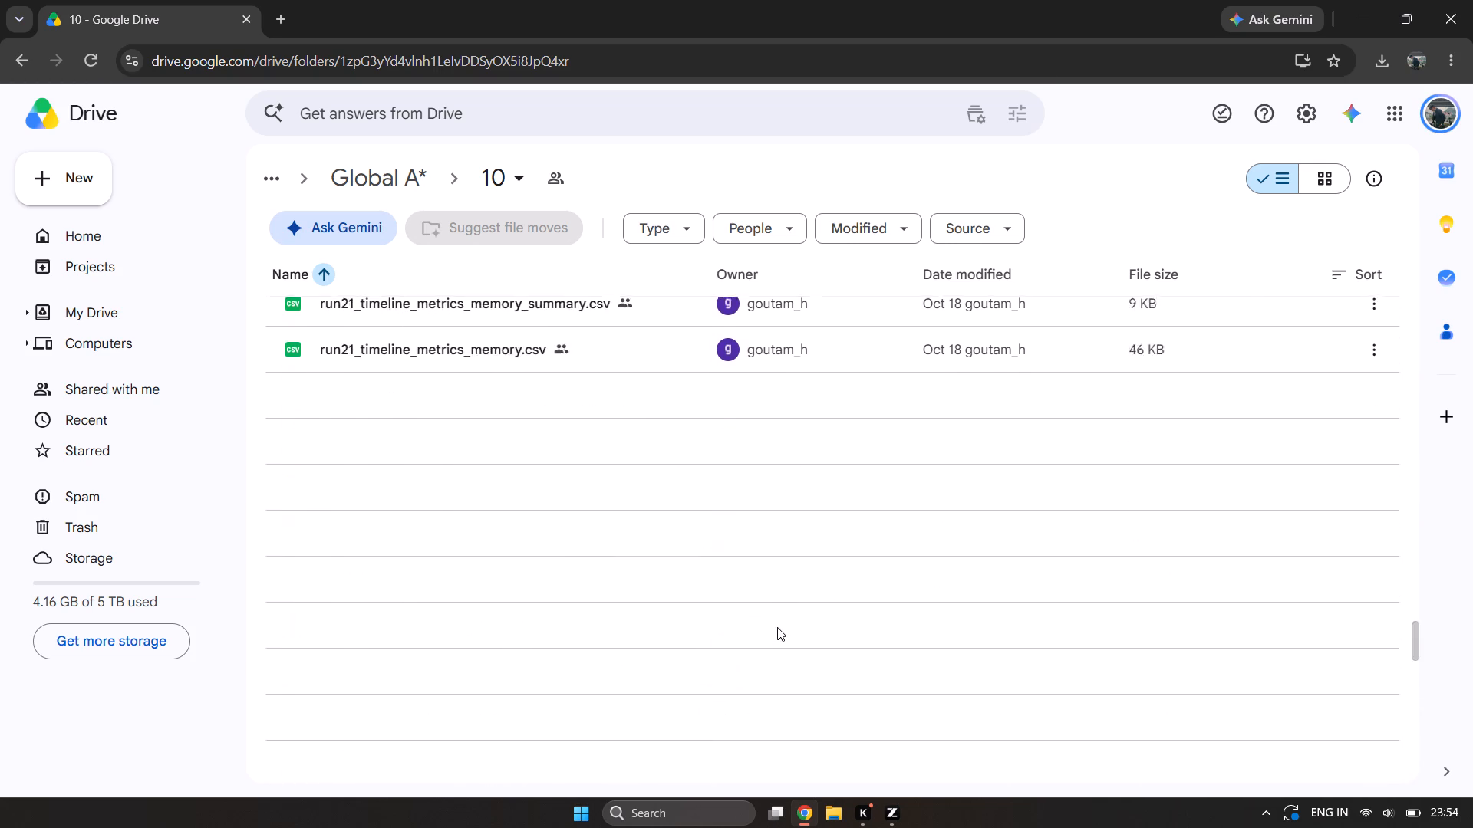
{"action": "scroll", "coordinate": [777, 627], "scroll_direction": "down", "scroll_amount": 17}
{"action": "scroll", "coordinate": [773, 629], "scroll_direction": "down", "scroll_amount": 7}
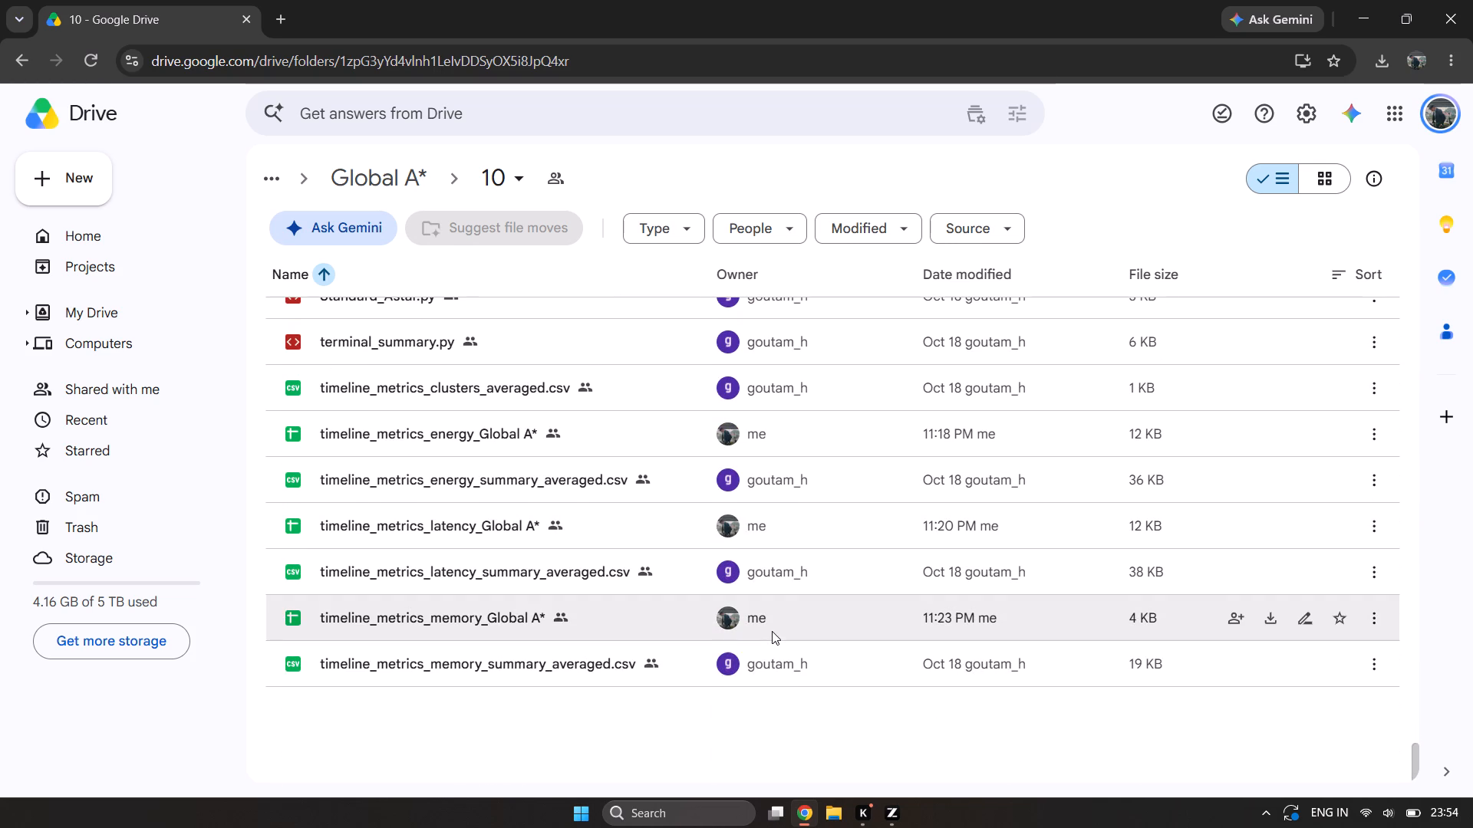
{"action": "scroll", "coordinate": [772, 631], "scroll_direction": "down", "scroll_amount": 1}
{"action": "left_click", "coordinate": [472, 616]}
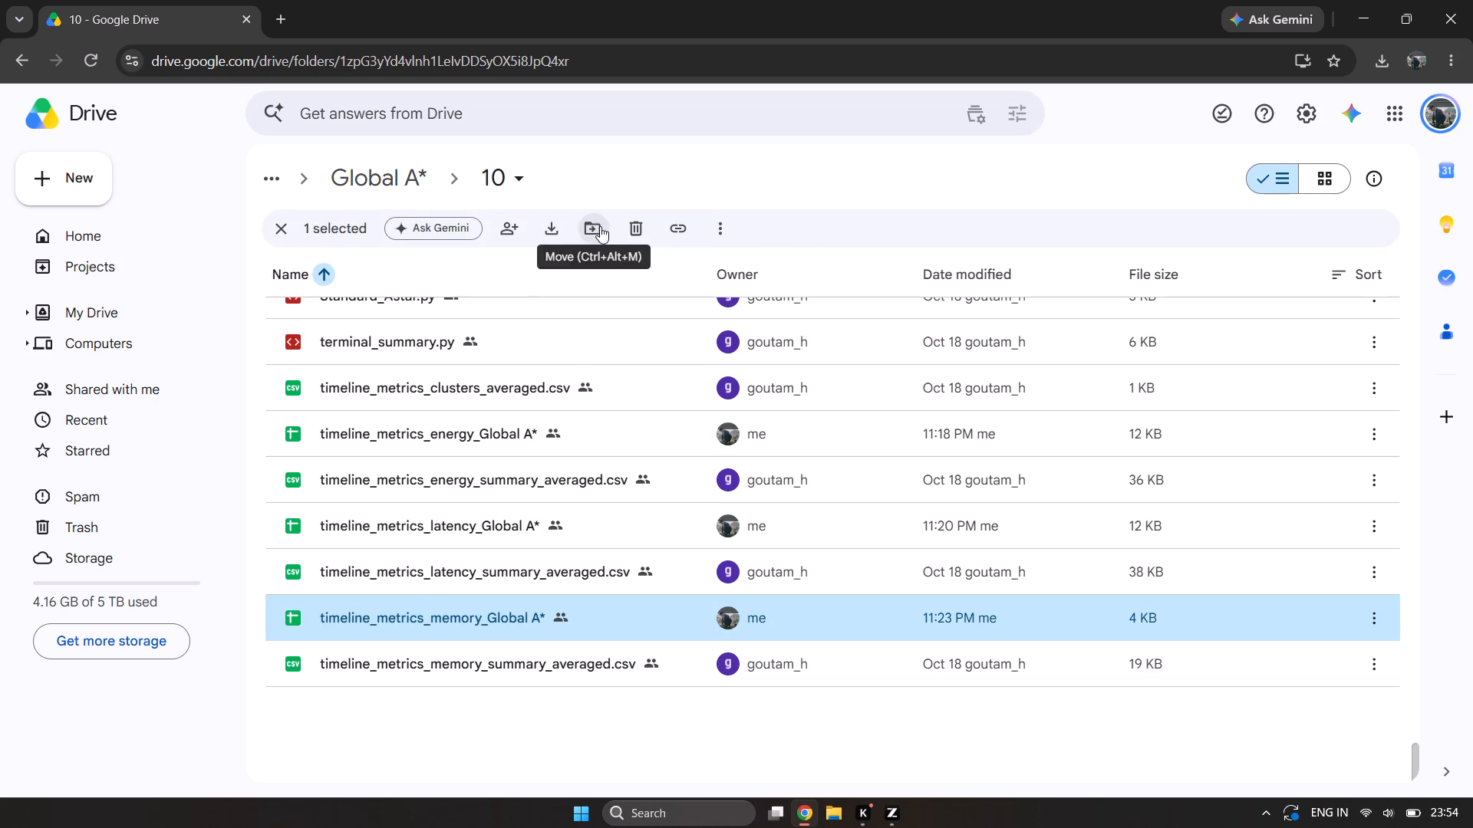
{"action": "left_click", "coordinate": [600, 226]}
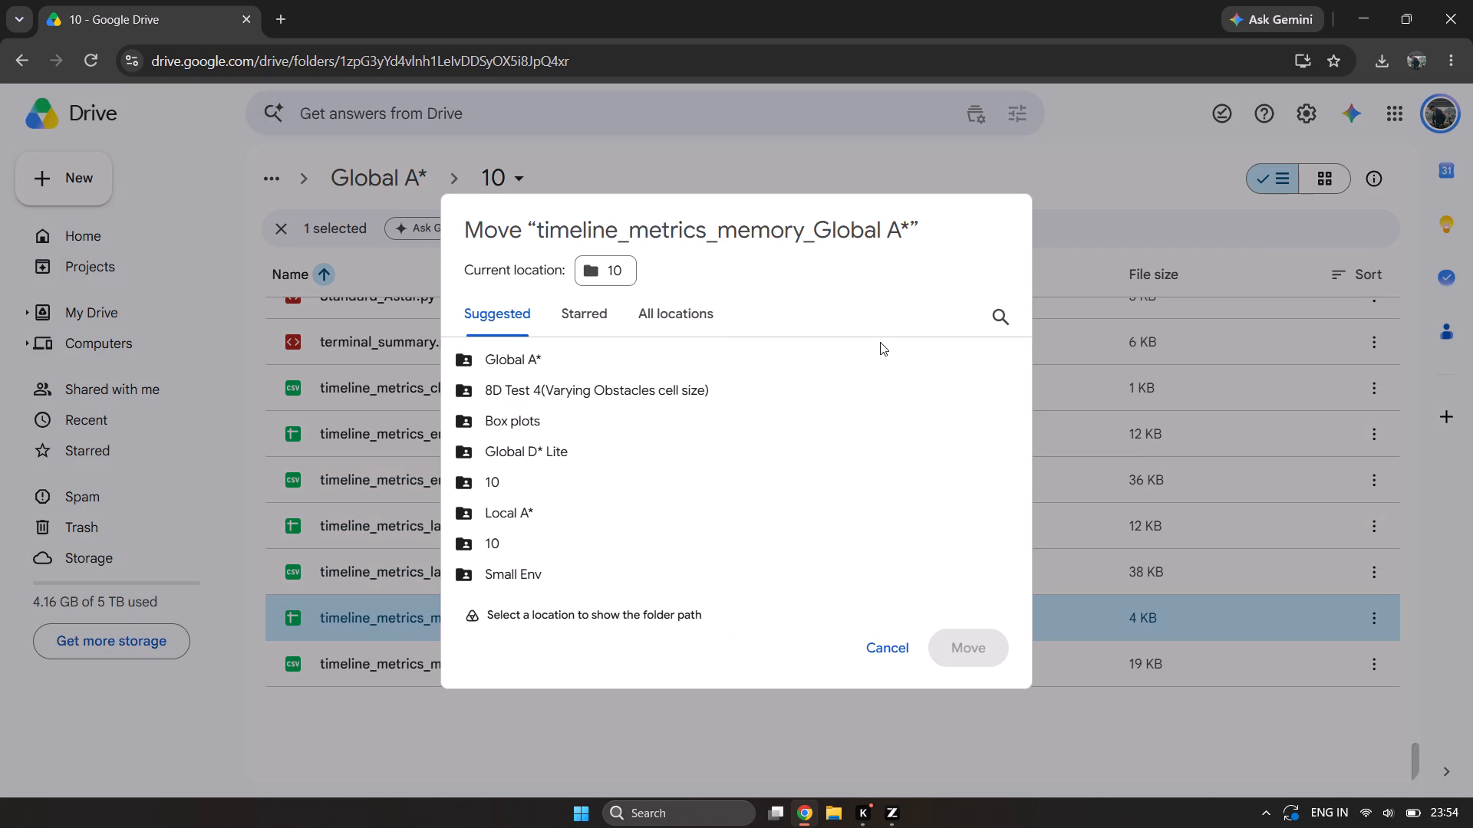
{"action": "double_click", "coordinate": [608, 395]}
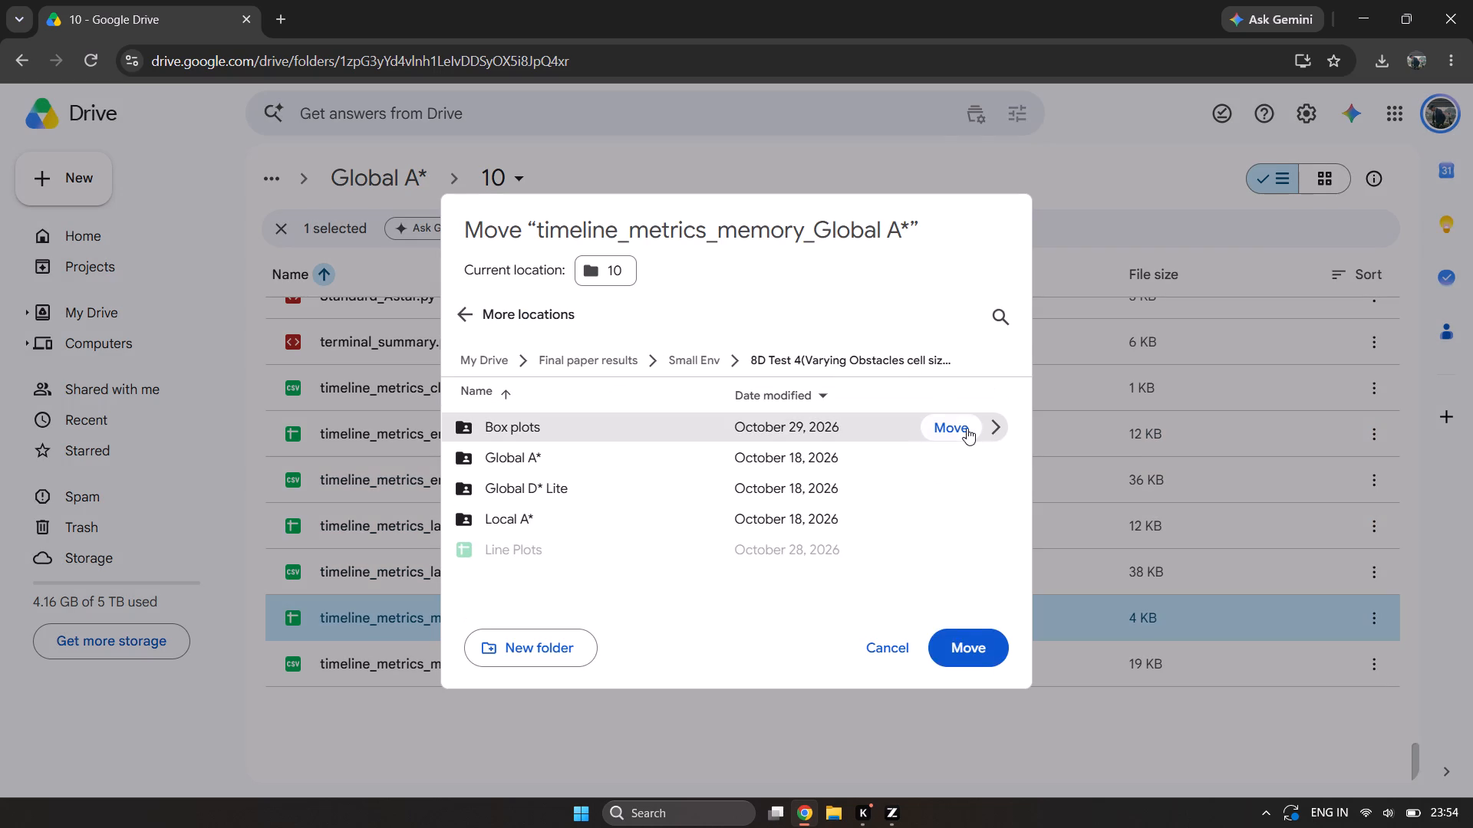
{"action": "left_click", "coordinate": [965, 434]}
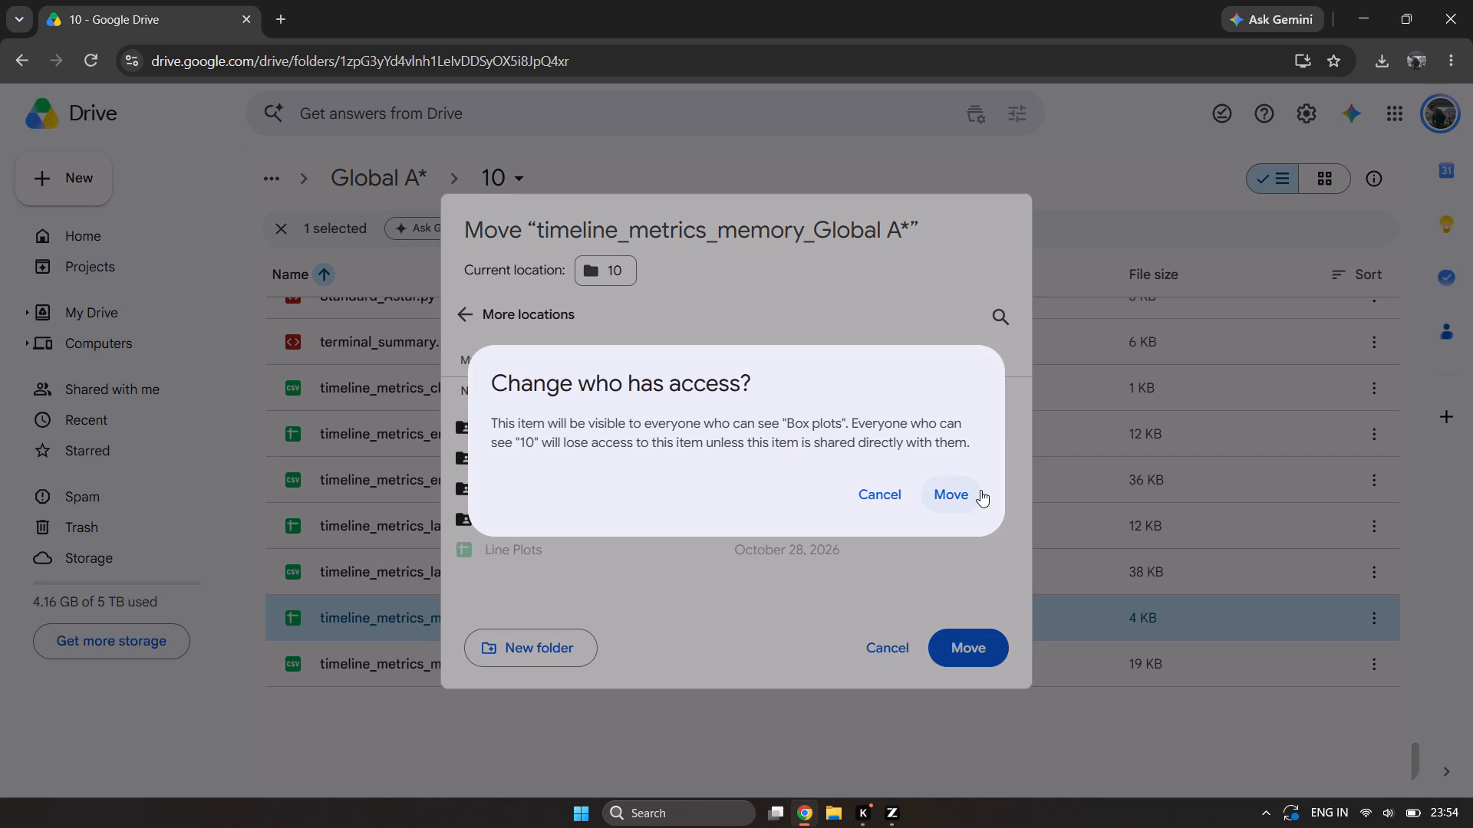
{"action": "left_click", "coordinate": [980, 490]}
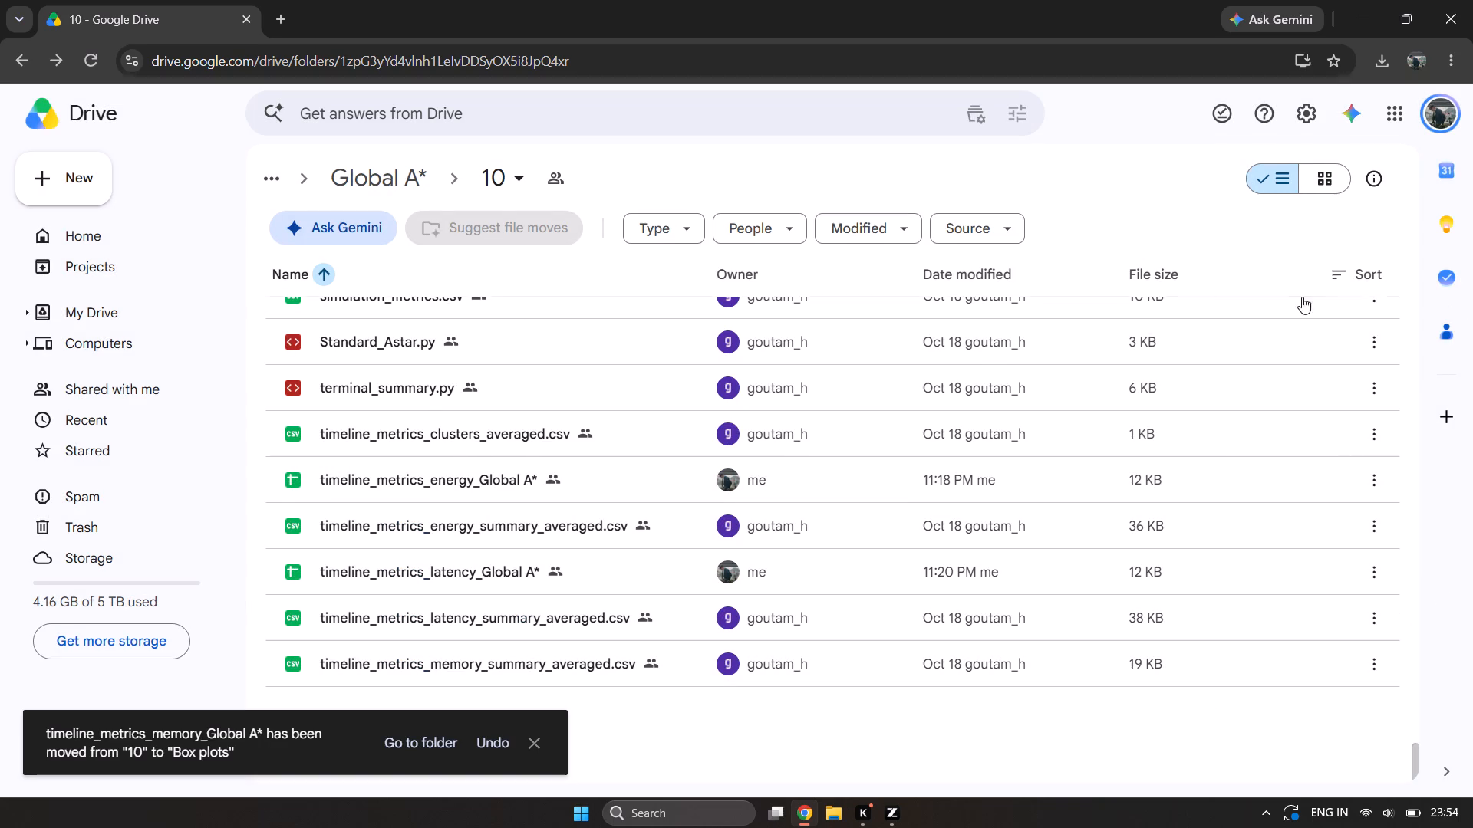
Move timeline_metrics_energy_Global A* into the Box plots folder of 8D Test 4(Varying Obstacles cell size), accepting the access change.
{"action": "left_click", "coordinate": [493, 481]}
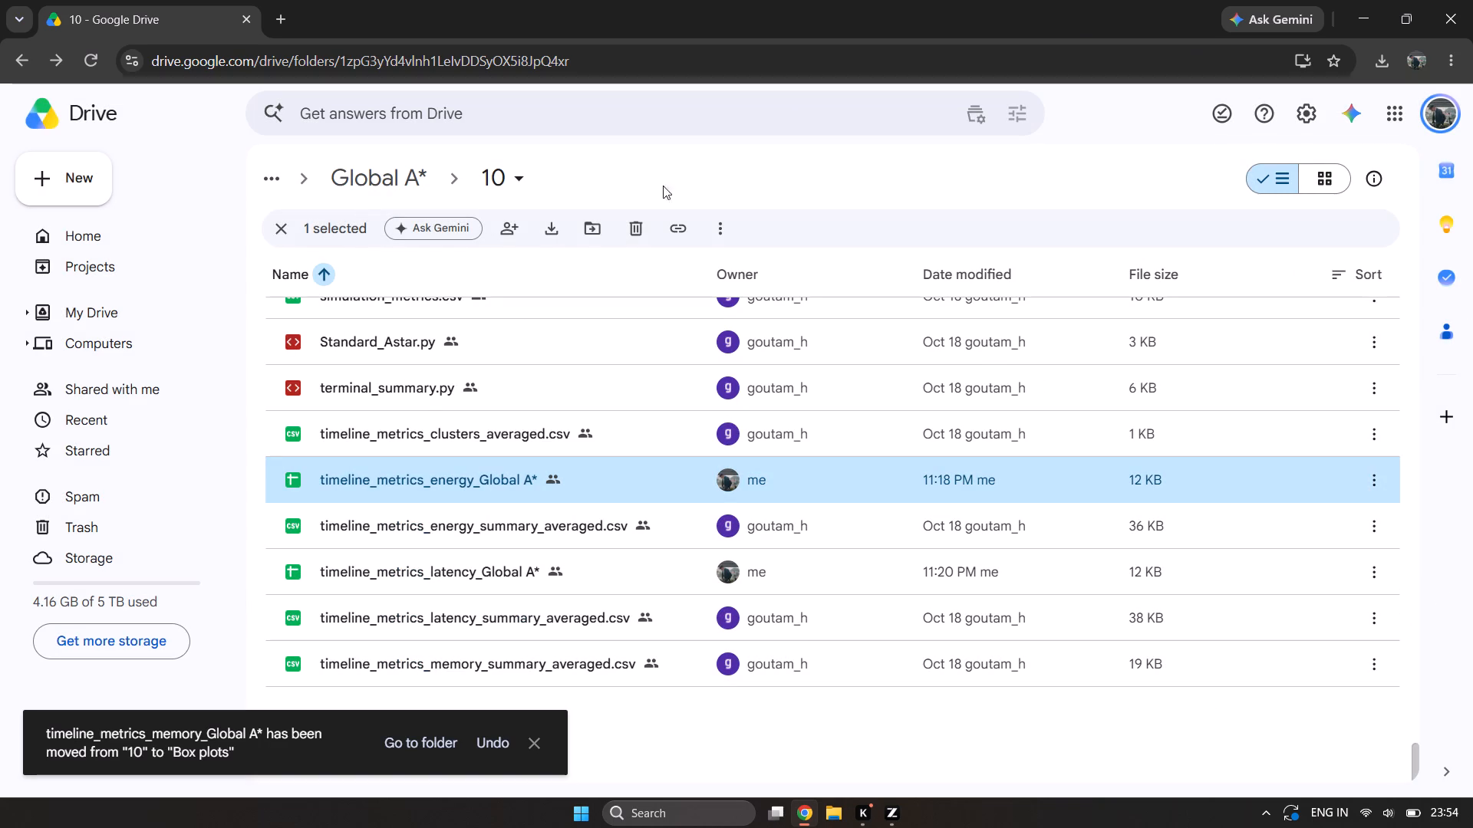
{"action": "left_click", "coordinate": [602, 233]}
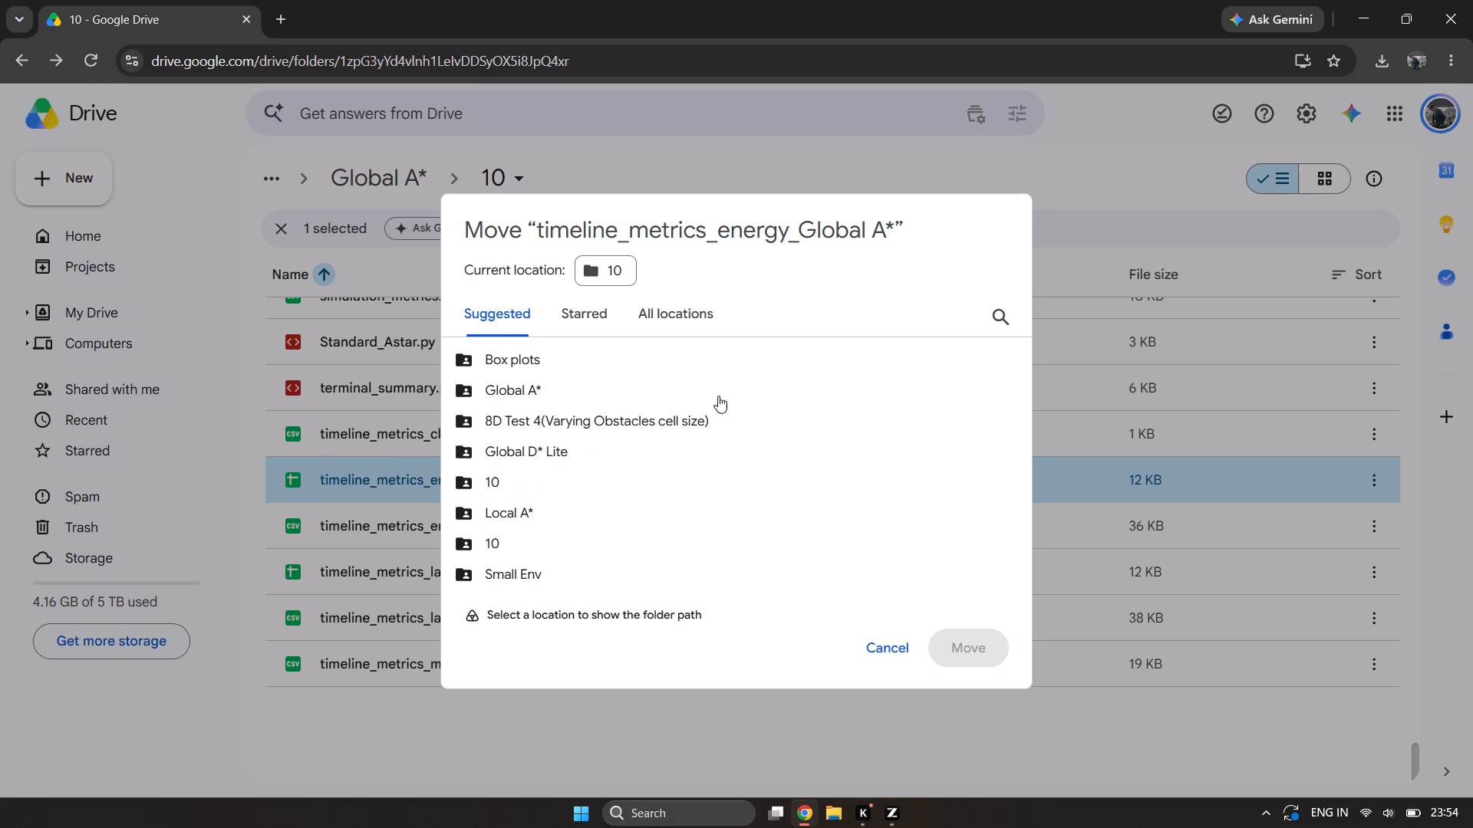
{"action": "double_click", "coordinate": [691, 416]}
{"action": "left_click", "coordinate": [956, 420]}
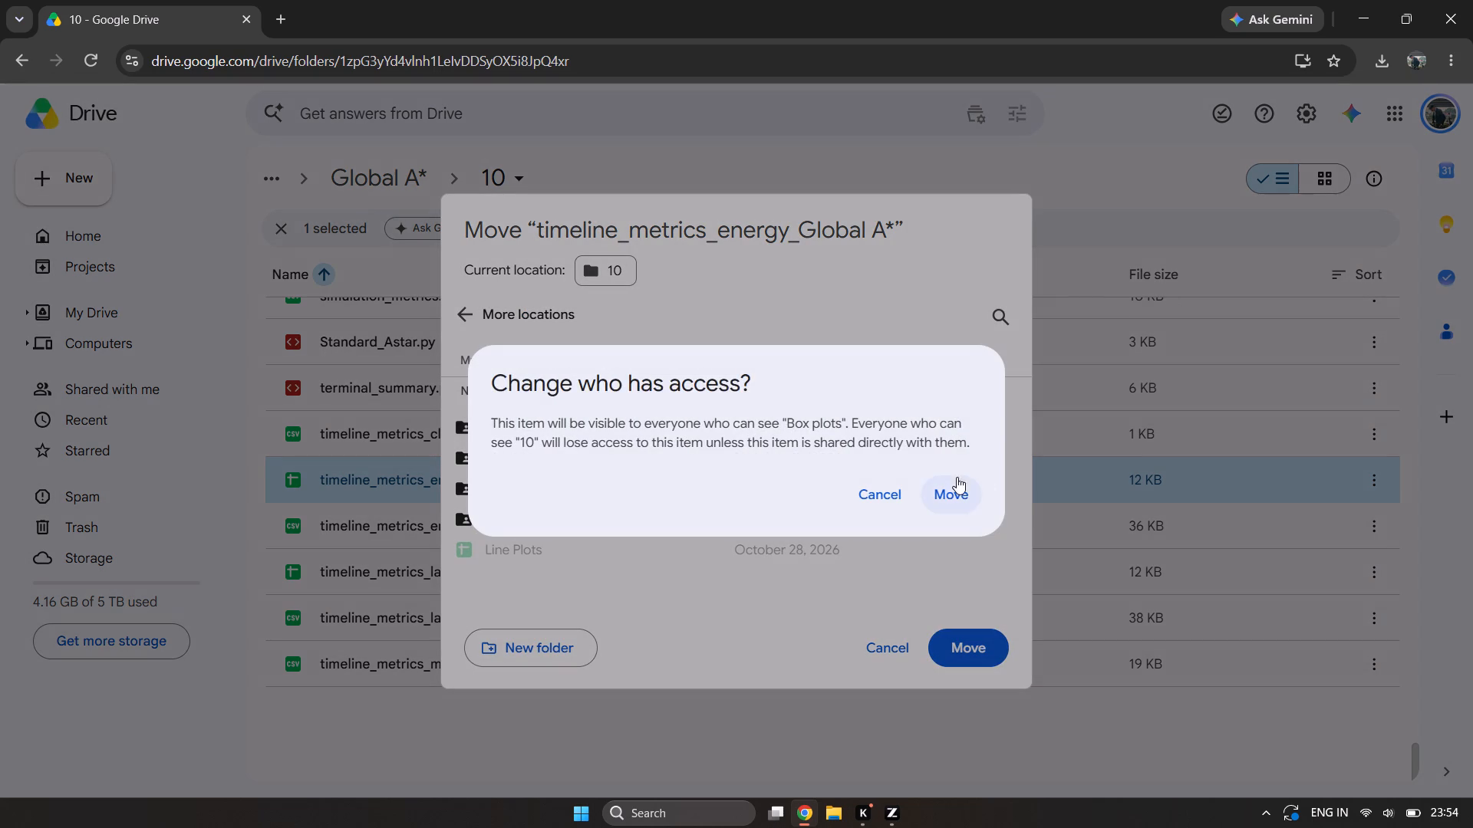
{"action": "left_click", "coordinate": [938, 481]}
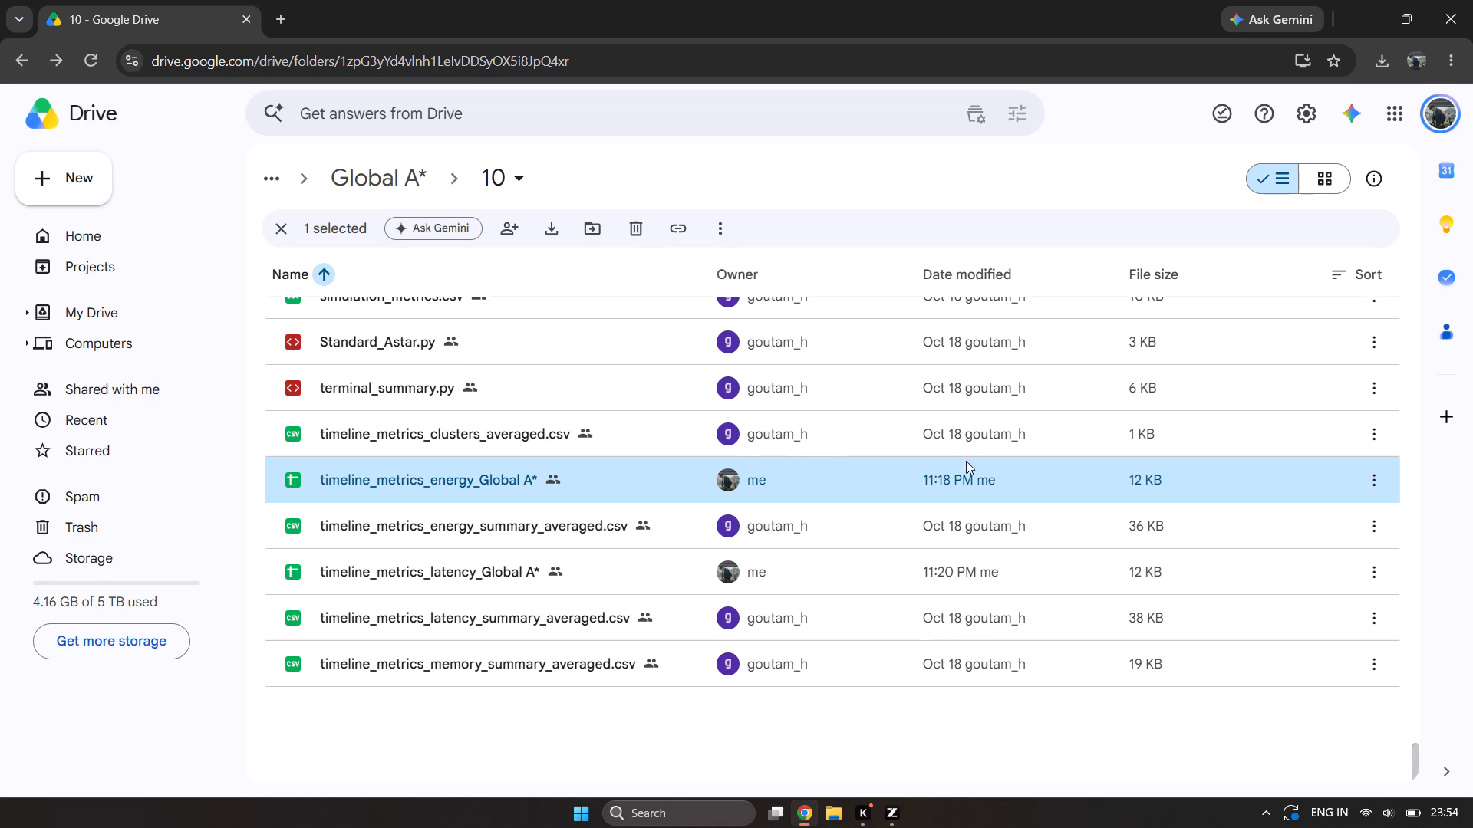
Move timeline_metrics_latency_Global A* into the Box plots folder of 8D Test 4(Varying Obstacles cell size), accepting the access change.
{"action": "left_click", "coordinate": [336, 557]}
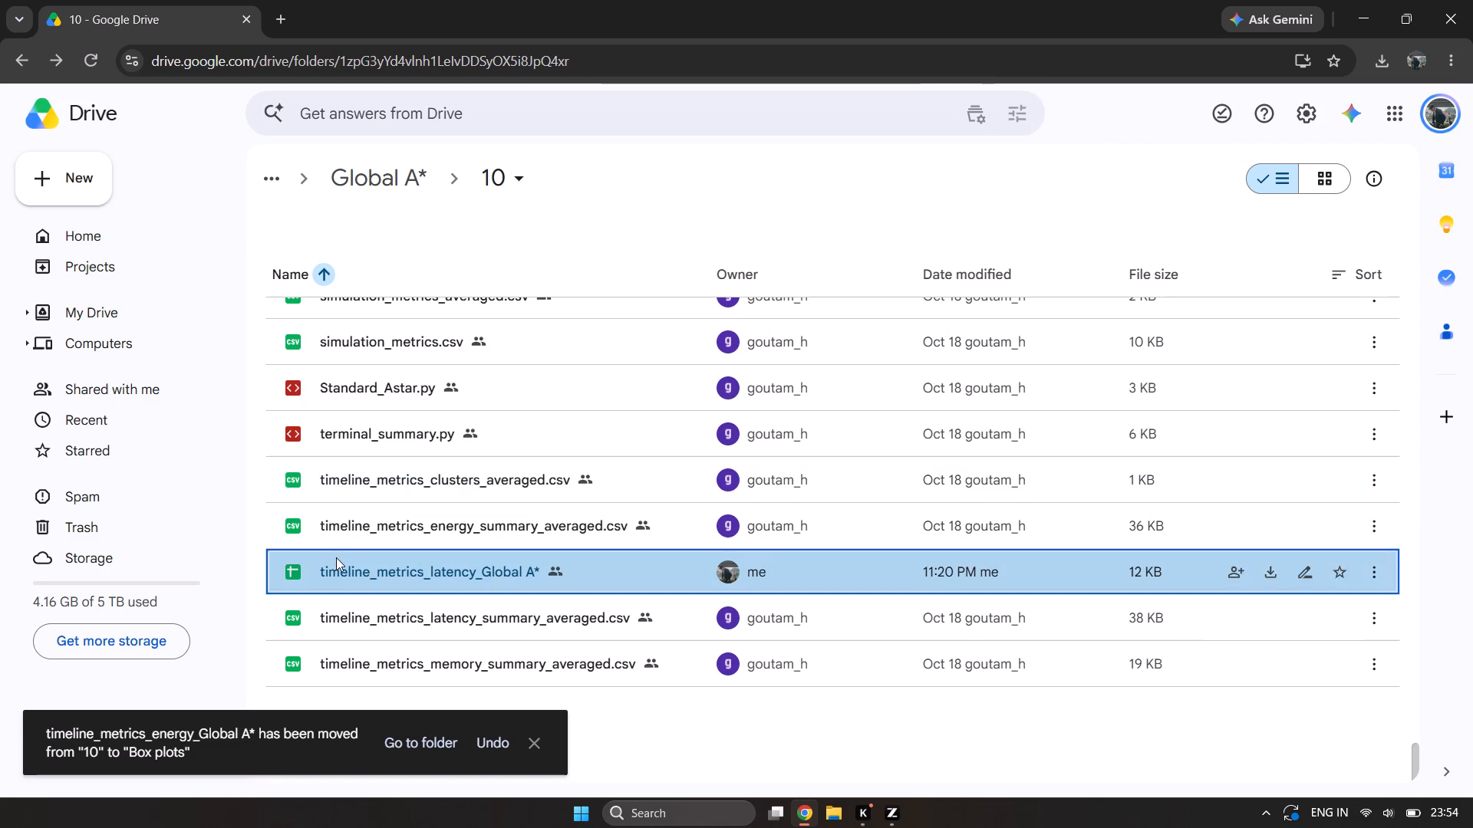
{"action": "left_click", "coordinate": [591, 238]}
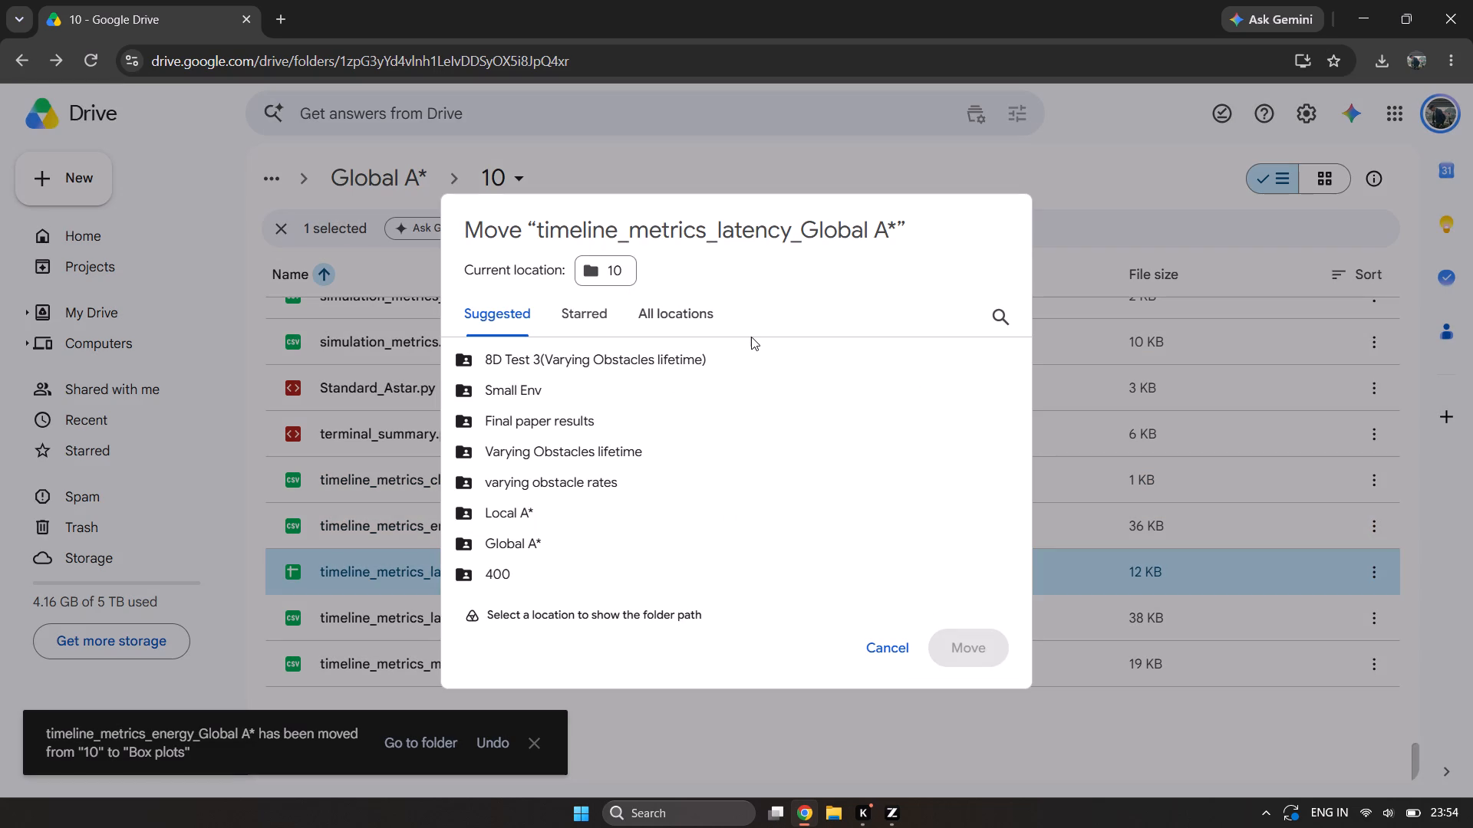
{"action": "double_click", "coordinate": [521, 417]}
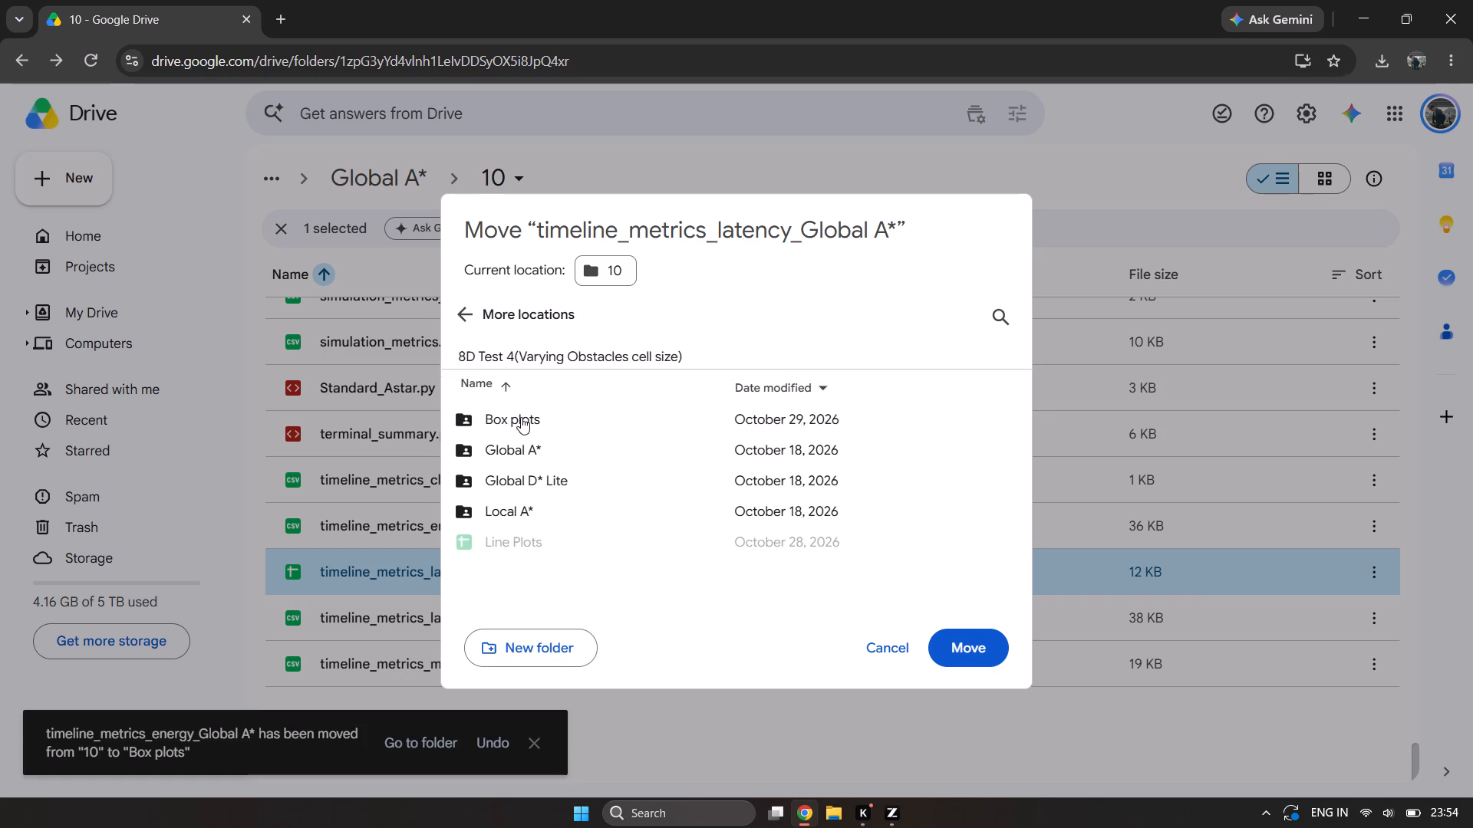
{"action": "left_click", "coordinate": [942, 422]}
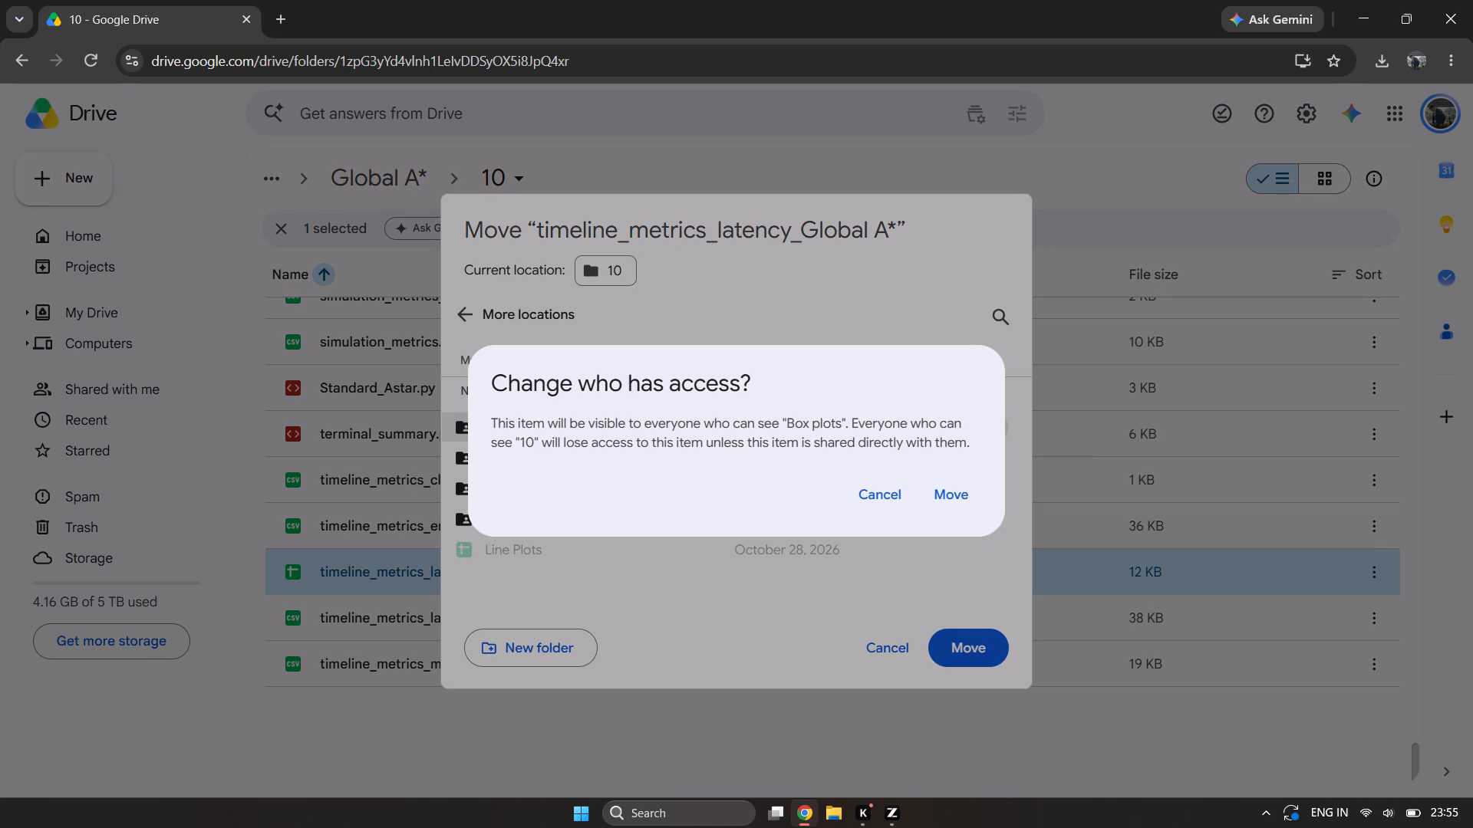
{"action": "left_click", "coordinate": [947, 504]}
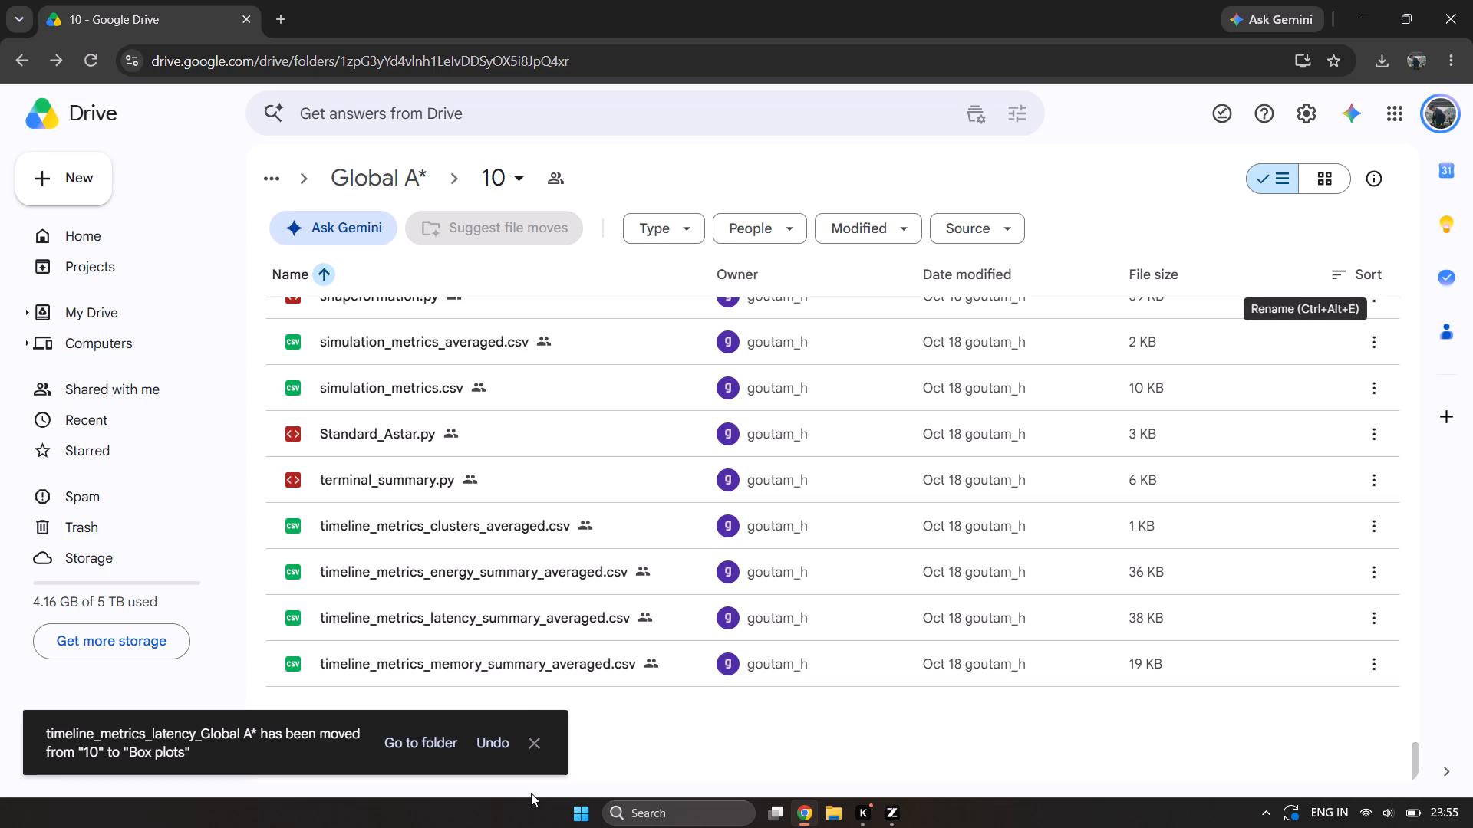
{"action": "left_click", "coordinate": [538, 747]}
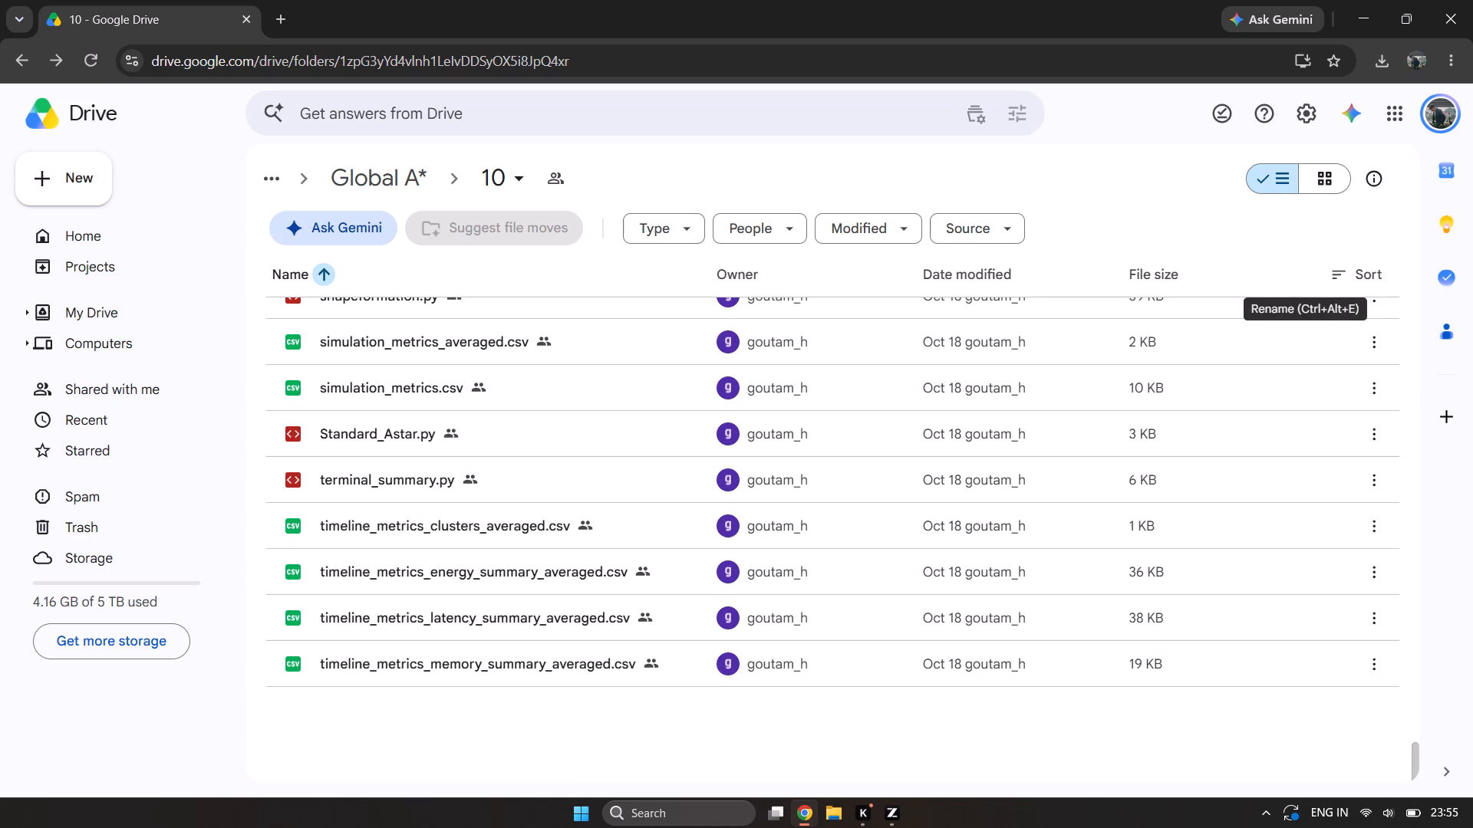
Return to the 8D Test 4(Varying Obstacles cell size) folder and check the contents of its Box plots folder.
{"action": "scroll", "coordinate": [653, 514], "scroll_direction": "up", "scroll_amount": 2}
{"action": "scroll", "coordinate": [654, 514], "scroll_direction": "down", "scroll_amount": 6}
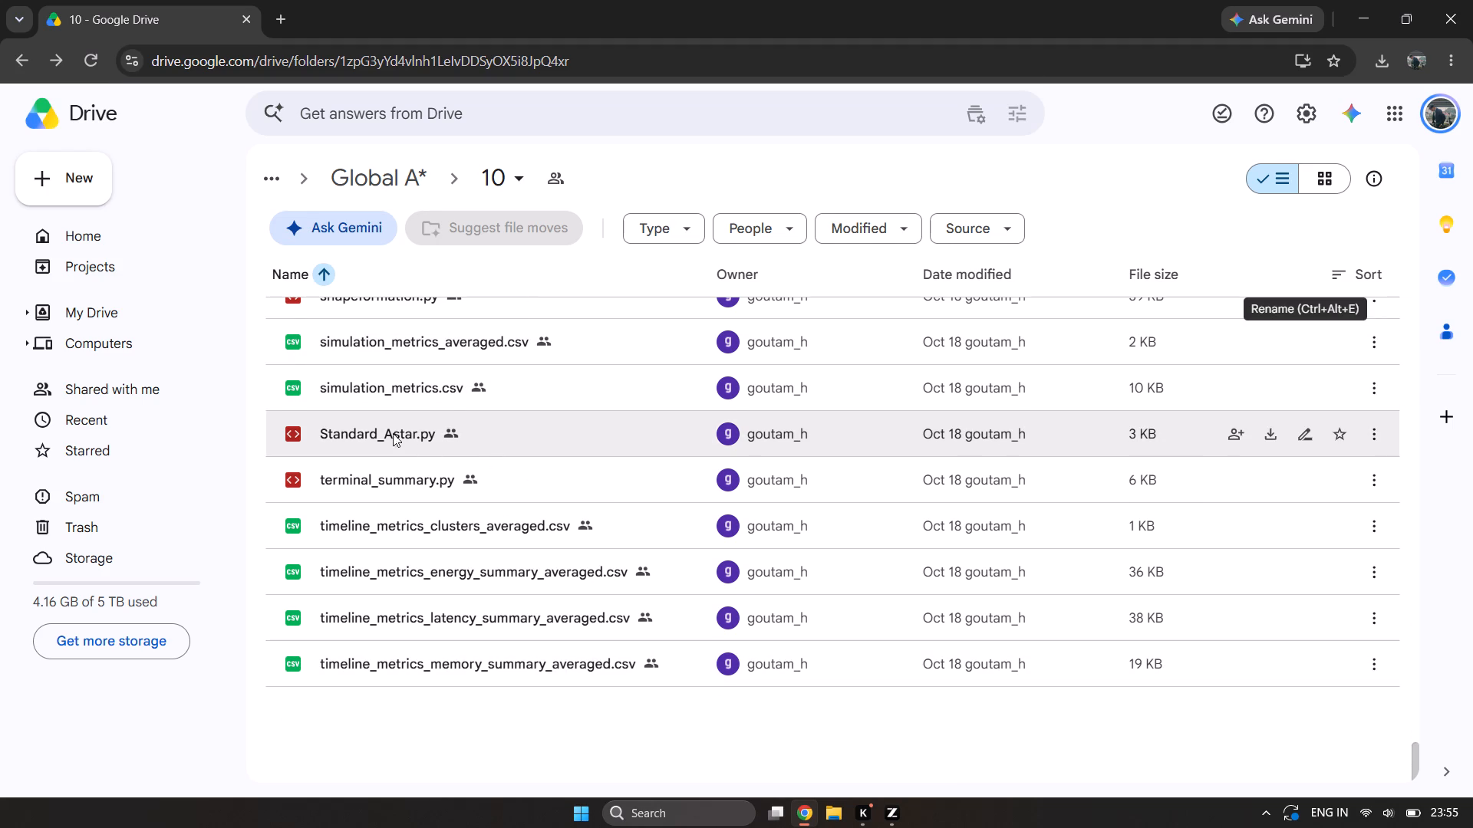
{"action": "left_click", "coordinate": [17, 61]}
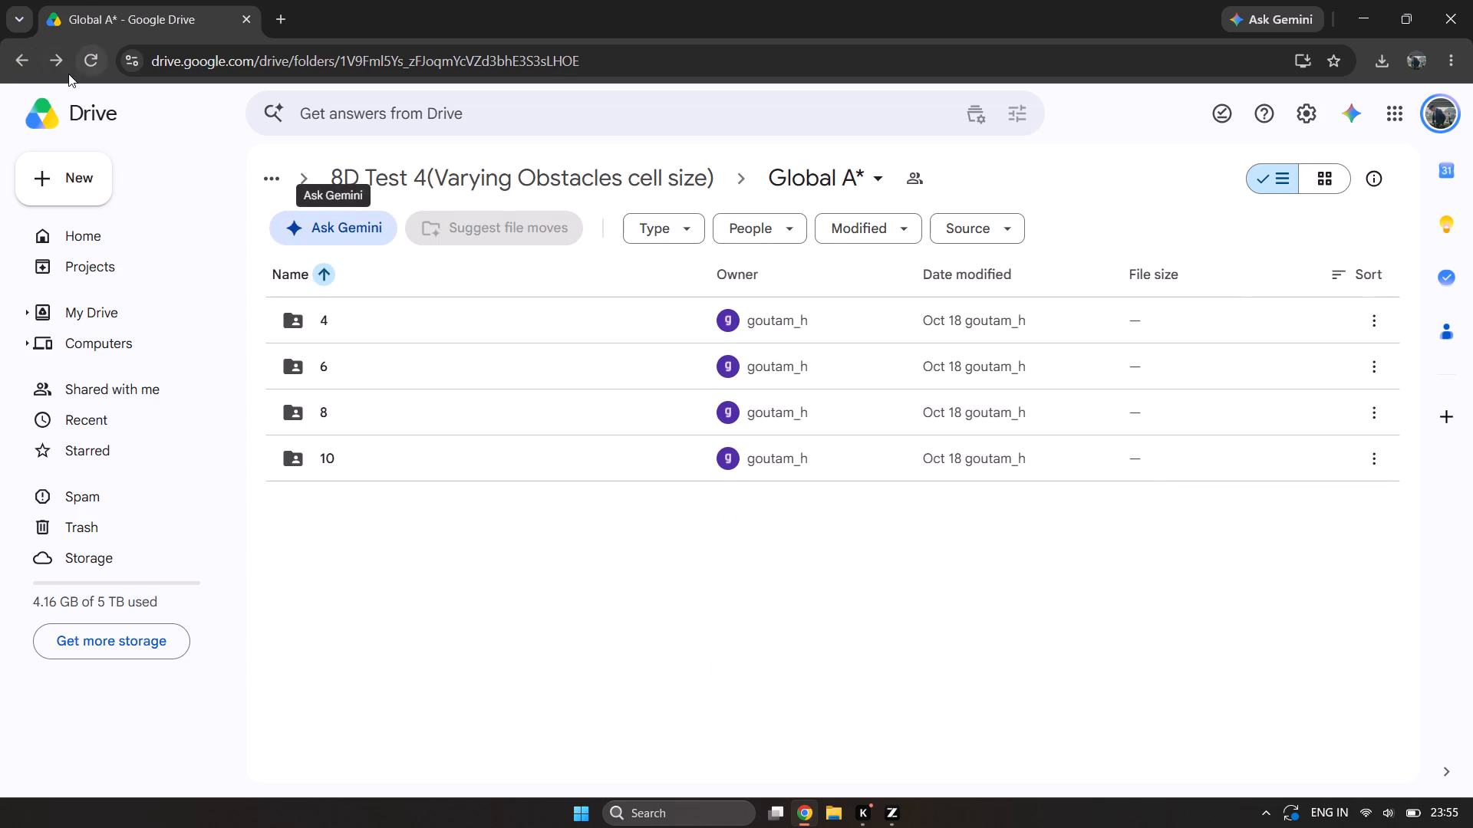
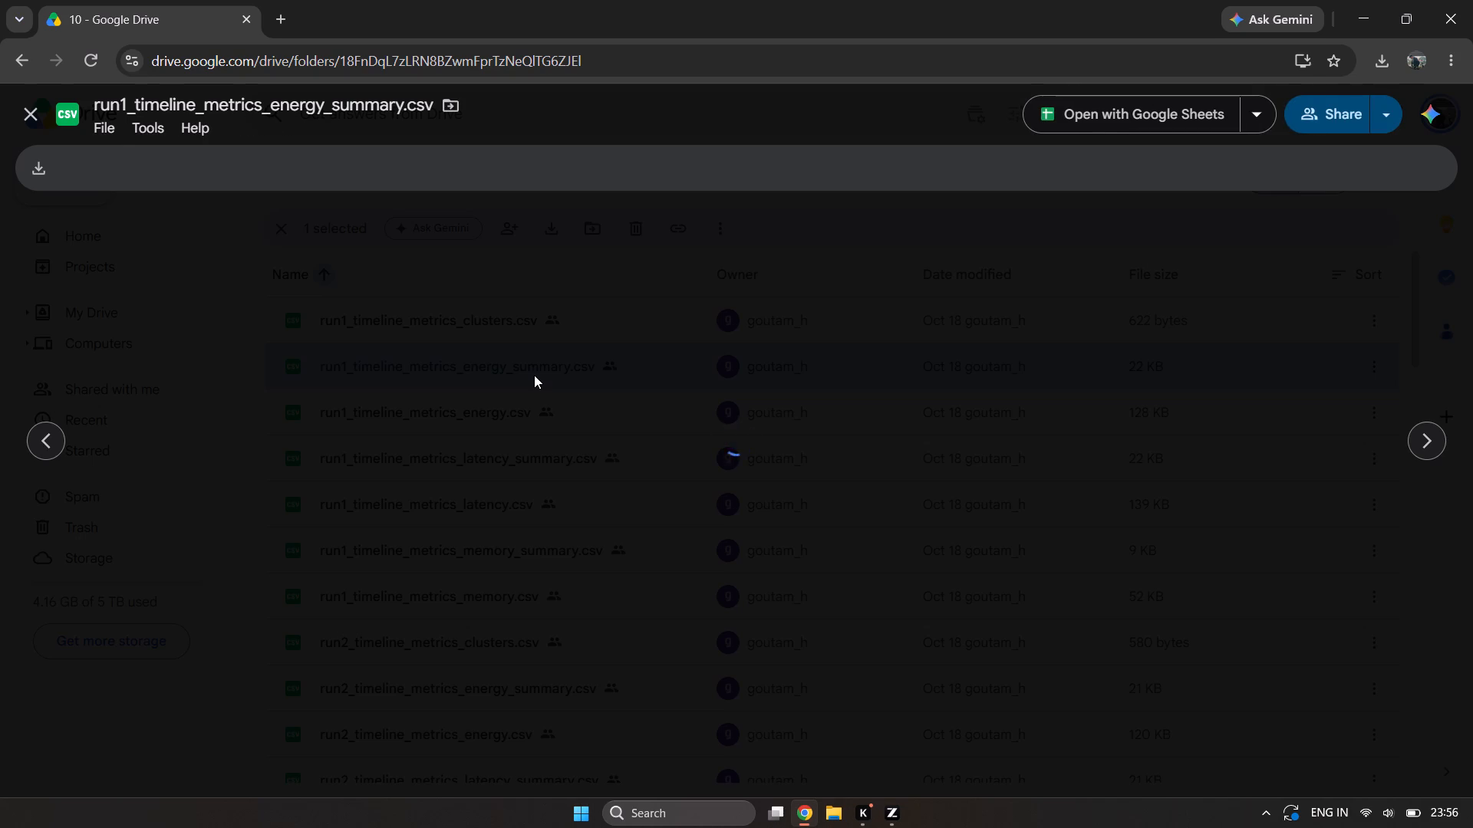
{"action": "left_click", "coordinate": [1120, 116]}
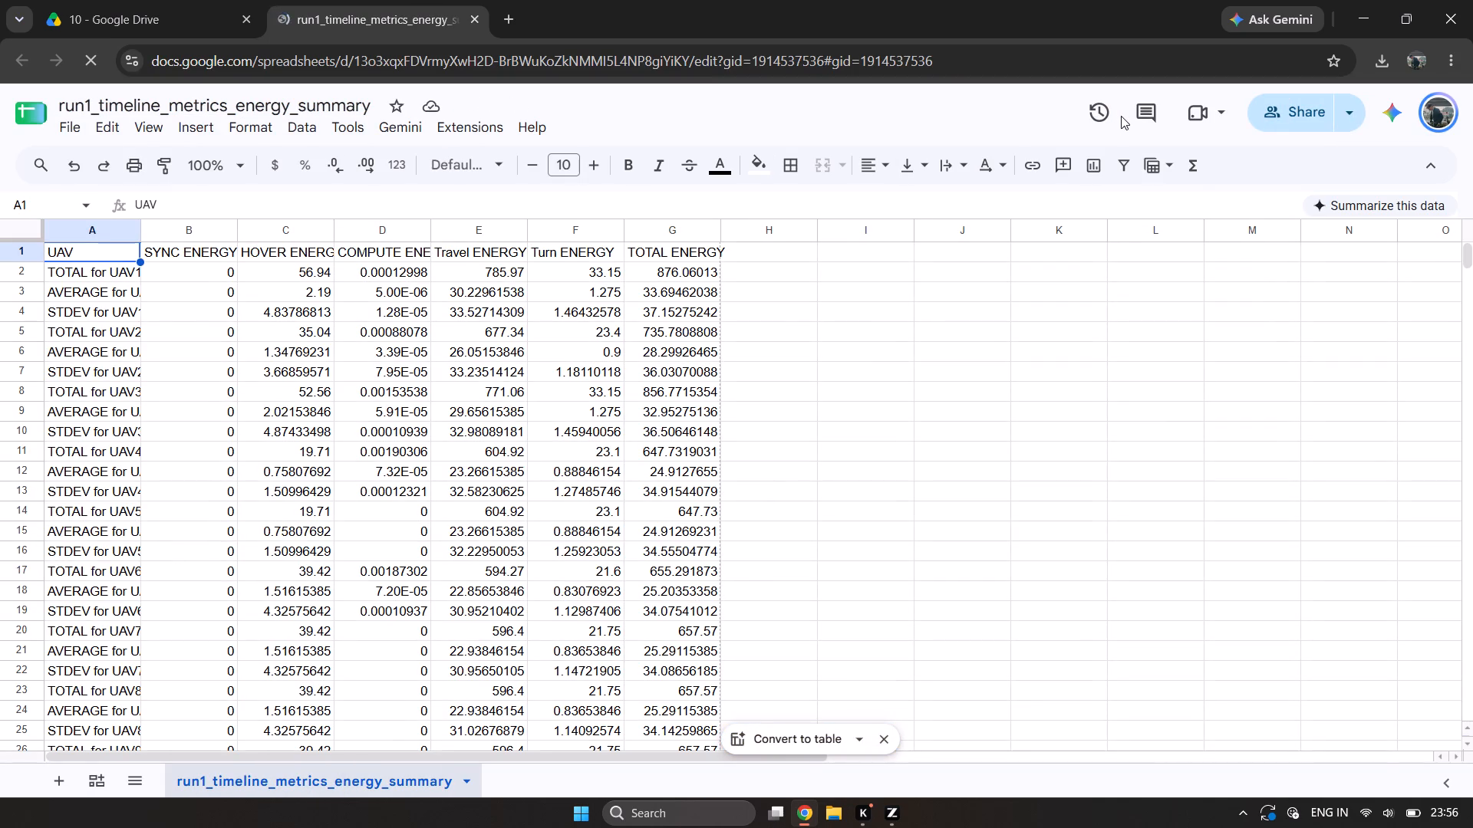
Insert two blank rows above the energy sheet's header row and enter Local A* in cell A1.
{"action": "left_click", "coordinate": [121, 254]}
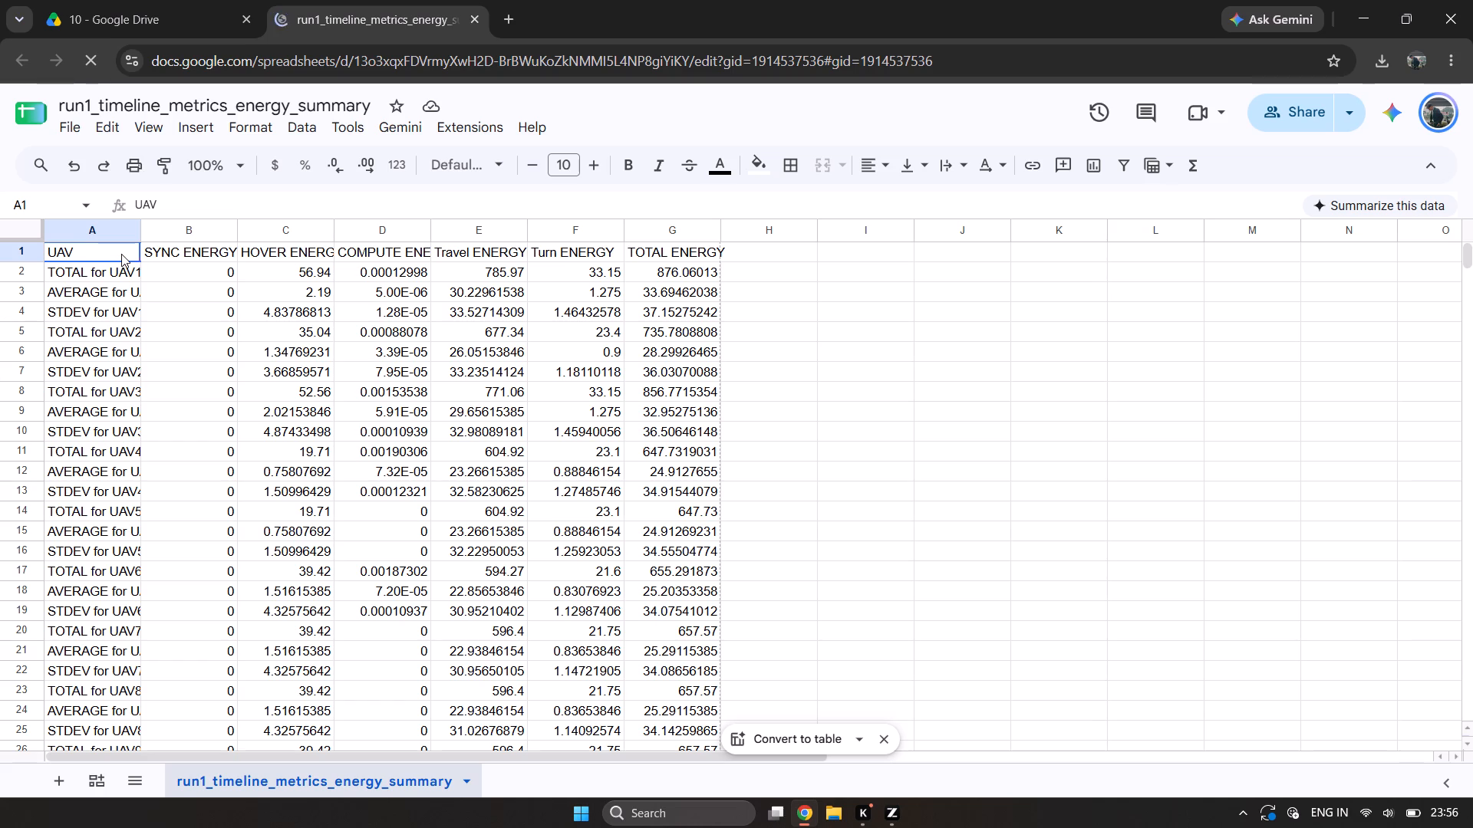
{"action": "right_click", "coordinate": [121, 254]}
{"action": "left_click", "coordinate": [225, 356]}
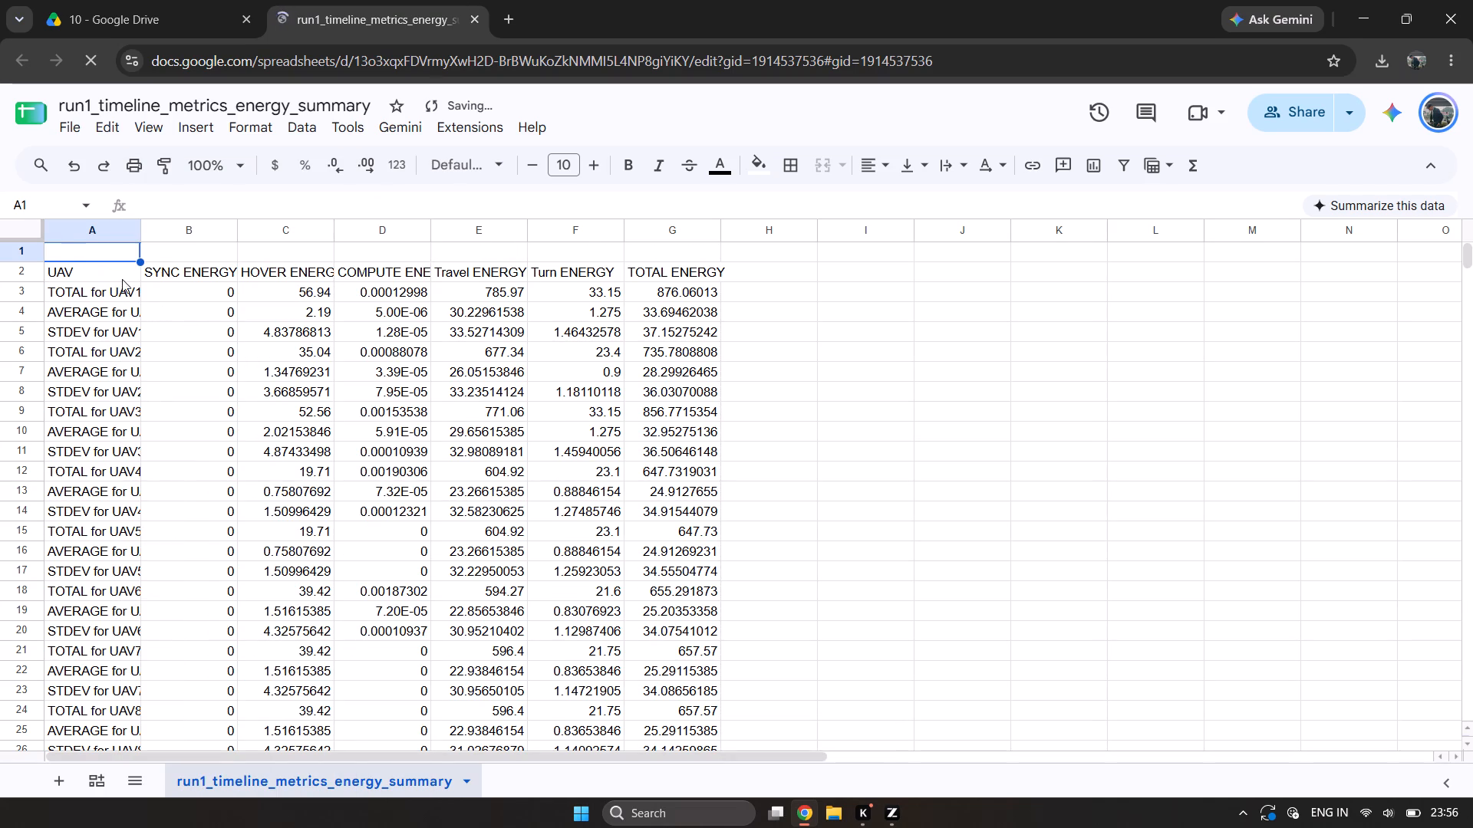
{"action": "left_click", "coordinate": [119, 275]}
{"action": "right_click", "coordinate": [119, 275]}
{"action": "left_click", "coordinate": [185, 375]}
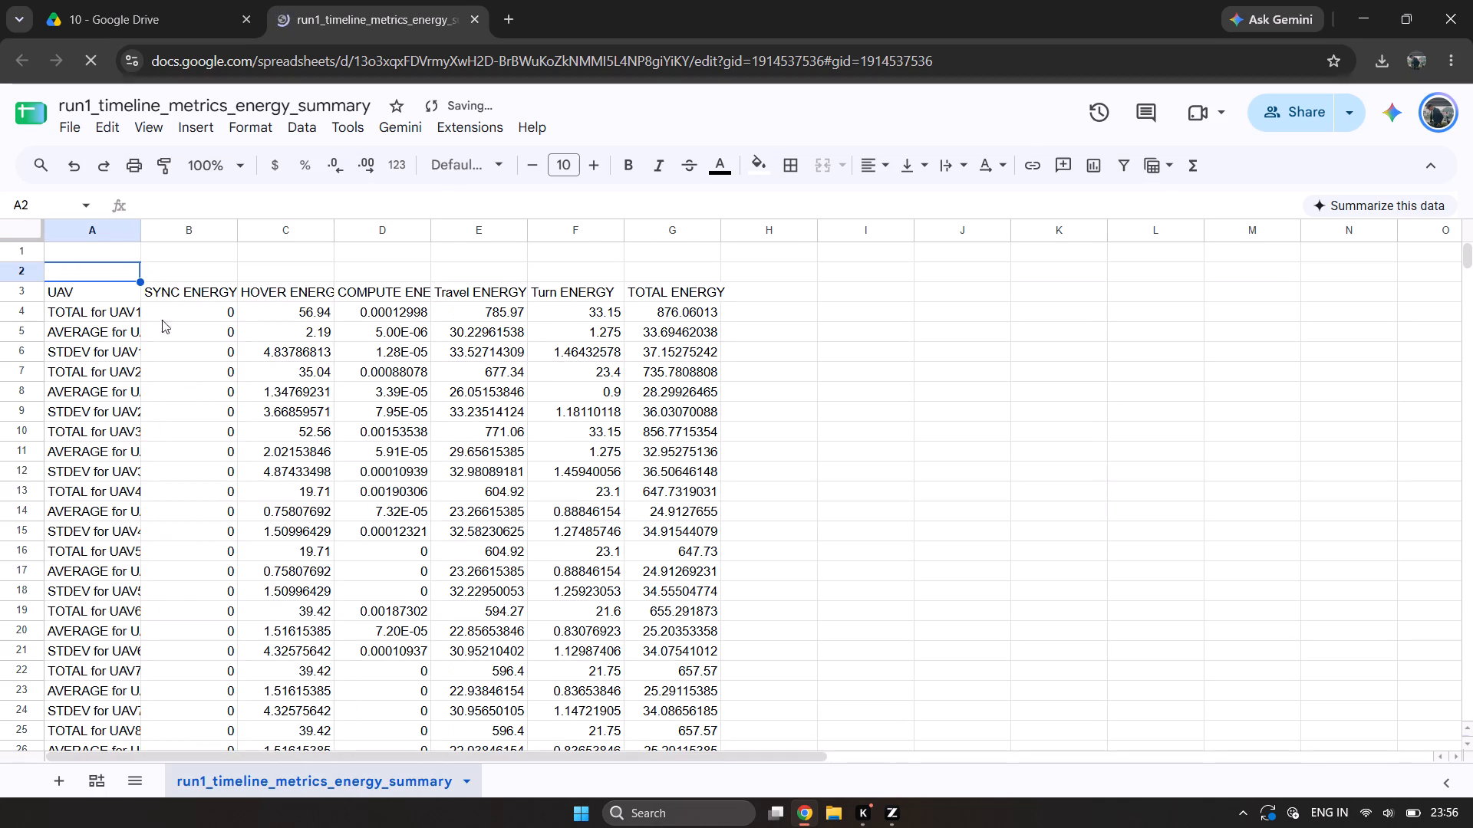
{"action": "left_click", "coordinate": [115, 254]}
{"action": "type", "text": "Local A*"}
{"action": "left_click_drag", "start_coordinate": [202, 258], "coordinate": [127, 160]}
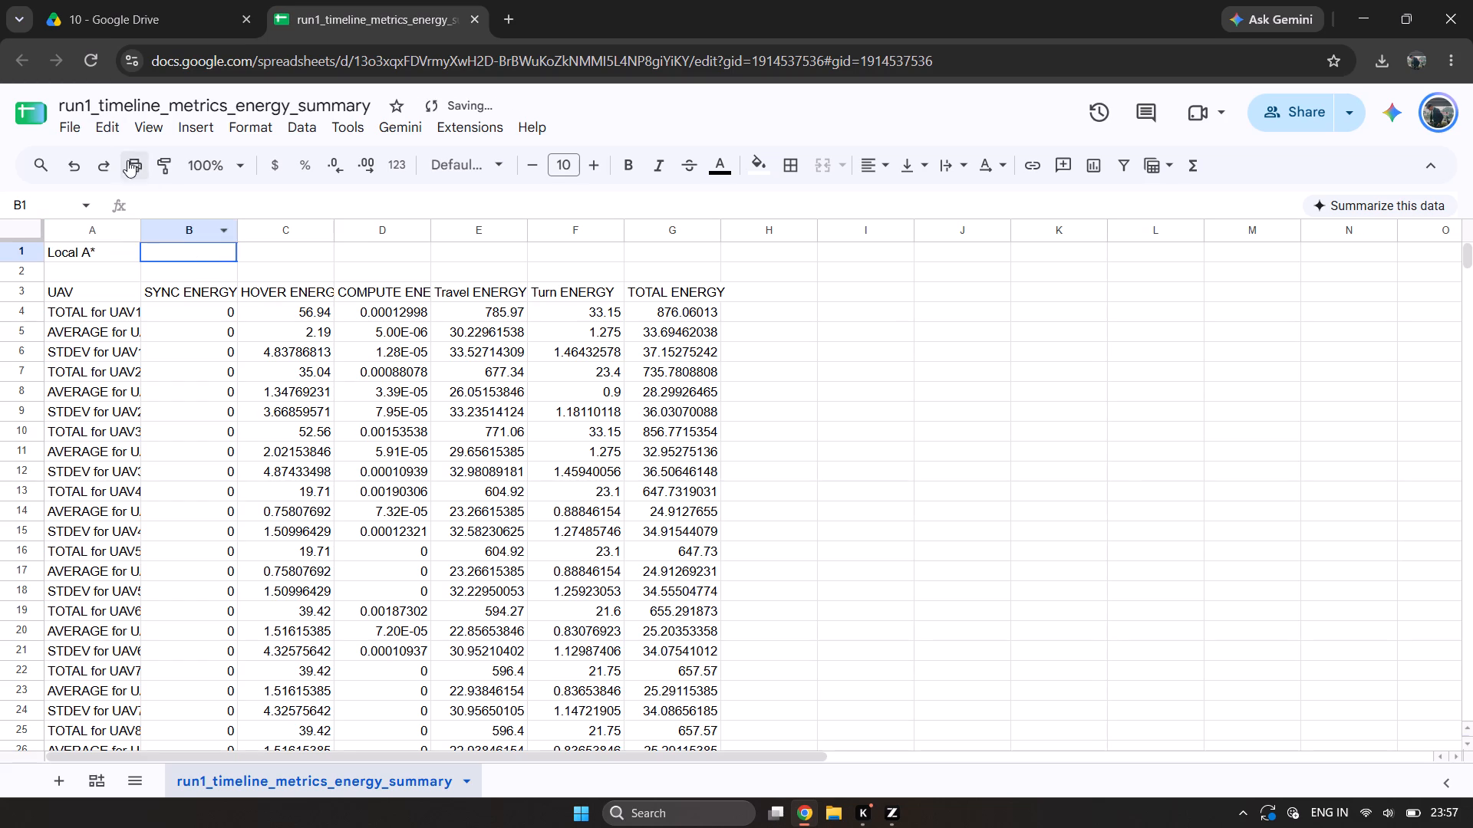
Rename the energy spreadsheet to timeline_metrics_energy_Local A*.
{"action": "left_click_drag", "start_coordinate": [127, 160], "coordinate": [97, 103]}
{"action": "left_click", "coordinate": [97, 103]}
{"action": "key", "text": "BackSpace"}
{"action": "key", "text": "BackSpace"}
{"action": "key", "text": "BackSpace"}
{"action": "key", "text": "BackSpace"}
{"action": "key", "text": "BackSpace"}
{"action": "key", "text": "BackSpace"}
{"action": "key", "text": "BackSpace"}
{"action": "key", "text": "BackSpace"}
{"action": "key", "text": "BackSpace"}
{"action": "key", "text": "BackSpace"}
{"action": "key", "text": "BackSpace"}
{"action": "key", "text": "BackSpace"}
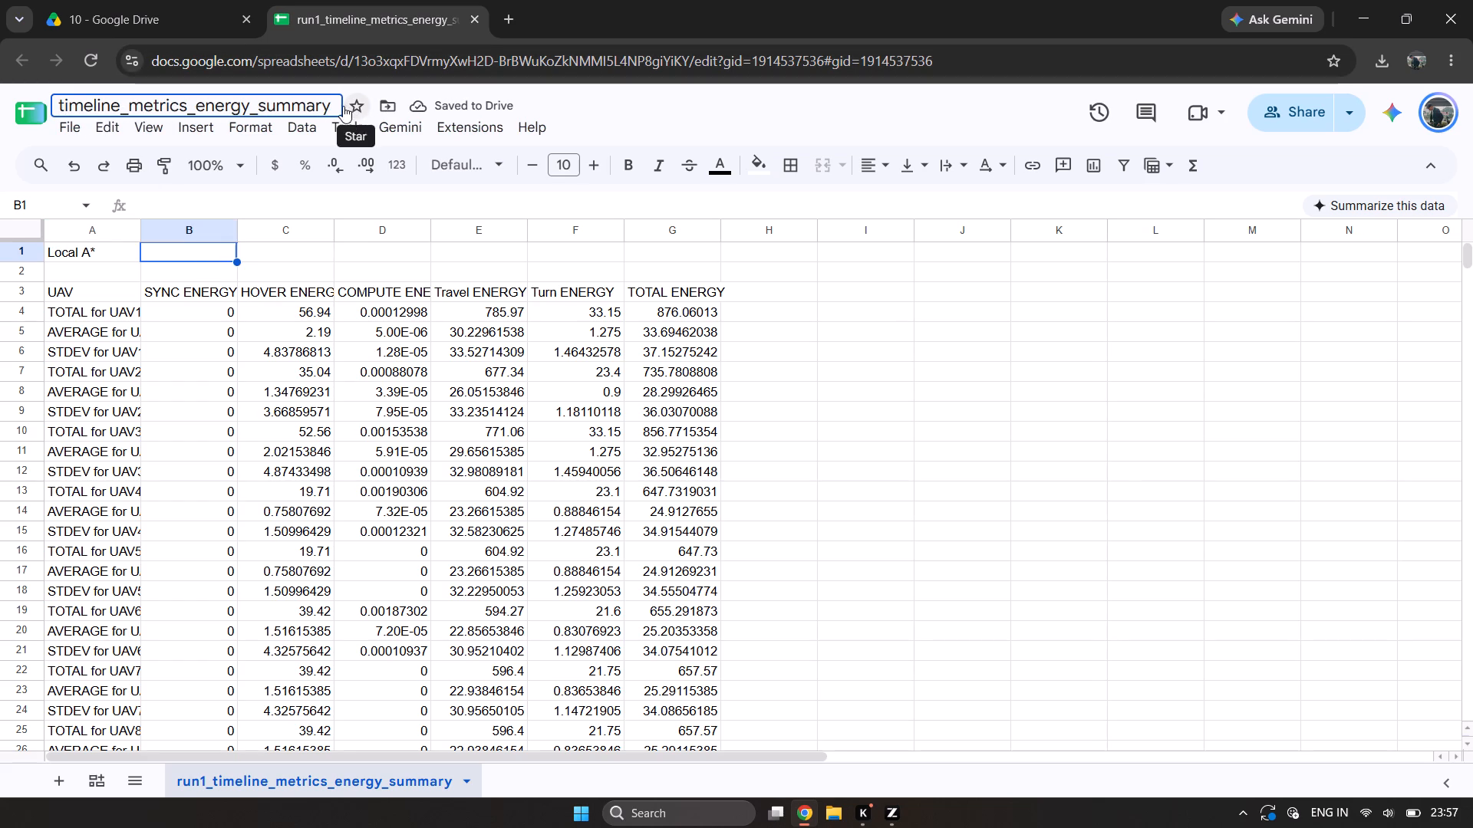
{"action": "left_click", "coordinate": [338, 103]}
{"action": "key", "text": "BackSpace"}
{"action": "key", "text": "BackSpace"}
{"action": "key", "text": "BackSpace"}
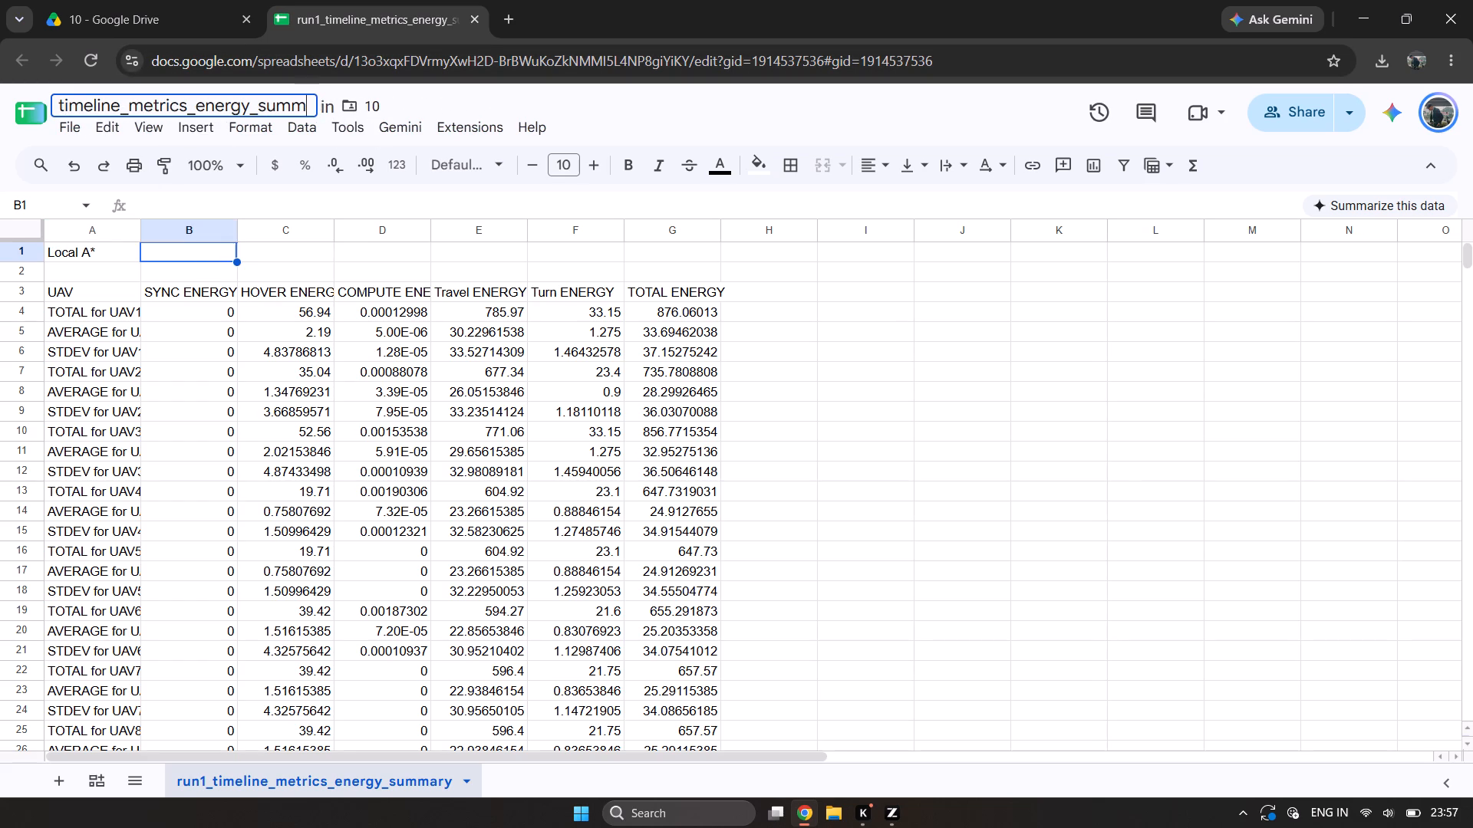
{"action": "key", "text": "BackSpace"}
{"action": "key", "text": "BackSpace"}
{"action": "key", "text": "BackSpace"}
{"action": "key", "text": "BackSpace"}
{"action": "type", "text": "Local A*"}
{"action": "left_click", "coordinate": [394, 284]}
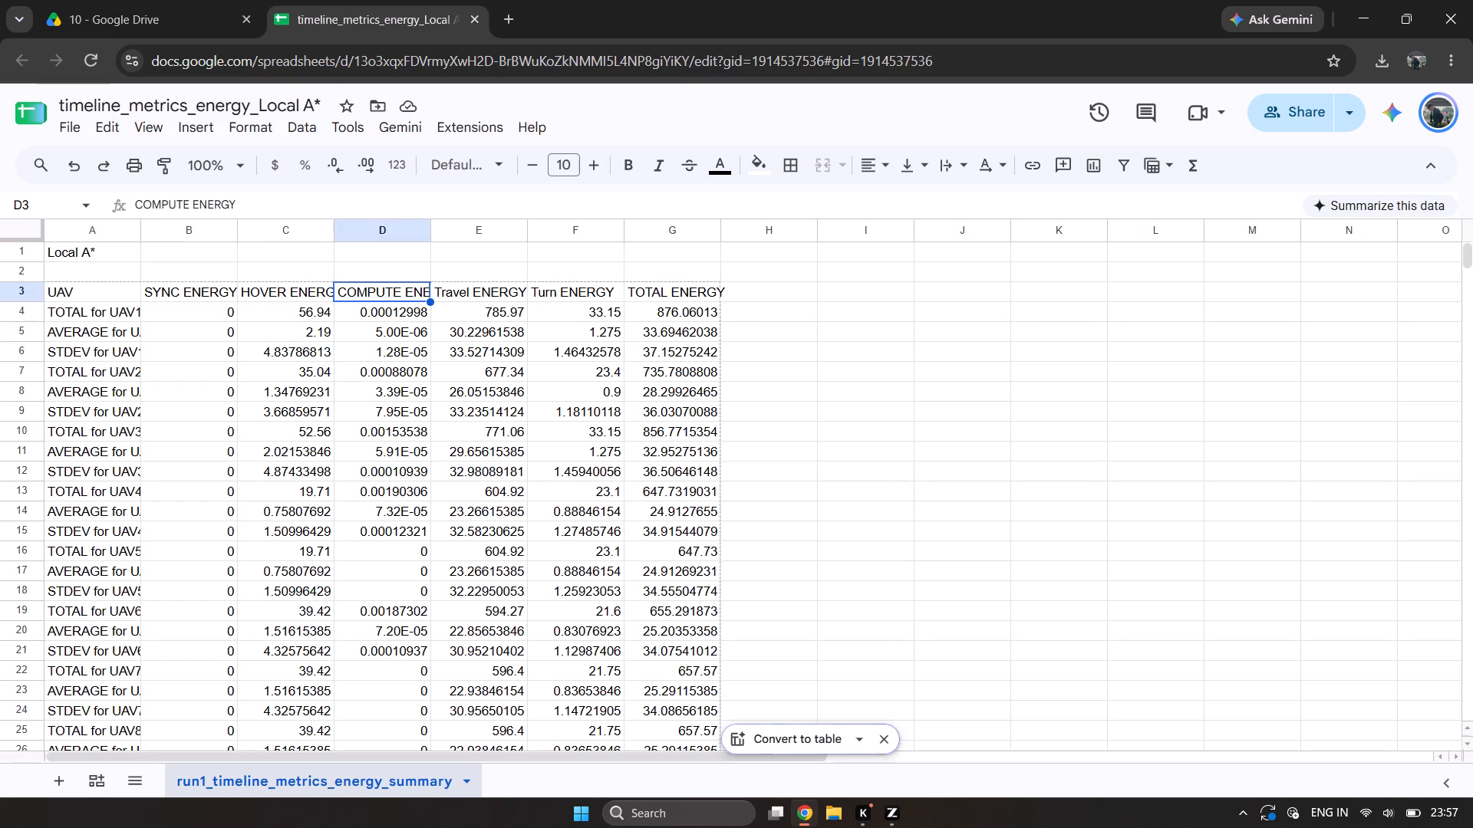
Download the Local A* energy spreadsheet in Microsoft Excel (.xlsx) format and close it.
{"action": "left_click", "coordinate": [296, 254]}
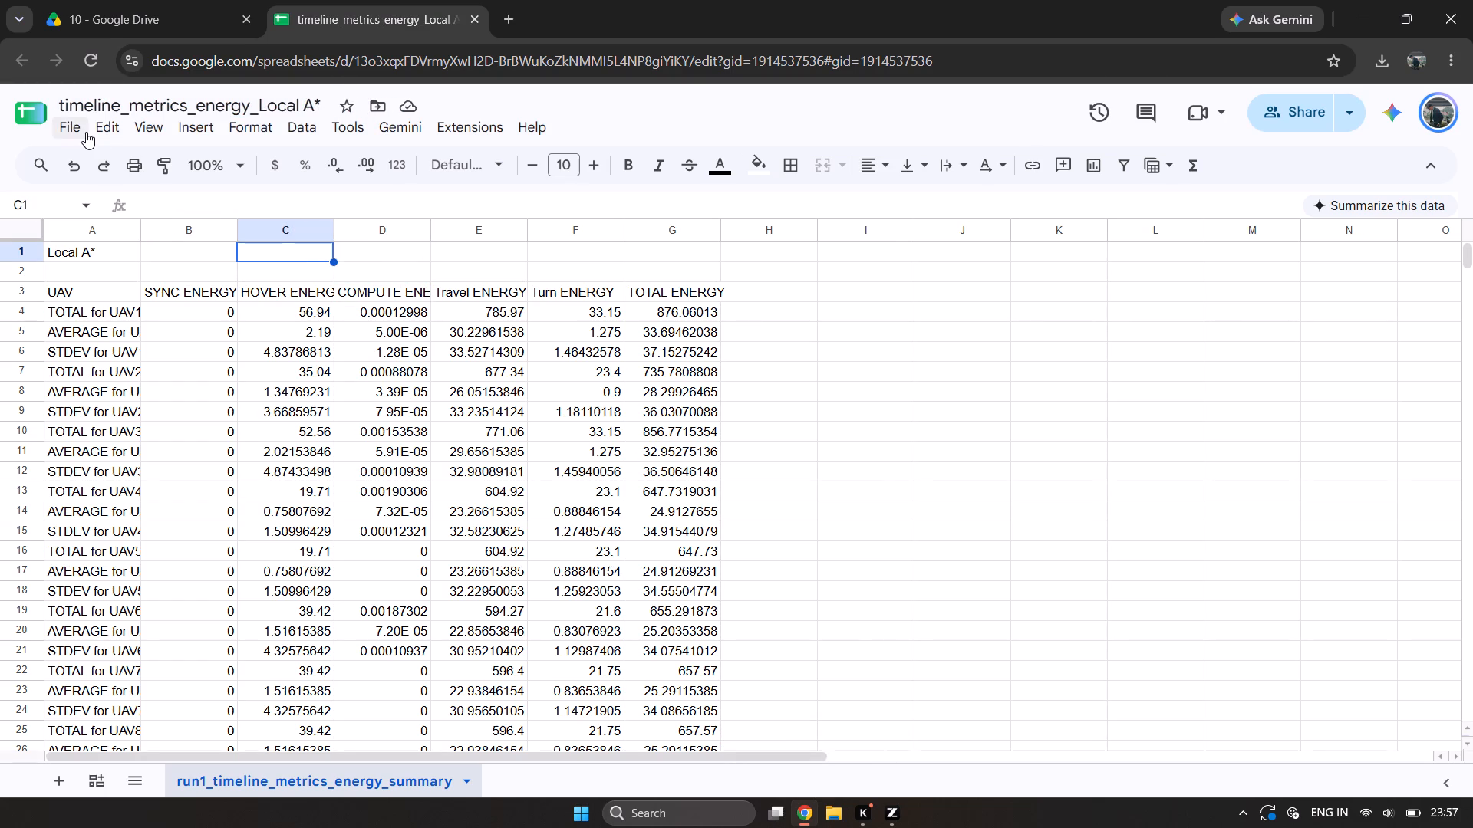
{"action": "left_click", "coordinate": [81, 127]}
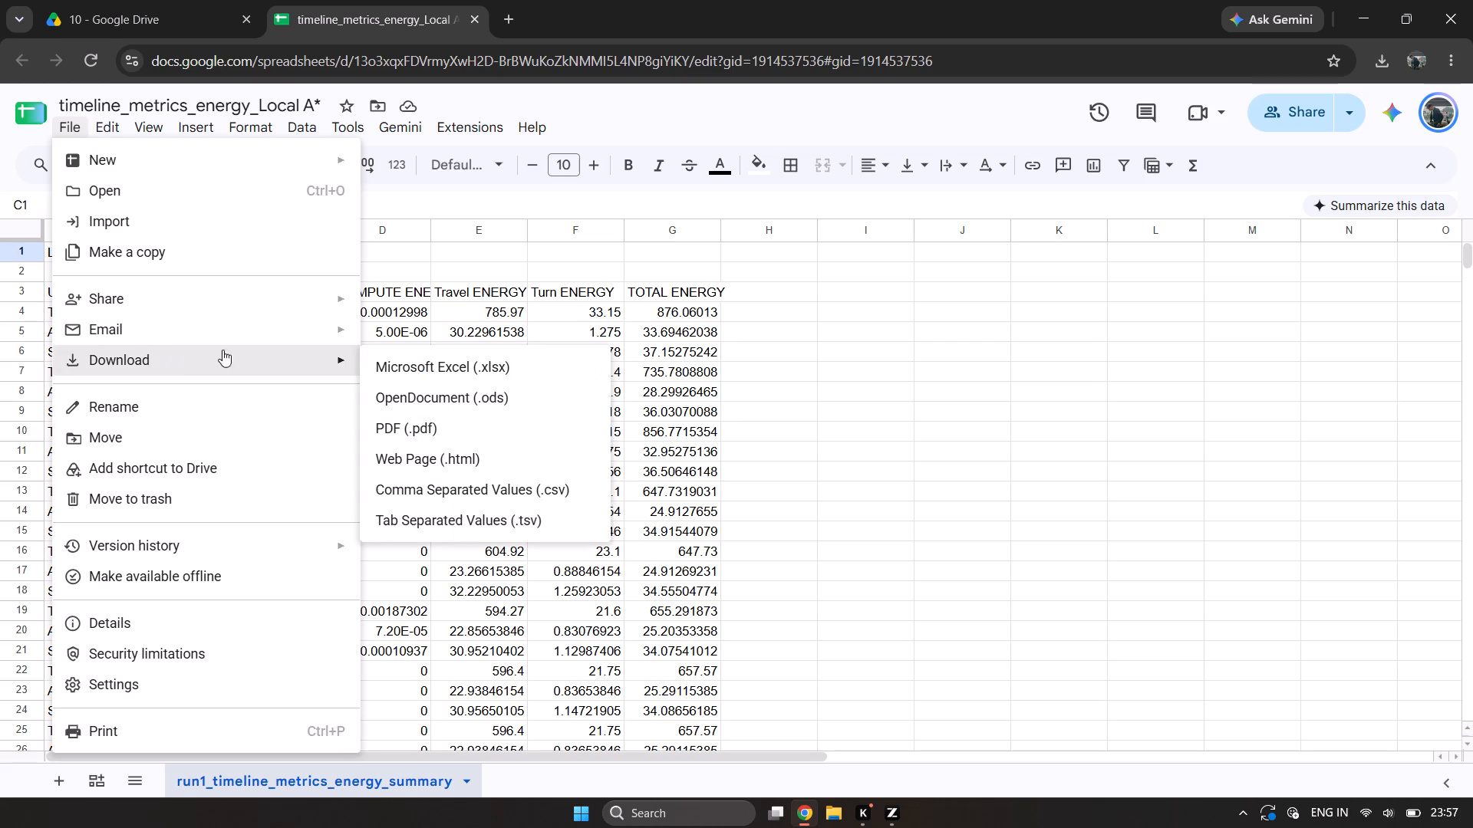
{"action": "left_click", "coordinate": [390, 362]}
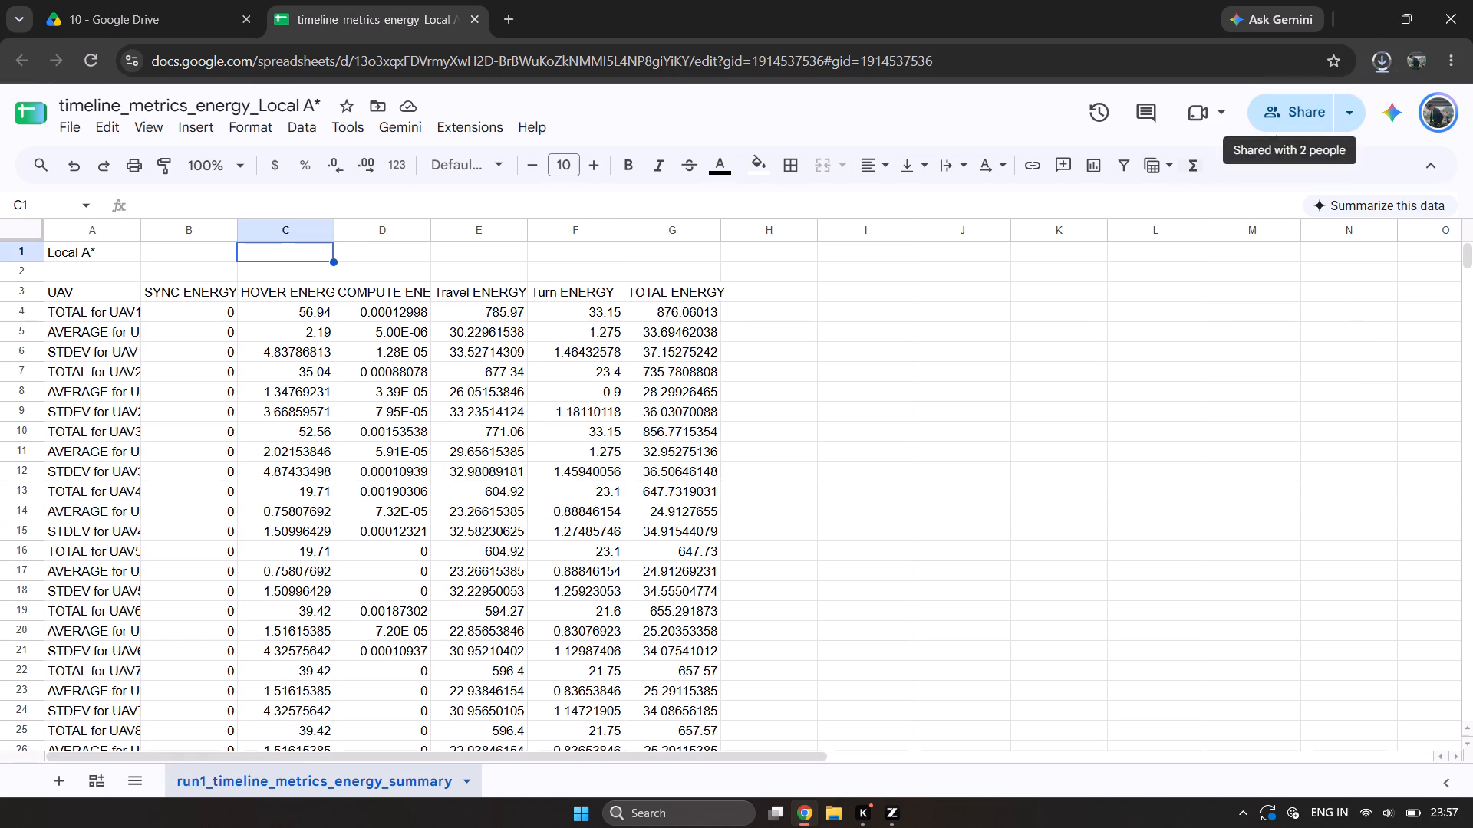
{"action": "left_click", "coordinate": [475, 17]}
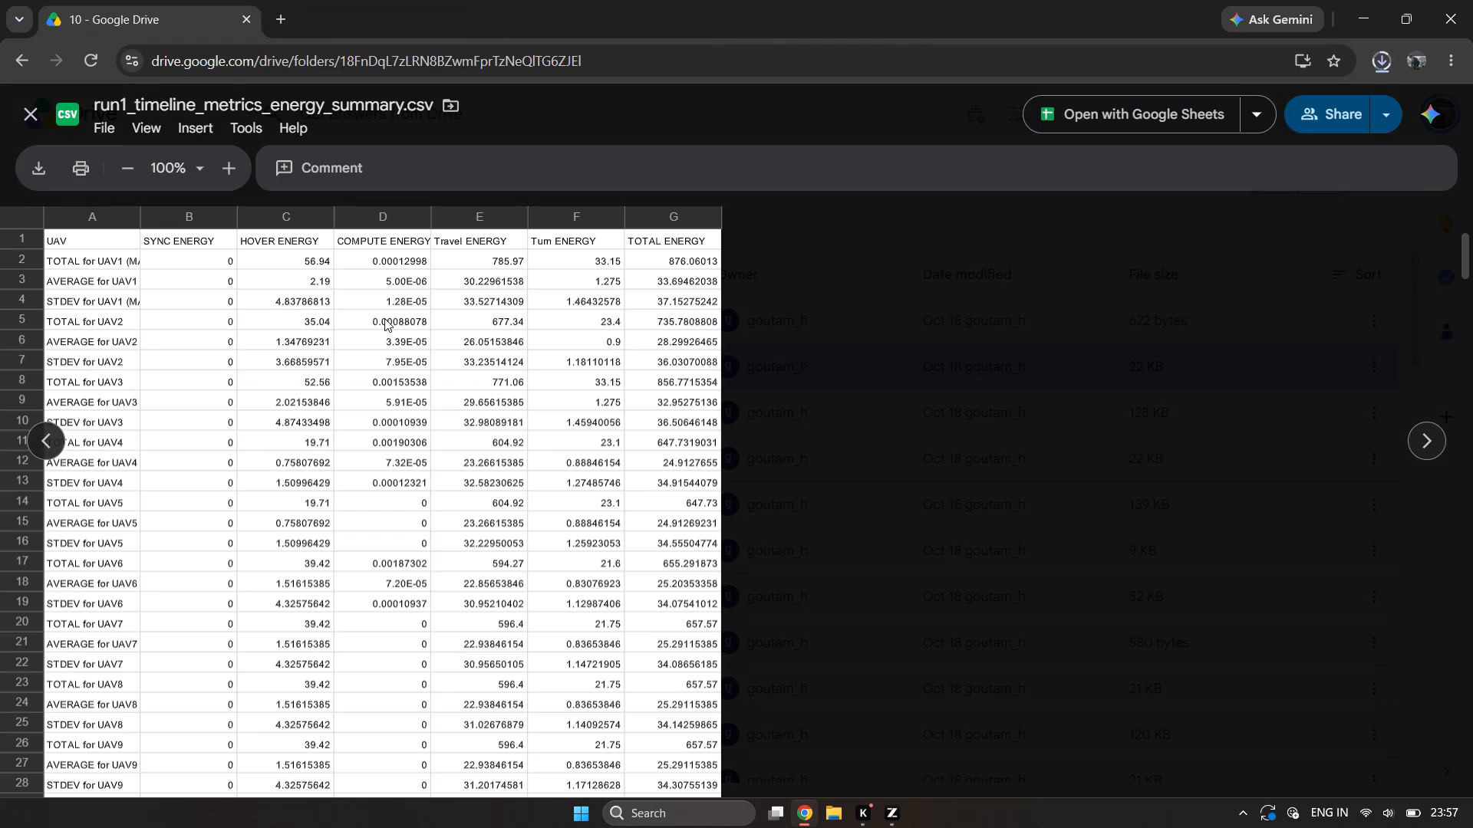
Close the energy file preview and open run1_timeline_metrics_latency_summary.csv as a Google Sheets spreadsheet.
{"action": "left_click", "coordinate": [38, 117]}
{"action": "double_click", "coordinate": [432, 463]}
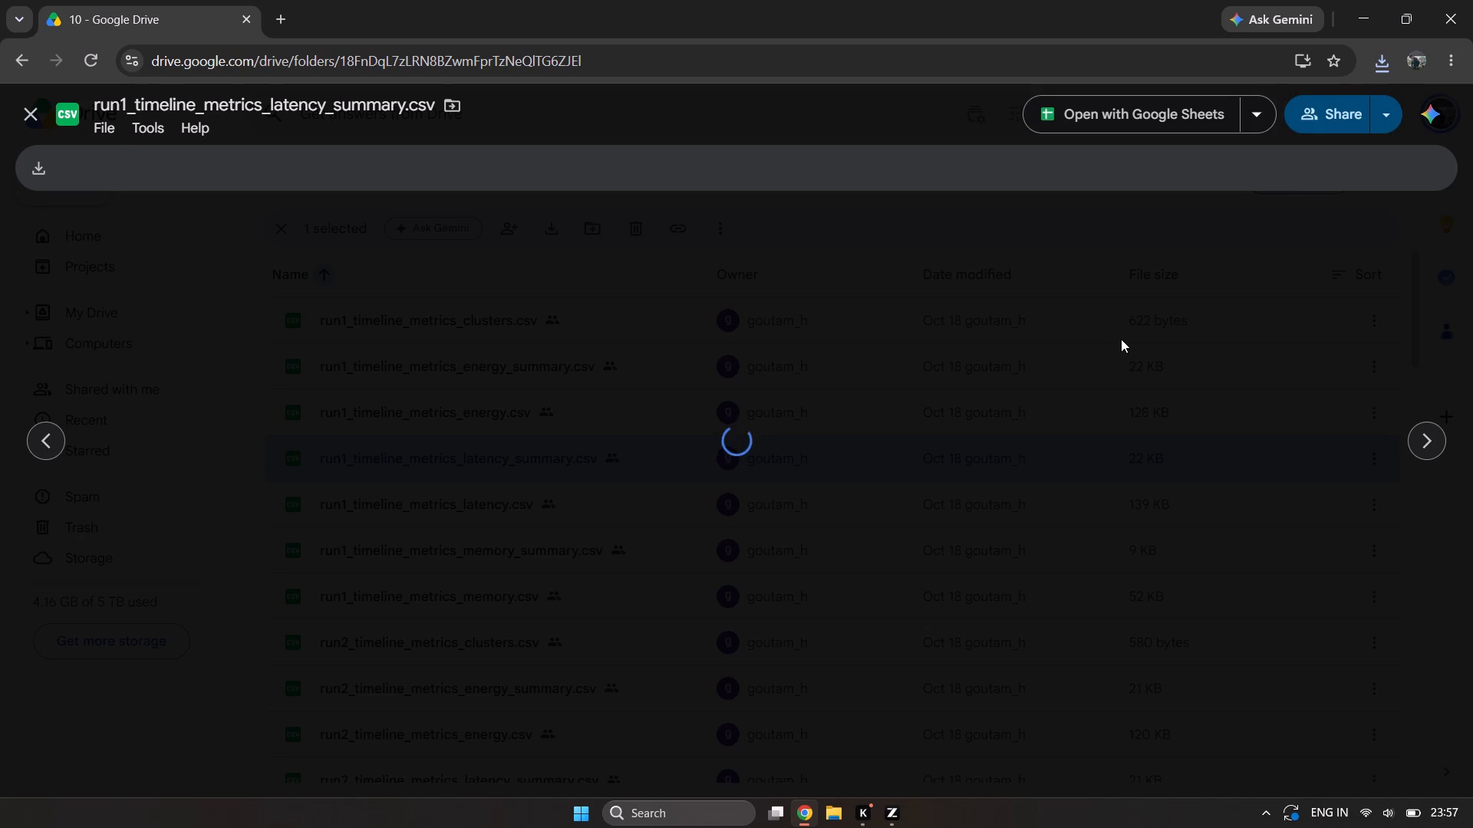
{"action": "left_click", "coordinate": [1188, 110]}
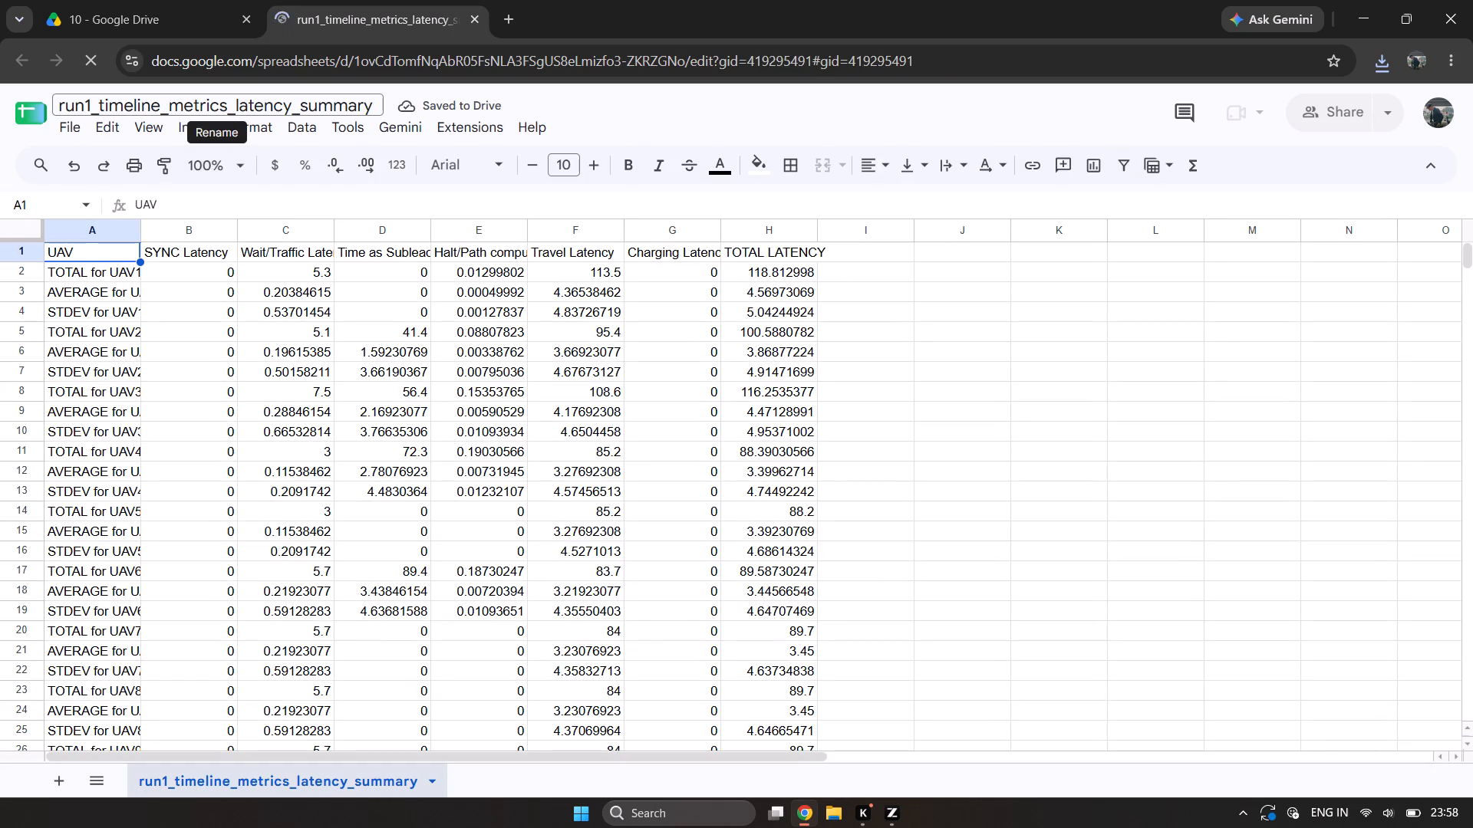
Rename the latency spreadsheet to timeline_metrics_latency_Local A*.
{"action": "left_click", "coordinate": [97, 101]}
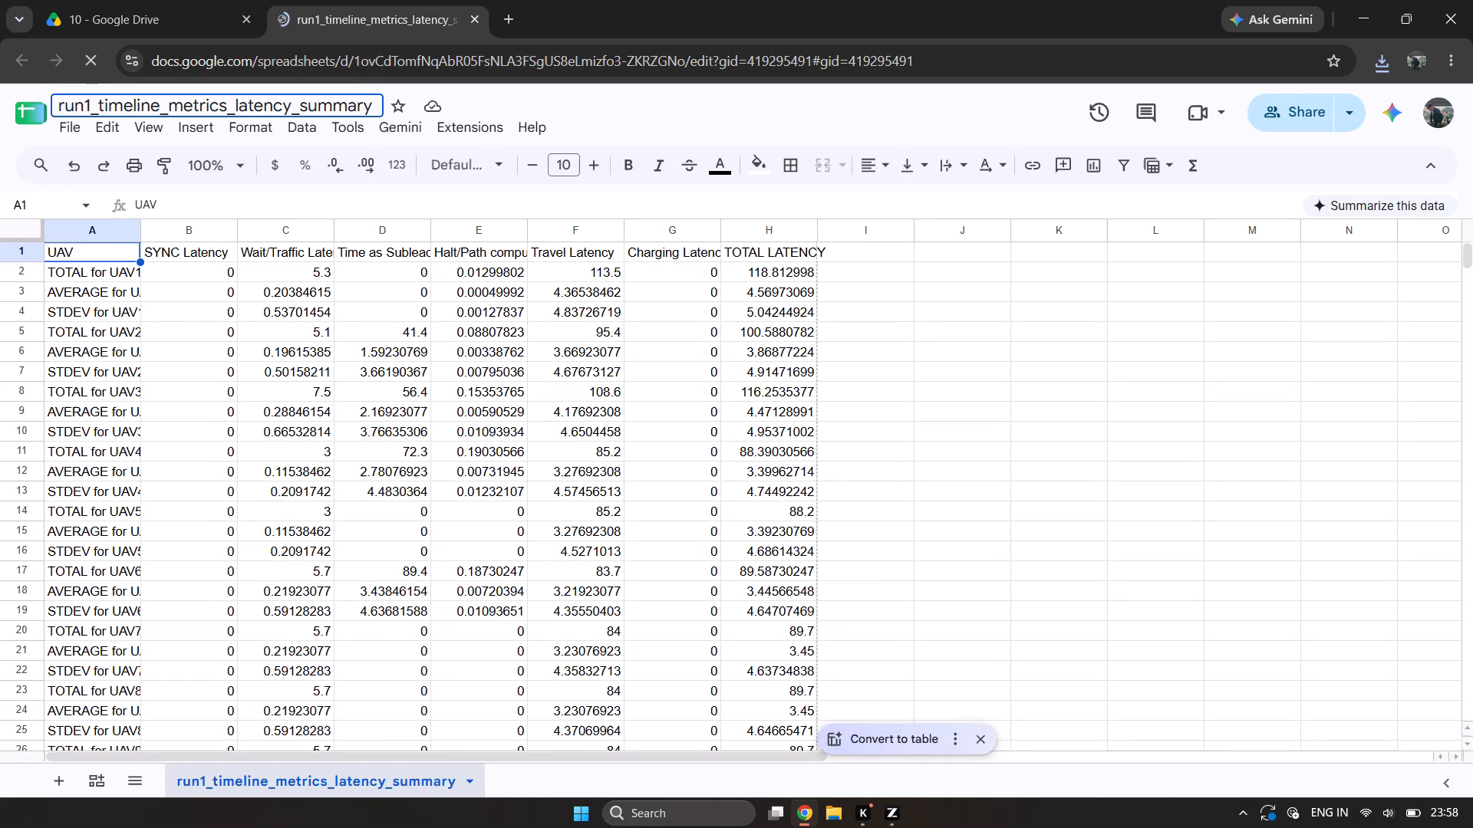
{"action": "key", "text": "BackSpace"}
{"action": "key", "text": "BackSpace"}
{"action": "key", "text": "BackSpace"}
{"action": "key", "text": "BackSpace"}
{"action": "key", "text": "BackSpace"}
{"action": "key", "text": "BackSpace"}
{"action": "key", "text": "BackSpace"}
{"action": "key", "text": "BackSpace"}
{"action": "key", "text": "BackSpace"}
{"action": "key", "text": "BackSpace"}
{"action": "key", "text": "BackSpace"}
{"action": "key", "text": "BackSpace"}
{"action": "key", "text": "BackSpace"}
{"action": "key", "text": "BackSpace"}
{"action": "key", "text": "BackSpace"}
{"action": "key", "text": "BackSpace"}
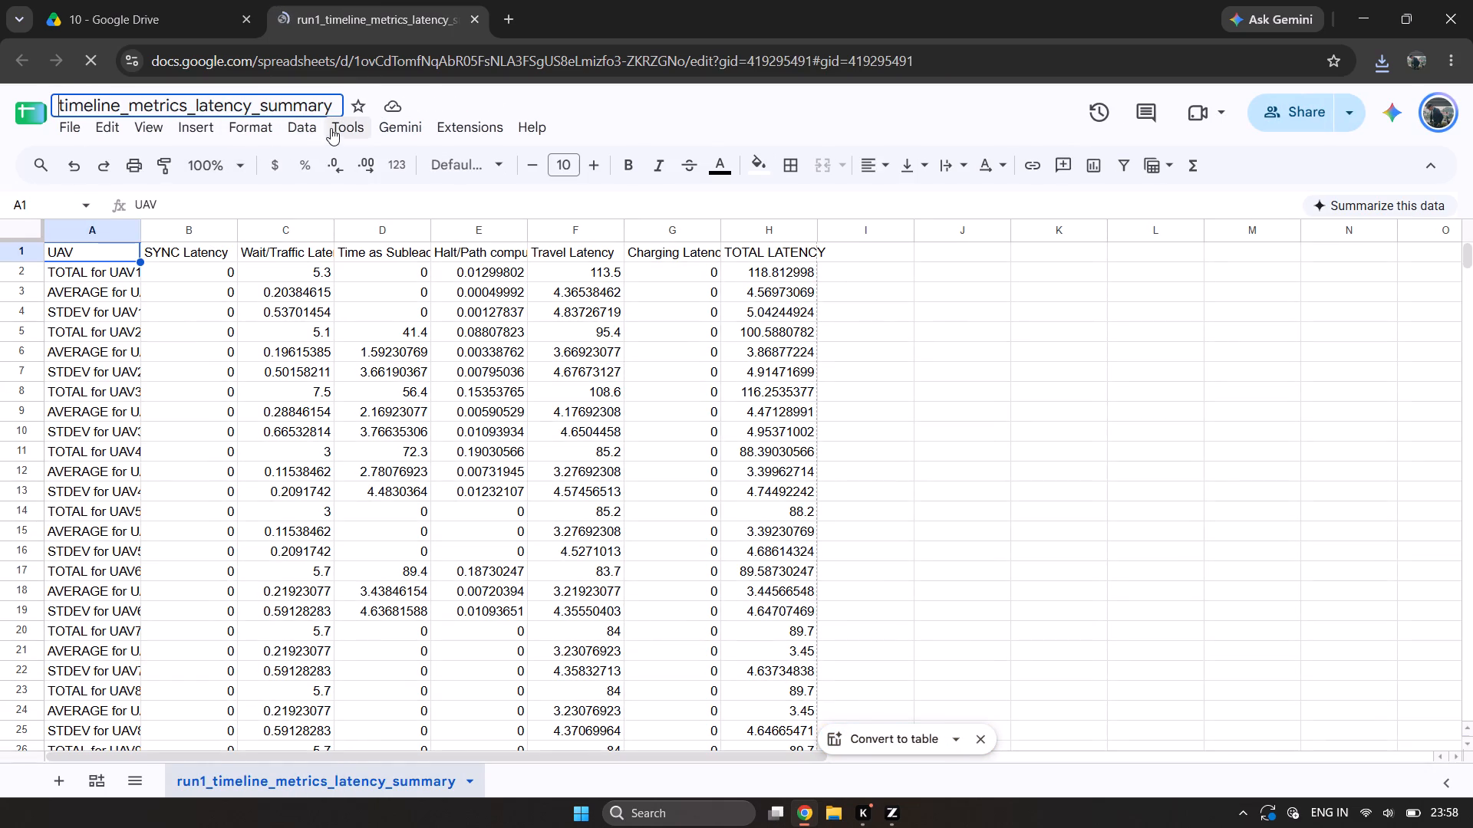
{"action": "left_click", "coordinate": [337, 104]}
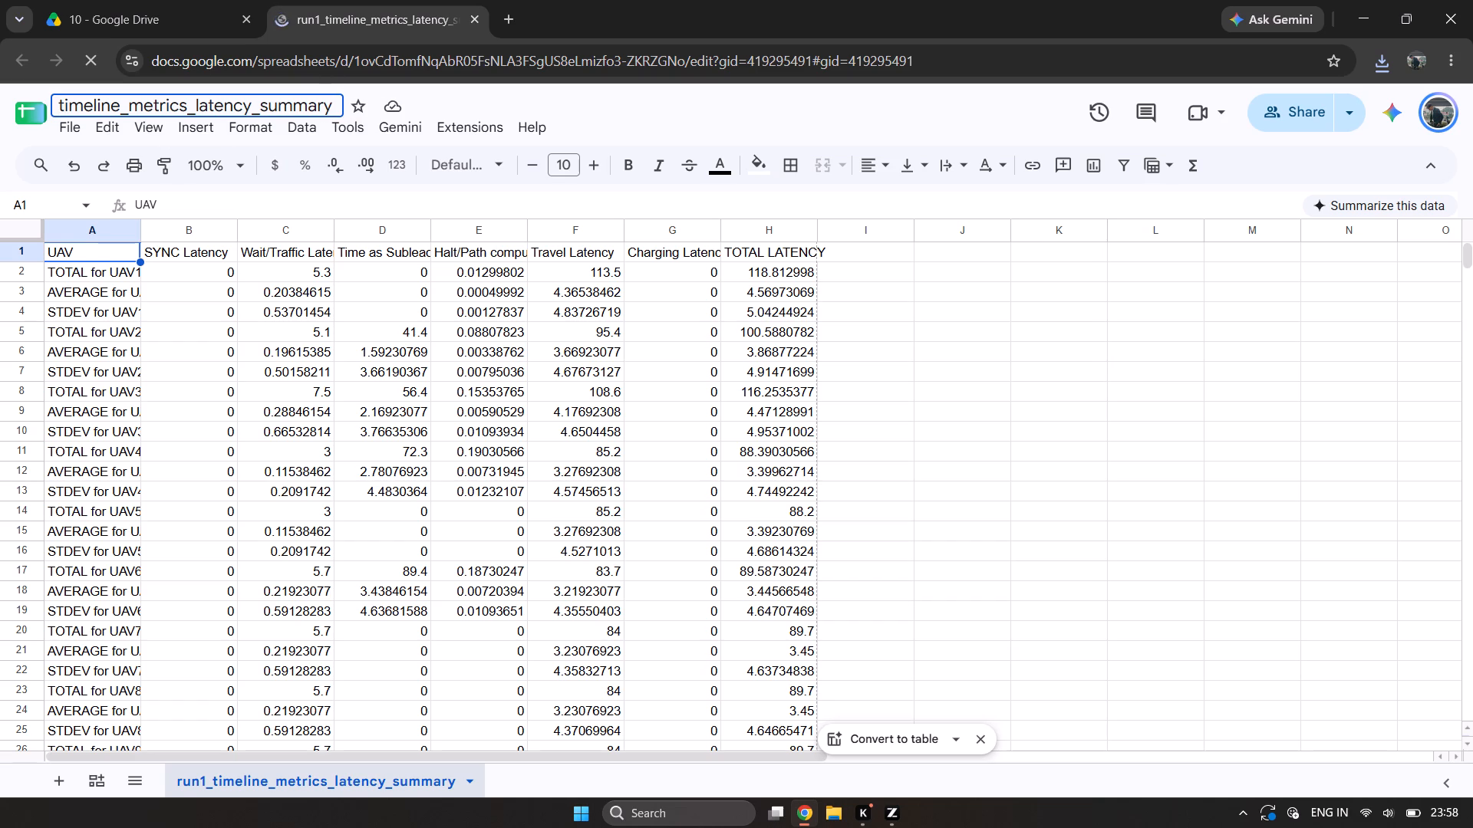
{"action": "key", "text": "BackSpace"}
{"action": "key", "text": "BackSpace"}
{"action": "key", "text": "BackSpace"}
{"action": "key", "text": "BackSpace"}
{"action": "key", "text": "BackSpace"}
{"action": "key", "text": "BackSpace"}
{"action": "key", "text": "BackSpace"}
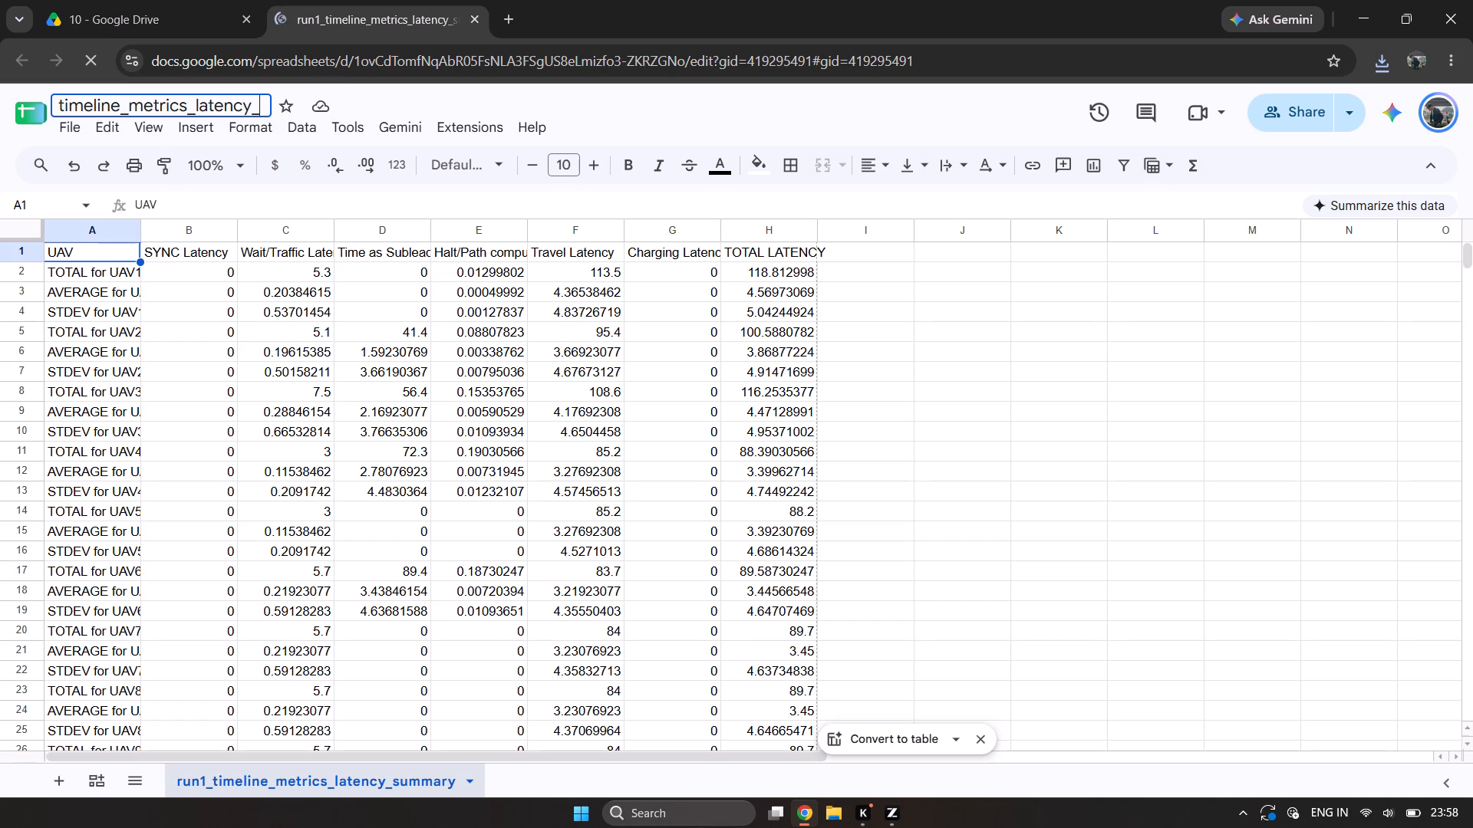
{"action": "key", "text": "shift+l"}
{"action": "type", "text": "oca"}
{"action": "key", "text": "l"}
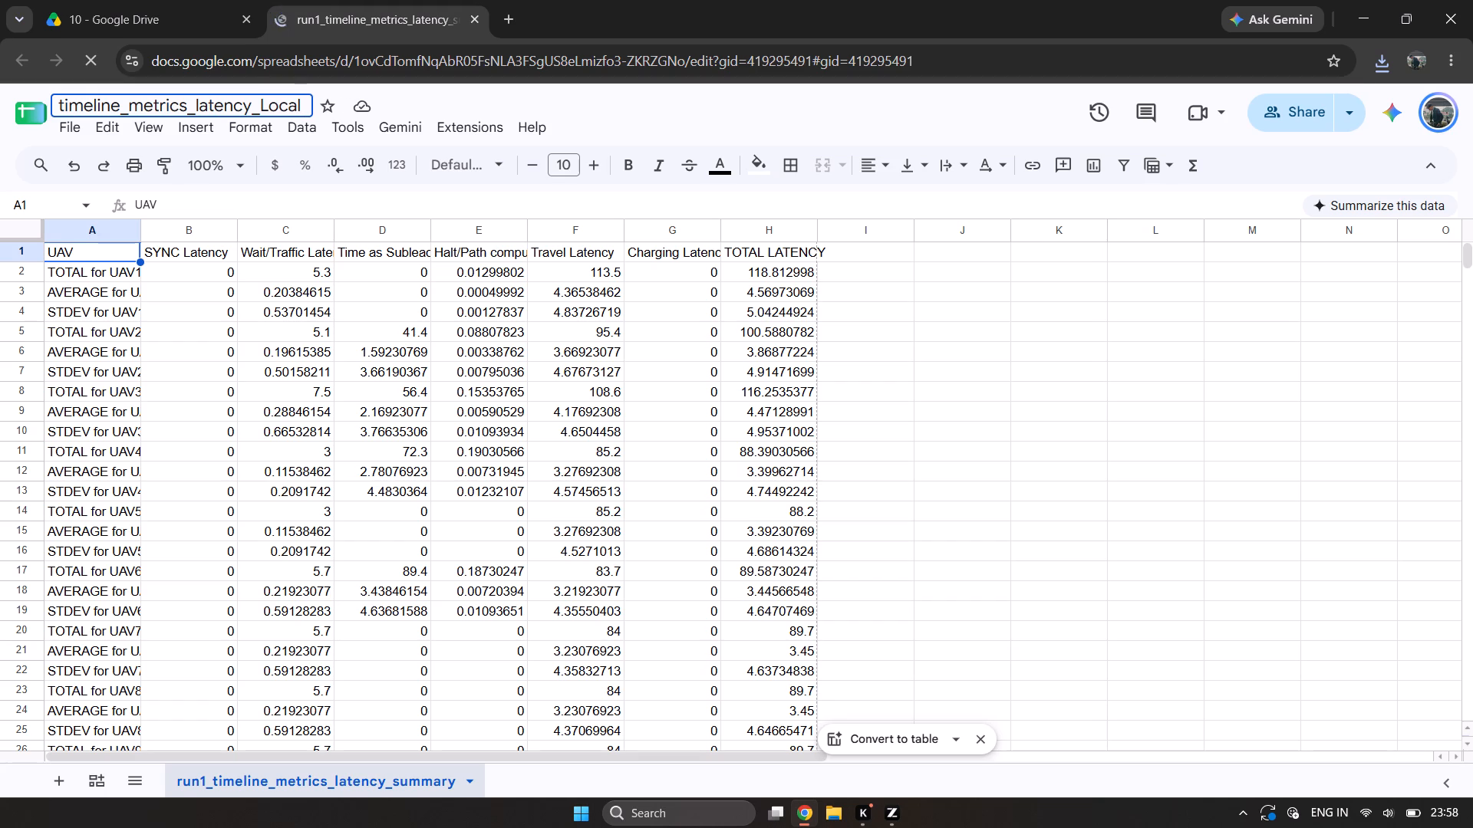
{"action": "key", "text": "space"}
{"action": "key", "text": "shift+a"}
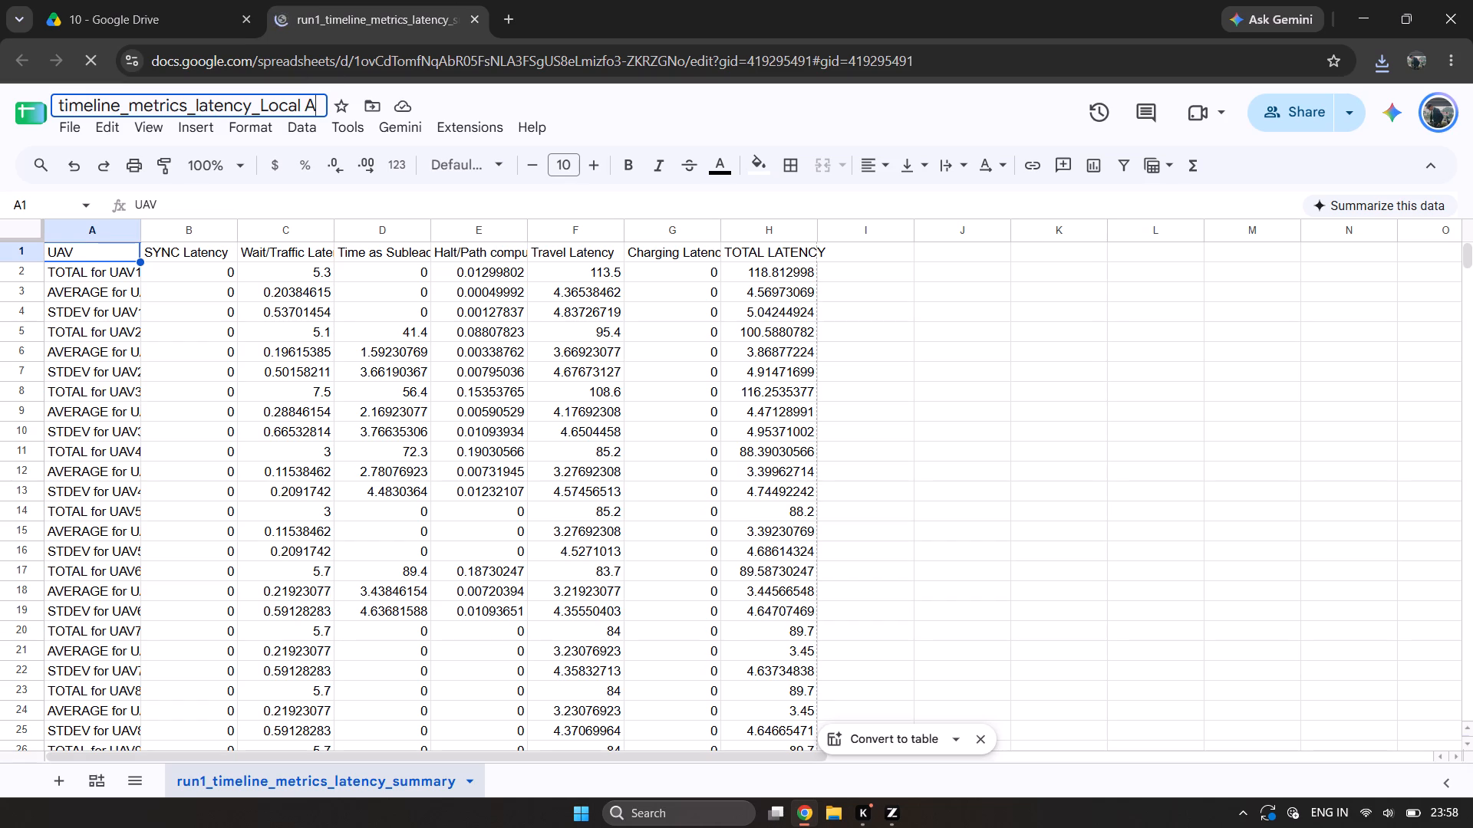
{"action": "key", "text": "shift+asterisk"}
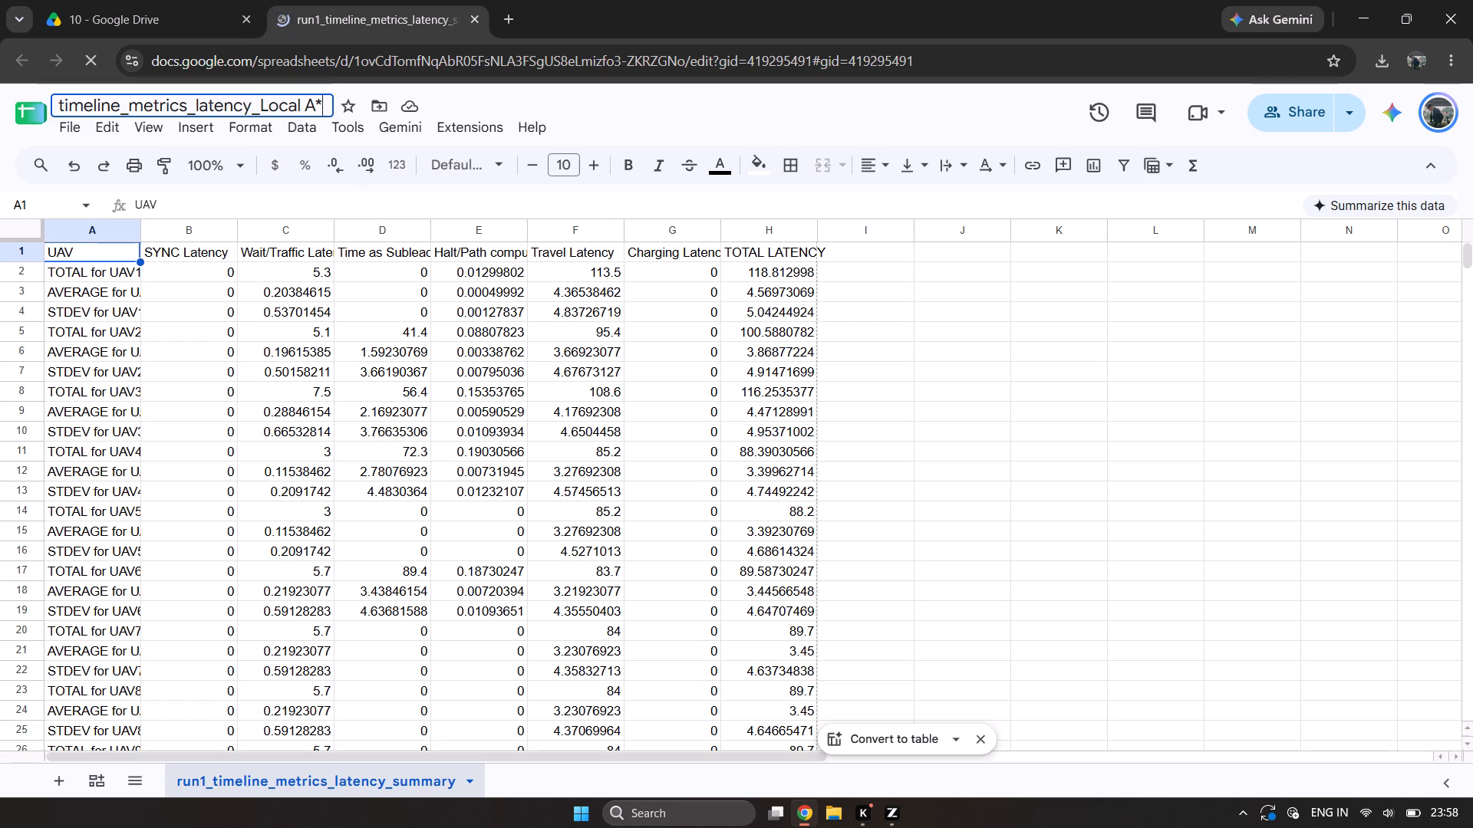
{"action": "left_click", "coordinate": [114, 261]}
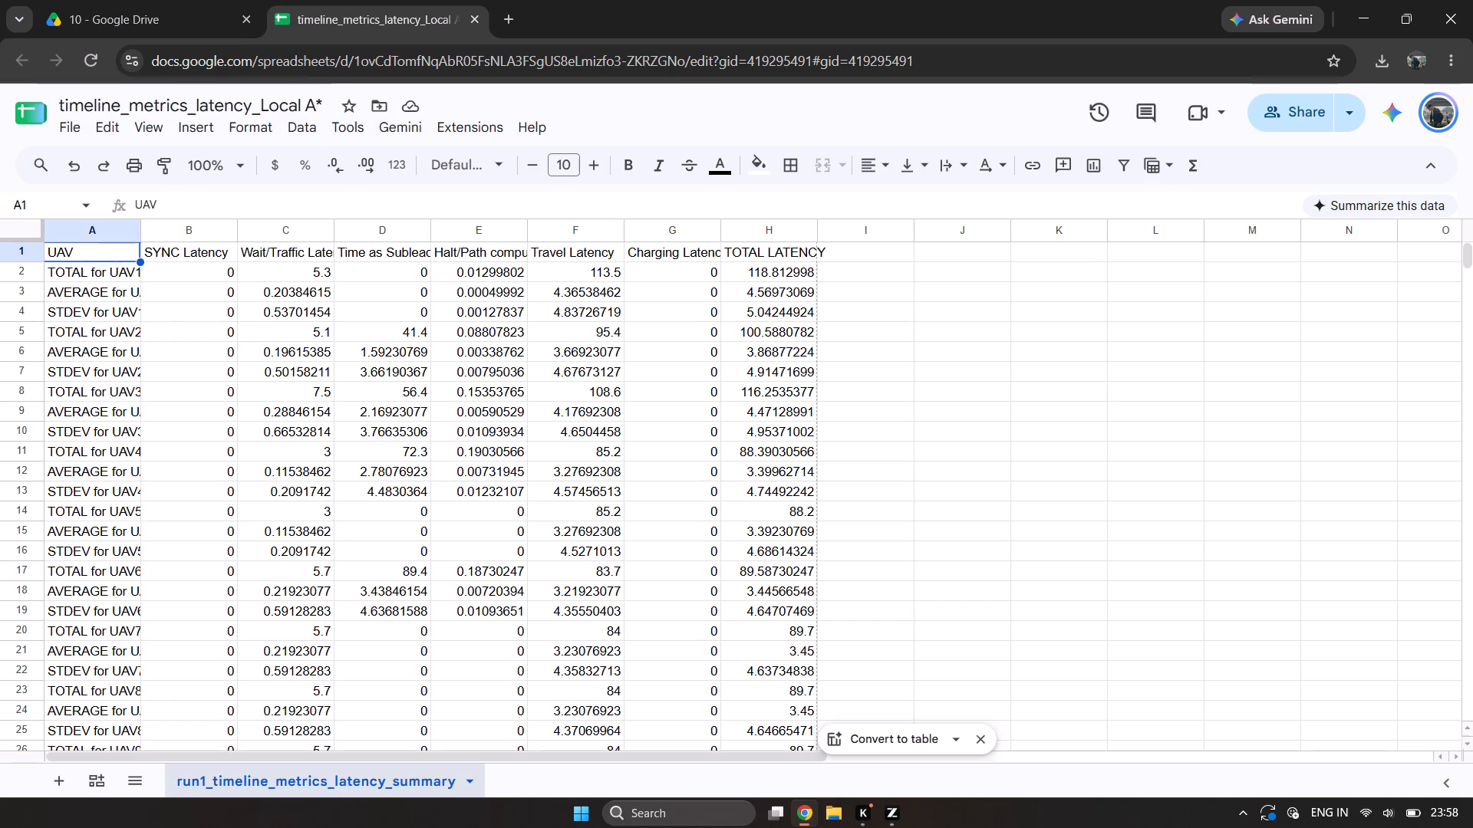
Insert two blank rows above the latency sheet's header row and enter Local A* in cell A1.
{"action": "left_click", "coordinate": [113, 247]}
{"action": "right_click", "coordinate": [113, 247]}
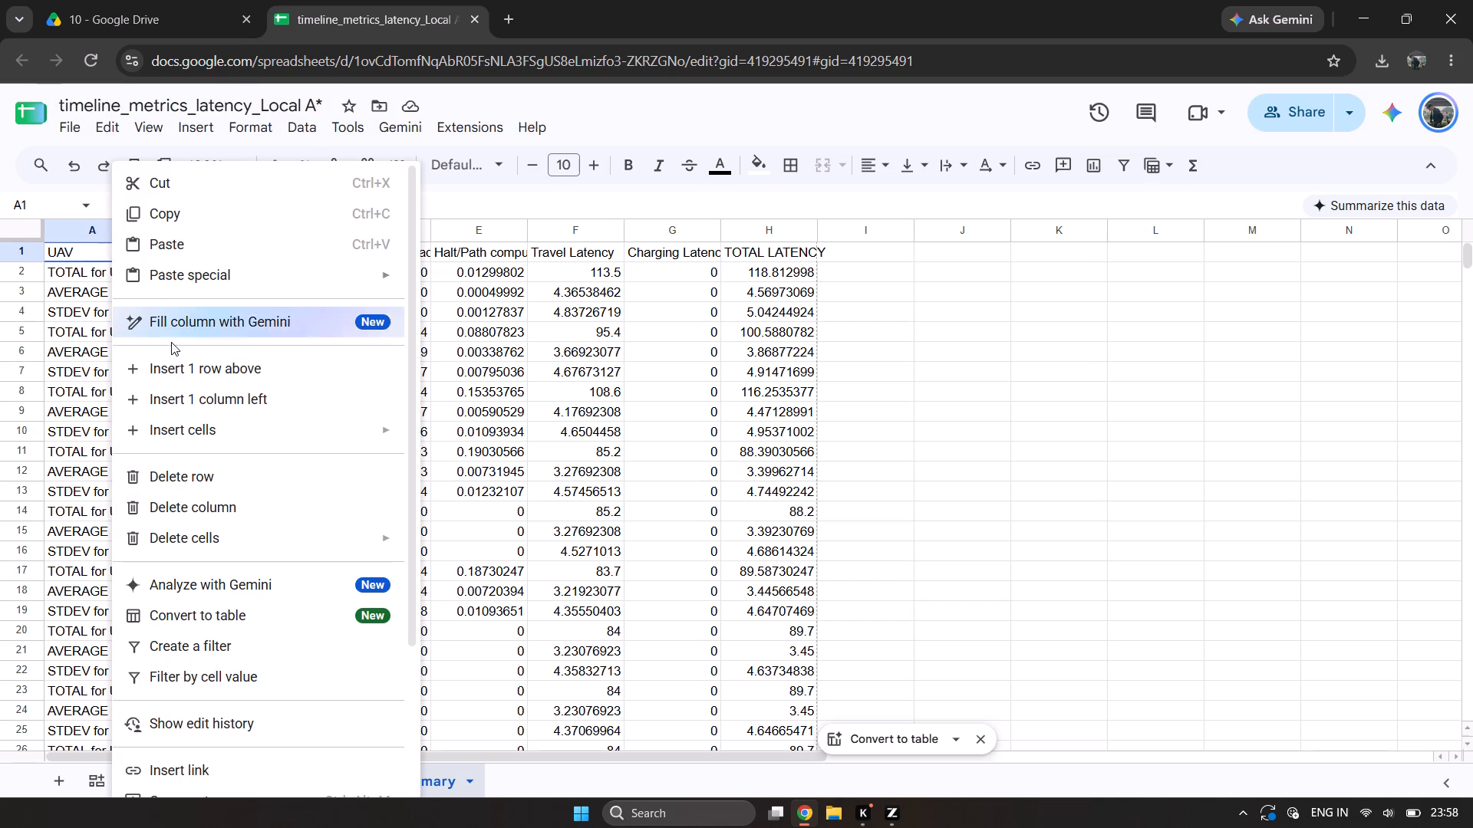
{"action": "left_click", "coordinate": [177, 366]}
{"action": "left_click", "coordinate": [114, 276]}
{"action": "right_click", "coordinate": [114, 276]}
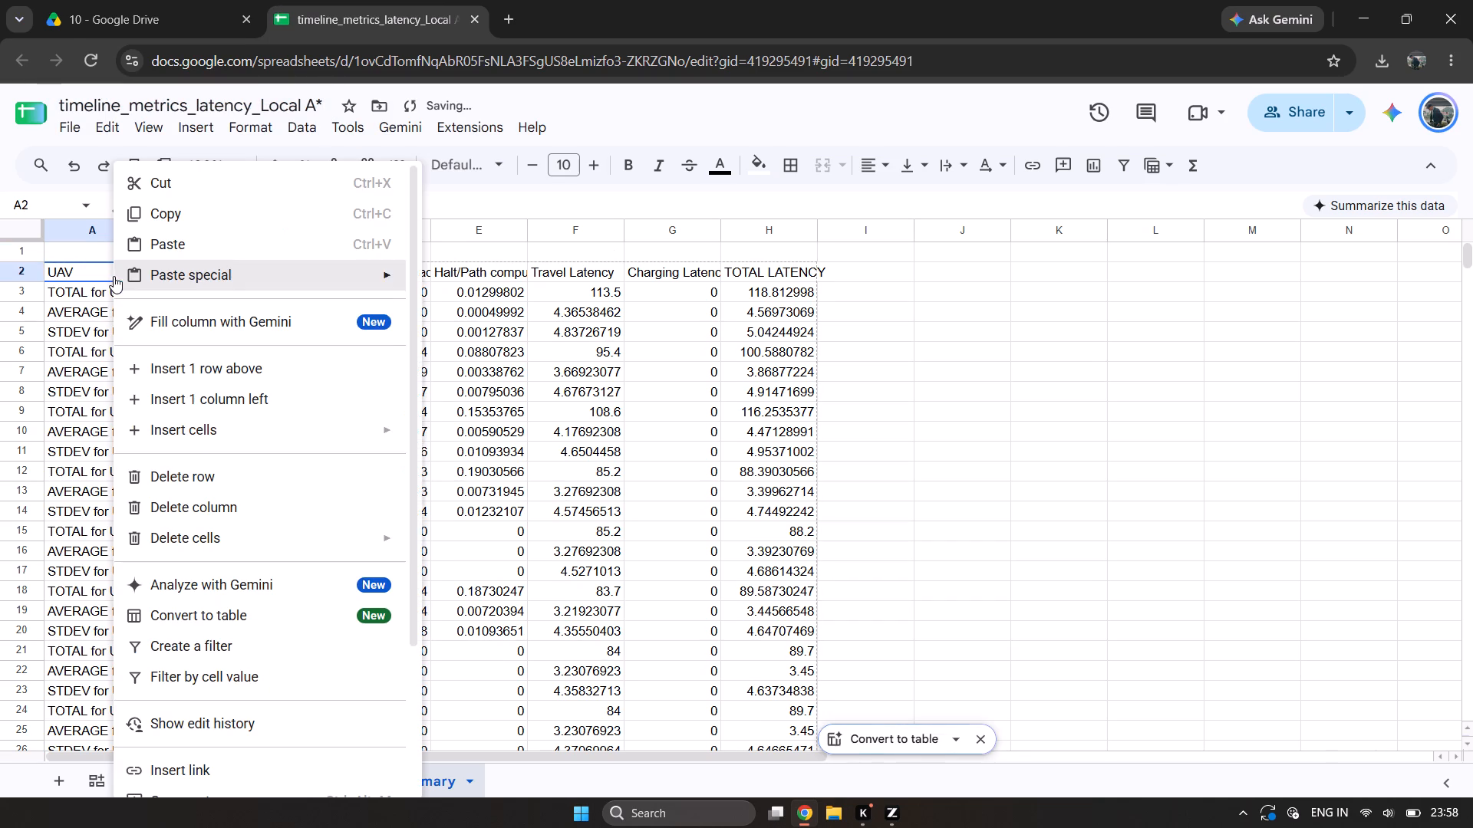
{"action": "left_click", "coordinate": [173, 364]}
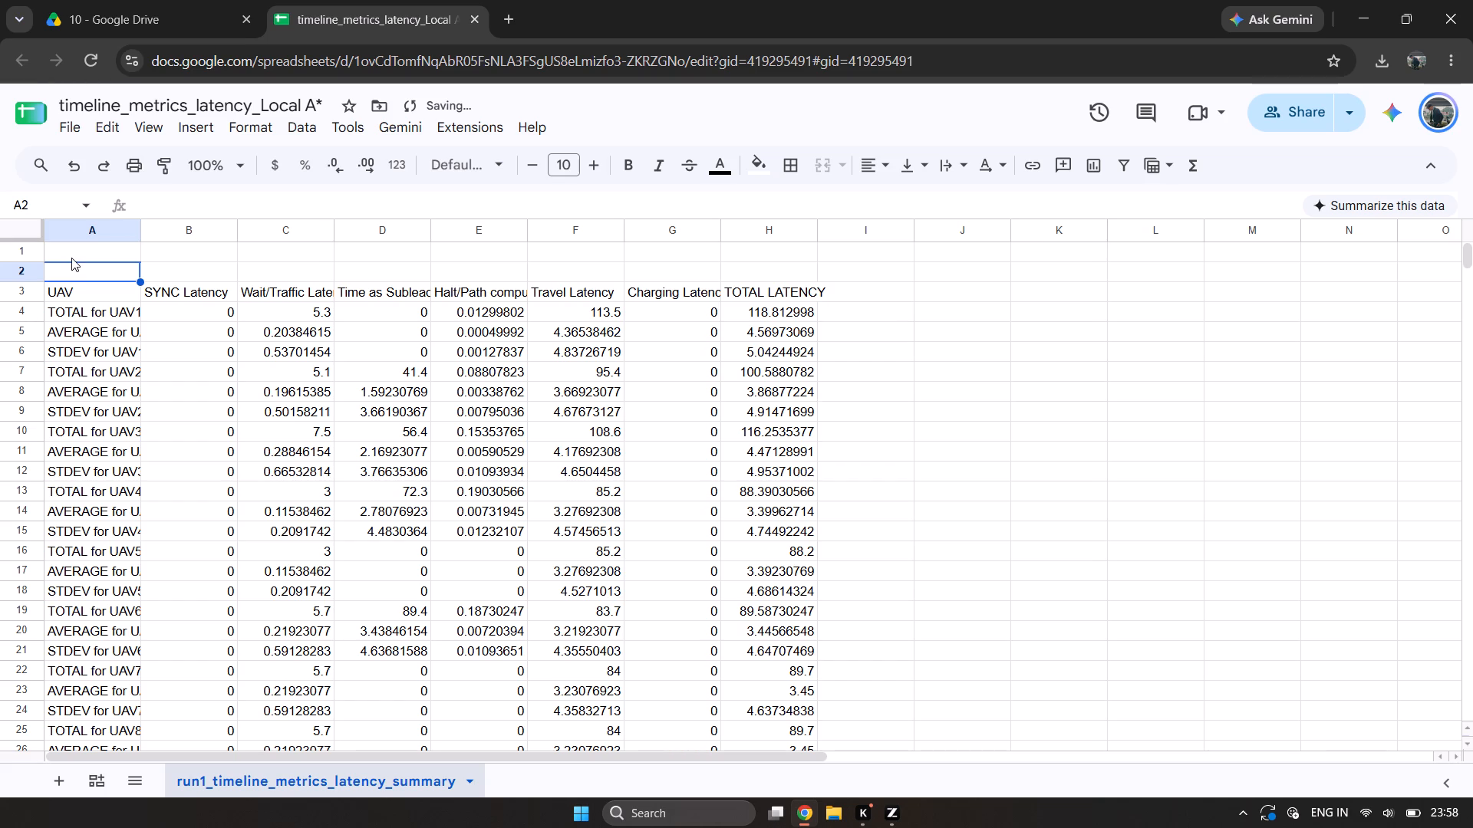
{"action": "left_click", "coordinate": [71, 258]}
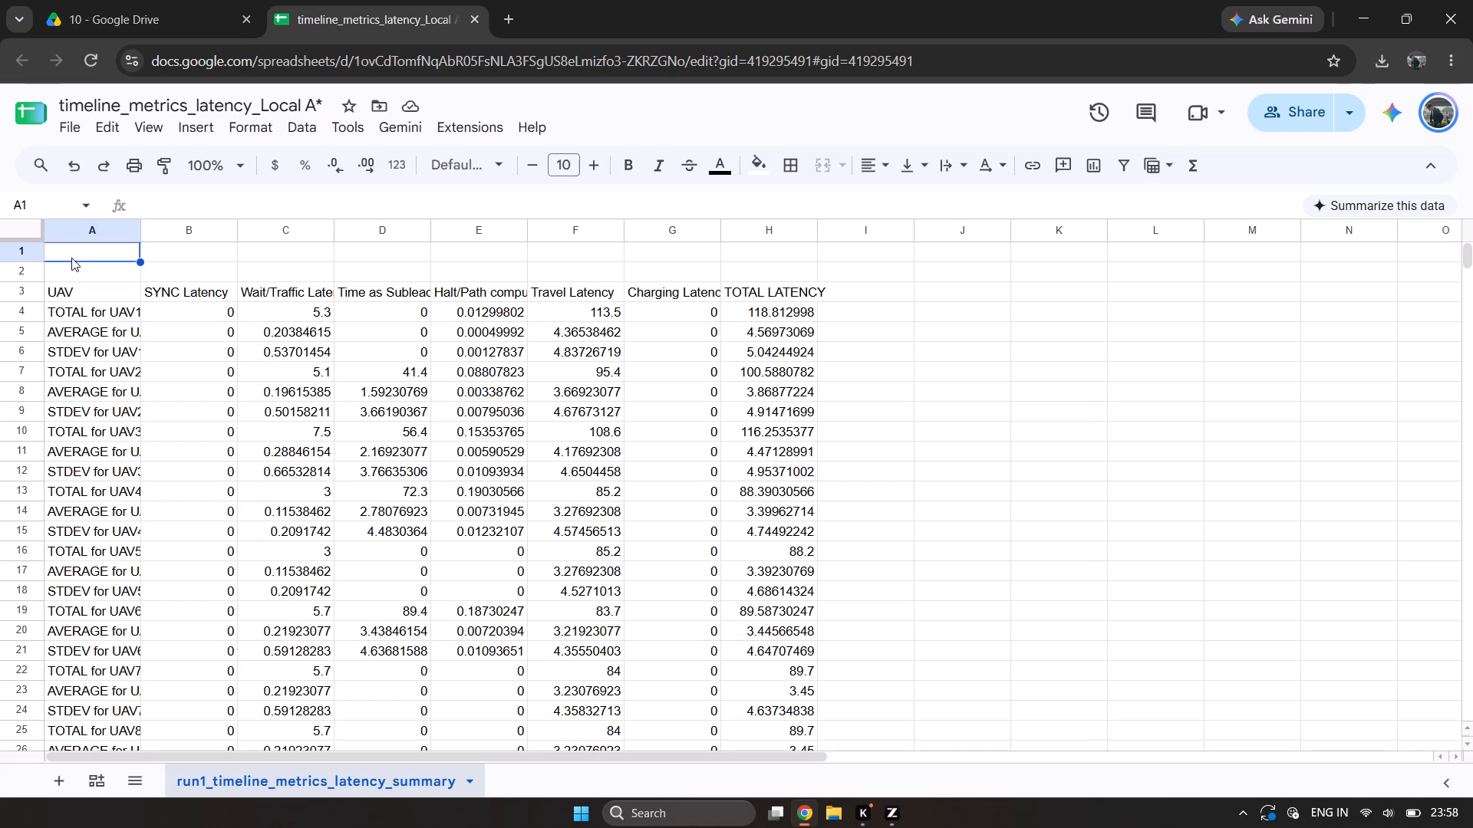
{"action": "type", "text": "Lo"}
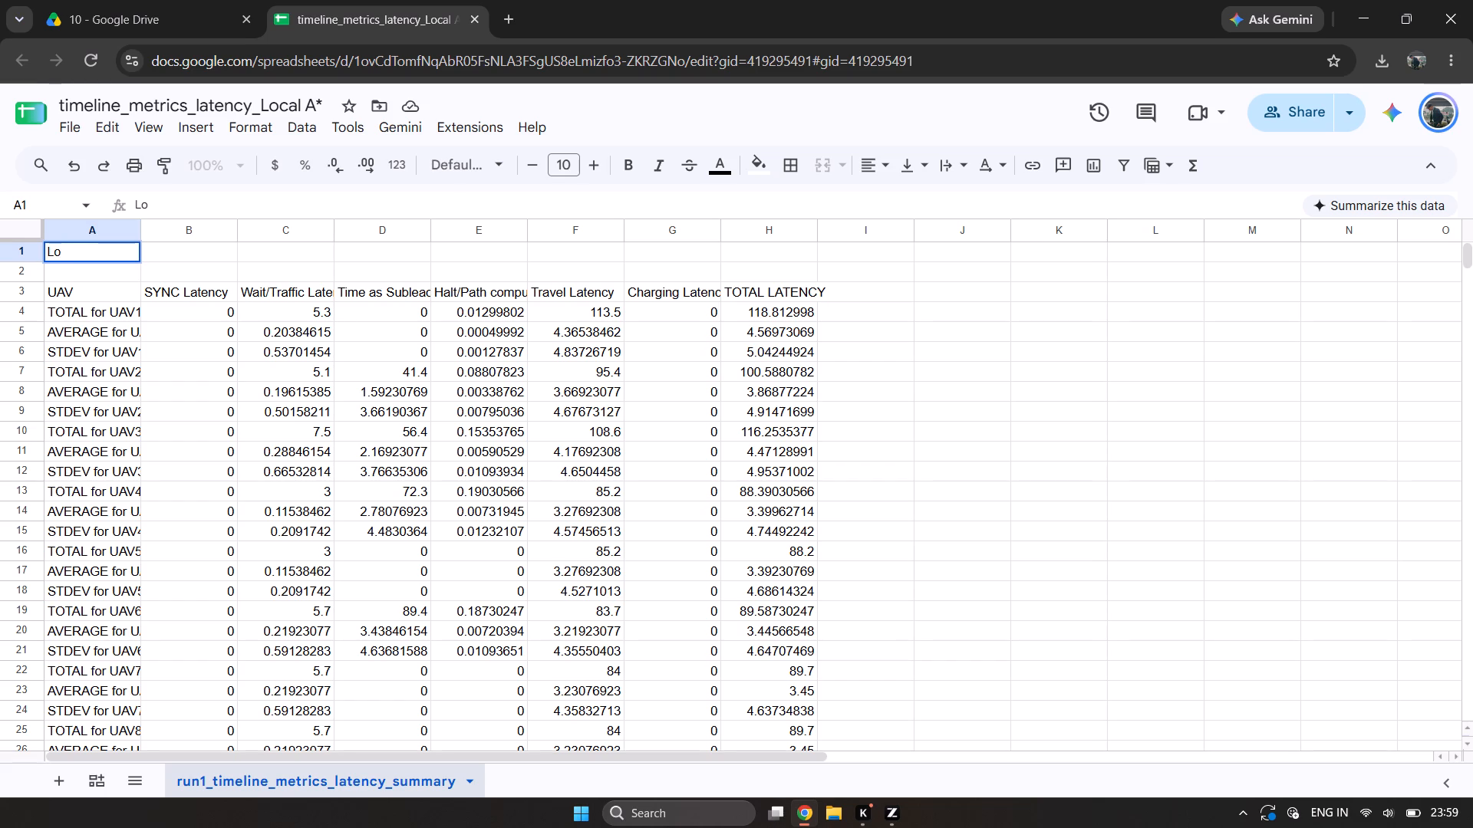
{"action": "key", "text": "c"}
{"action": "type", "text": "al A"}
{"action": "key", "text": "shift+asterisk"}
{"action": "left_click", "coordinate": [108, 274]}
Replace the Max Individual Latency label in cell A309 with a copy of the Latency of Completion label from A310.
{"action": "scroll", "coordinate": [172, 373], "scroll_direction": "down", "scroll_amount": 8}
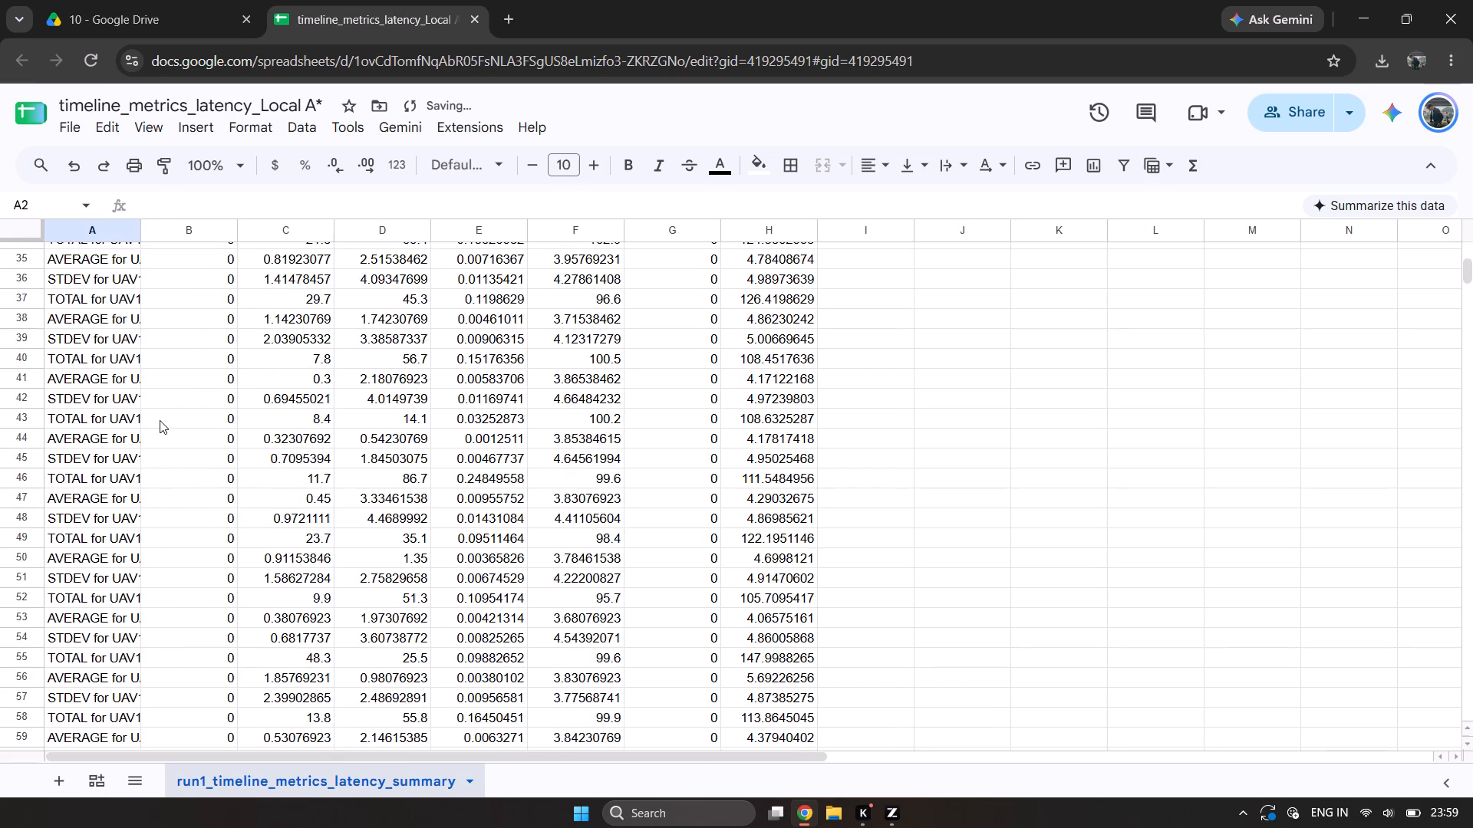
{"action": "scroll", "coordinate": [160, 420], "scroll_direction": "down", "scroll_amount": 13}
{"action": "scroll", "coordinate": [160, 439], "scroll_direction": "down", "scroll_amount": 17}
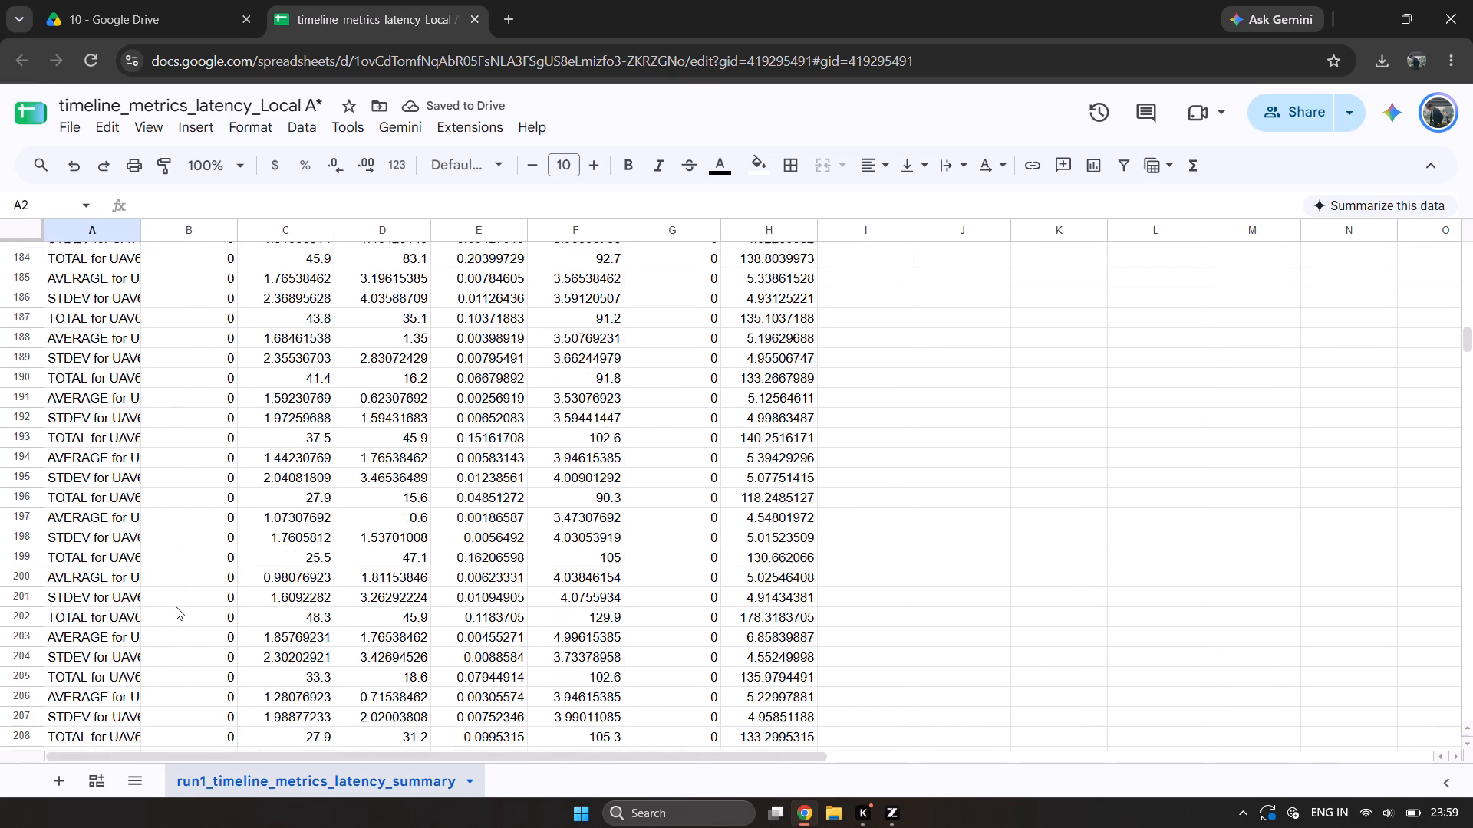
{"action": "scroll", "coordinate": [177, 601], "scroll_direction": "down", "scroll_amount": 11}
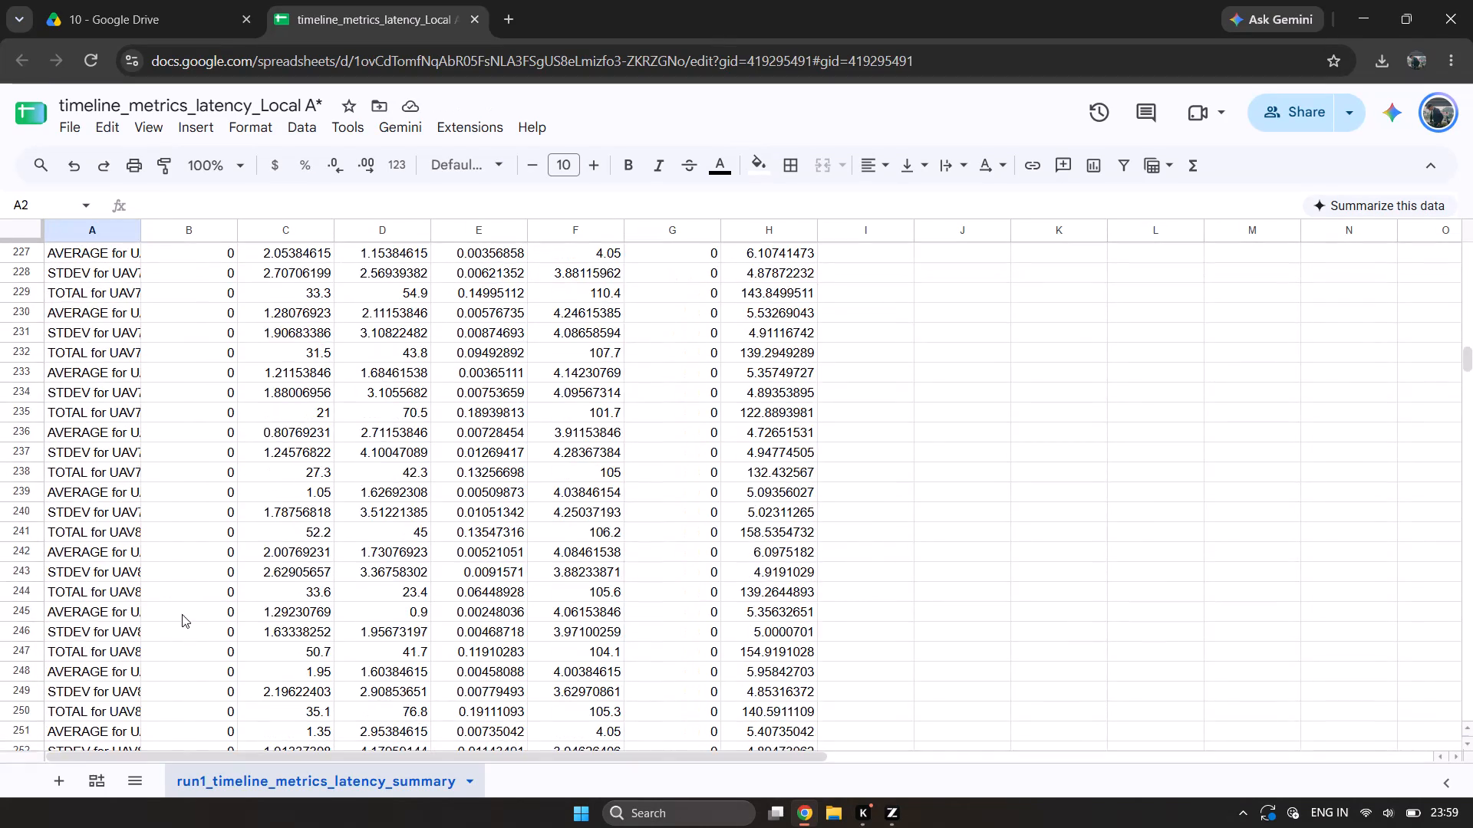
{"action": "scroll", "coordinate": [182, 614], "scroll_direction": "down", "scroll_amount": 13}
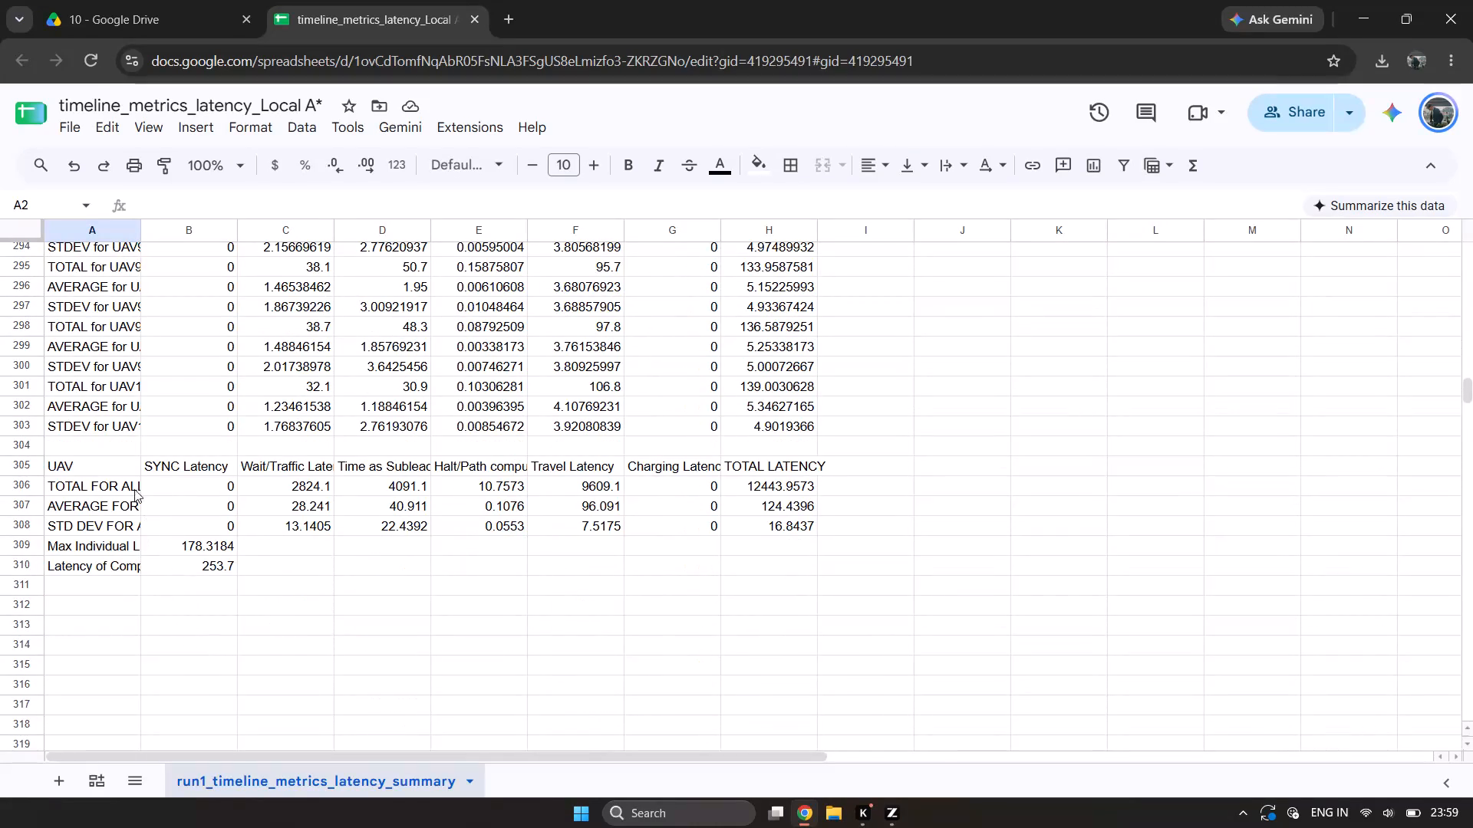
{"action": "left_click", "coordinate": [124, 475]}
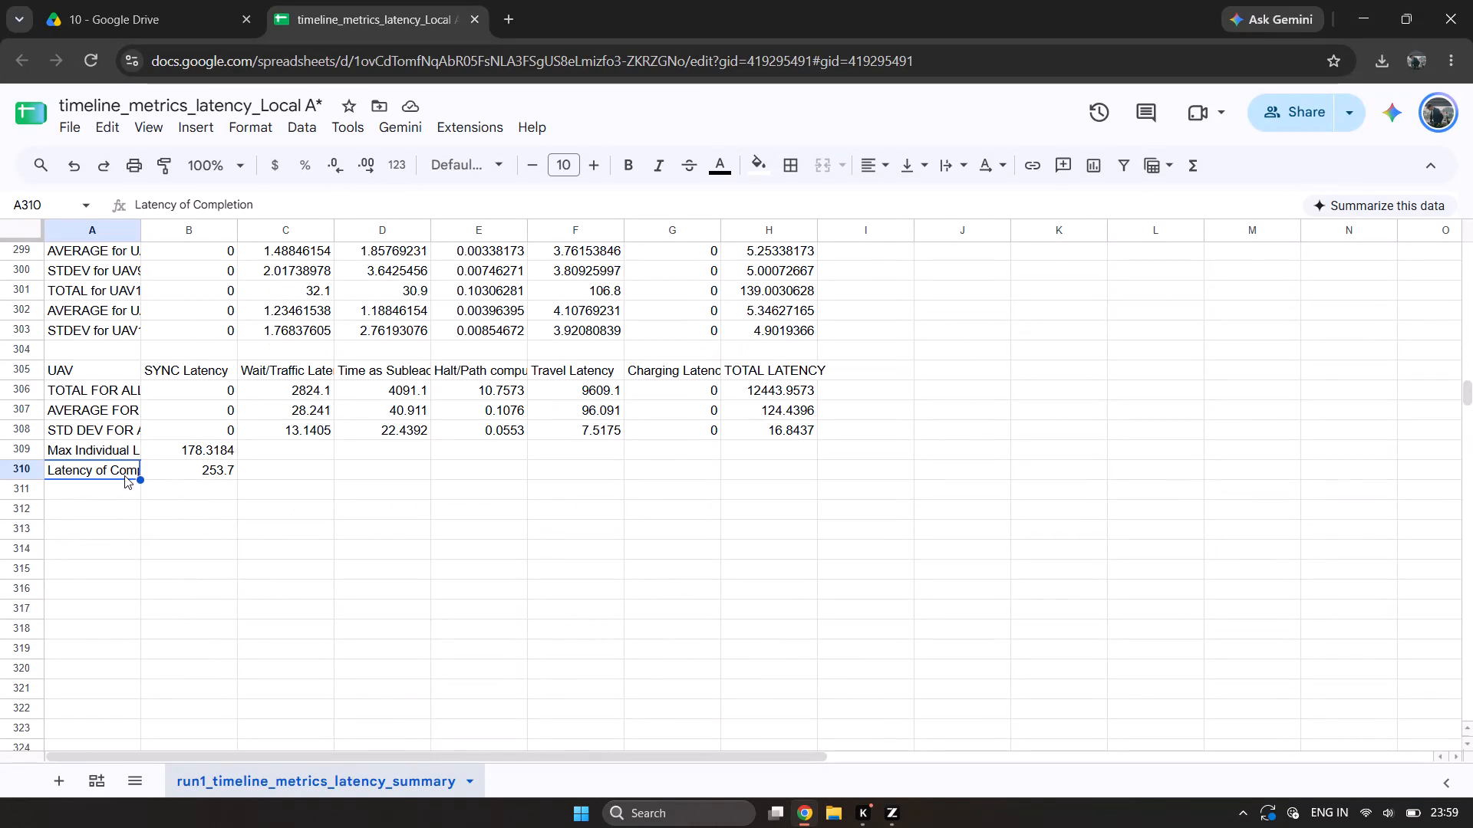
{"action": "key", "text": "ctrl+c"}
{"action": "left_click", "coordinate": [124, 454]}
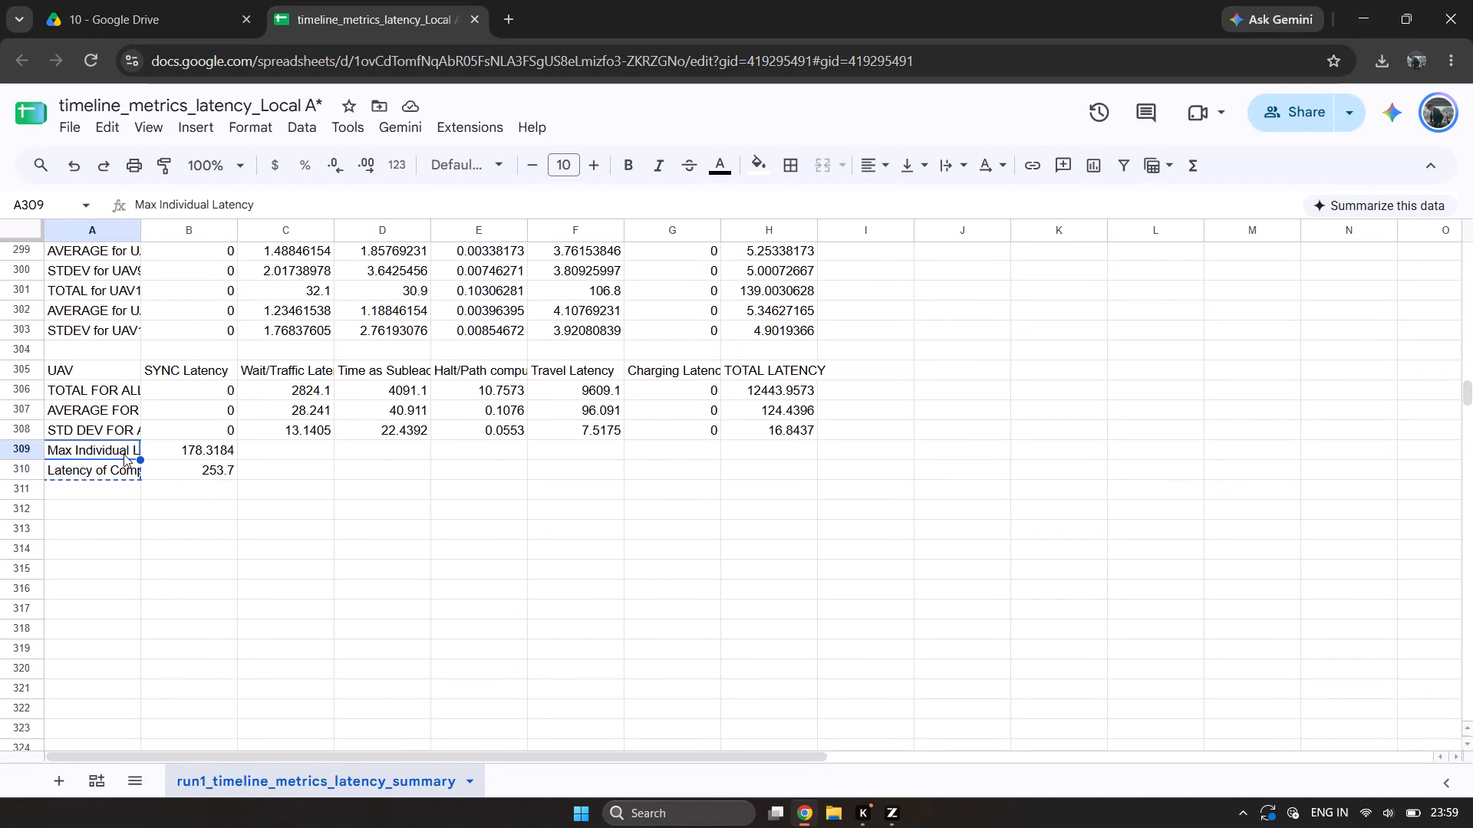
{"action": "key", "text": "BackSpace"}
{"action": "key", "text": "ctrl+v"}
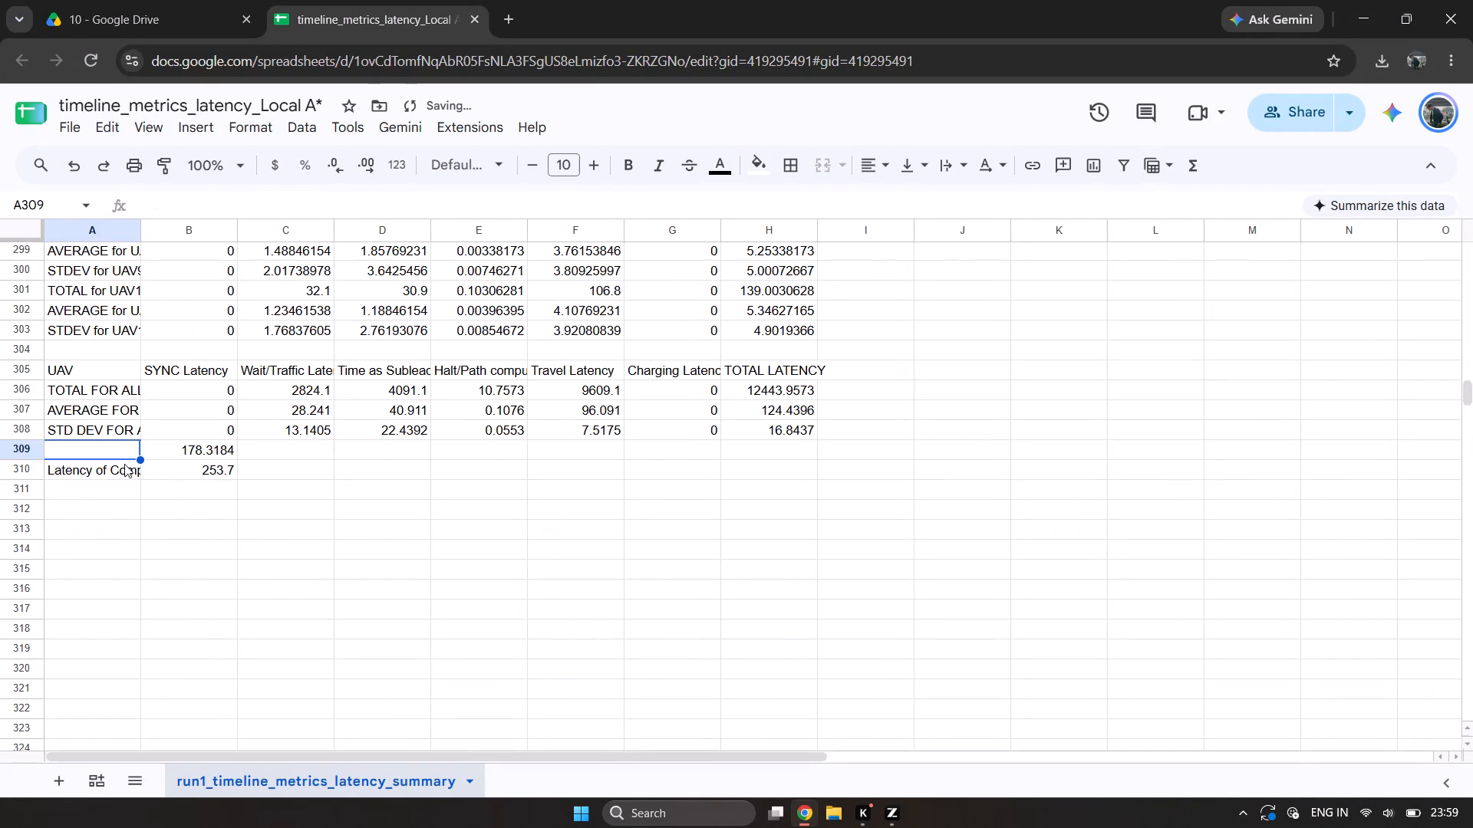
Clear the original Latency of Completion label and its value from cells A310:B310.
{"action": "left_click_drag", "start_coordinate": [124, 472], "coordinate": [180, 472]}
{"action": "key", "text": "BackSpace"}
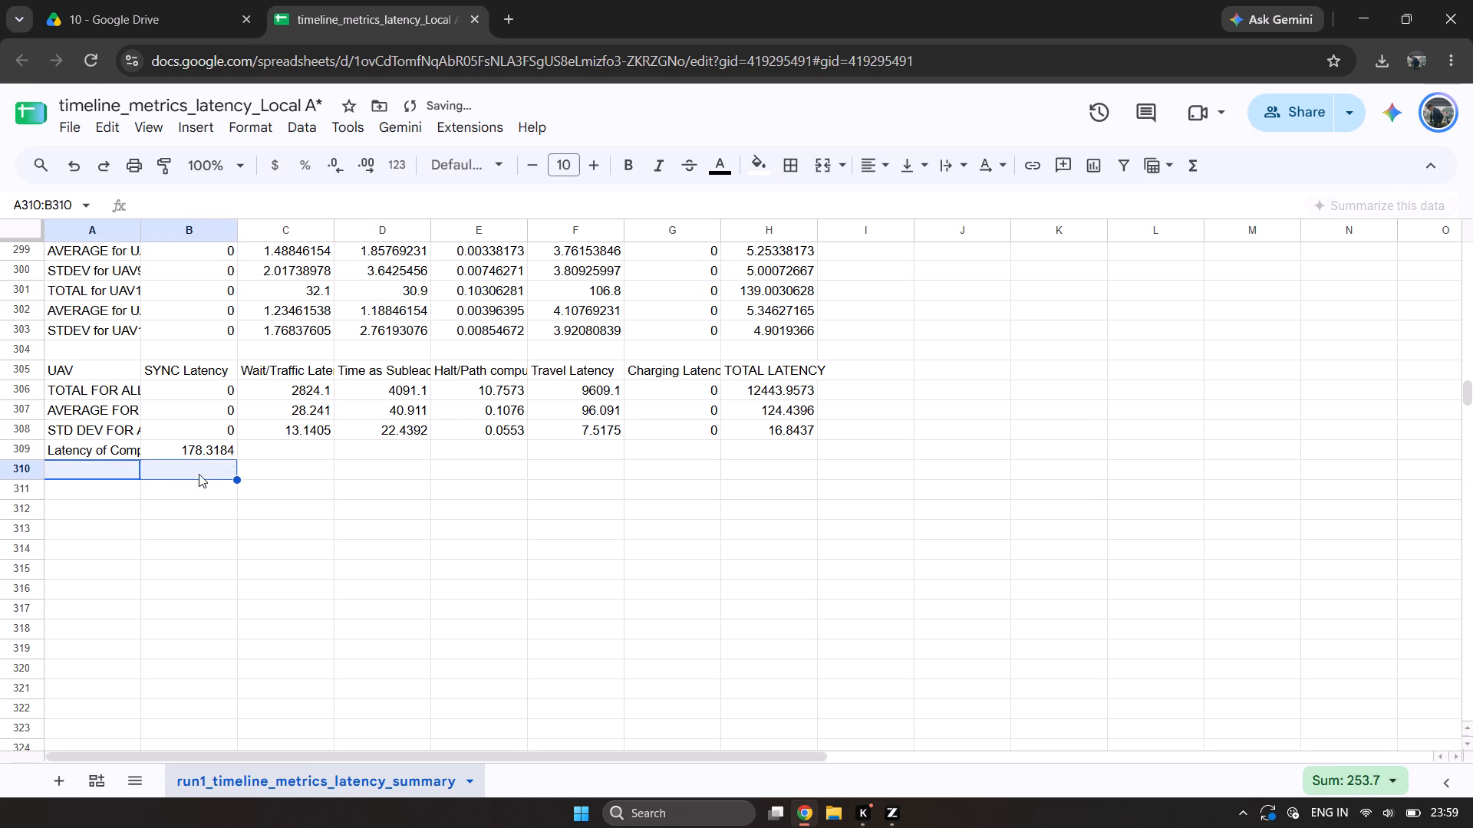
{"action": "left_click", "coordinate": [306, 530]}
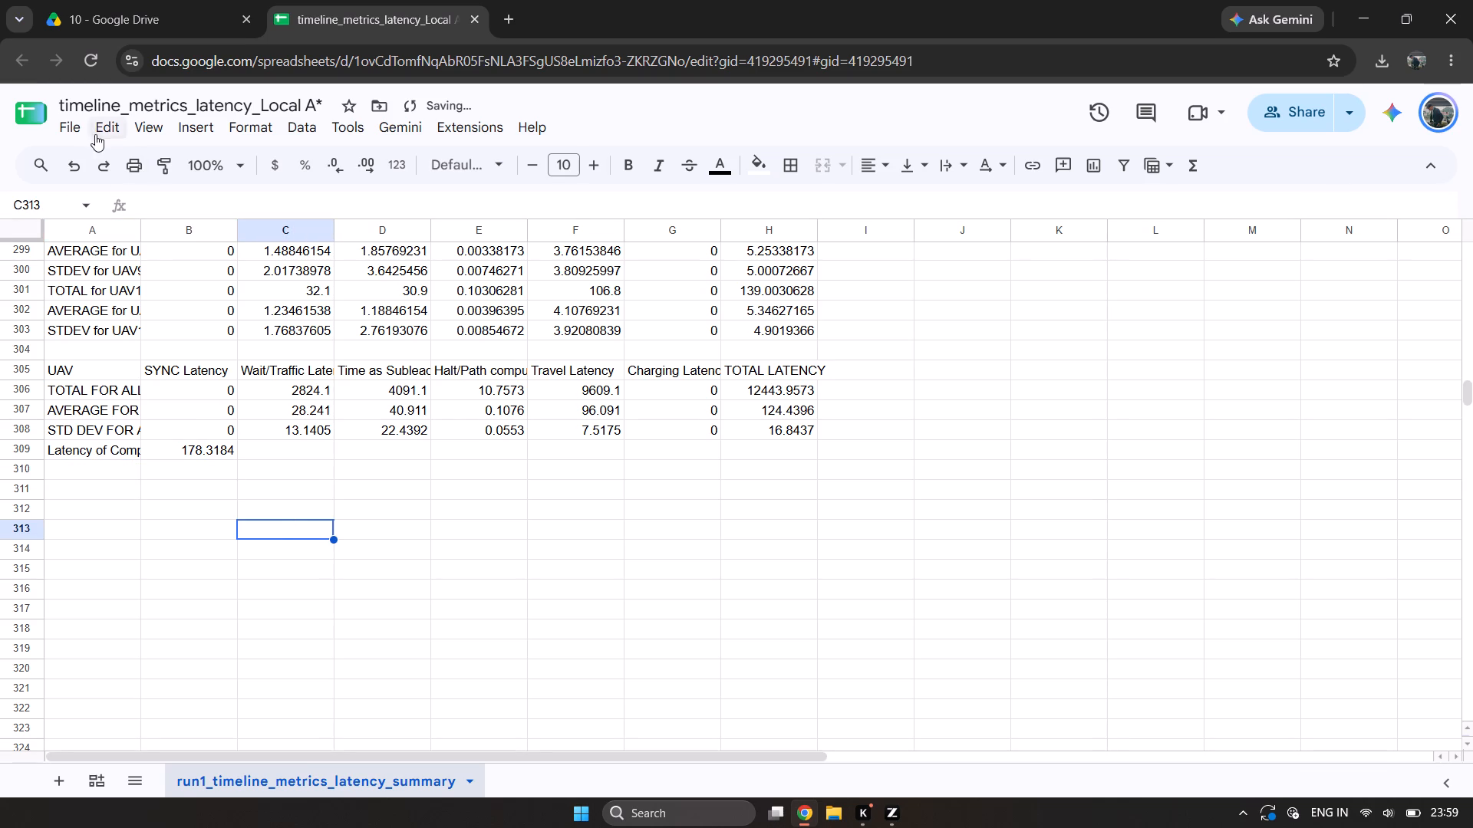
Download the Local A* latency spreadsheet in Microsoft Excel (.xlsx) format and close it.
{"action": "left_click", "coordinate": [66, 118]}
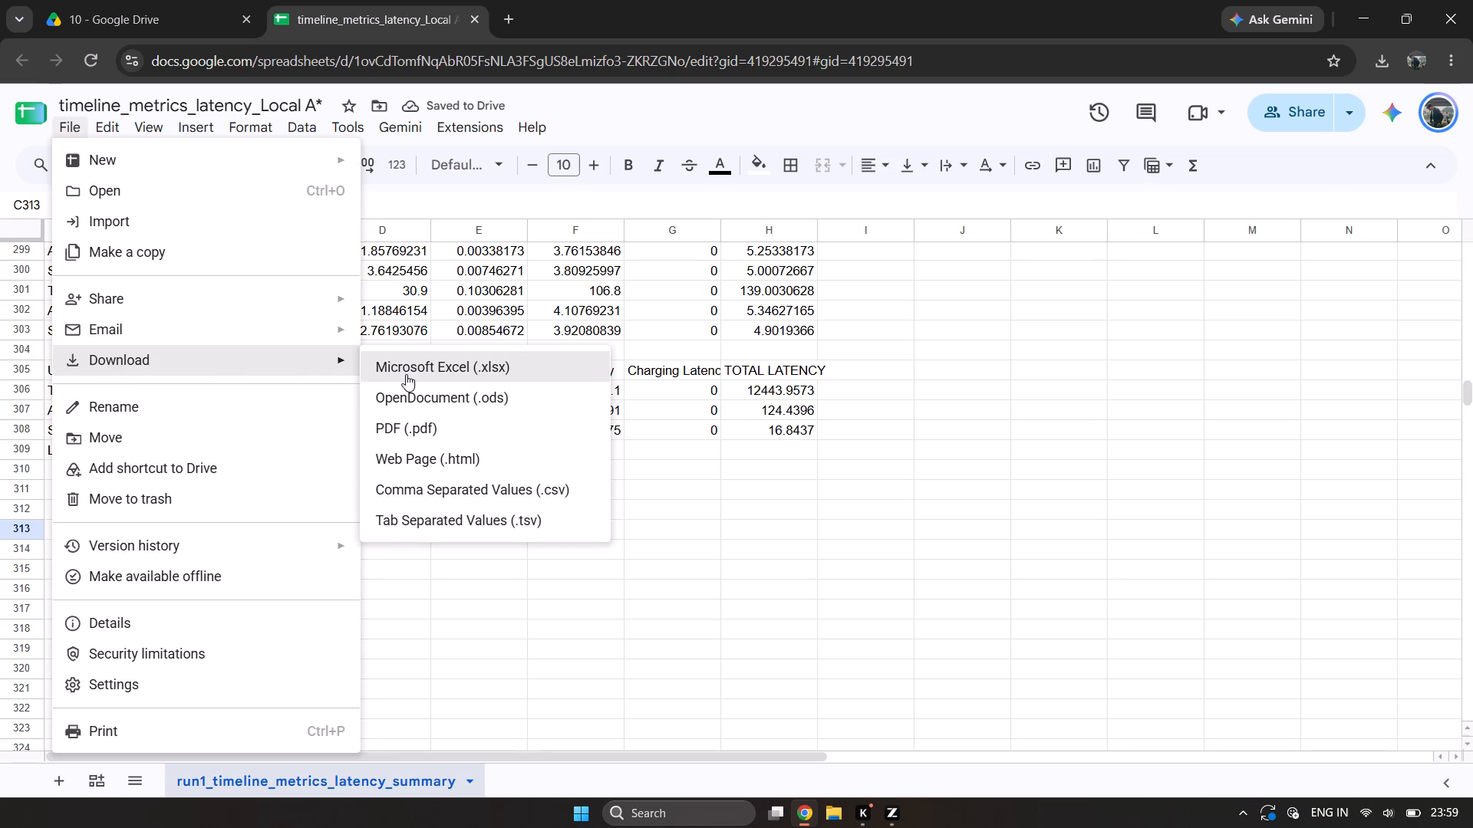
{"action": "left_click", "coordinate": [407, 374]}
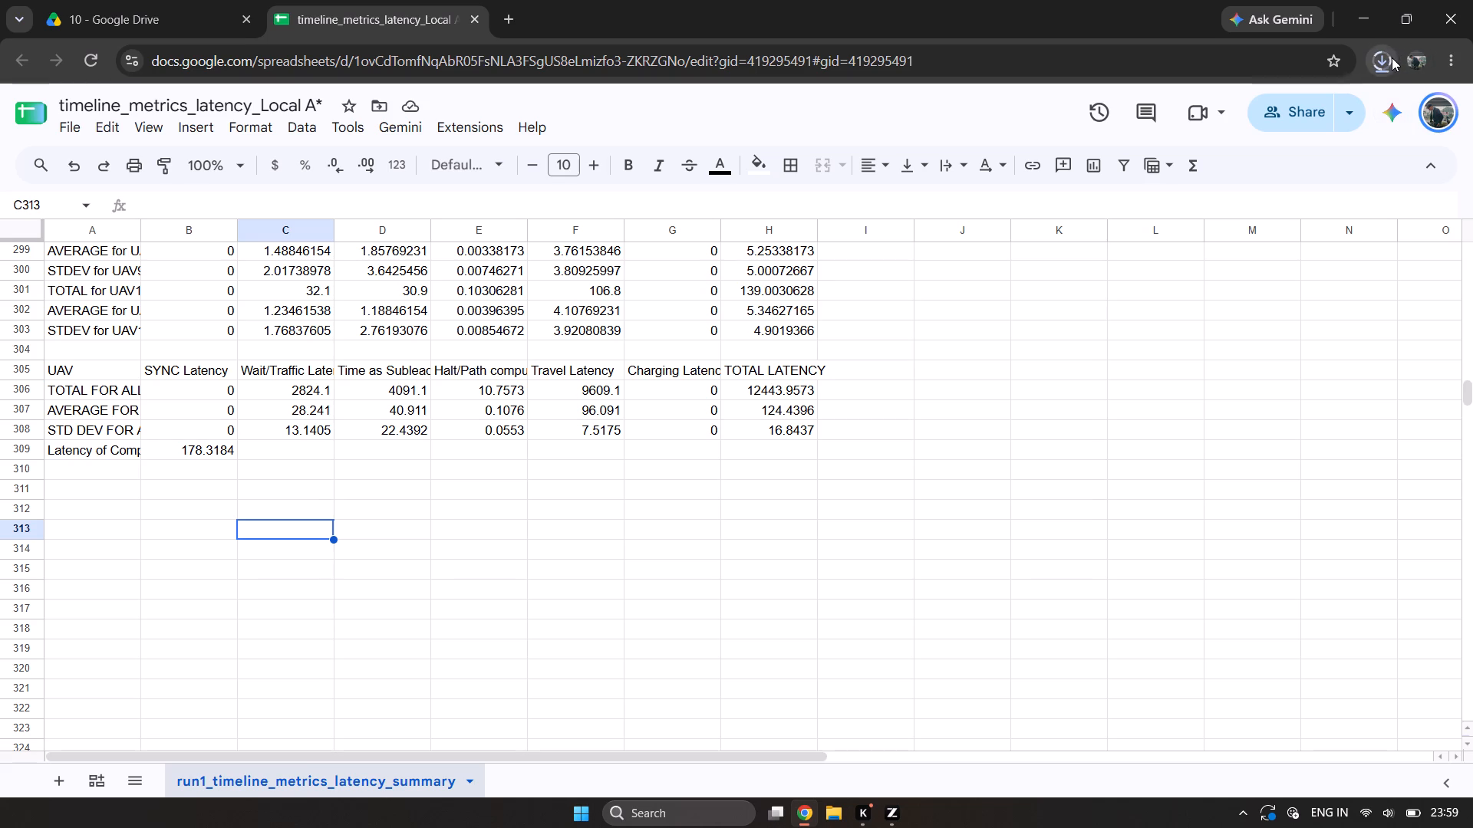
{"action": "left_click", "coordinate": [474, 17]}
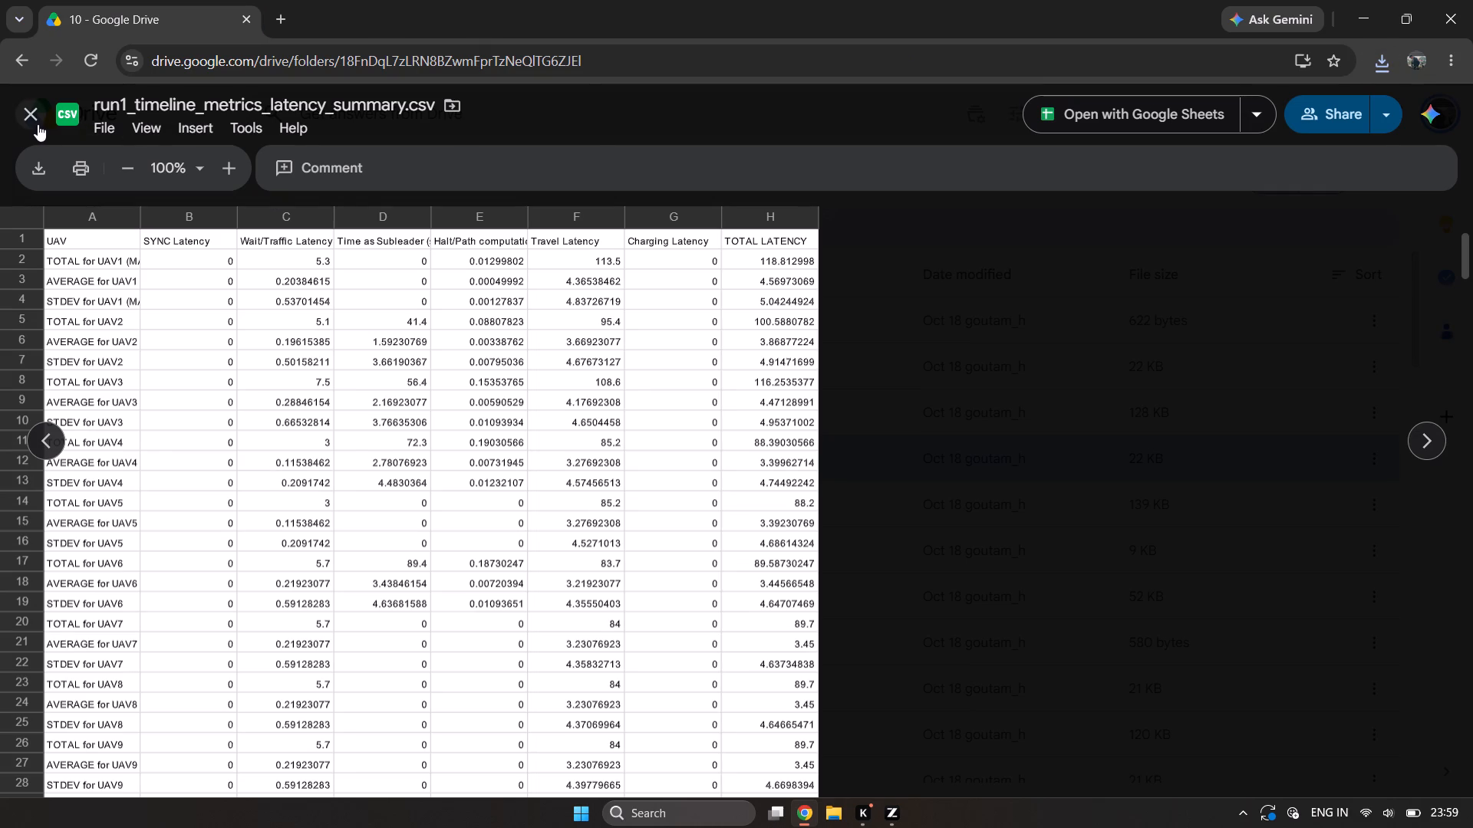
Close the latency file preview and open run1_timeline_metrics_memory_summary.csv as a Google Sheets spreadsheet.
{"action": "left_click", "coordinate": [35, 124]}
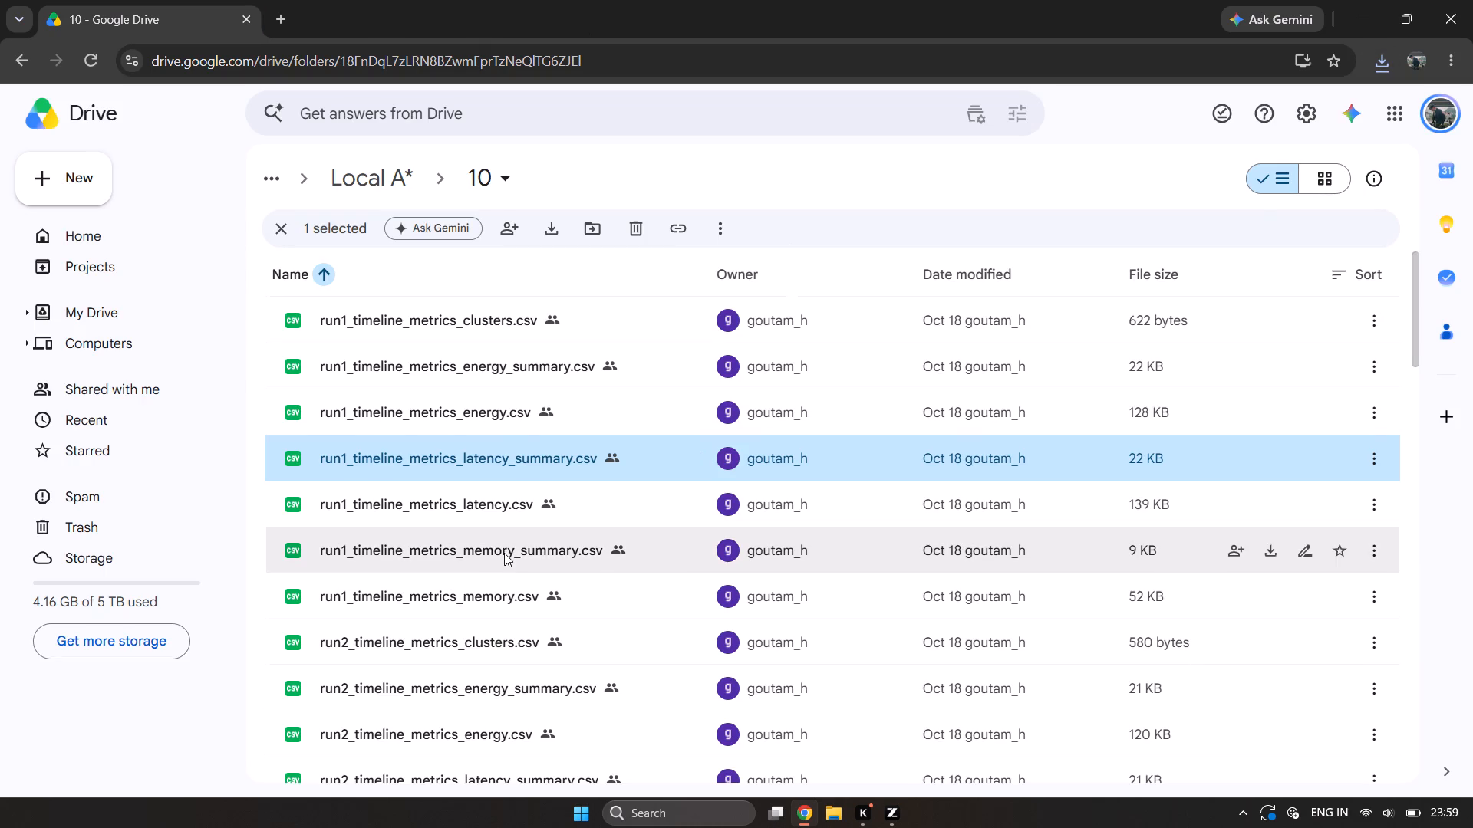
{"action": "double_click", "coordinate": [504, 551]}
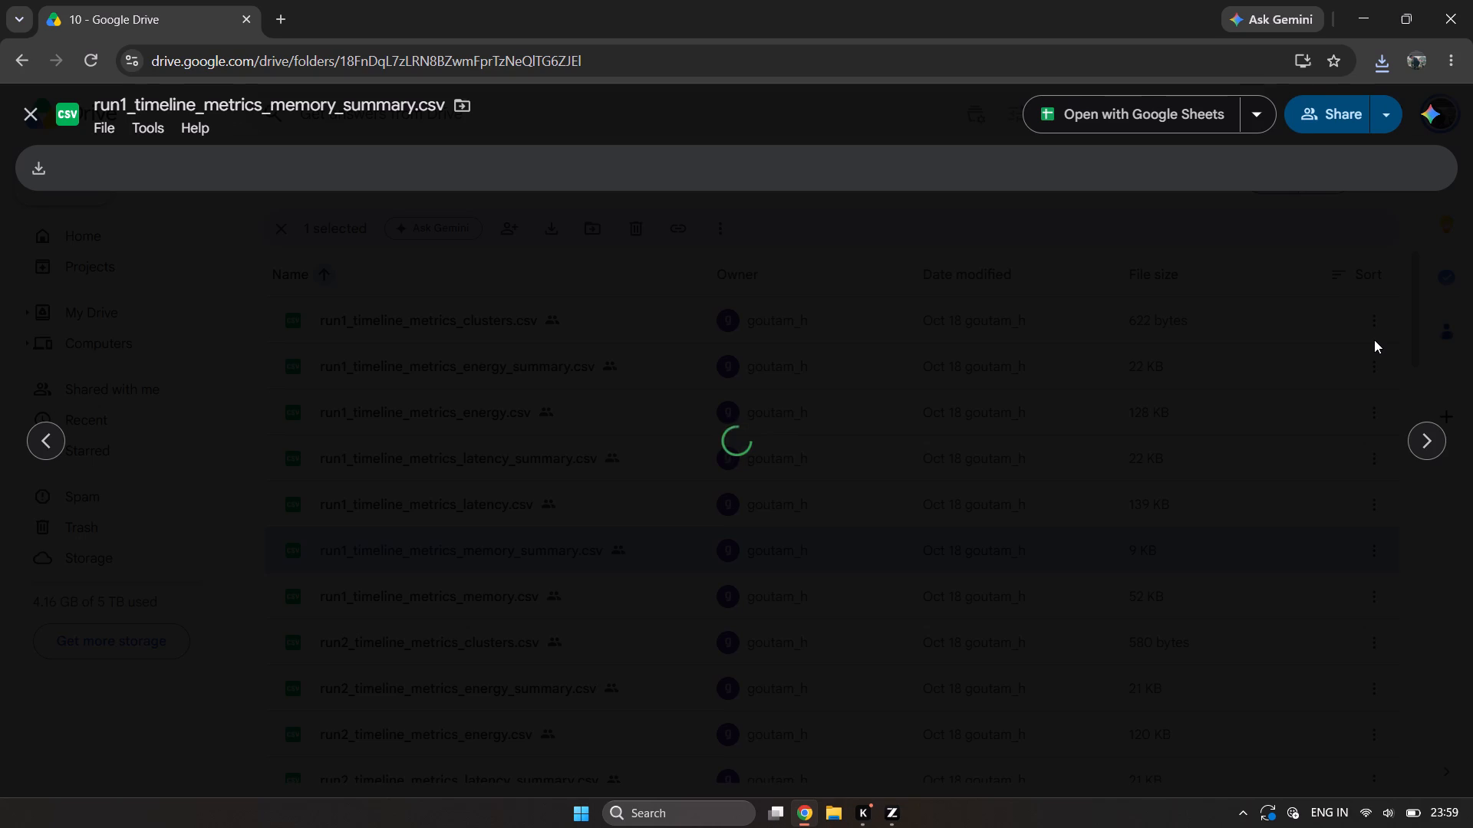
{"action": "left_click", "coordinate": [1163, 117]}
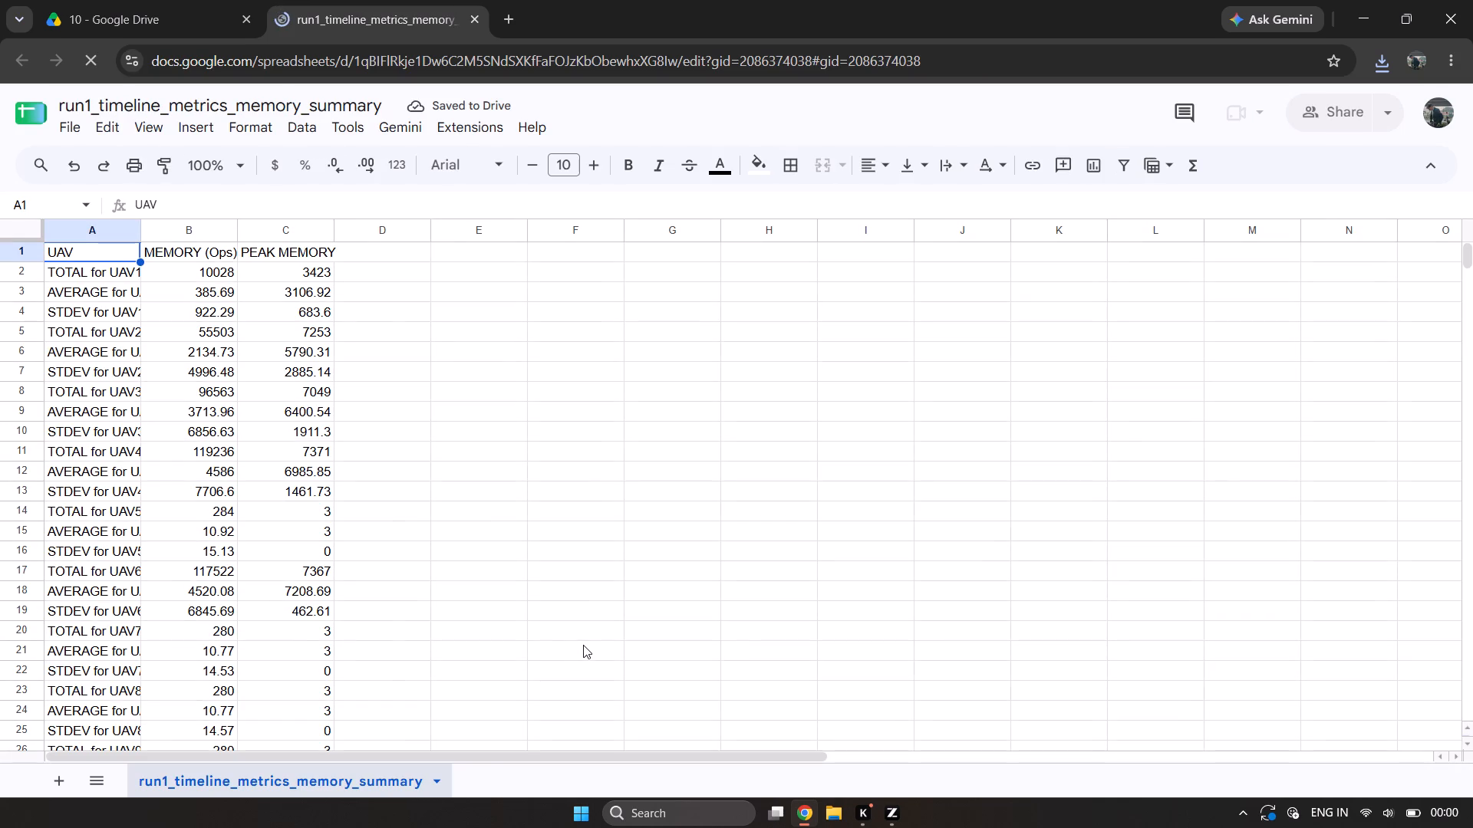
Insert two blank rows above the memory sheet's header row and enter Local A* in cell A1.
{"action": "left_click", "coordinate": [83, 253]}
{"action": "right_click", "coordinate": [83, 253]}
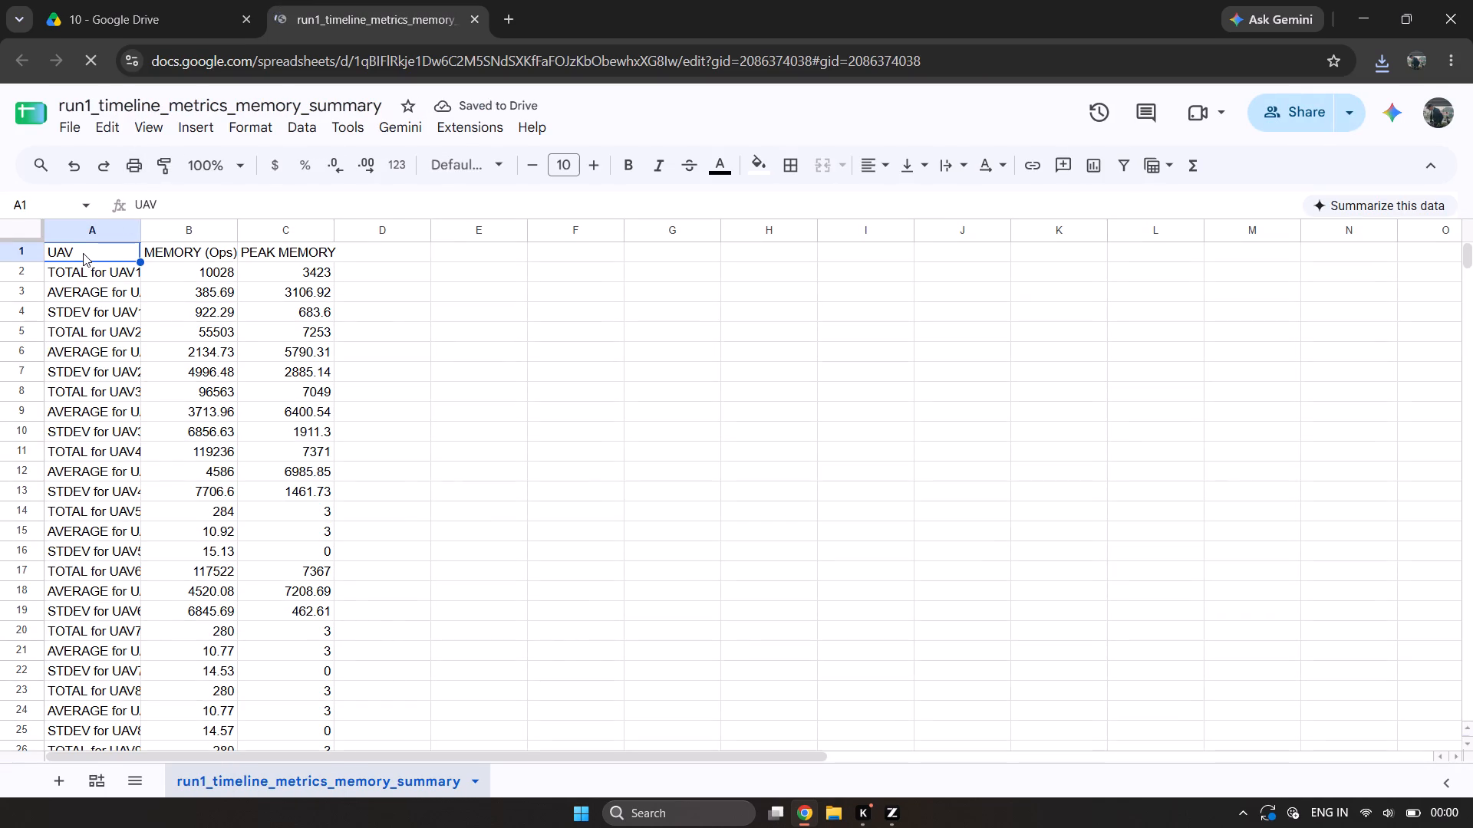
{"action": "left_click", "coordinate": [208, 367]}
{"action": "left_click", "coordinate": [134, 266]}
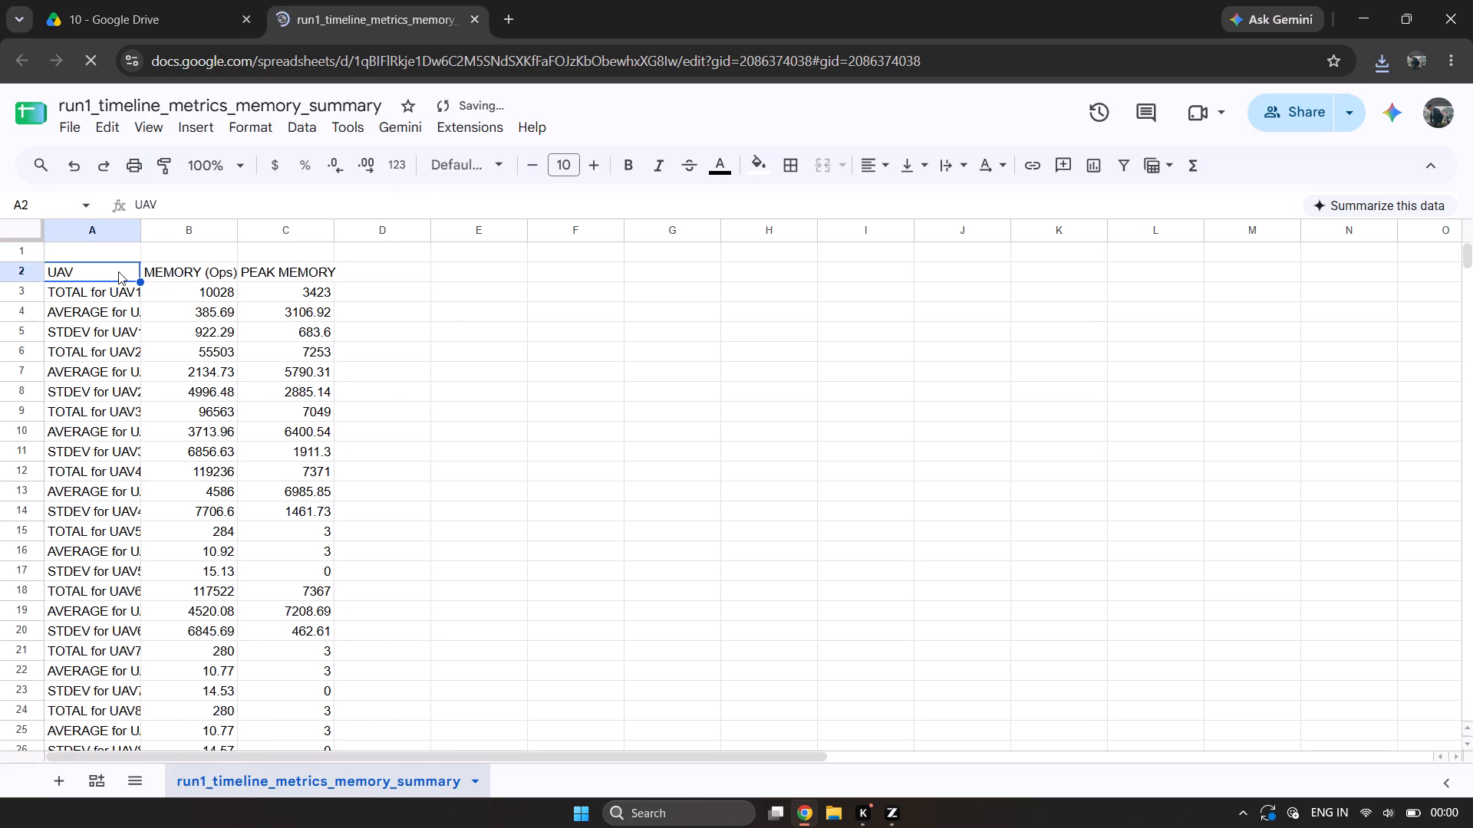
{"action": "right_click", "coordinate": [118, 271]}
{"action": "left_click", "coordinate": [186, 365]}
{"action": "left_click", "coordinate": [110, 254]}
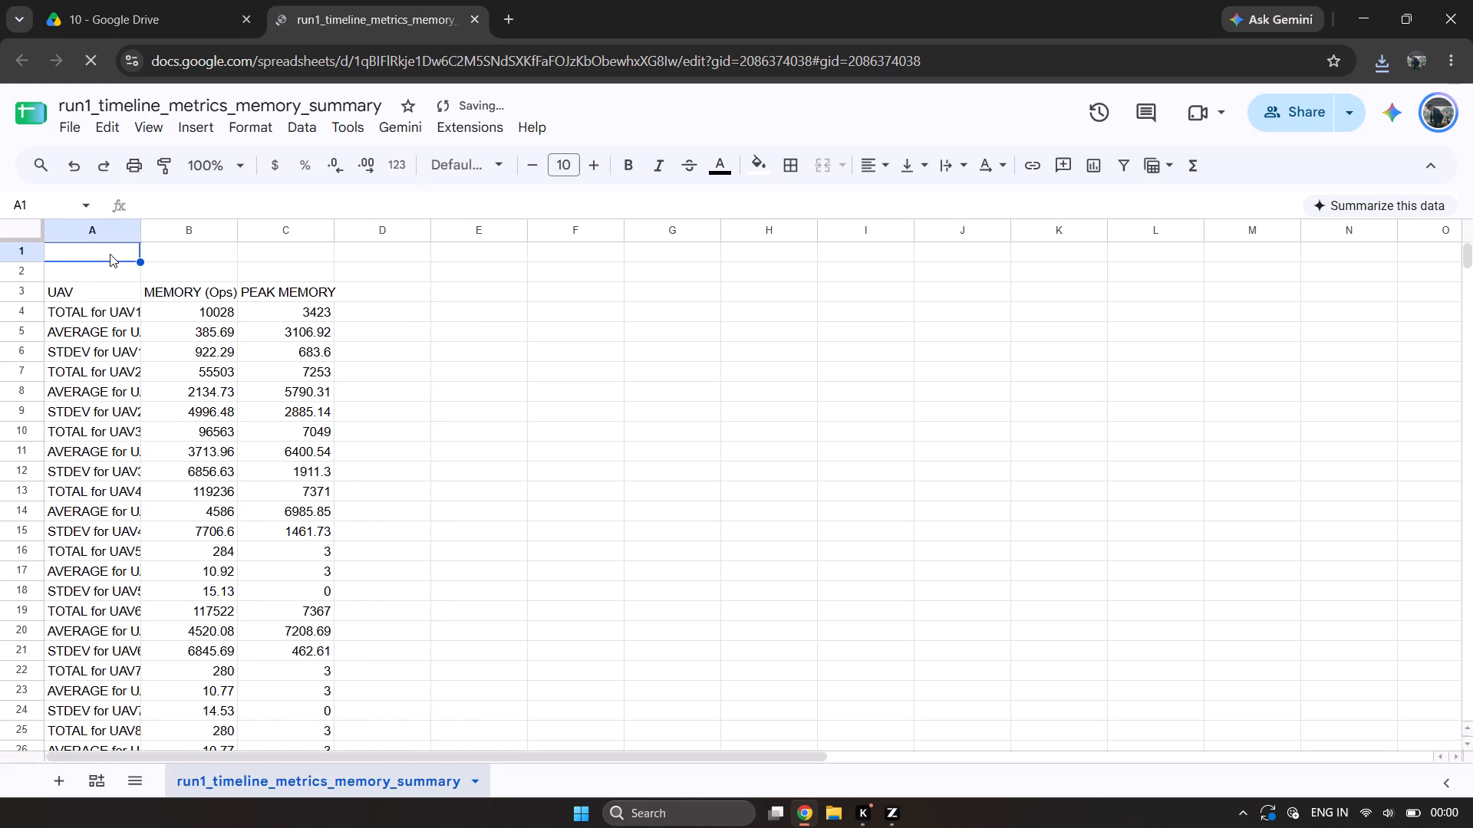
{"action": "type", "text": "Local A*"}
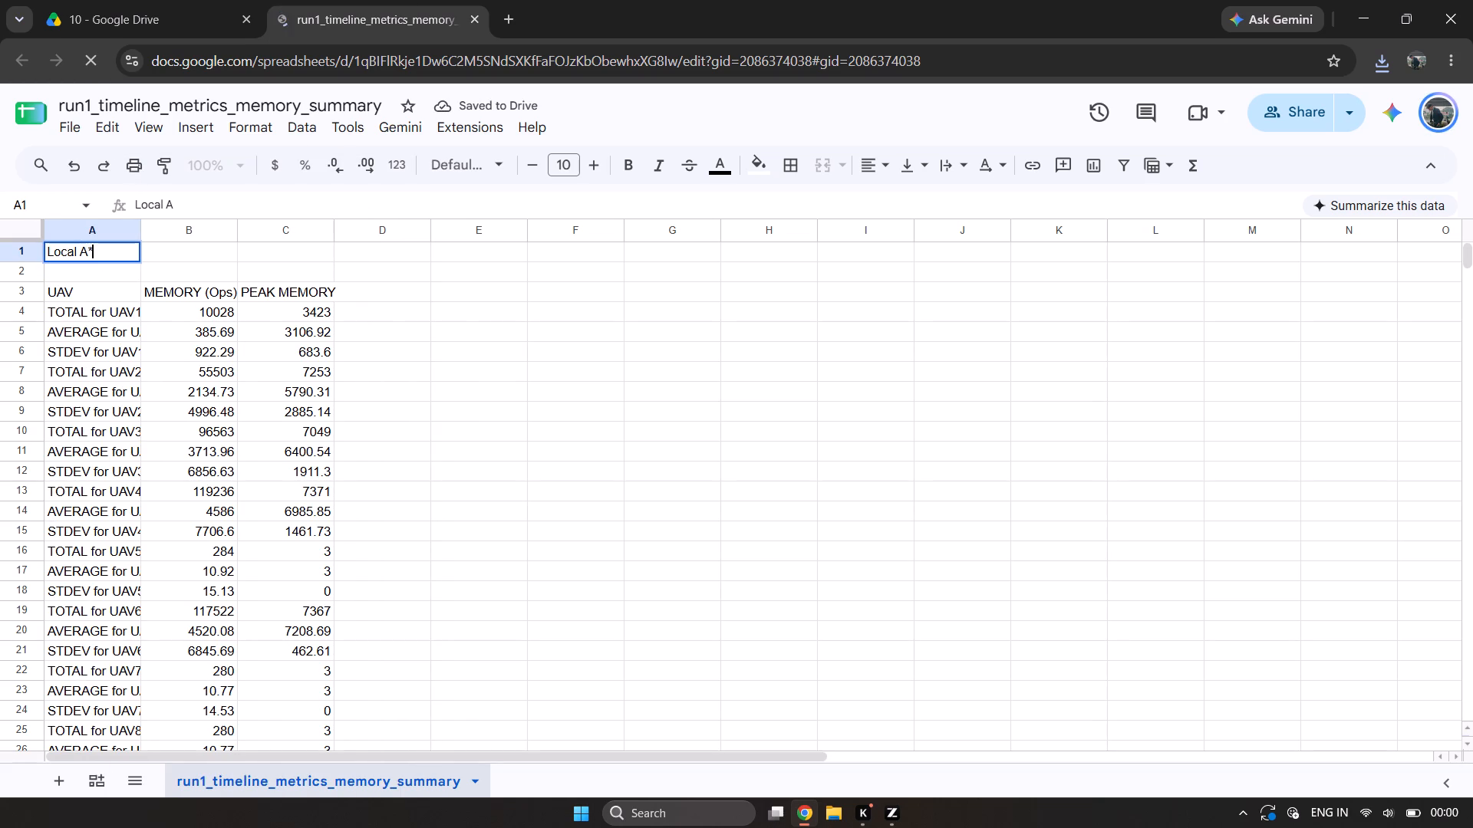
Rename the memory spreadsheet to timeline_metrics_memory_Local A*.
{"action": "left_click", "coordinate": [98, 103]}
{"action": "key", "text": "BackSpace"}
{"action": "key", "text": "BackSpace"}
{"action": "key", "text": "BackSpace"}
{"action": "key", "text": "BackSpace"}
{"action": "key", "text": "BackSpace"}
{"action": "key", "text": "BackSpace"}
{"action": "key", "text": "BackSpace"}
{"action": "key", "text": "BackSpace"}
{"action": "key", "text": "BackSpace"}
{"action": "key", "text": "BackSpace"}
{"action": "key", "text": "BackSpace"}
{"action": "key", "text": "BackSpace"}
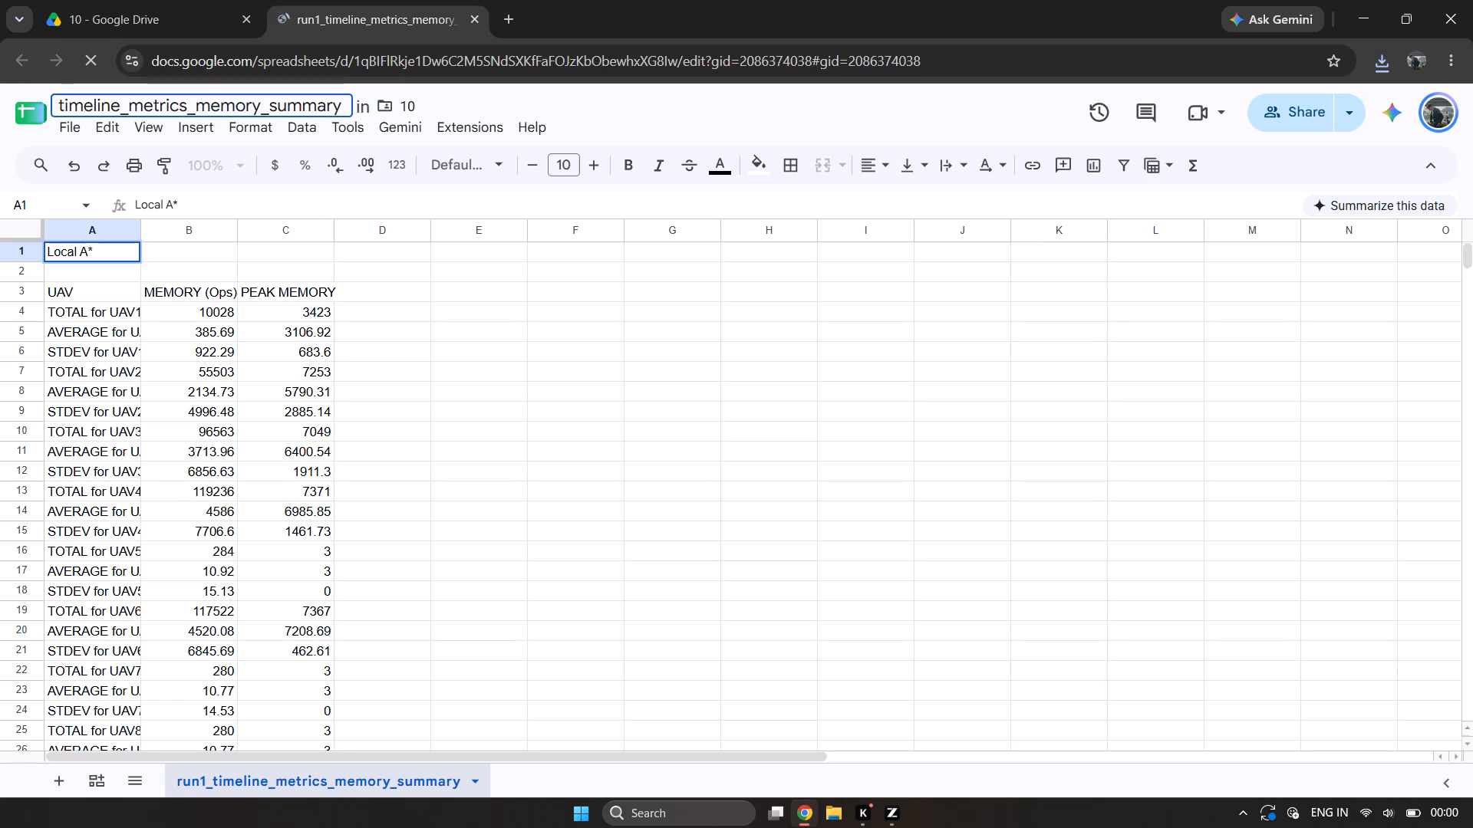
{"action": "left_click", "coordinate": [342, 105]}
{"action": "key", "text": "BackSpace"}
{"action": "key", "text": "BackSpace"}
{"action": "key", "text": "BackSpace"}
{"action": "key", "text": "BackSpace"}
{"action": "key", "text": "BackSpace"}
{"action": "key", "text": "BackSpace"}
{"action": "key", "text": "BackSpace"}
{"action": "key", "text": "BackSpace"}
{"action": "key", "text": "BackSpace"}
{"action": "key", "text": "BackSpace"}
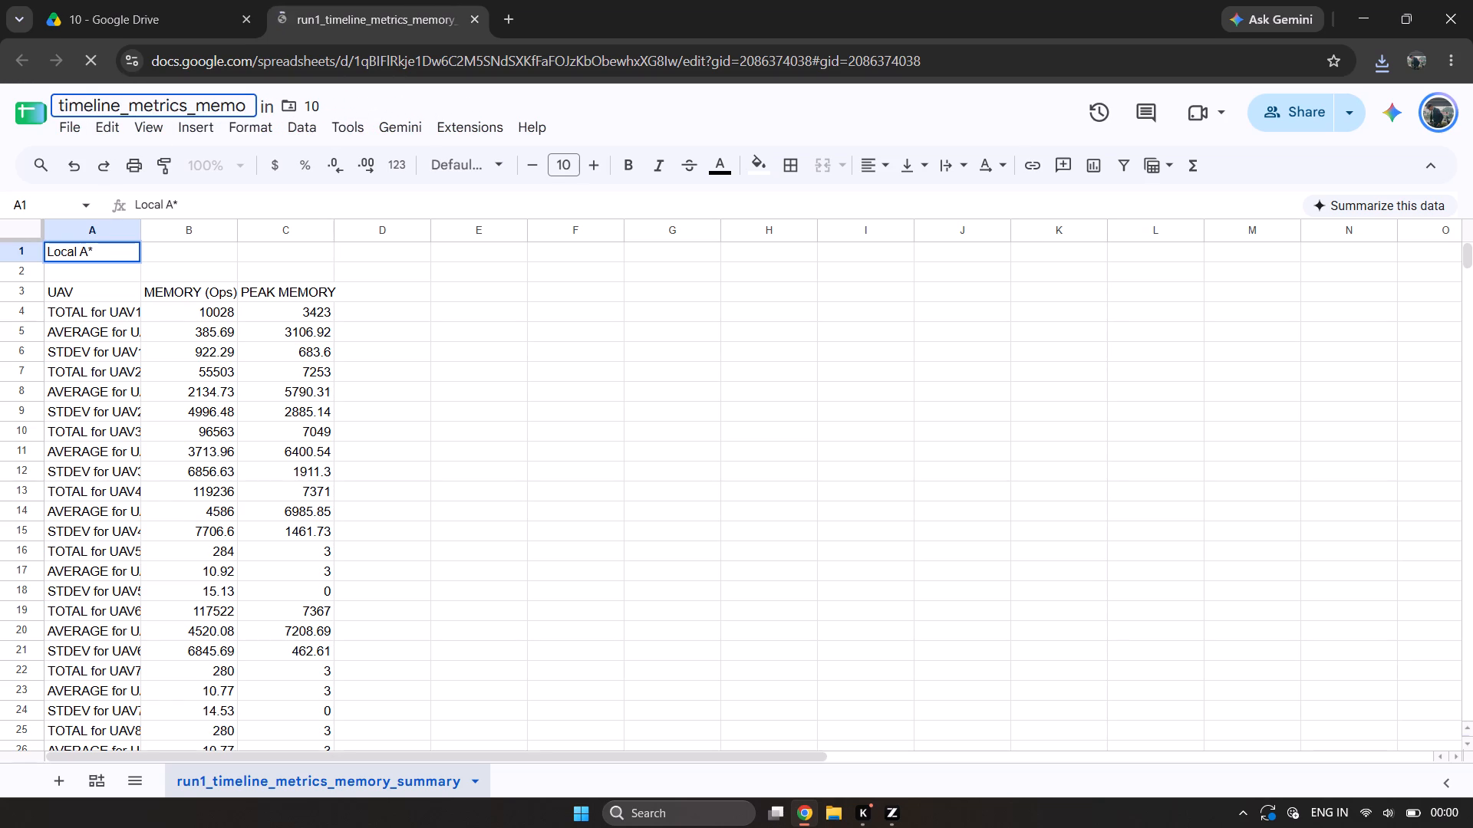
{"action": "type", "text": "ry"}
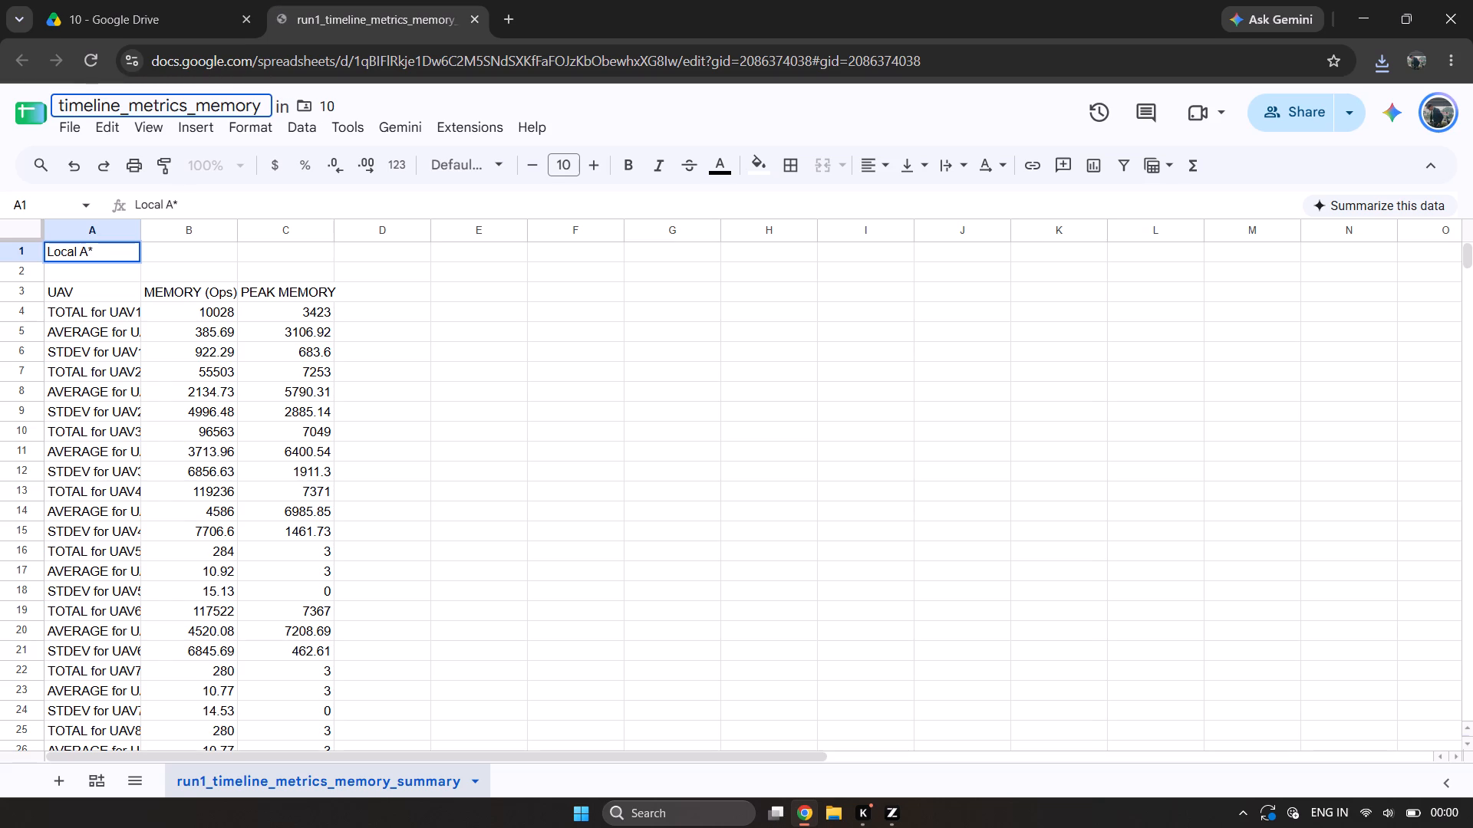
{"action": "key", "text": "shift+underscore"}
{"action": "type", "text": "Lo"}
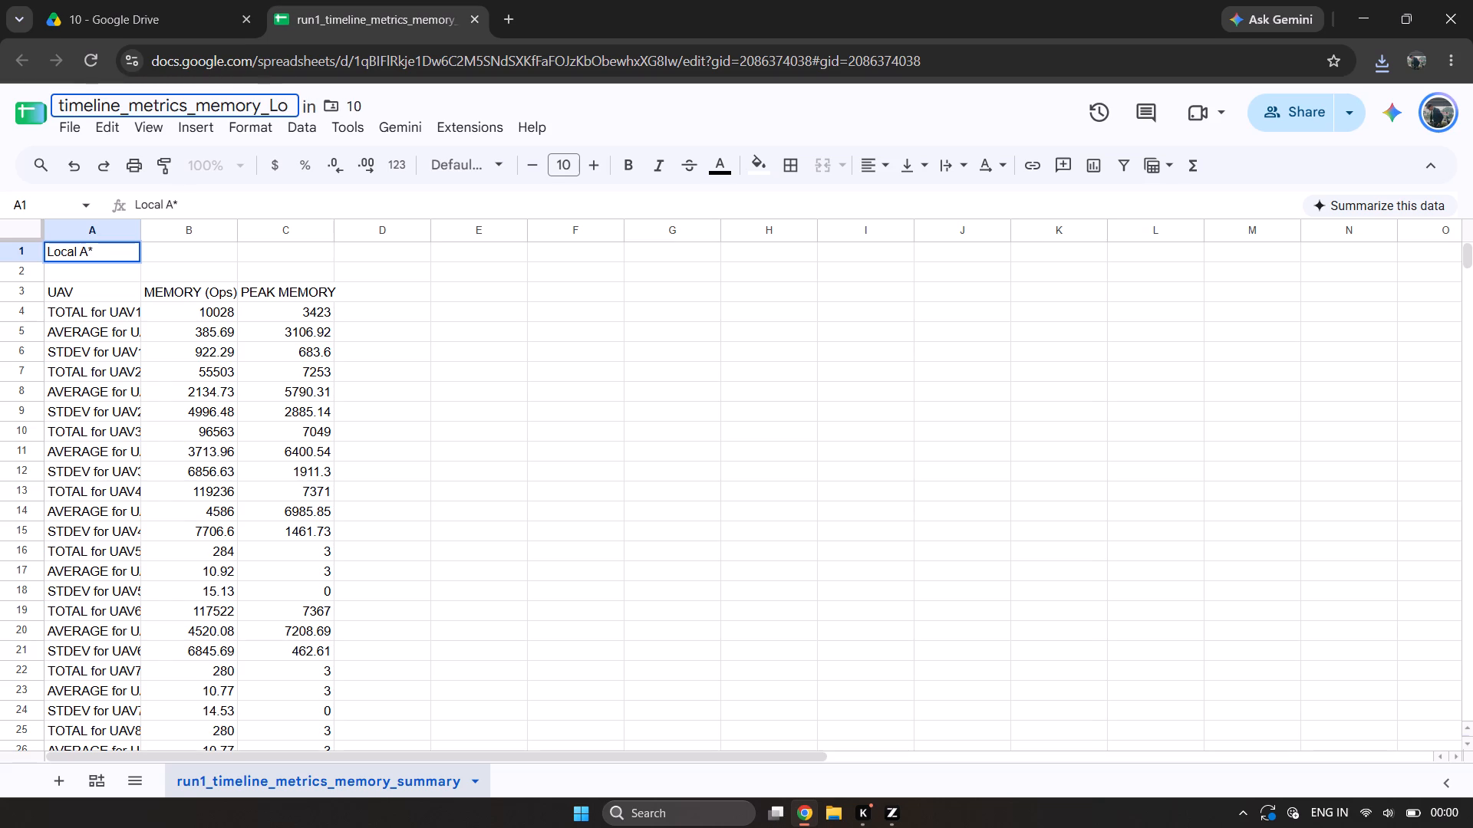
{"action": "type", "text": "cal A*"}
{"action": "left_click", "coordinate": [529, 373]}
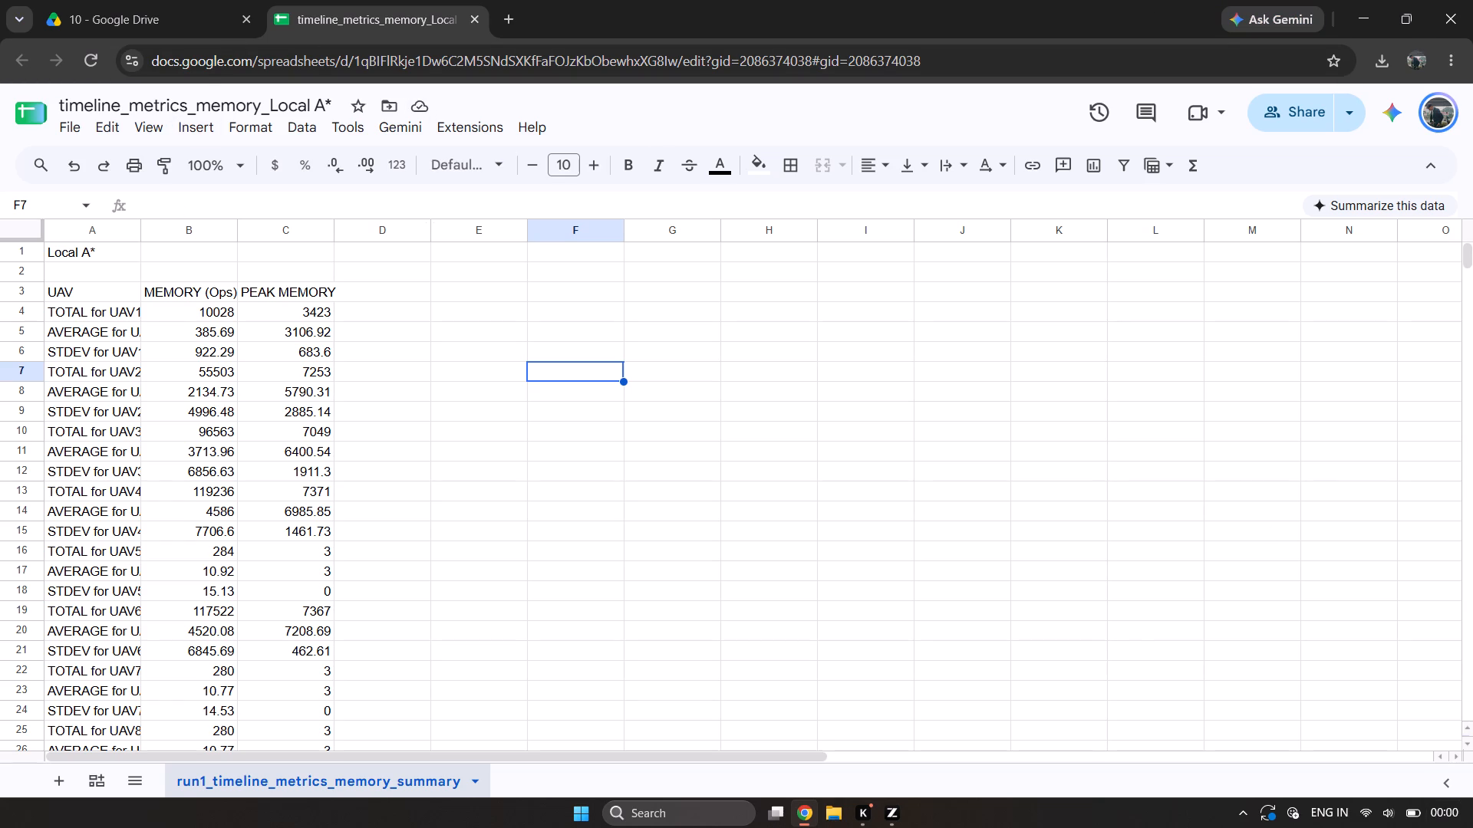
Download the Local A* memory spreadsheet in Microsoft Excel (.xlsx) format.
{"action": "left_click", "coordinate": [74, 128]}
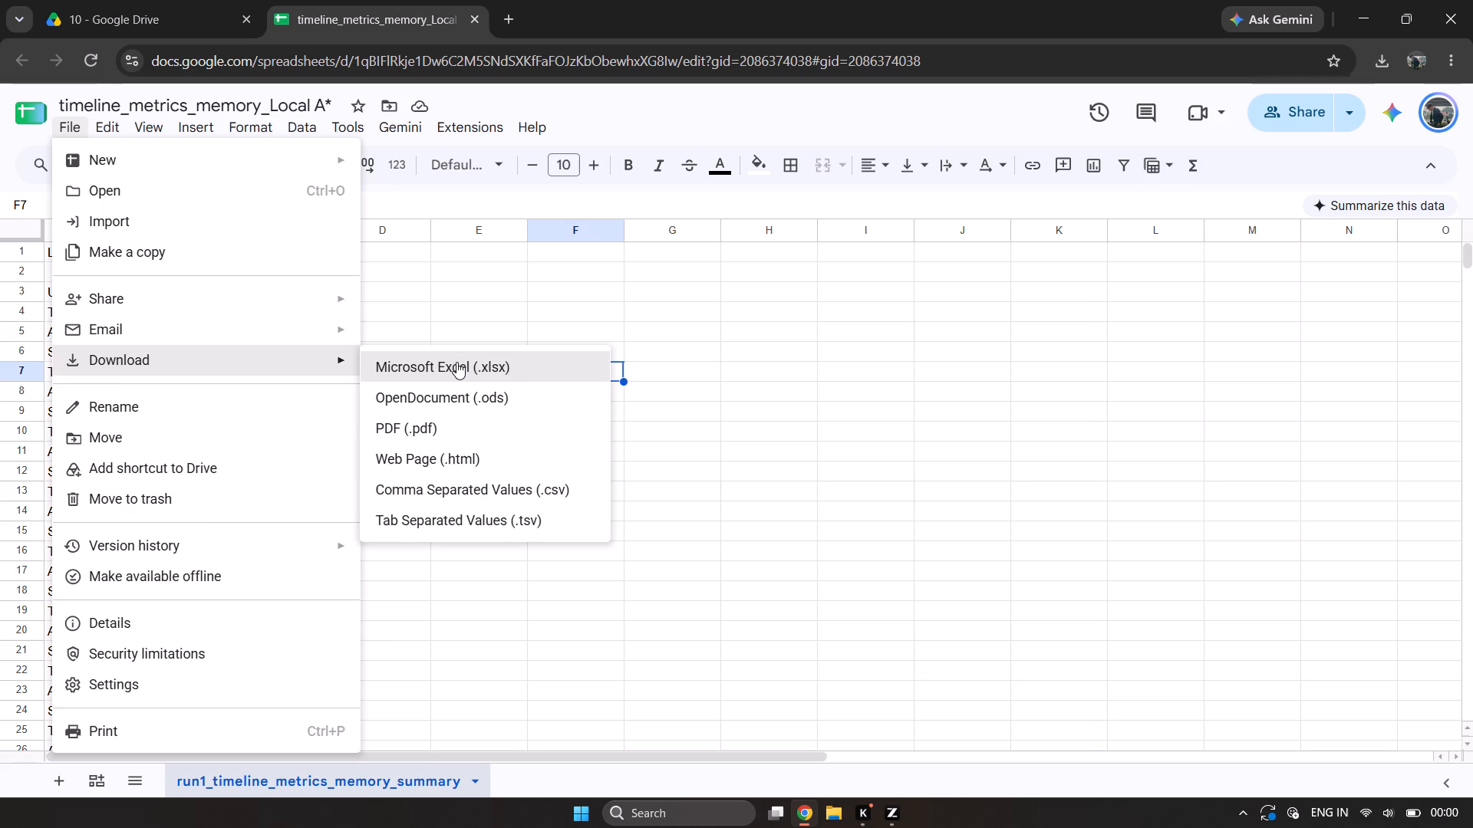
{"action": "left_click", "coordinate": [456, 362]}
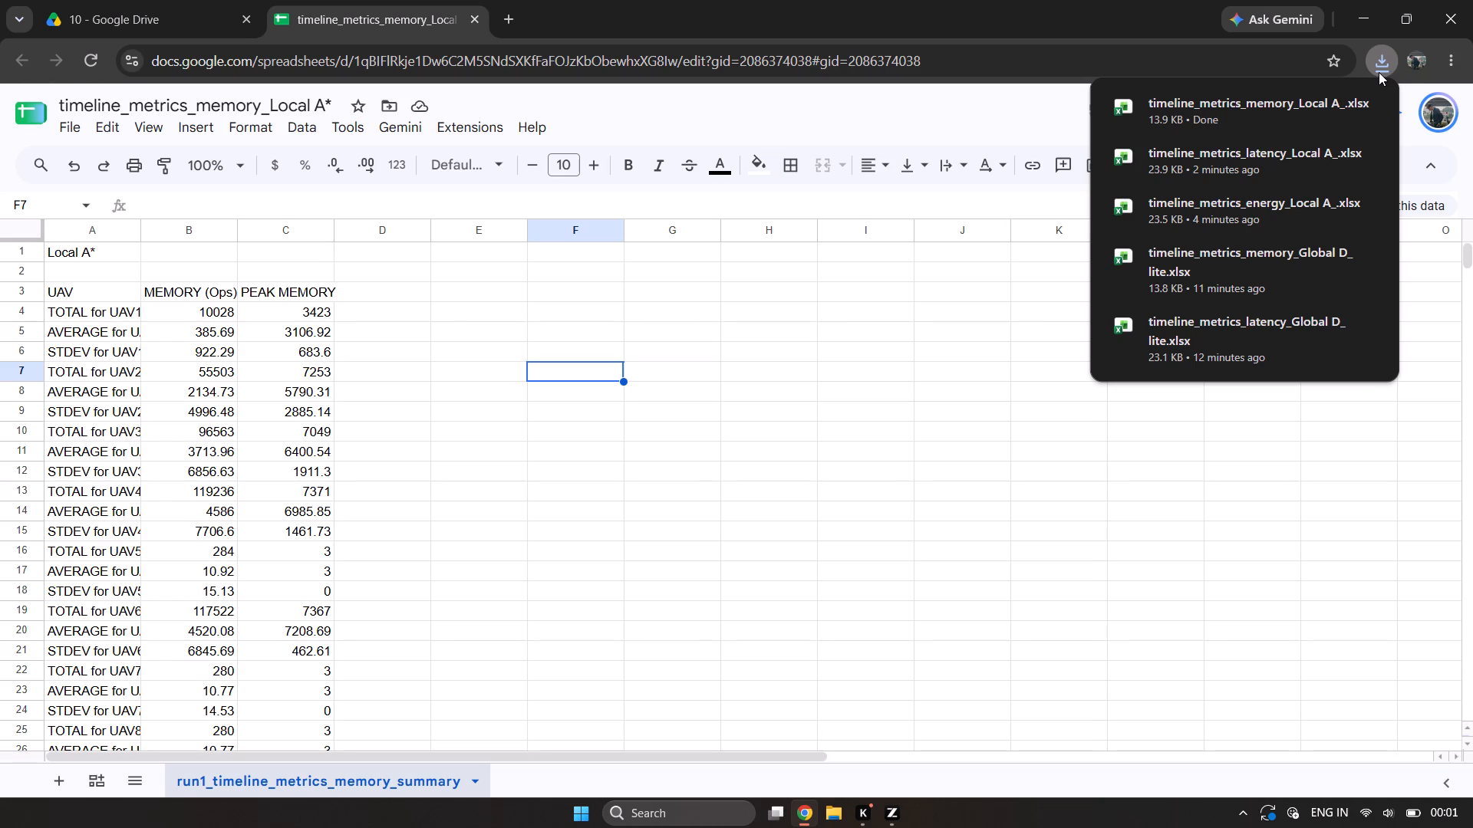
Examine the browser's recent download history for the exported Local A* and Global D* Lite spreadsheets.
{"action": "left_click", "coordinate": [1379, 72]}
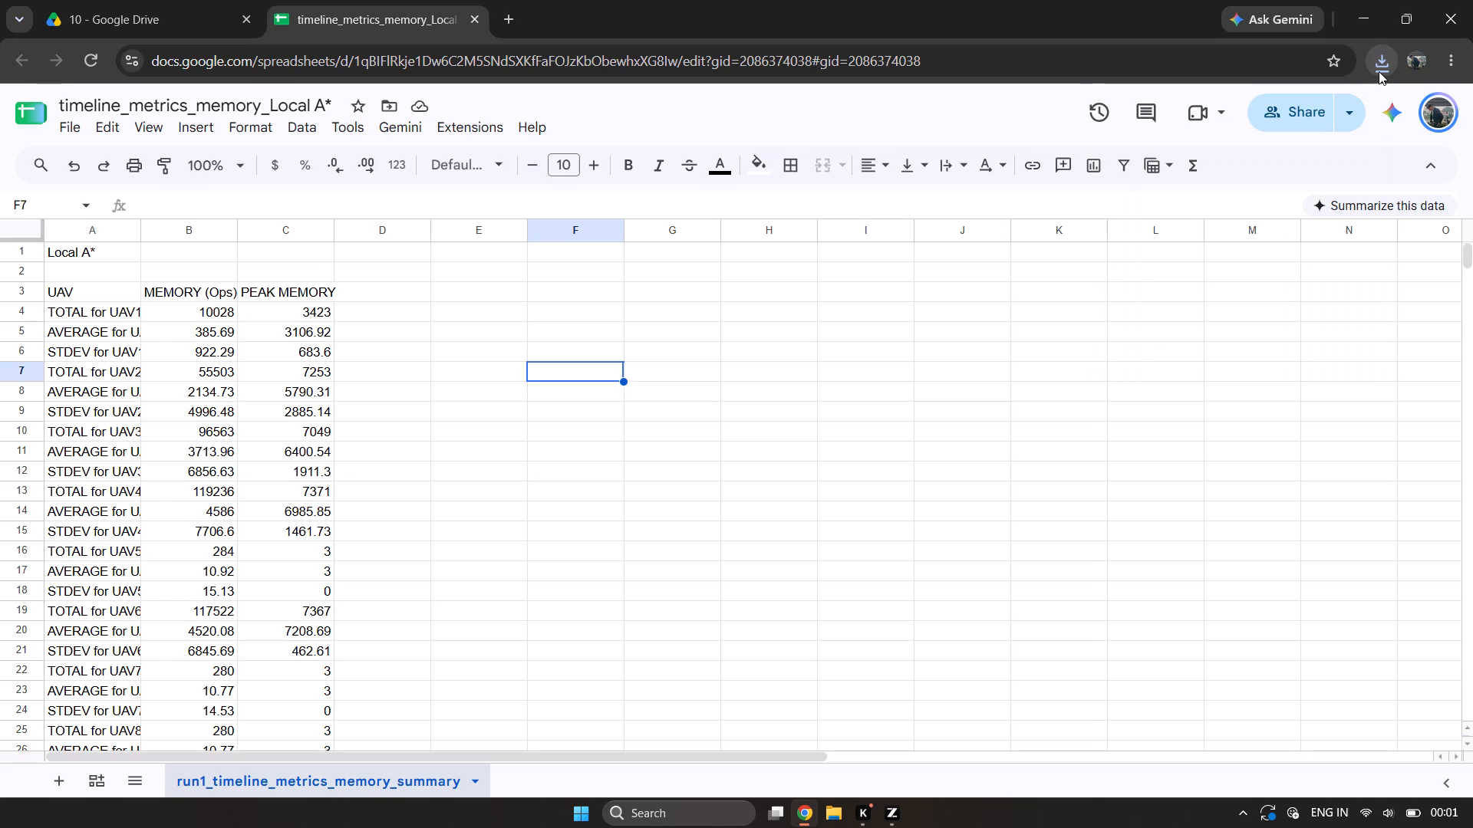
{"action": "left_click", "coordinate": [1379, 71]}
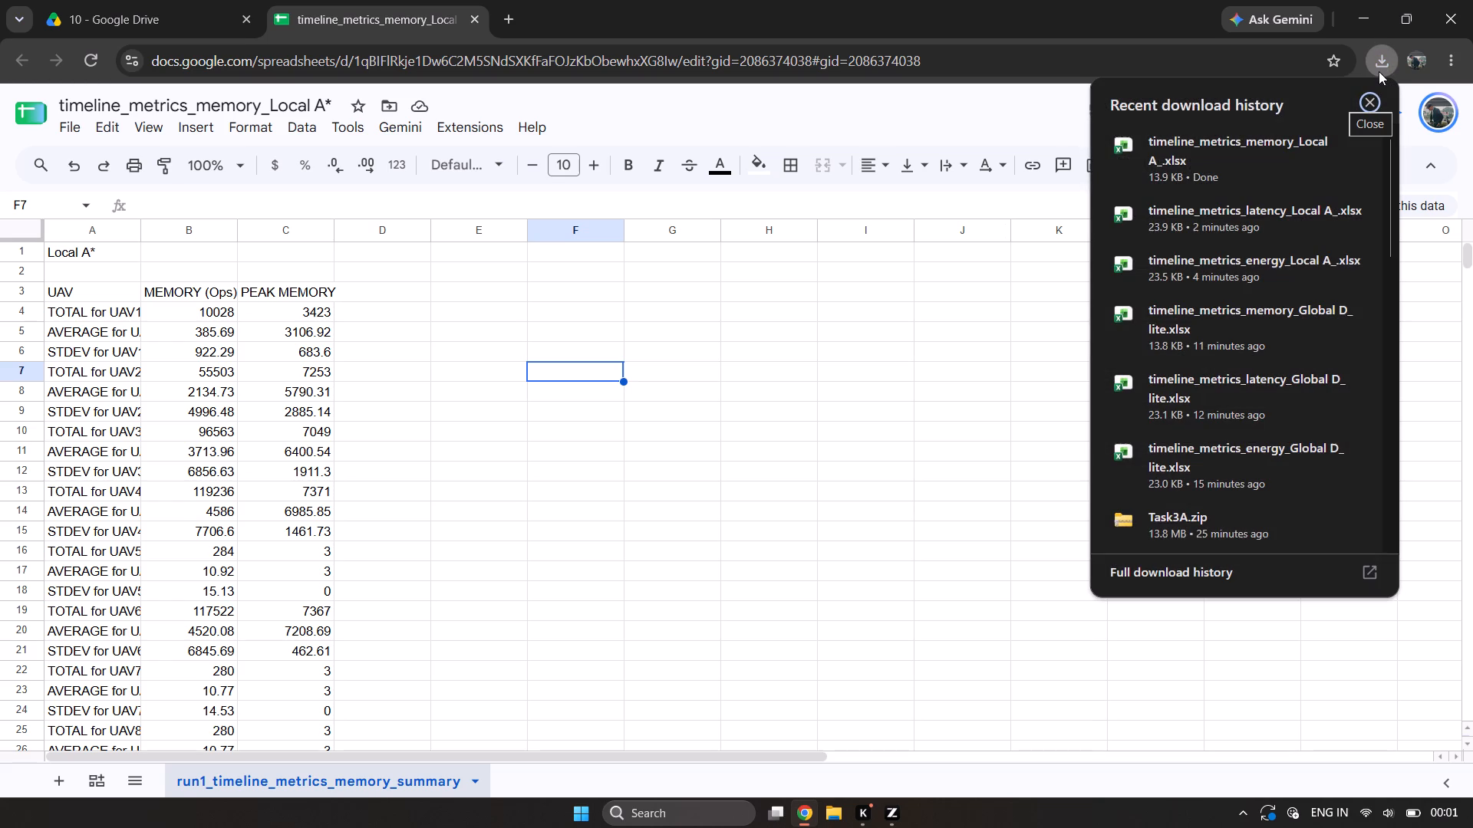
{"action": "right_click", "coordinate": [1379, 71]}
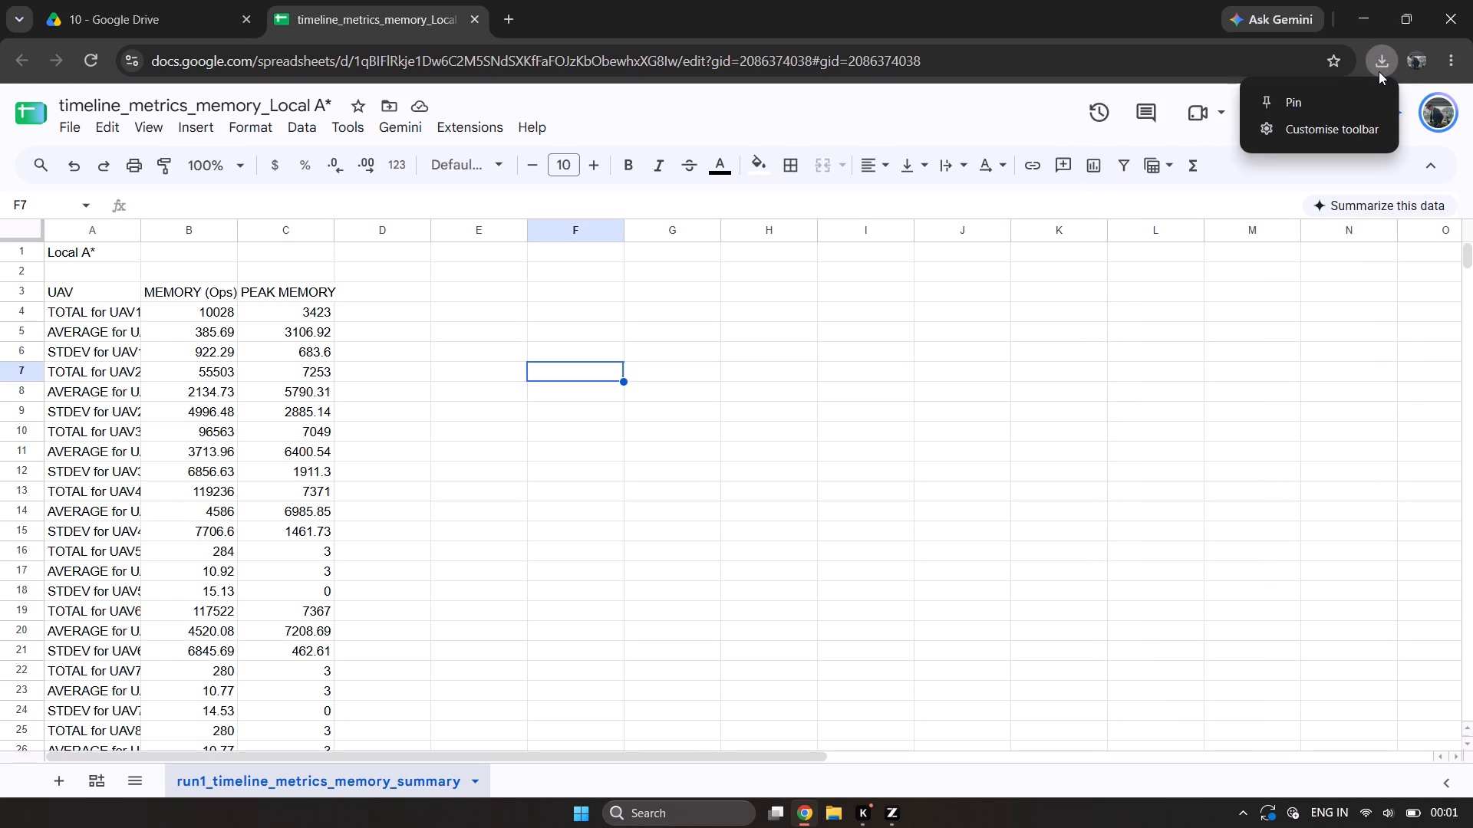
{"action": "left_click", "coordinate": [1379, 71]}
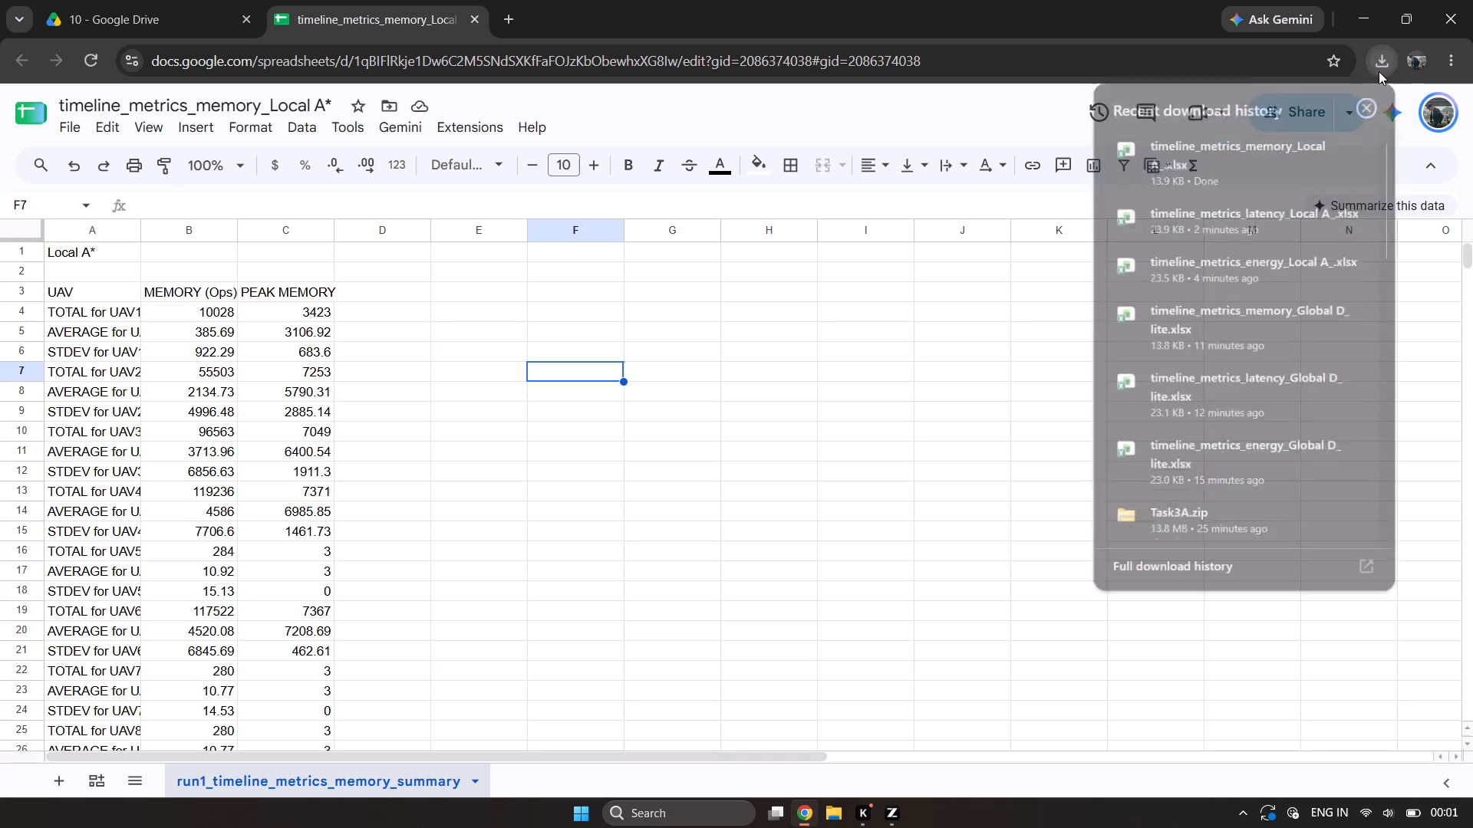
{"action": "double_click", "coordinate": [1379, 71]}
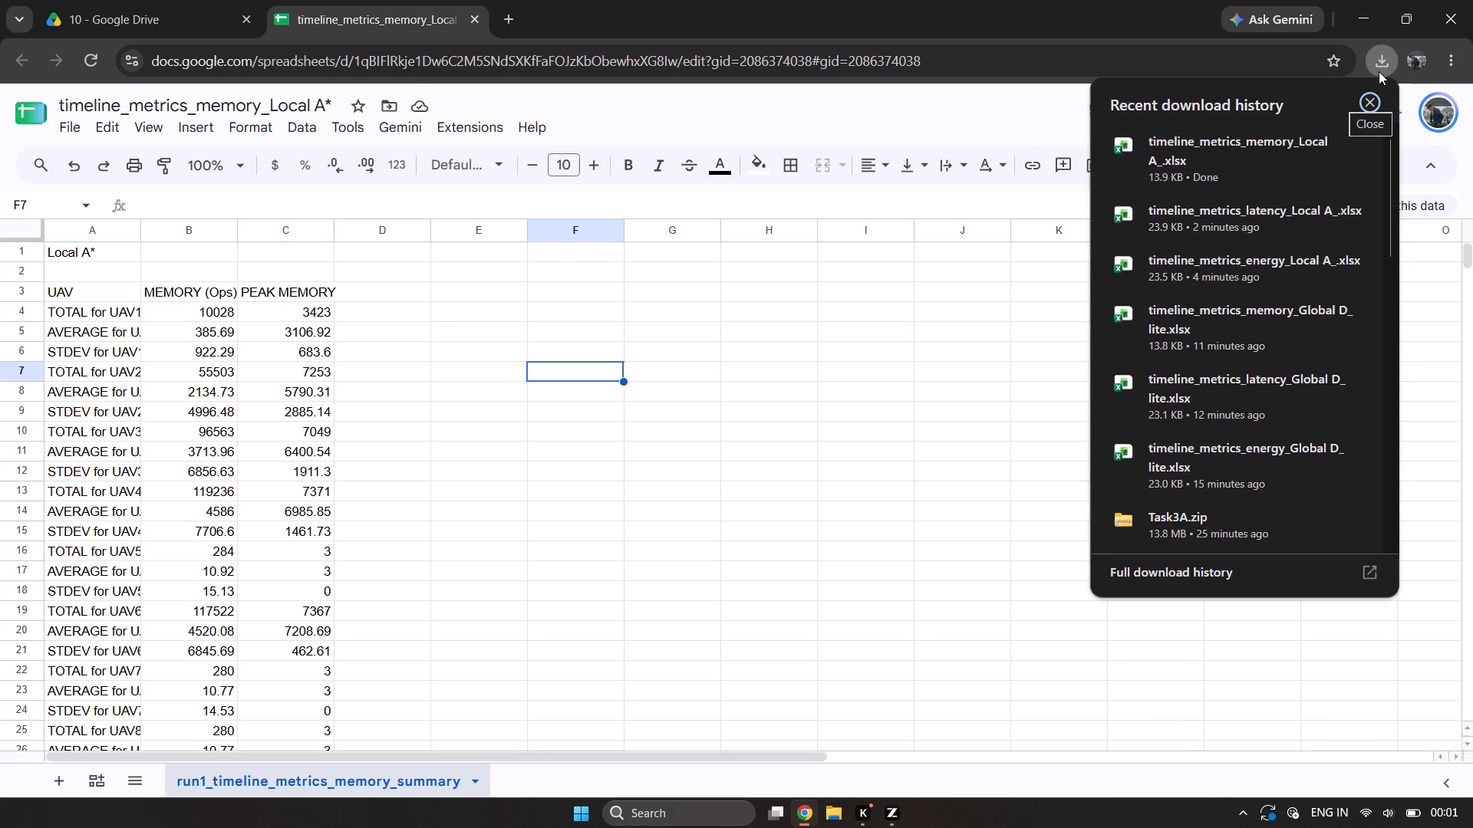
{"action": "left_click", "coordinate": [1379, 71]}
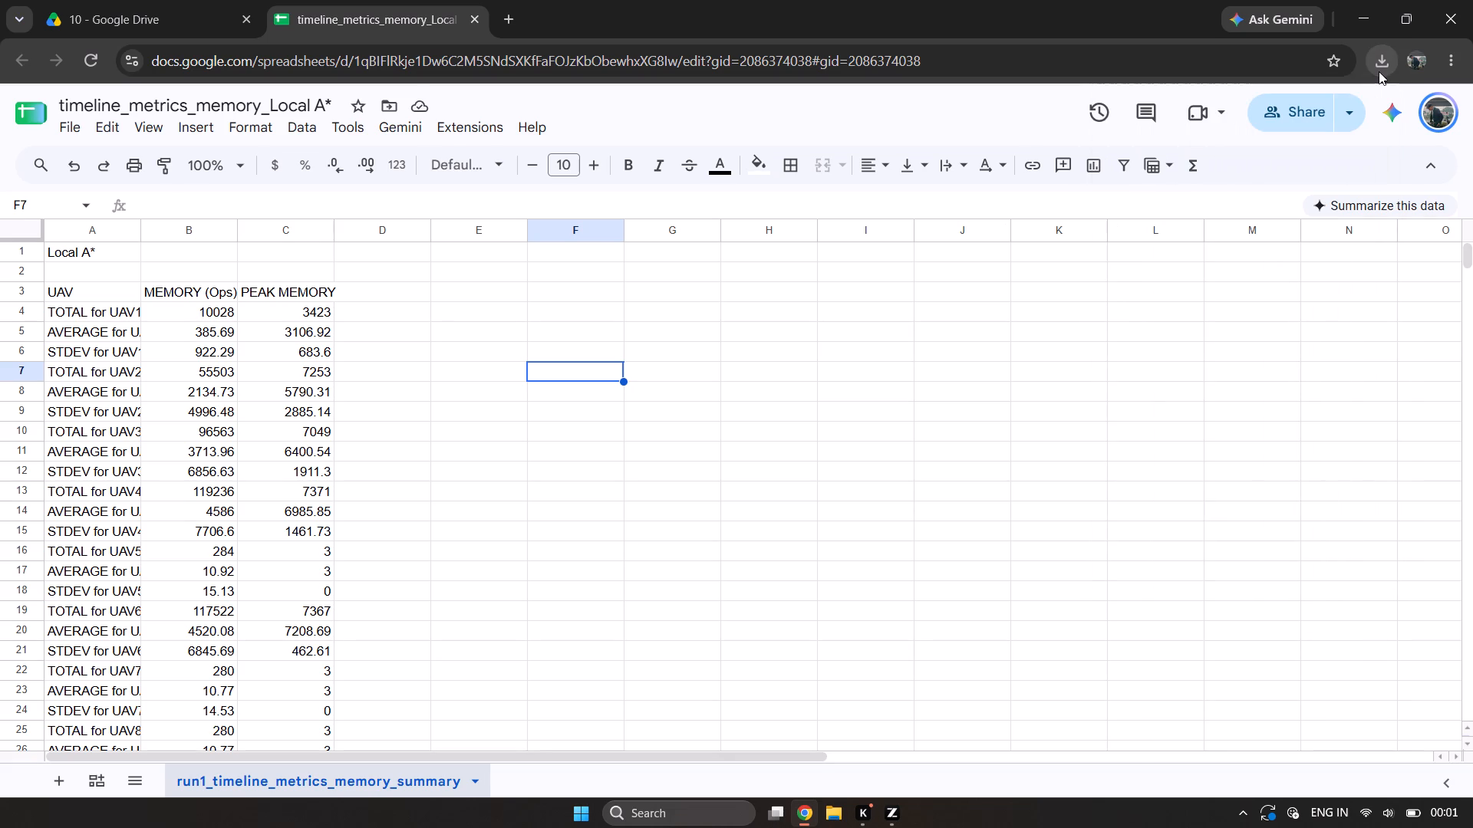
{"action": "left_click", "coordinate": [469, 320]}
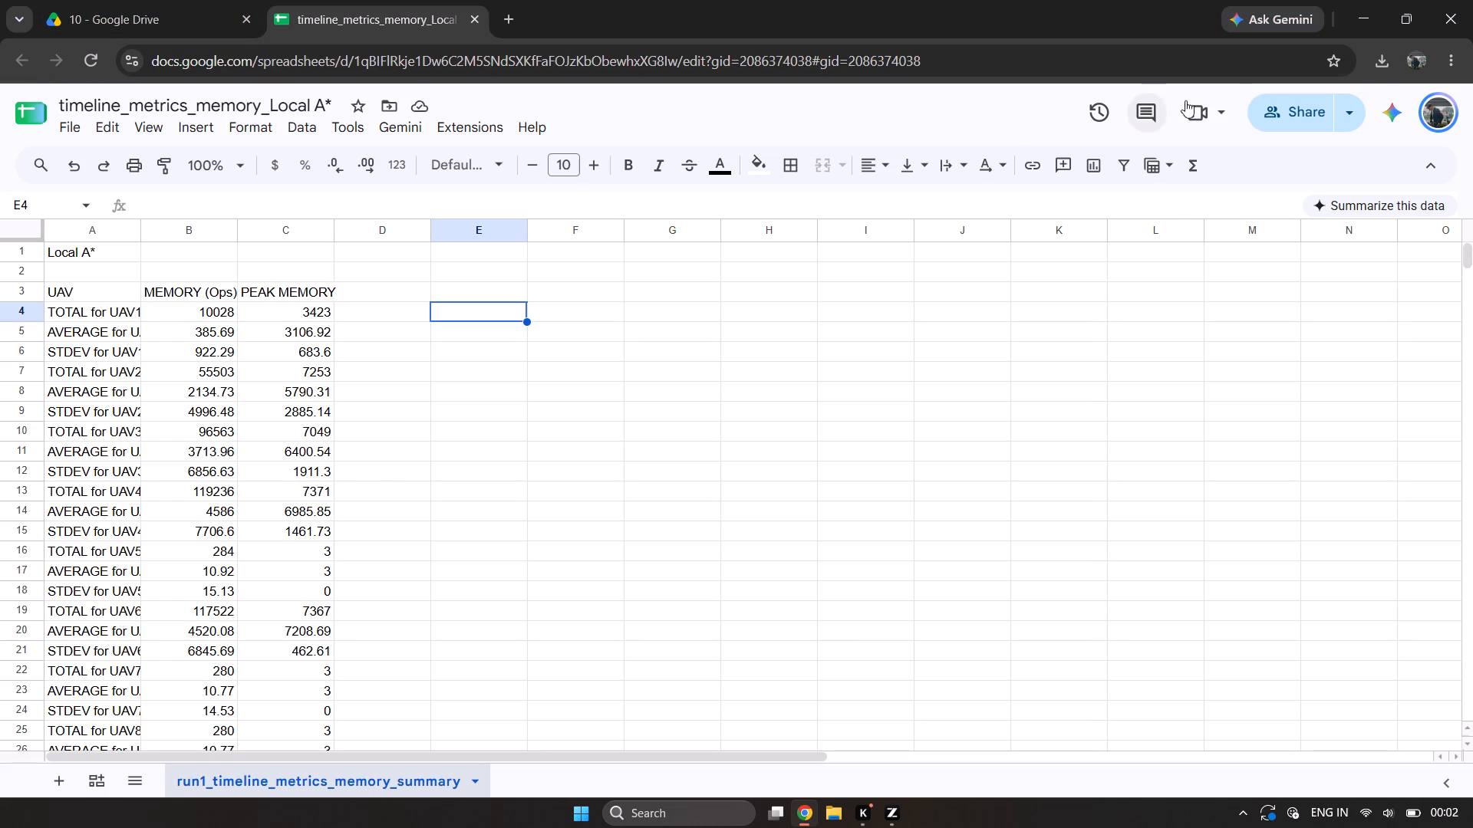
{"action": "left_click", "coordinate": [1386, 64]}
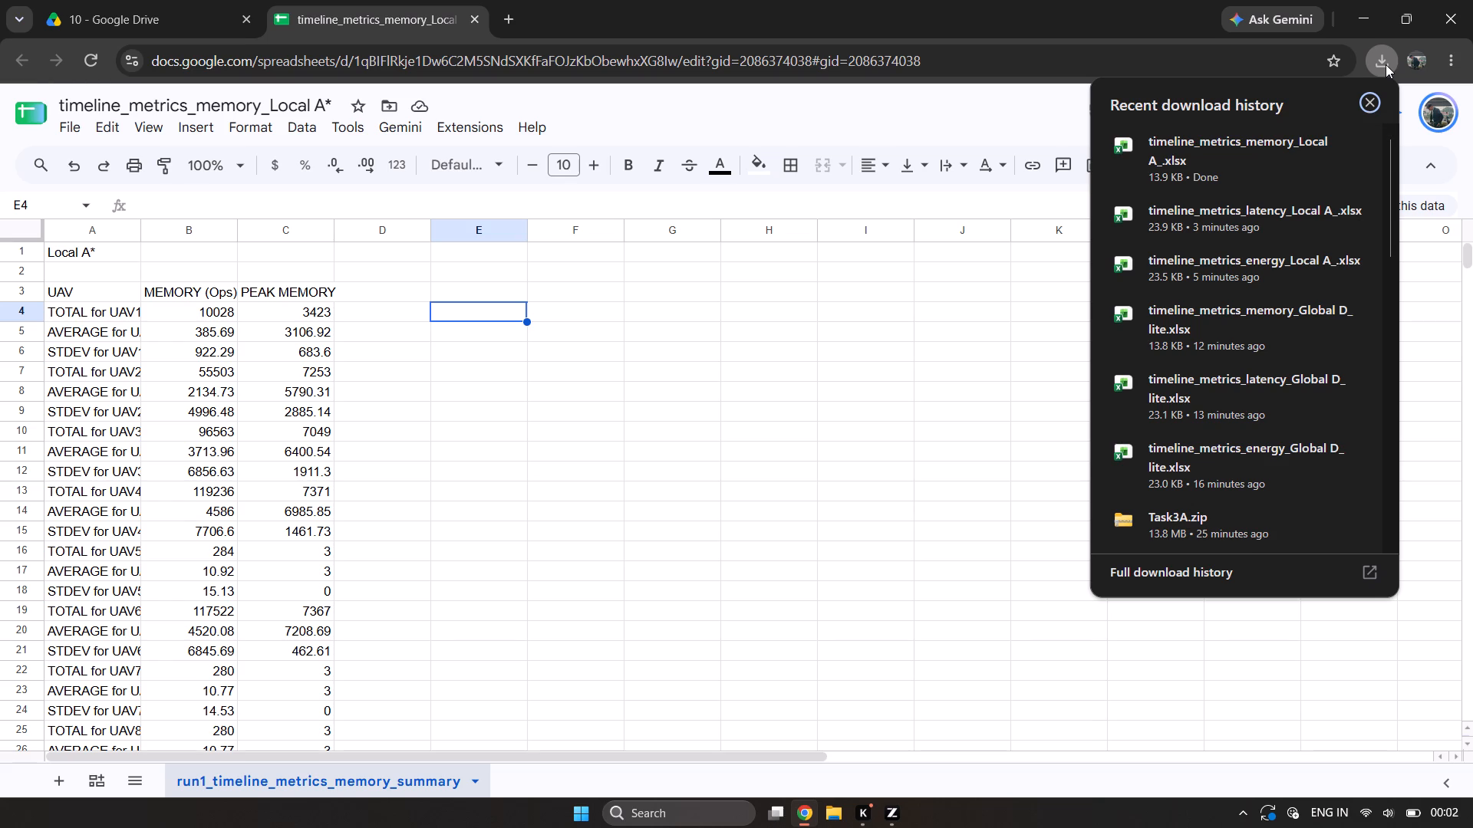
{"action": "left_click", "coordinate": [1386, 64]}
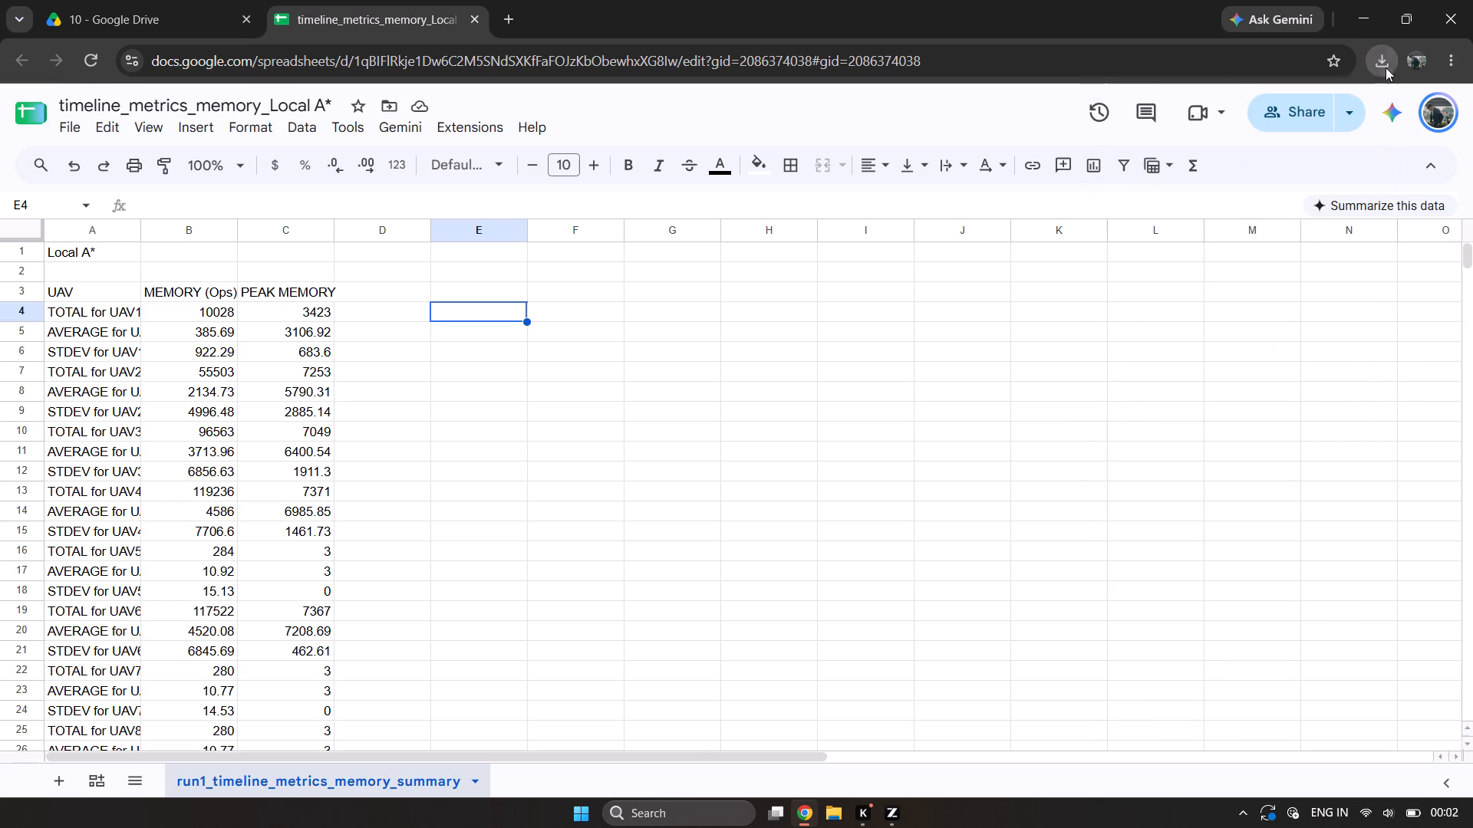
Close the Local A* memory spreadsheet and the preview of run1_timeline_metrics_memory_summary.csv.
{"action": "left_click", "coordinate": [475, 21]}
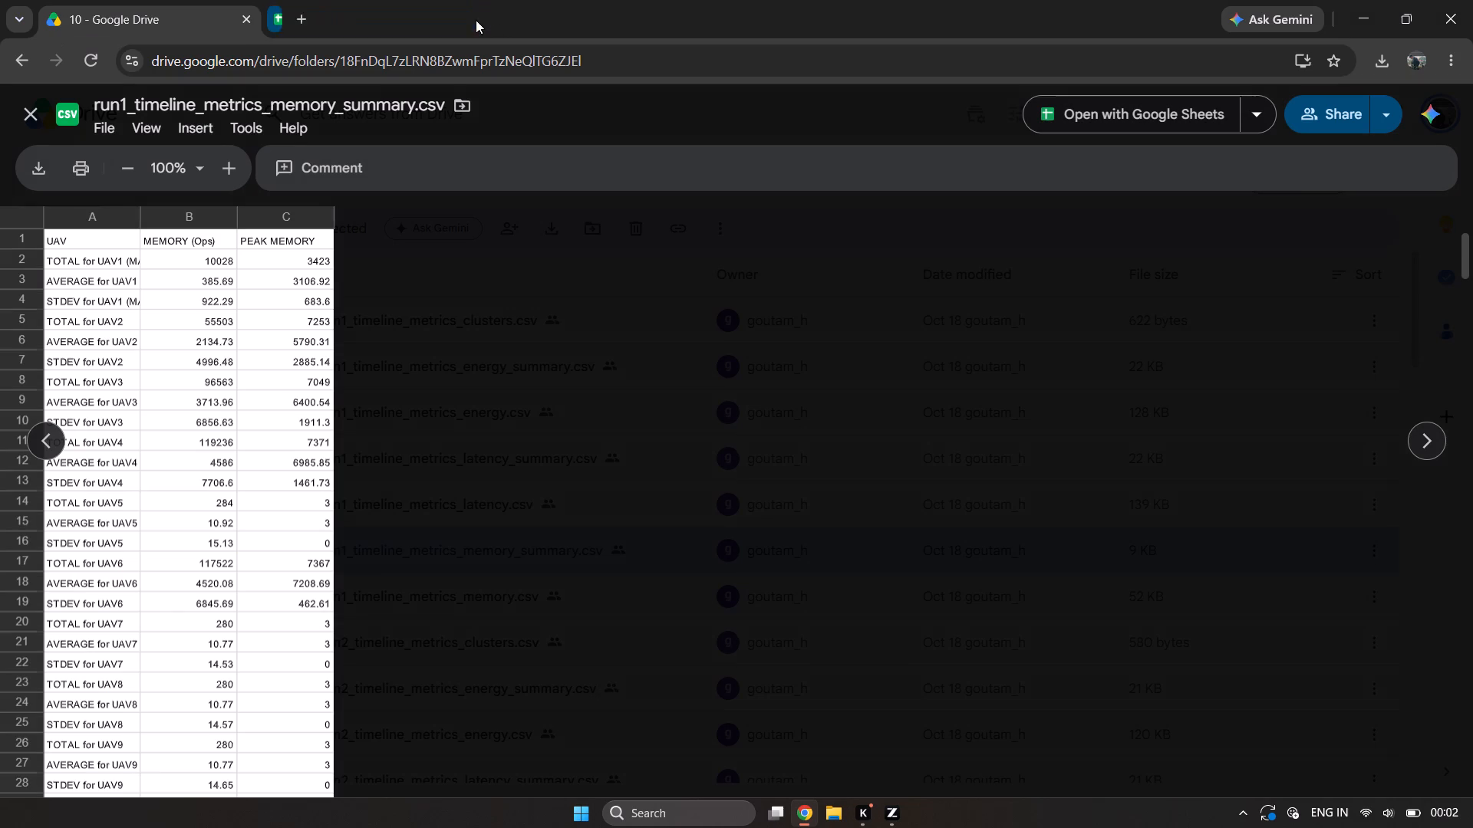
{"action": "left_click", "coordinate": [48, 107]}
{"action": "left_click", "coordinate": [881, 808]}
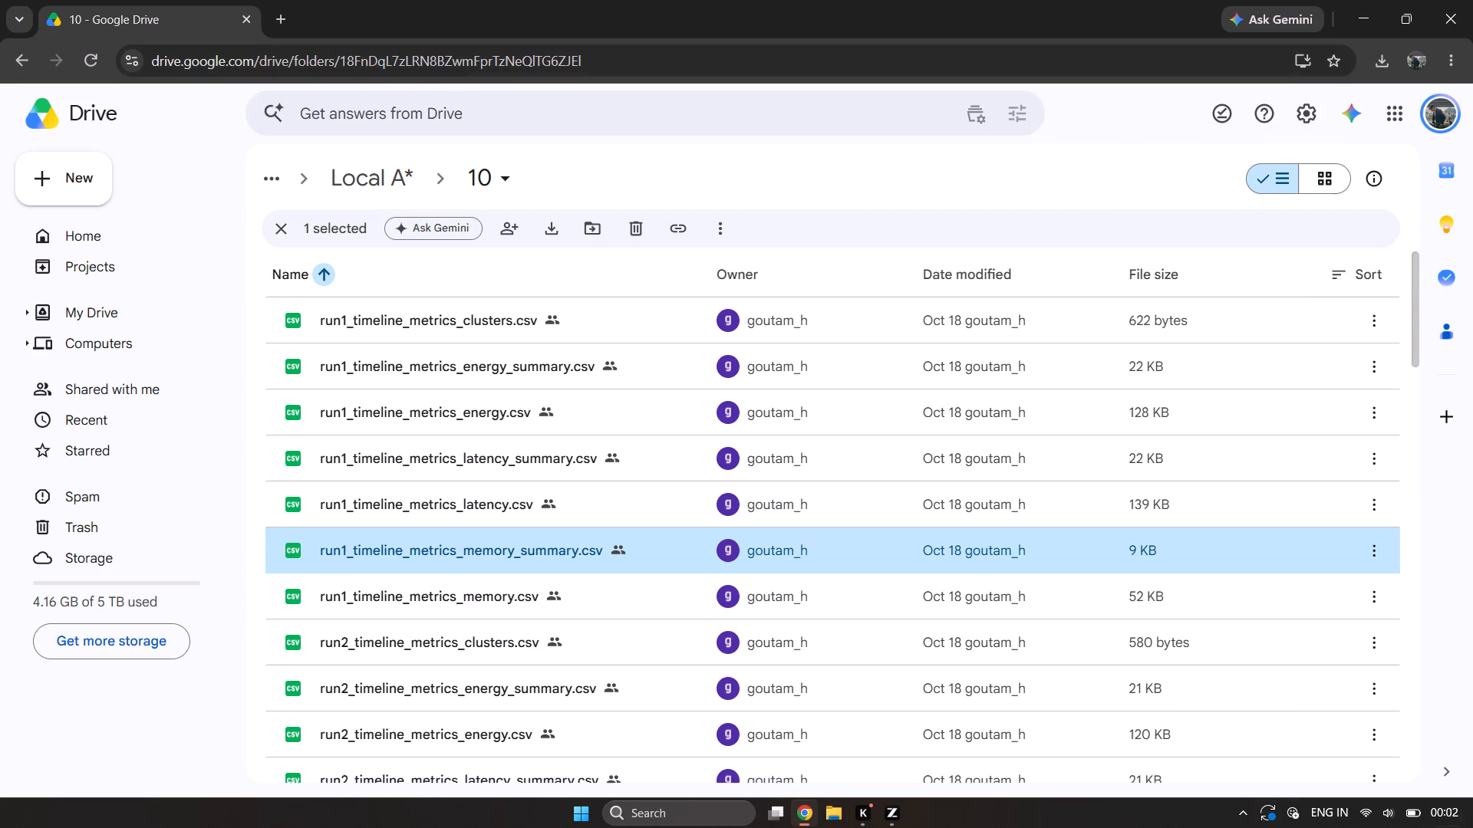
Go up to the 8D Test 4(Varying Obstacles cell size) folder and check which spreadsheets Box plots contains.
{"action": "left_click", "coordinate": [22, 71]}
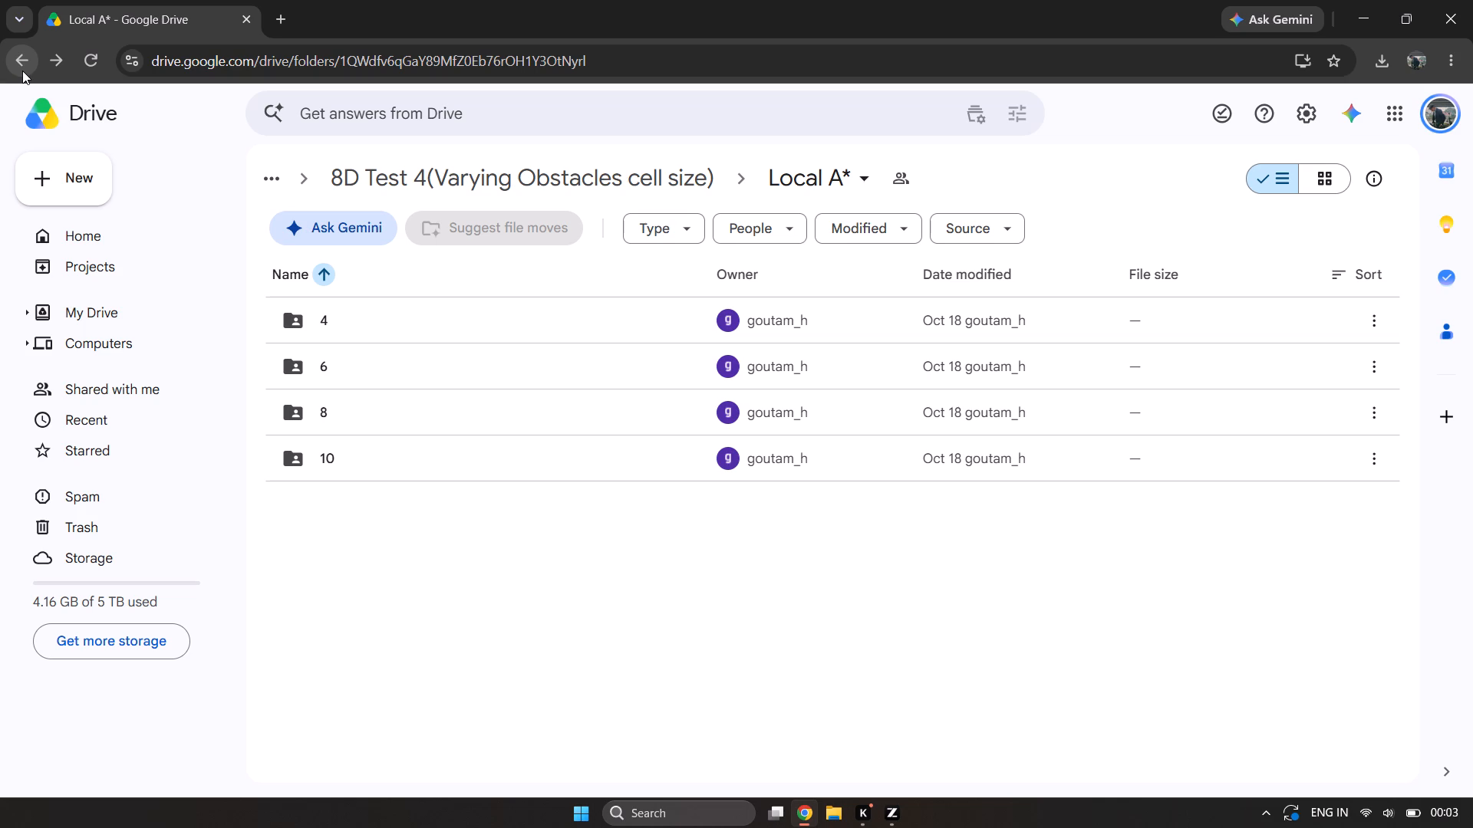
{"action": "left_click", "coordinate": [22, 71]}
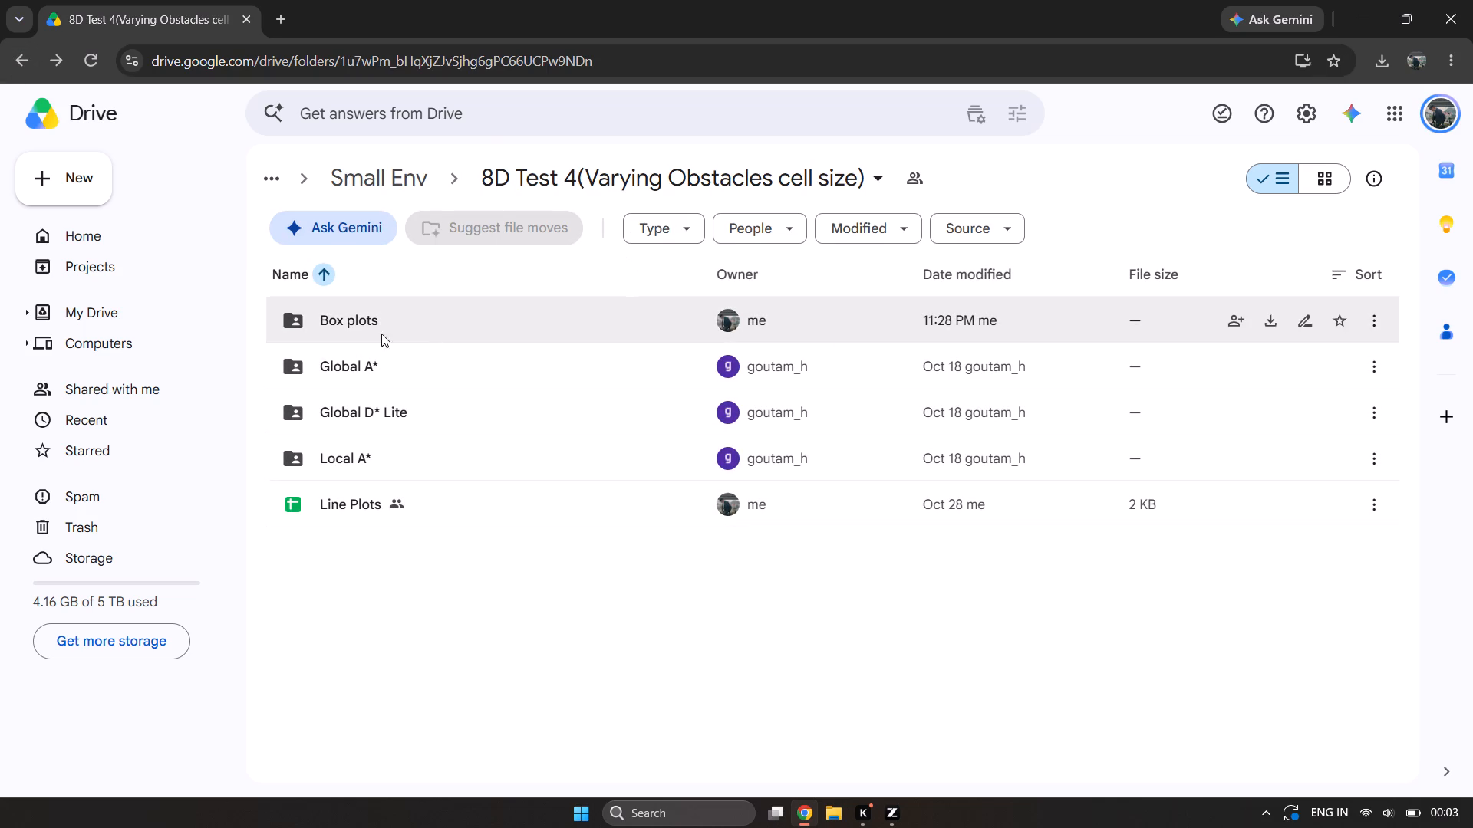
{"action": "left_click", "coordinate": [21, 68]}
{"action": "left_click", "coordinate": [61, 64]}
{"action": "double_click", "coordinate": [354, 313]}
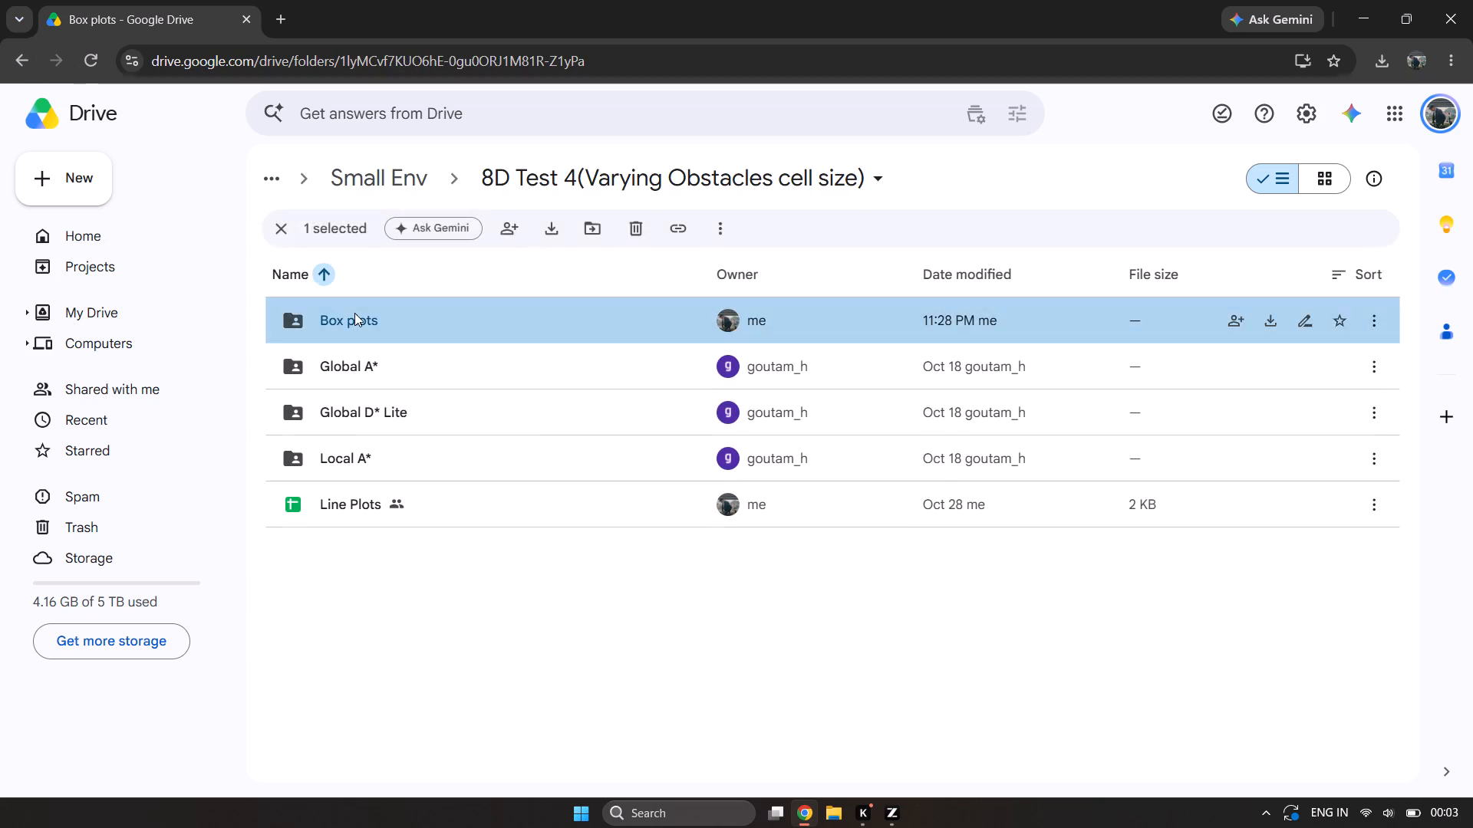
Move timeline_metrics_memory_Local A* from folder 10 of Local A* to Box plots in 8D Test 4(Varying Obstacles cell size), accepting the access change.
{"action": "left_click", "coordinate": [19, 59]}
{"action": "double_click", "coordinate": [397, 469]}
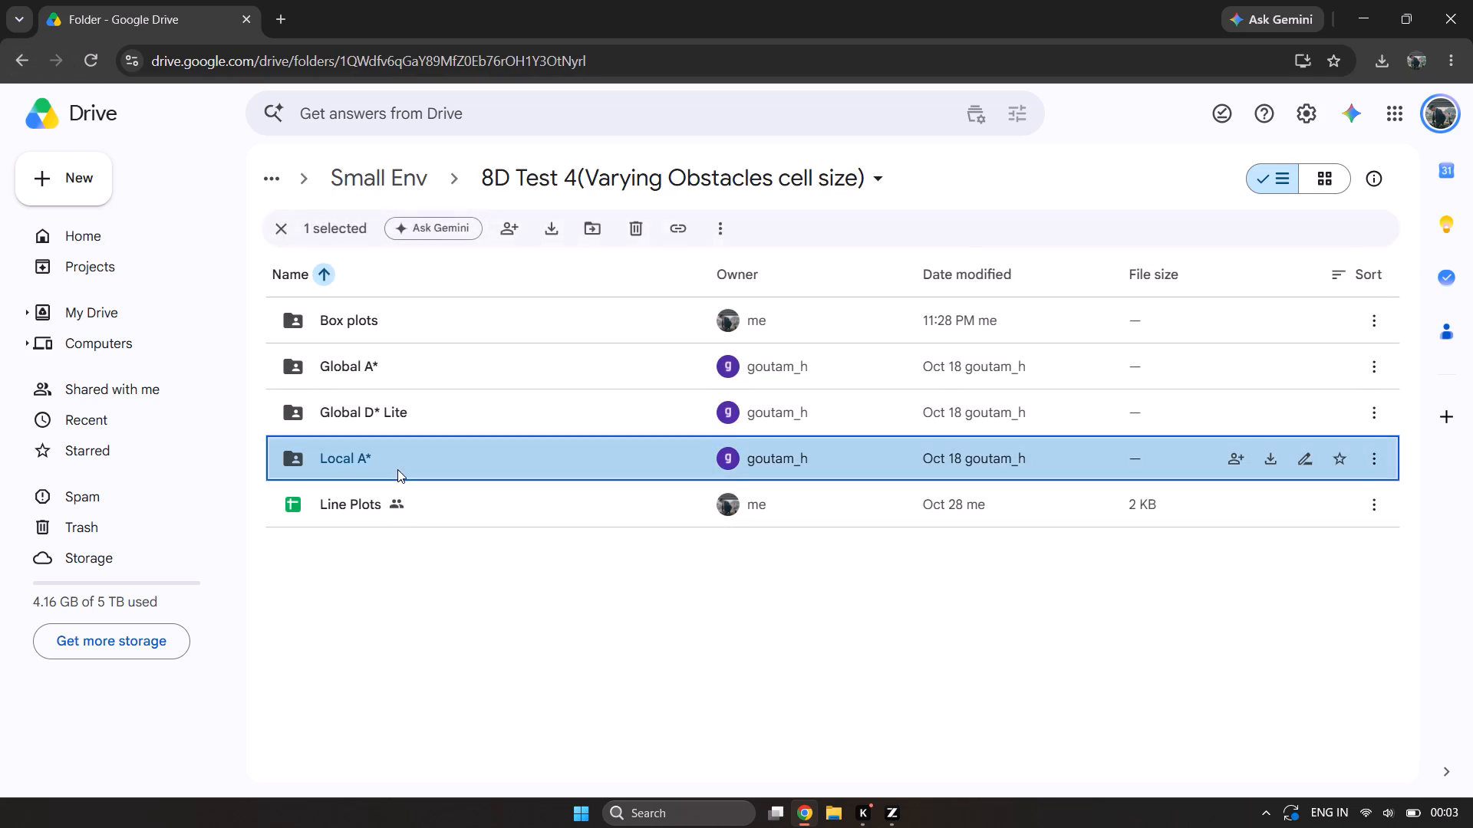
{"action": "double_click", "coordinate": [440, 449]}
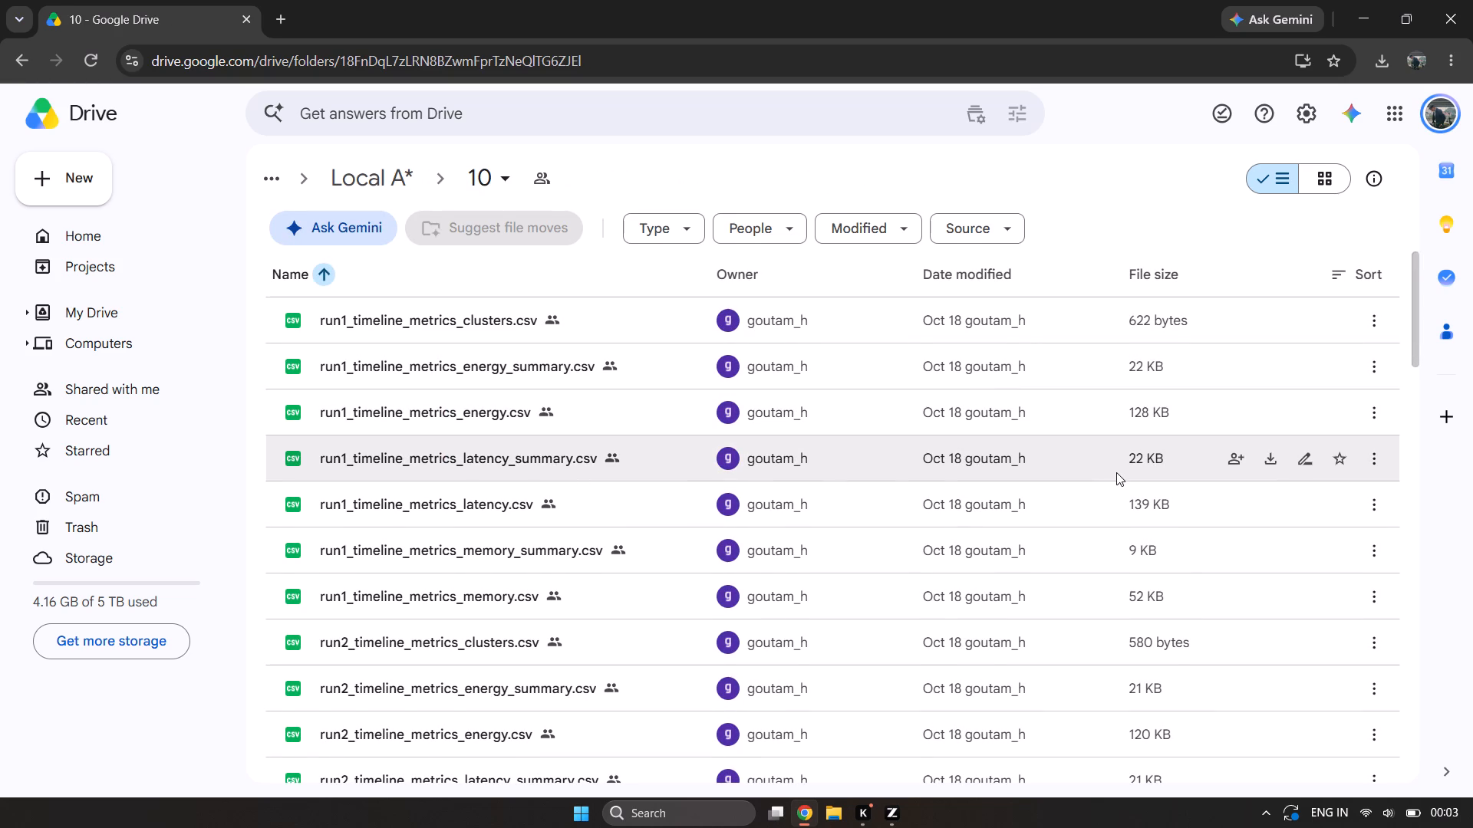
{"action": "scroll", "coordinate": [1148, 488], "scroll_direction": "down", "scroll_amount": 20}
{"action": "scroll", "coordinate": [1148, 488], "scroll_direction": "down", "scroll_amount": 3}
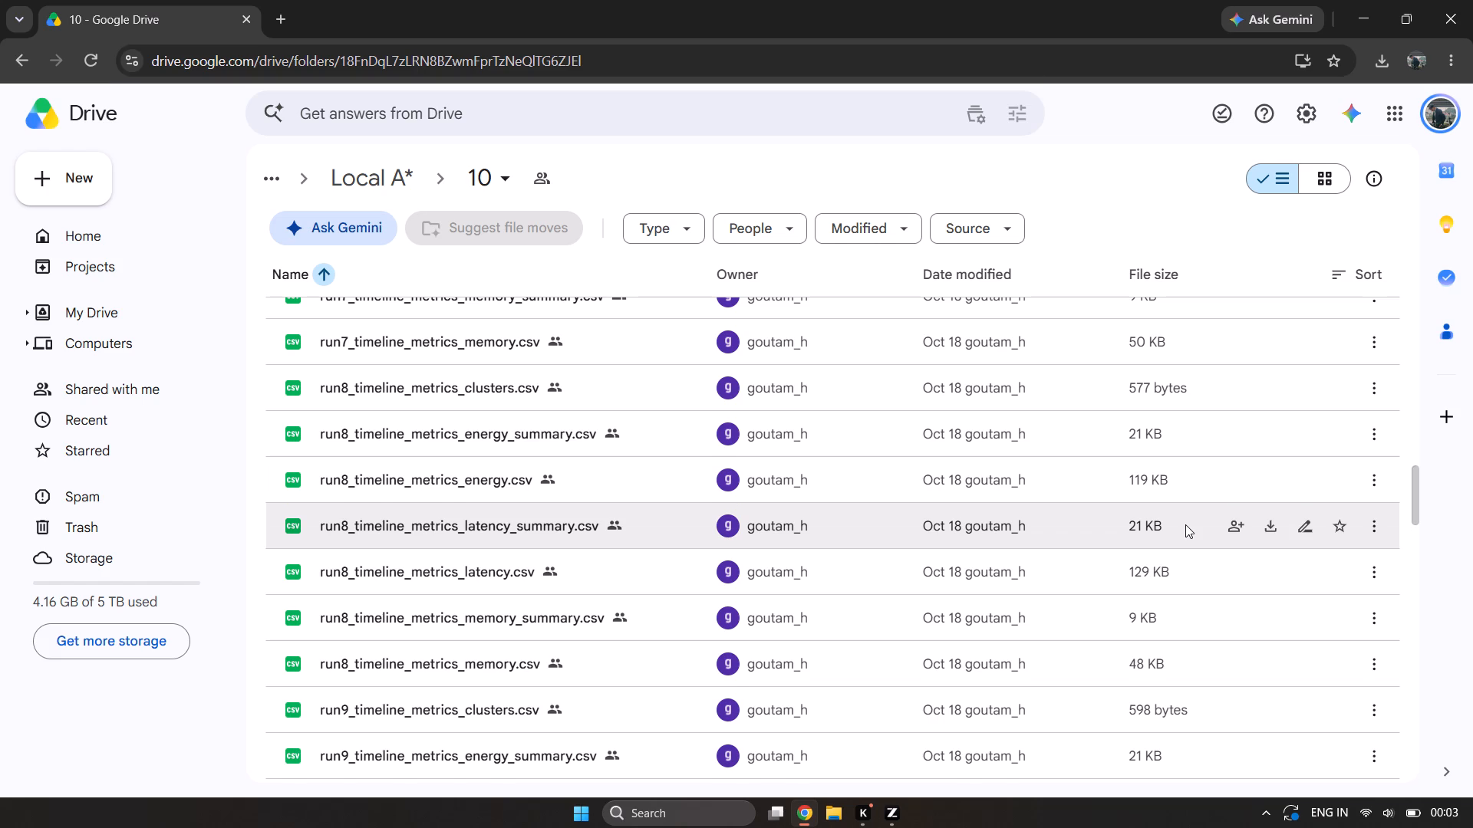
{"action": "scroll", "coordinate": [1185, 524], "scroll_direction": "down", "scroll_amount": 20}
{"action": "scroll", "coordinate": [1185, 524], "scroll_direction": "down", "scroll_amount": 1}
{"action": "scroll", "coordinate": [1186, 527], "scroll_direction": "up", "scroll_amount": 1}
{"action": "scroll", "coordinate": [1186, 528], "scroll_direction": "down", "scroll_amount": 20}
{"action": "scroll", "coordinate": [1186, 528], "scroll_direction": "down", "scroll_amount": 4}
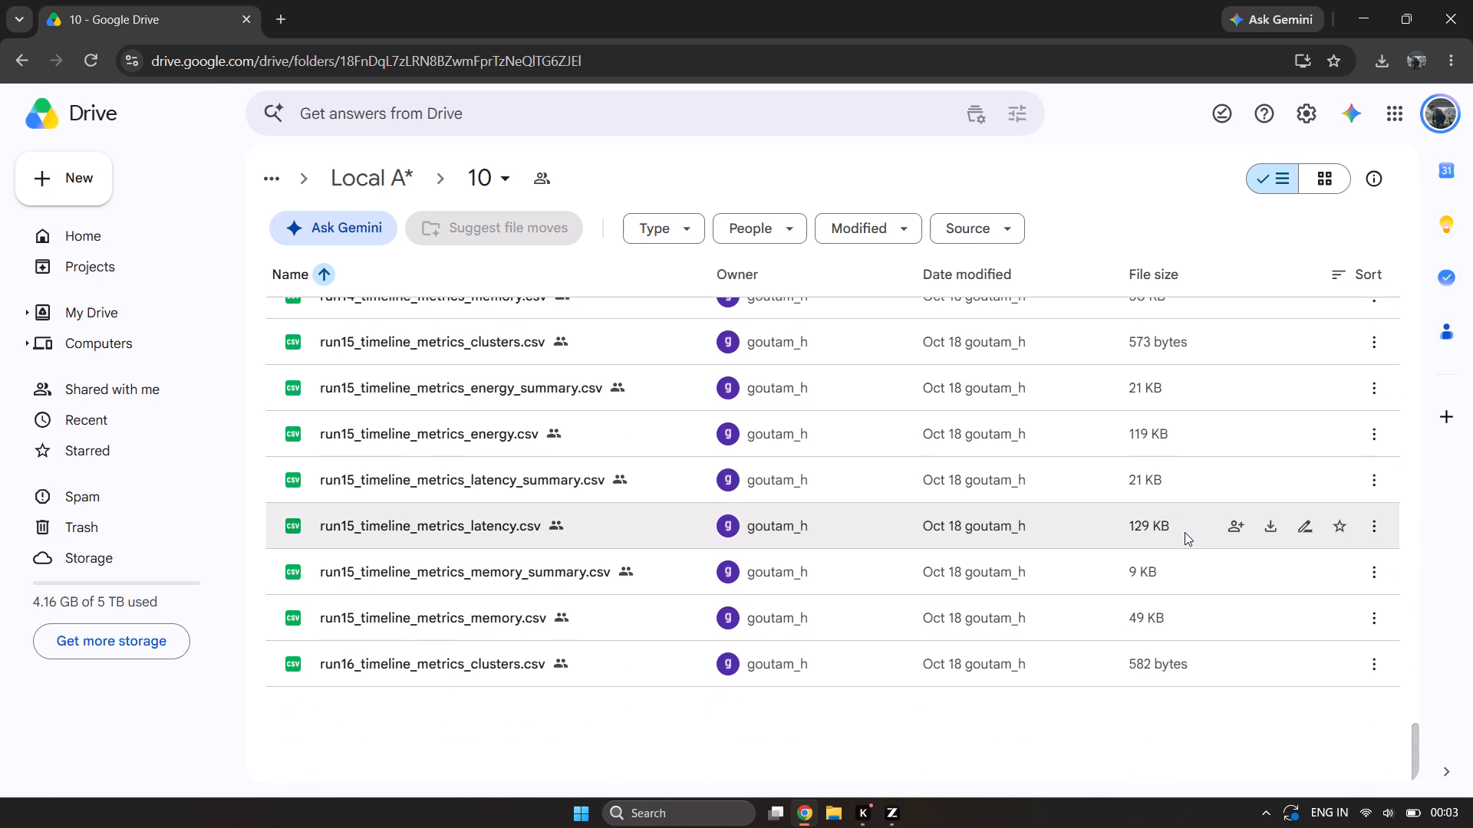
{"action": "scroll", "coordinate": [1185, 532], "scroll_direction": "down", "scroll_amount": 3}
{"action": "scroll", "coordinate": [1185, 532], "scroll_direction": "down", "scroll_amount": 20}
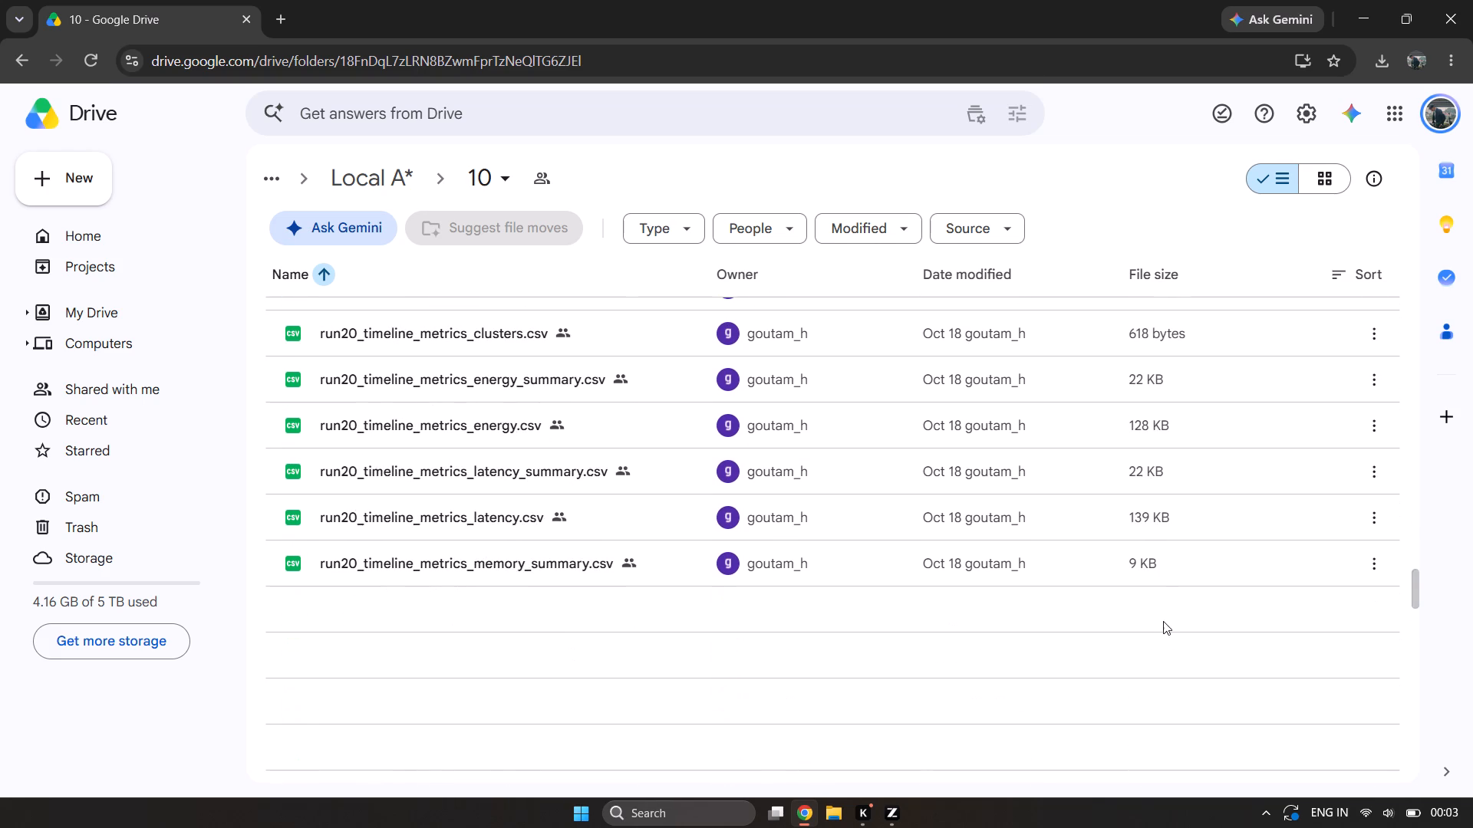
{"action": "scroll", "coordinate": [1163, 621], "scroll_direction": "down", "scroll_amount": 10}
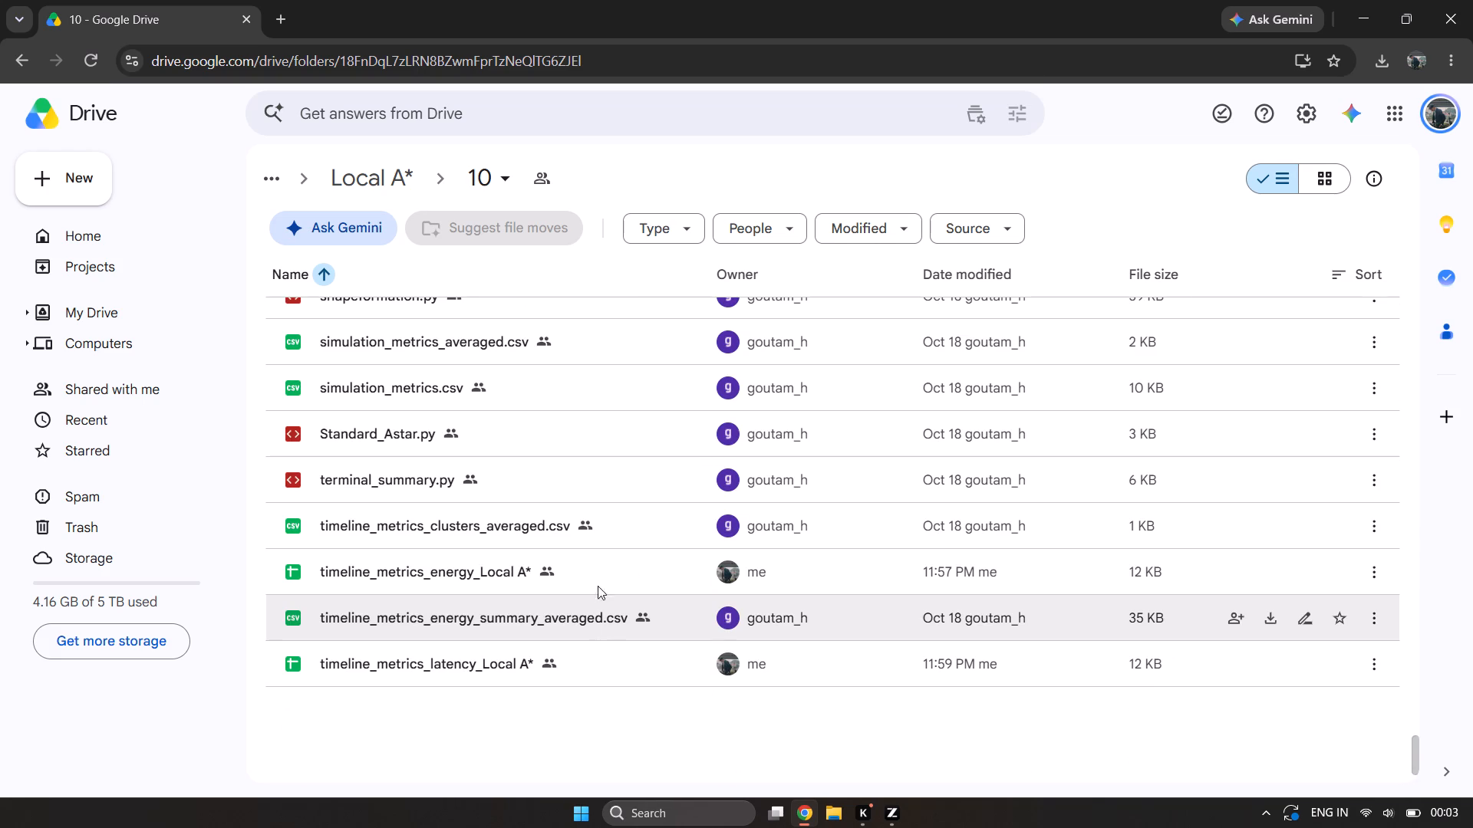
{"action": "scroll", "coordinate": [627, 577], "scroll_direction": "down", "scroll_amount": 8}
{"action": "scroll", "coordinate": [470, 615], "scroll_direction": "down", "scroll_amount": 5}
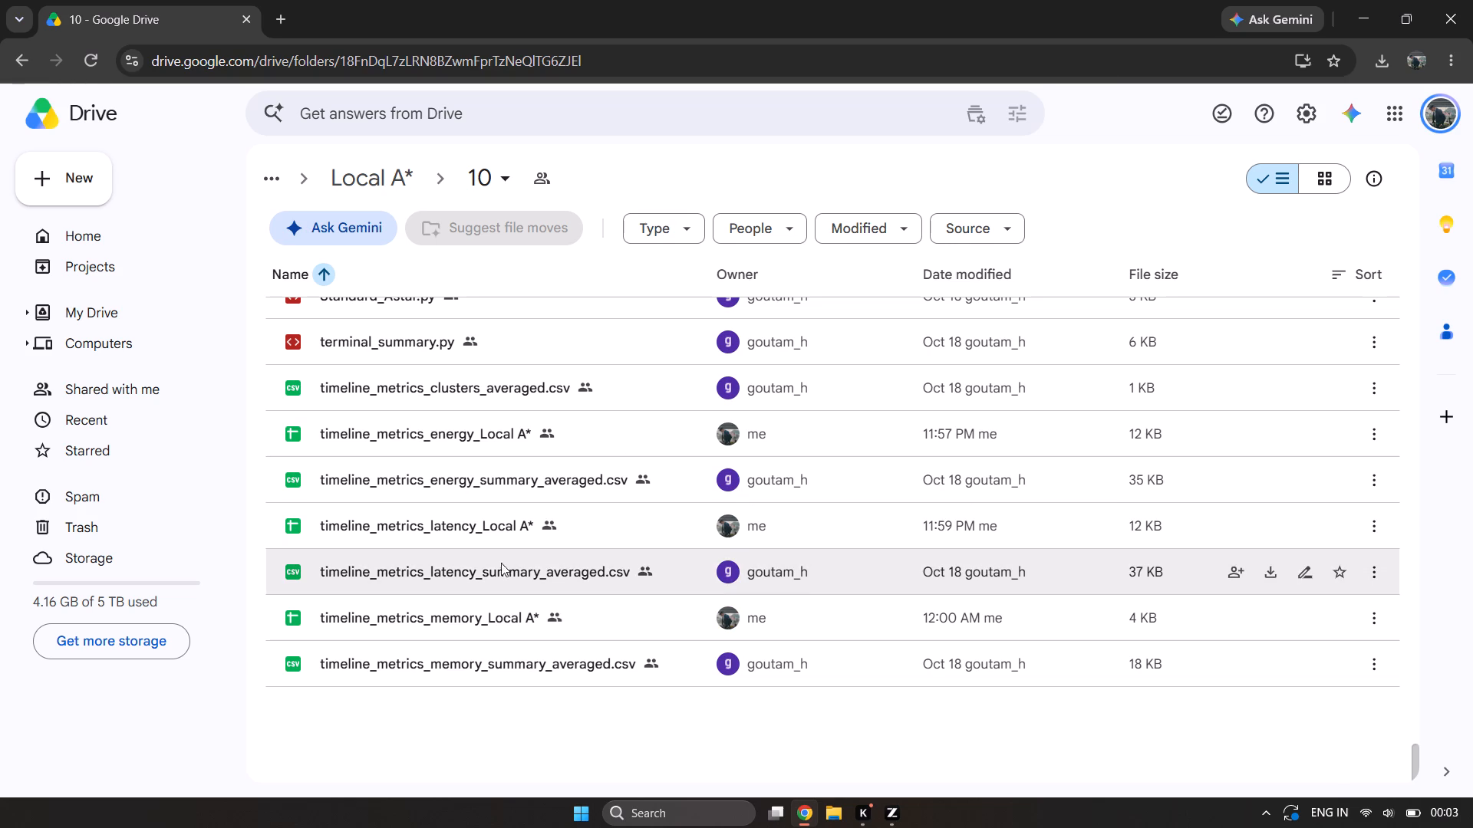
{"action": "left_click", "coordinate": [302, 612]}
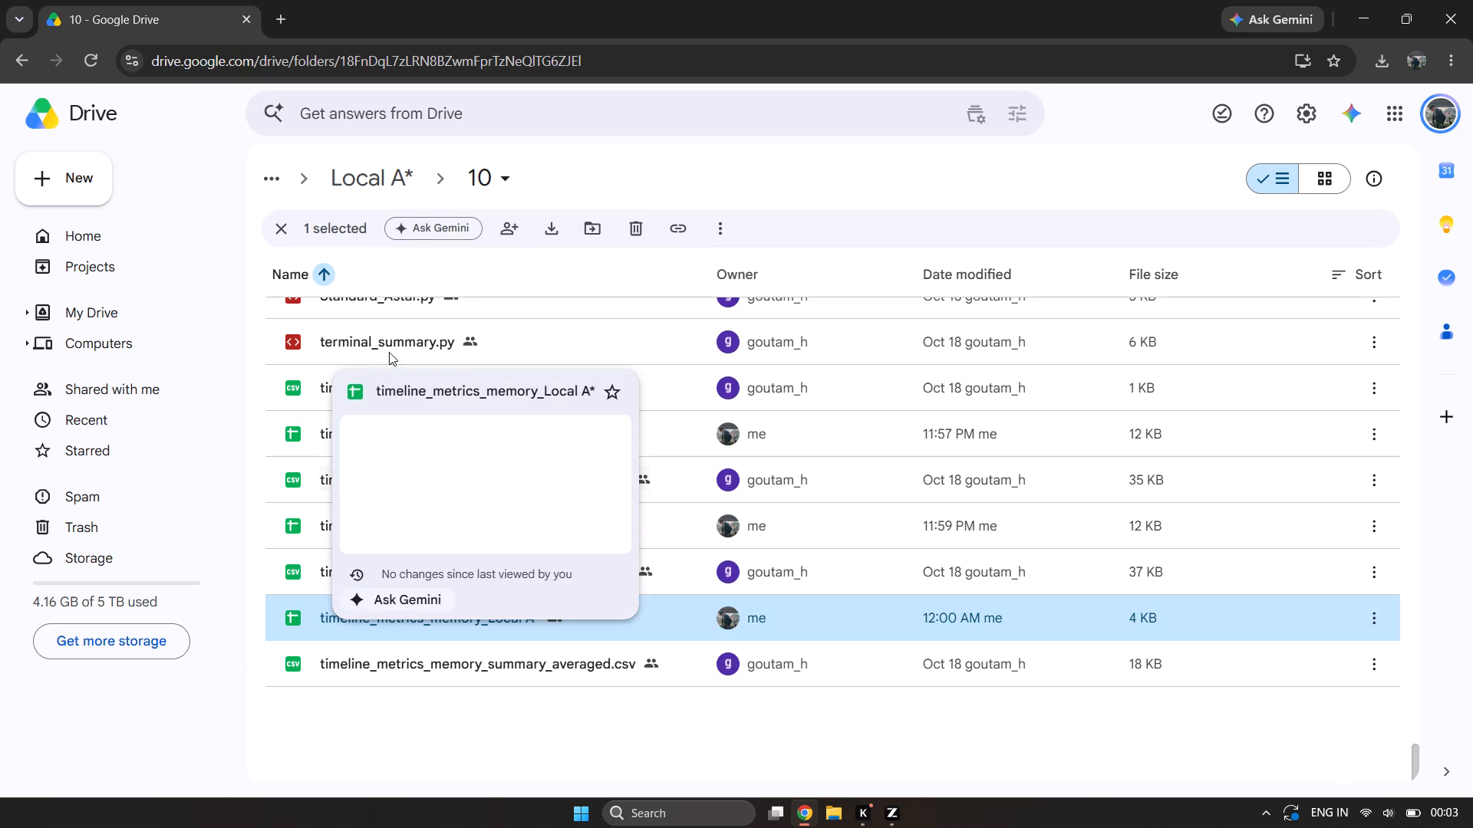
{"action": "left_click", "coordinate": [603, 230]}
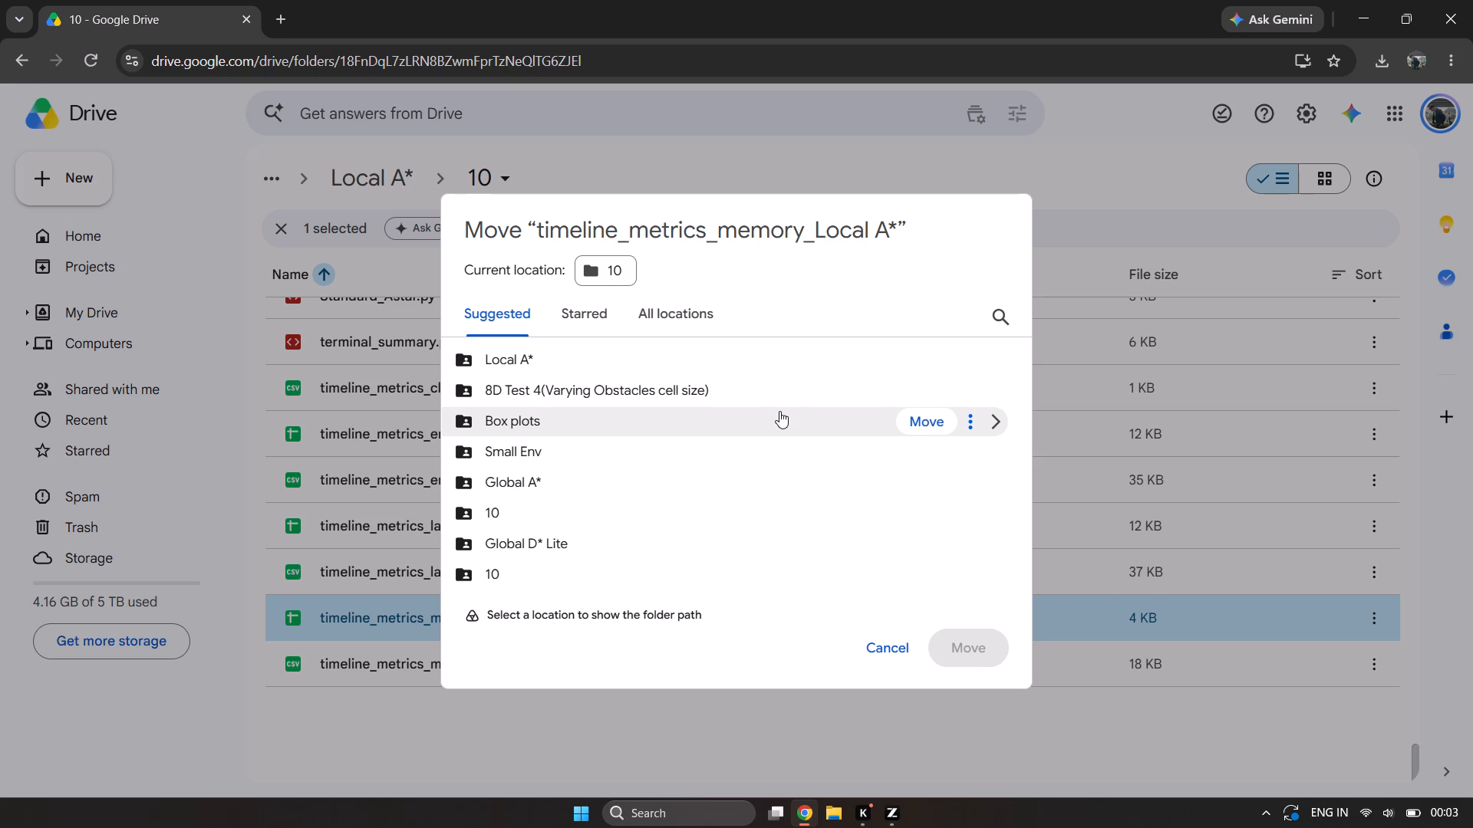
{"action": "double_click", "coordinate": [750, 389]}
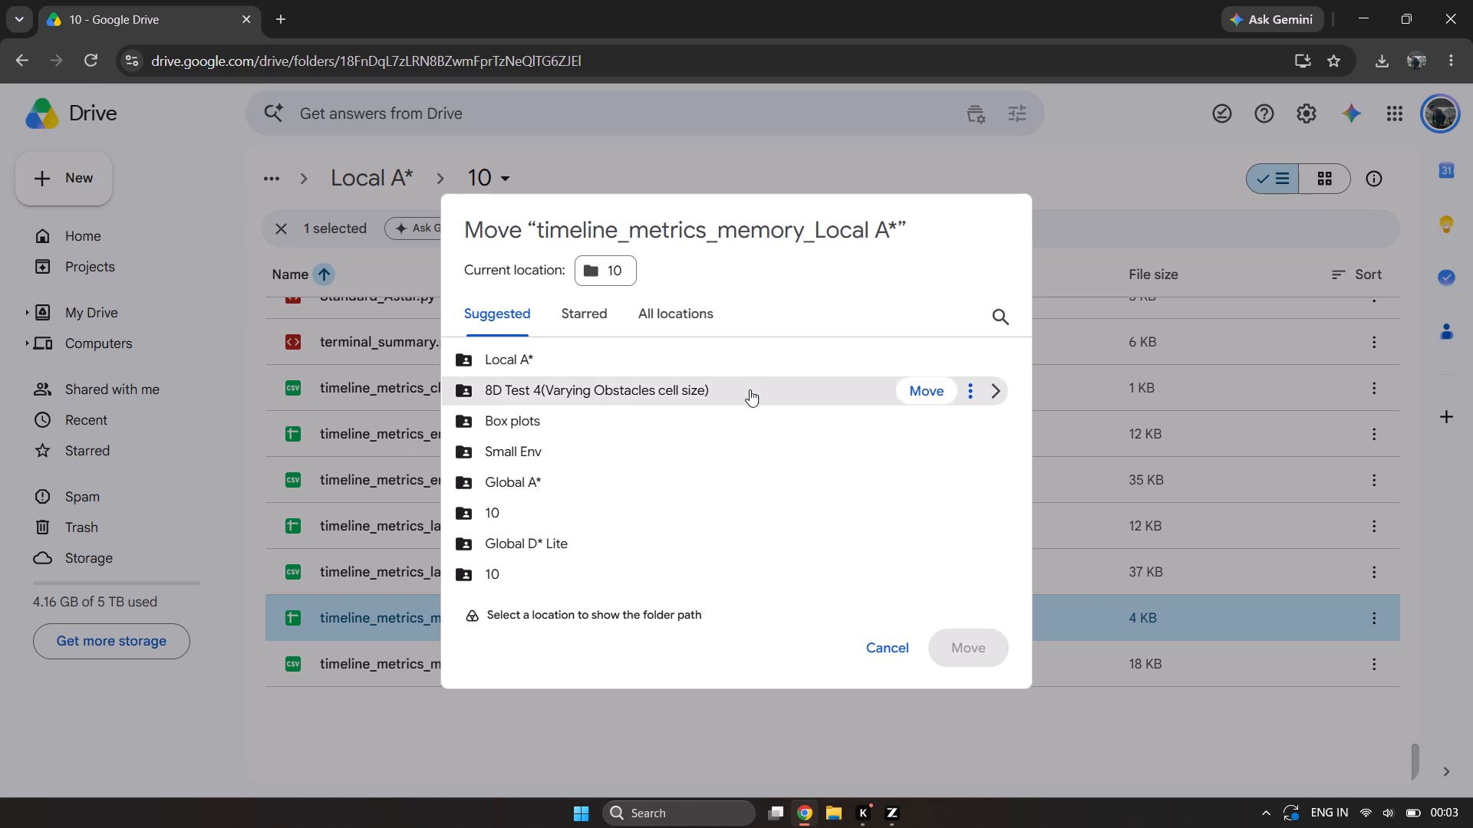
{"action": "left_click", "coordinate": [946, 422]}
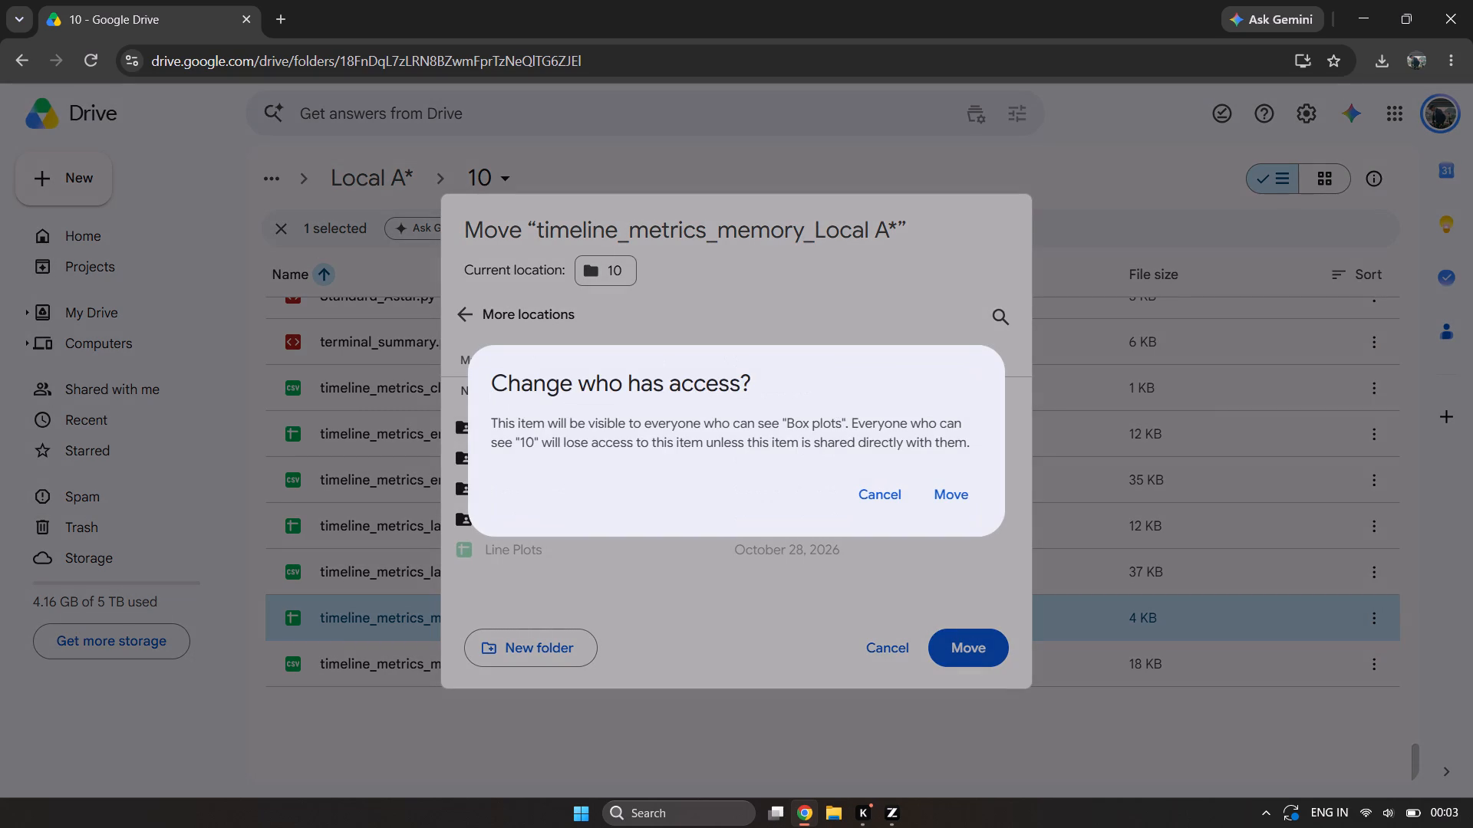
{"action": "left_click", "coordinate": [962, 501]}
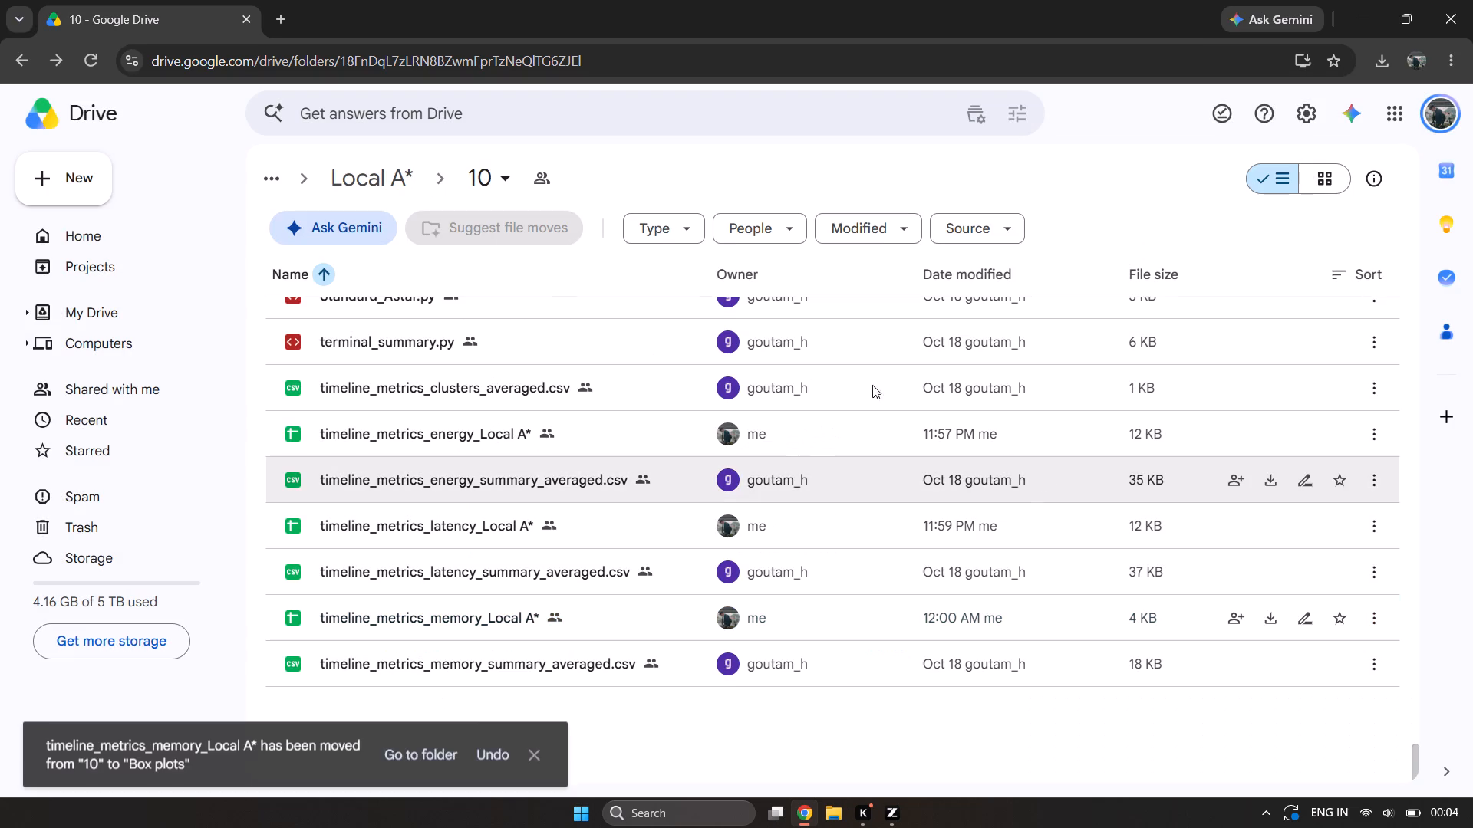
Move timeline_metrics_latency_Local A* from folder 10 to Box plots in 8D Test 4(Varying Obstacles cell size), accepting the access change.
{"action": "left_click", "coordinate": [448, 560]}
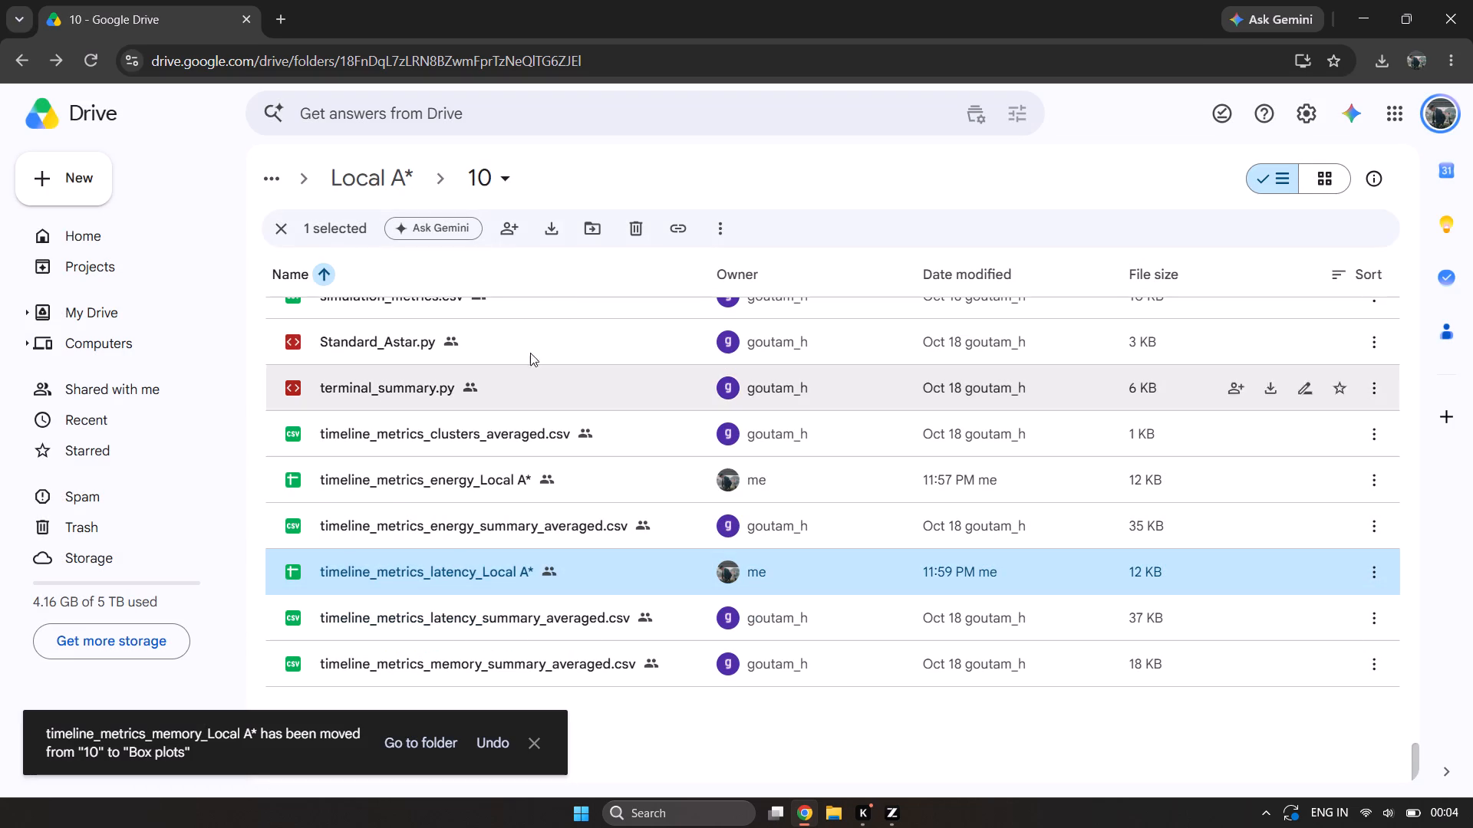
{"action": "left_click", "coordinate": [582, 238]}
{"action": "left_click", "coordinate": [586, 231]}
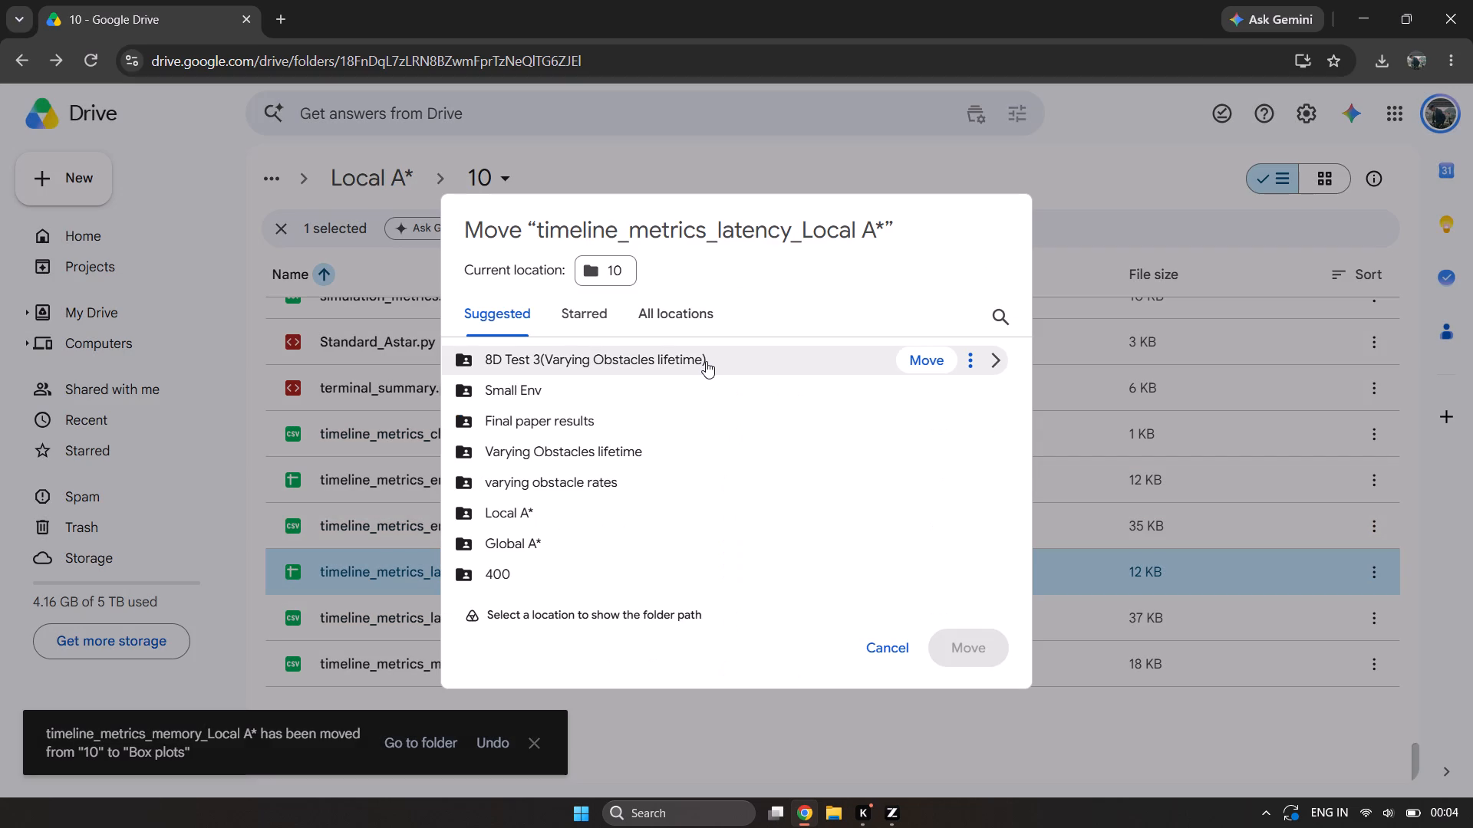
{"action": "double_click", "coordinate": [801, 390]}
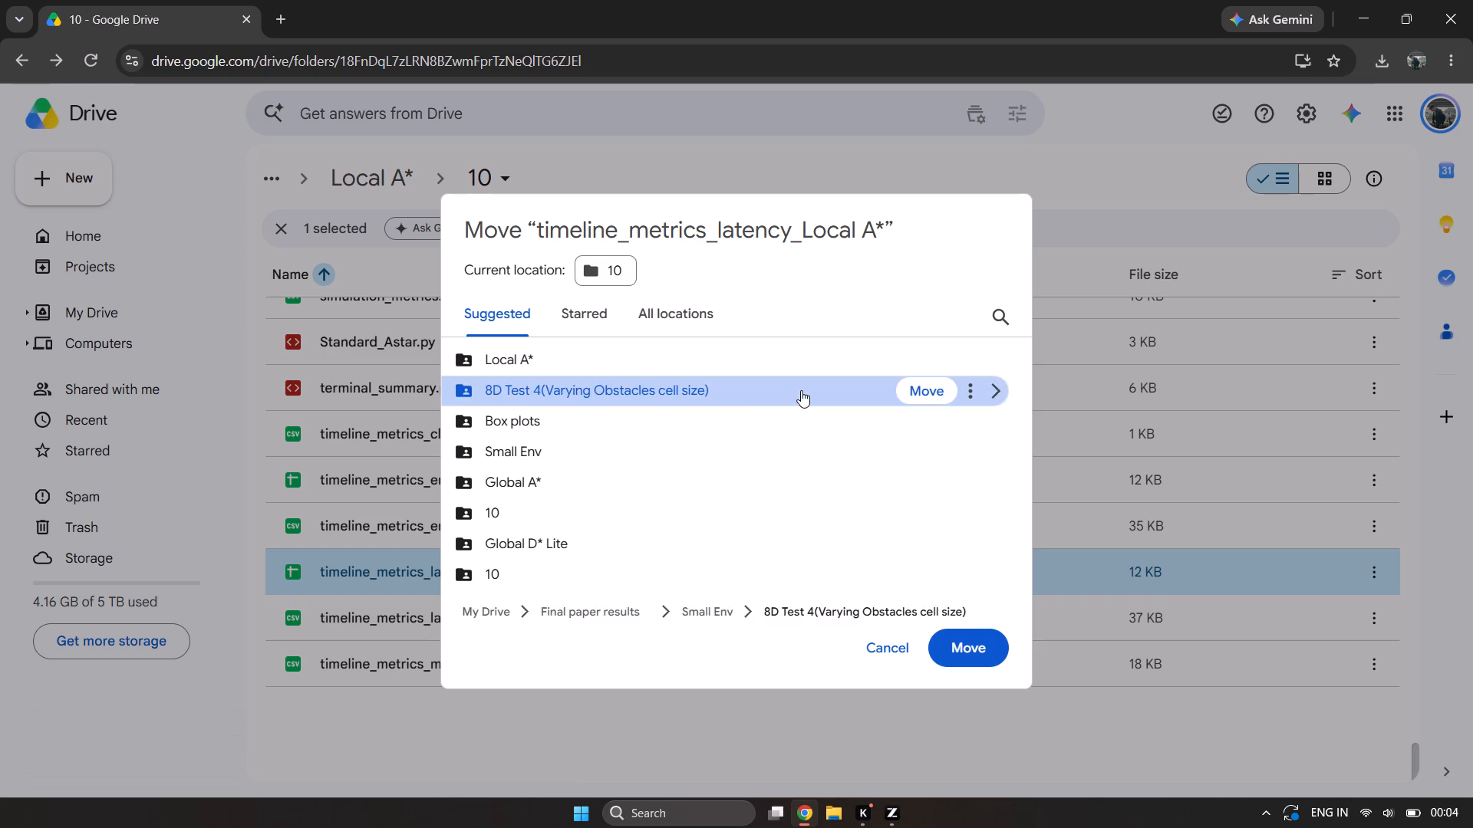
{"action": "left_click", "coordinate": [955, 424]}
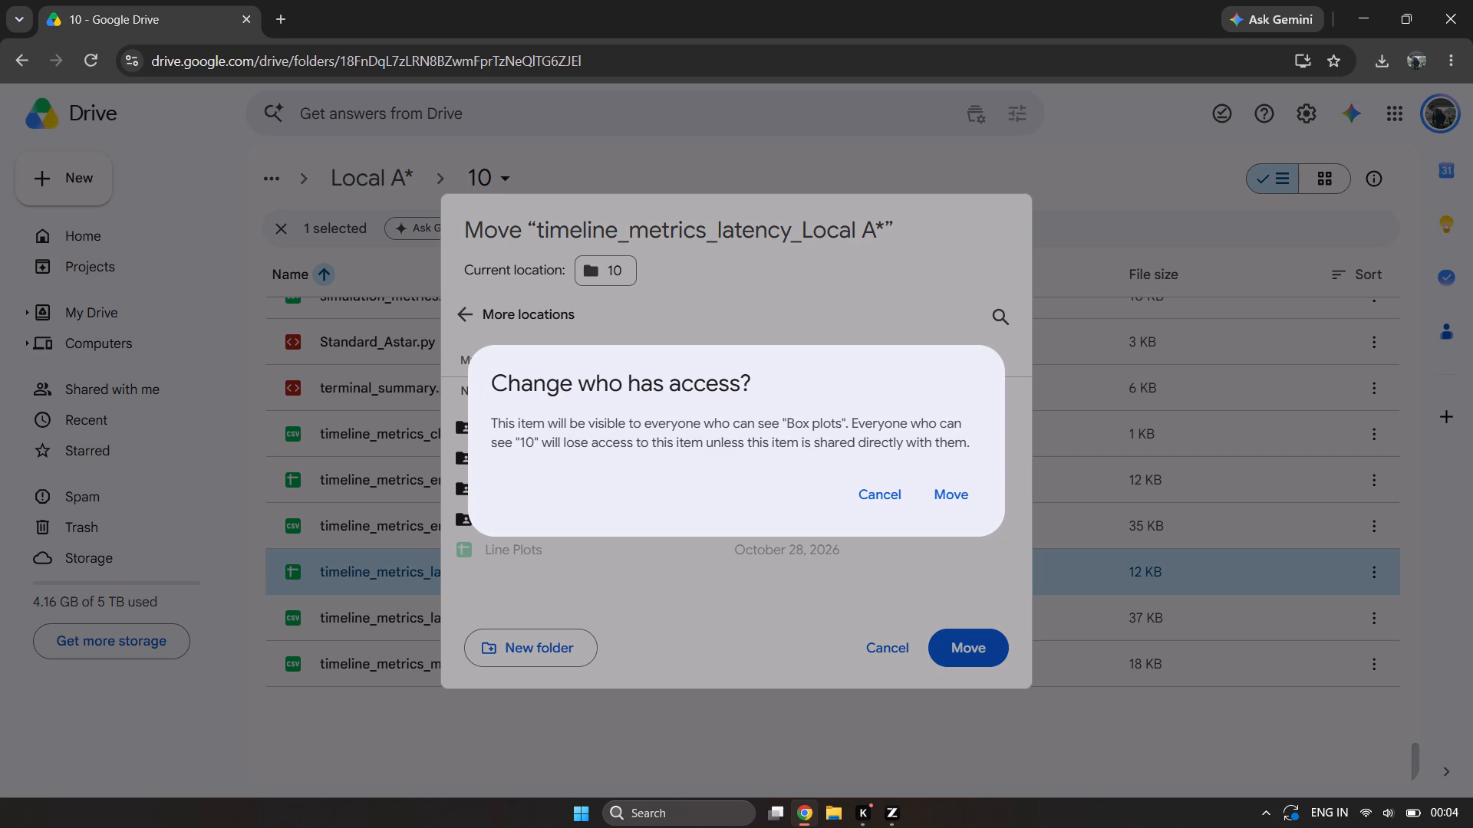
{"action": "left_click", "coordinate": [967, 491]}
{"action": "left_click", "coordinate": [959, 491]}
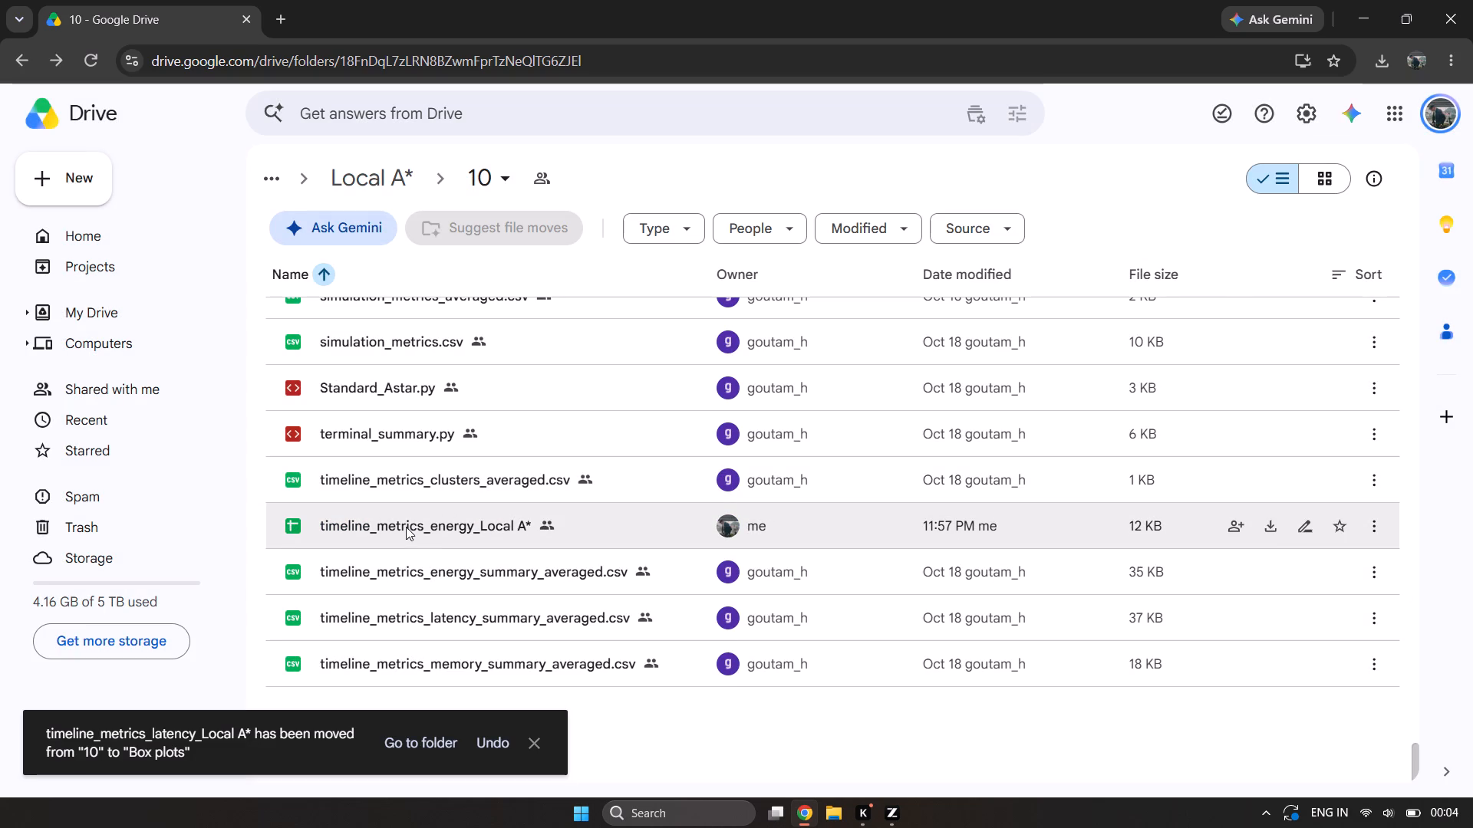
Move timeline_metrics_energy_Local A* from folder 10 to Box plots in 8D Test 4(Varying Obstacles cell size).
{"action": "left_click", "coordinate": [406, 527]}
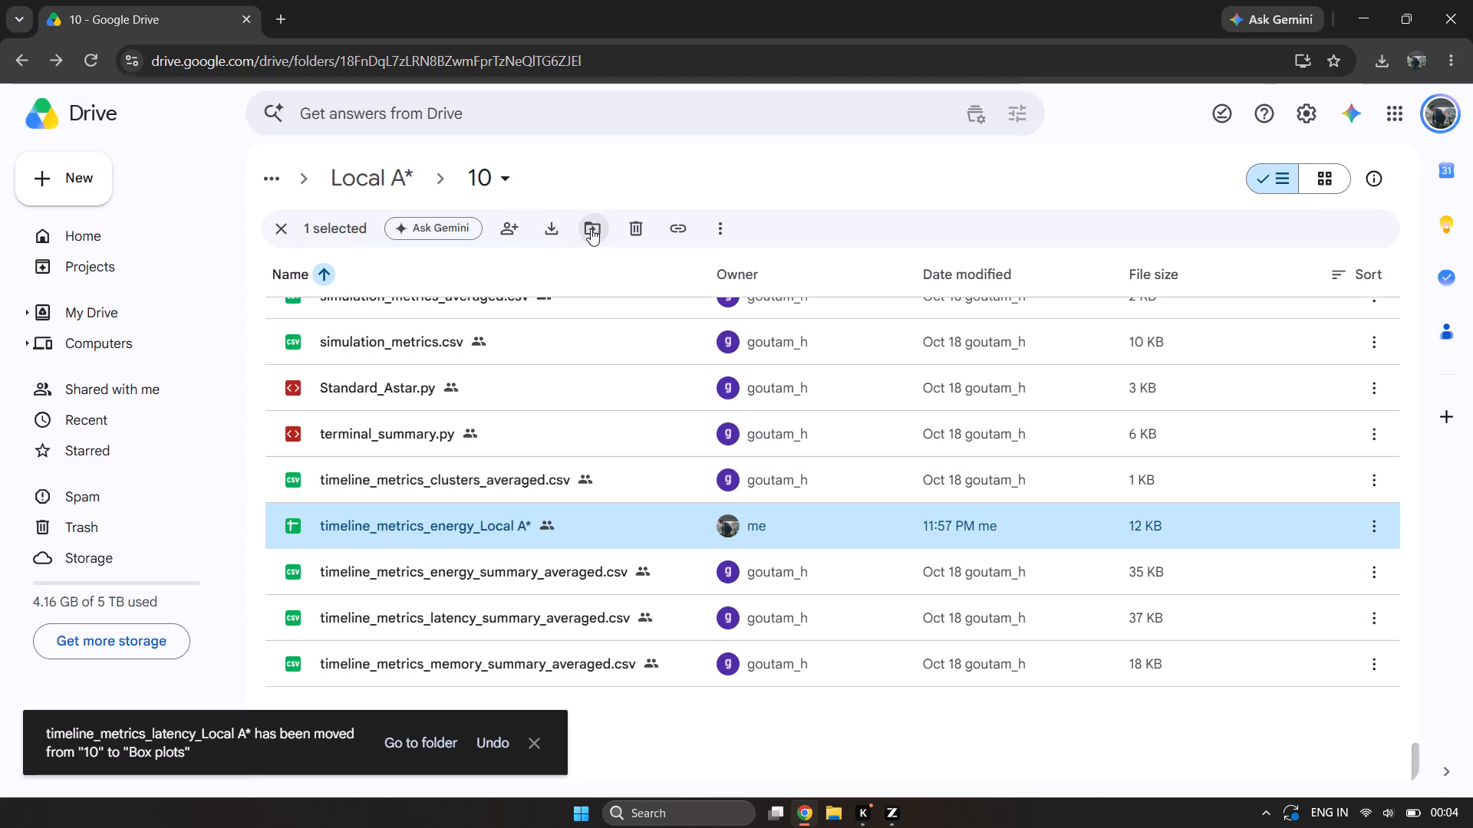
{"action": "left_click", "coordinate": [593, 228]}
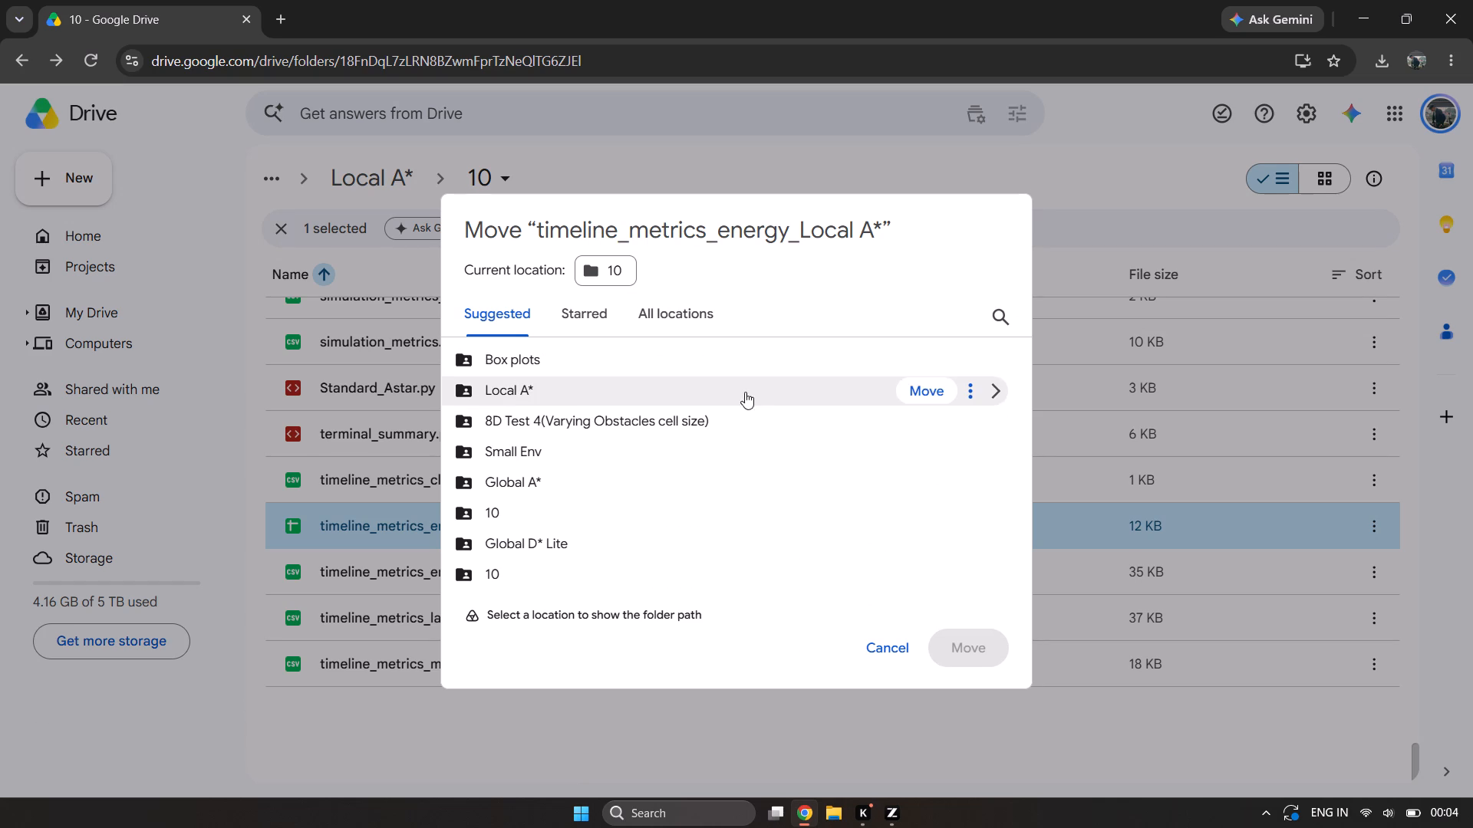
{"action": "double_click", "coordinate": [588, 419]}
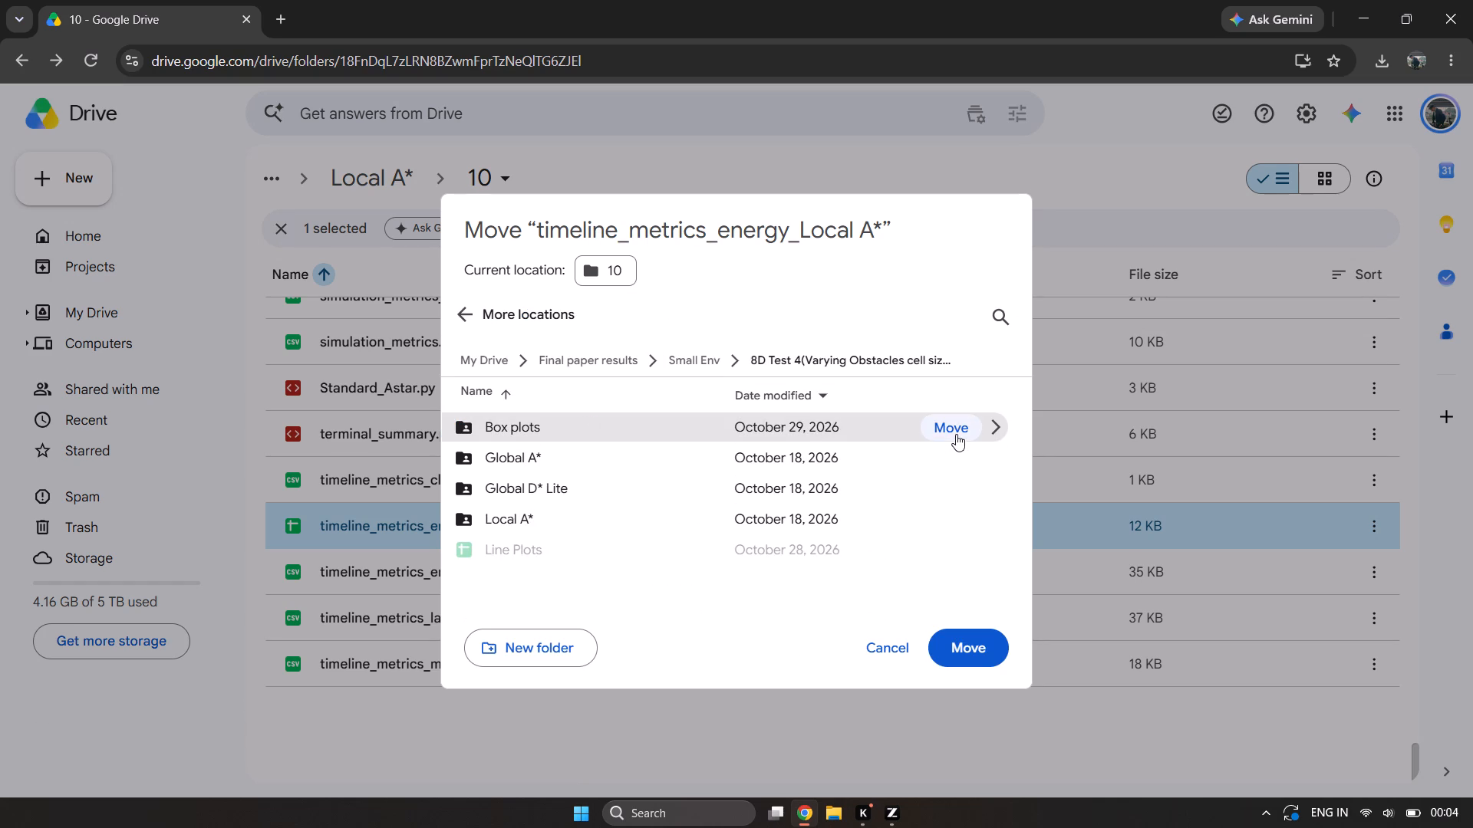
{"action": "left_click", "coordinate": [956, 434]}
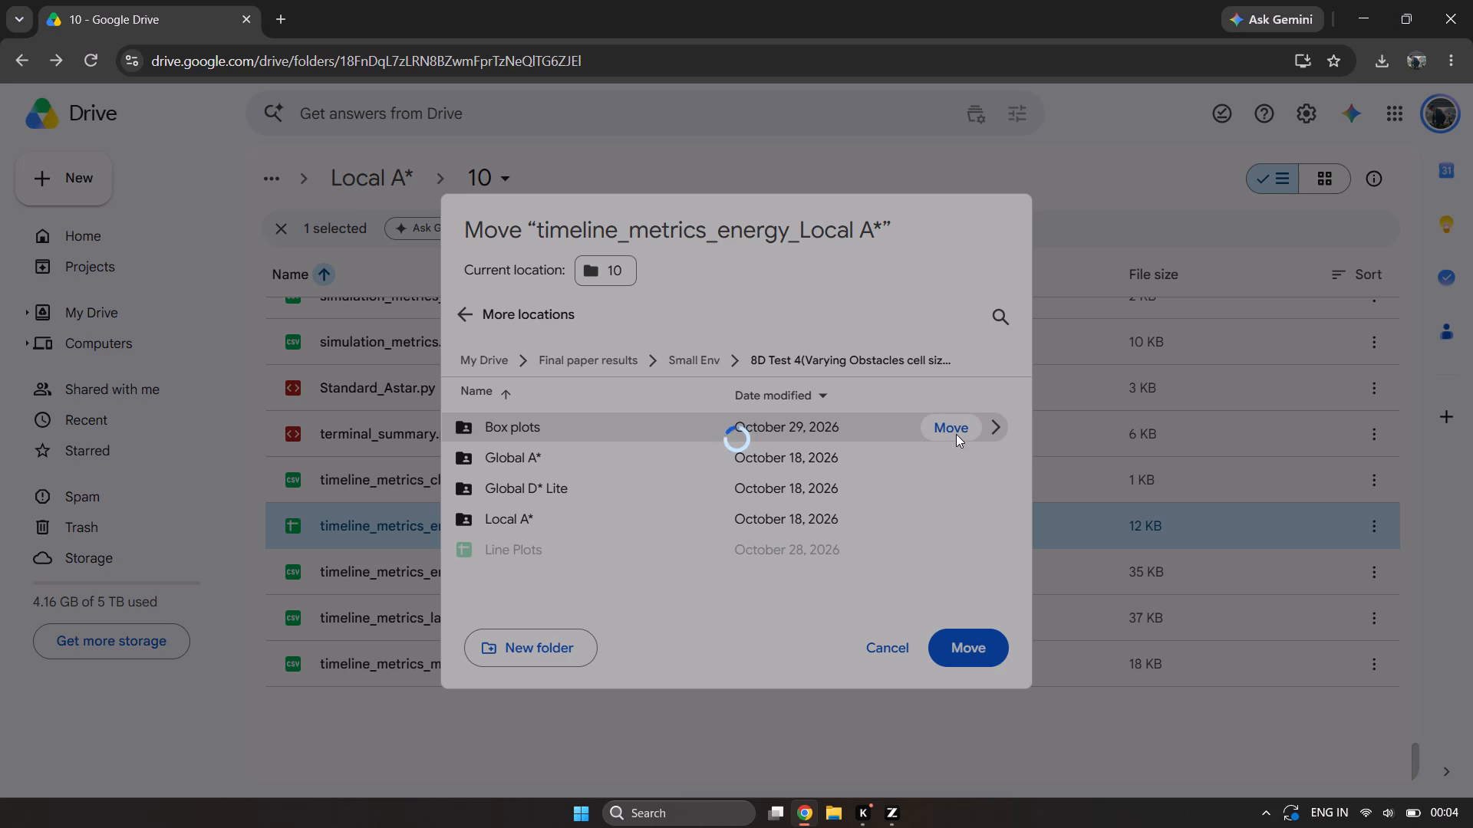
{"action": "left_click", "coordinate": [976, 488]}
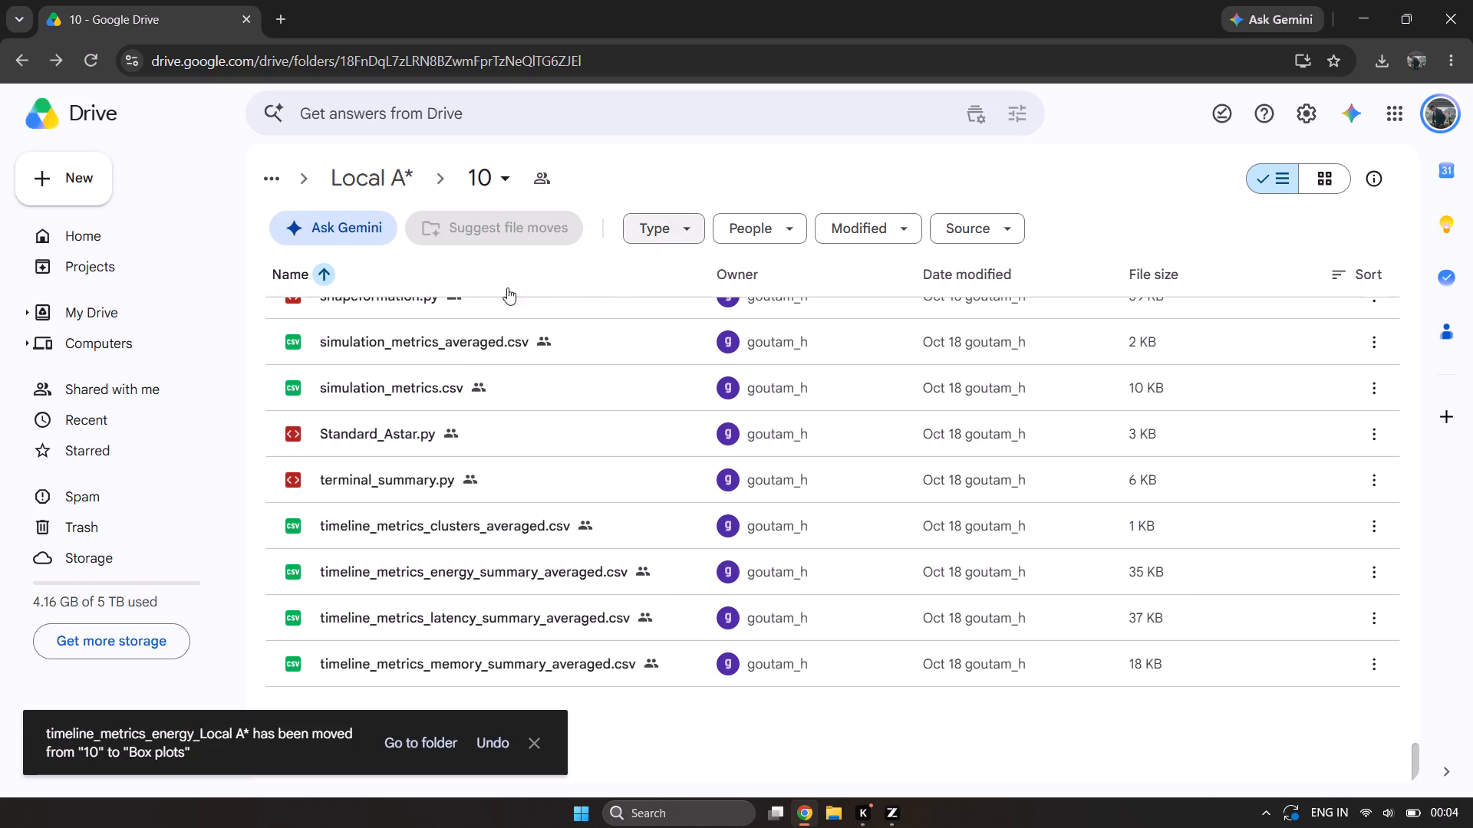
Check the gathered spreadsheets in the Box plots folder and return to the 8D Test 4(Varying Obstacles cell size) folder.
{"action": "left_click", "coordinate": [21, 65]}
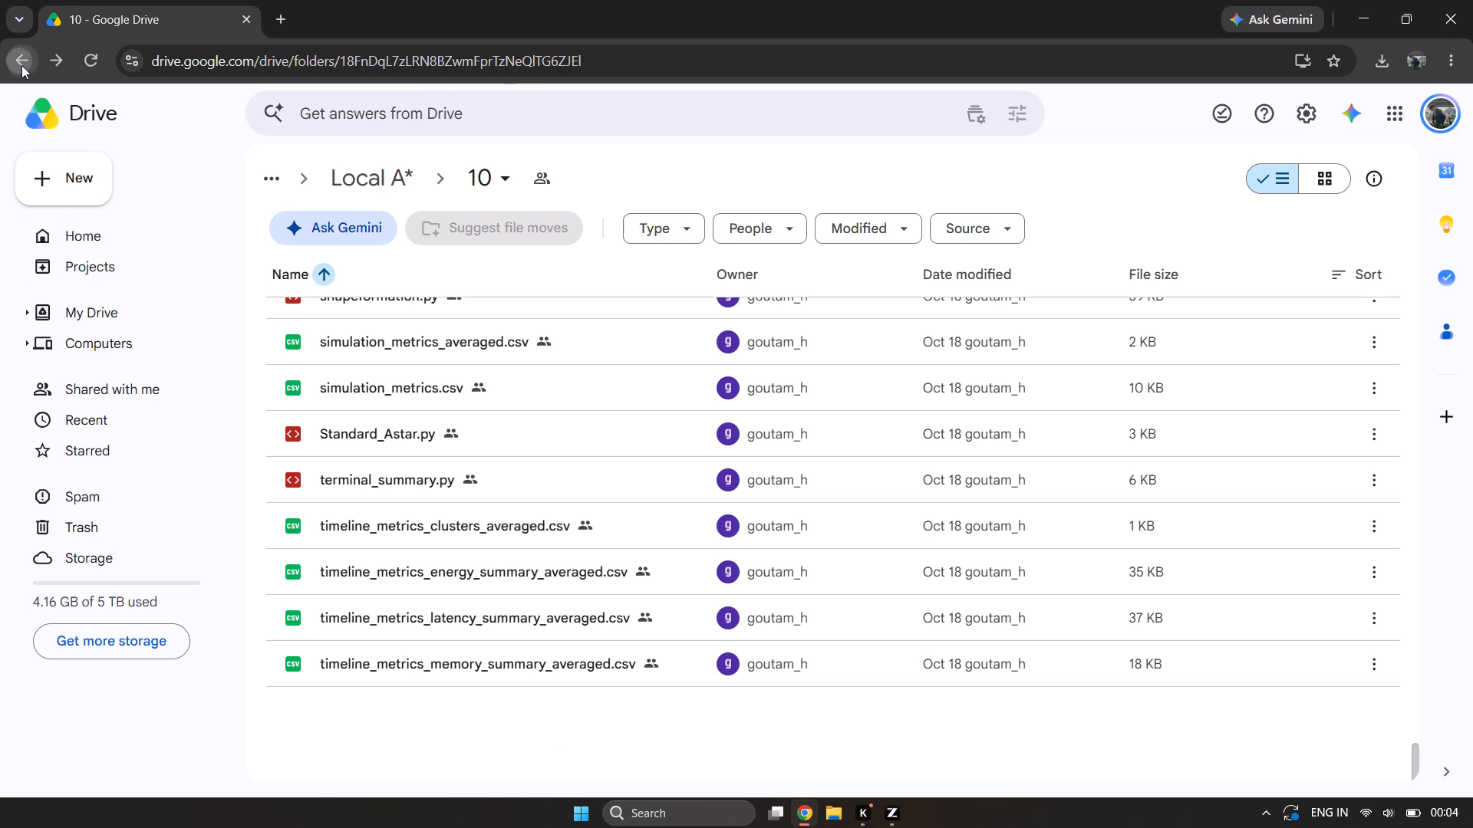
{"action": "left_click", "coordinate": [21, 64]}
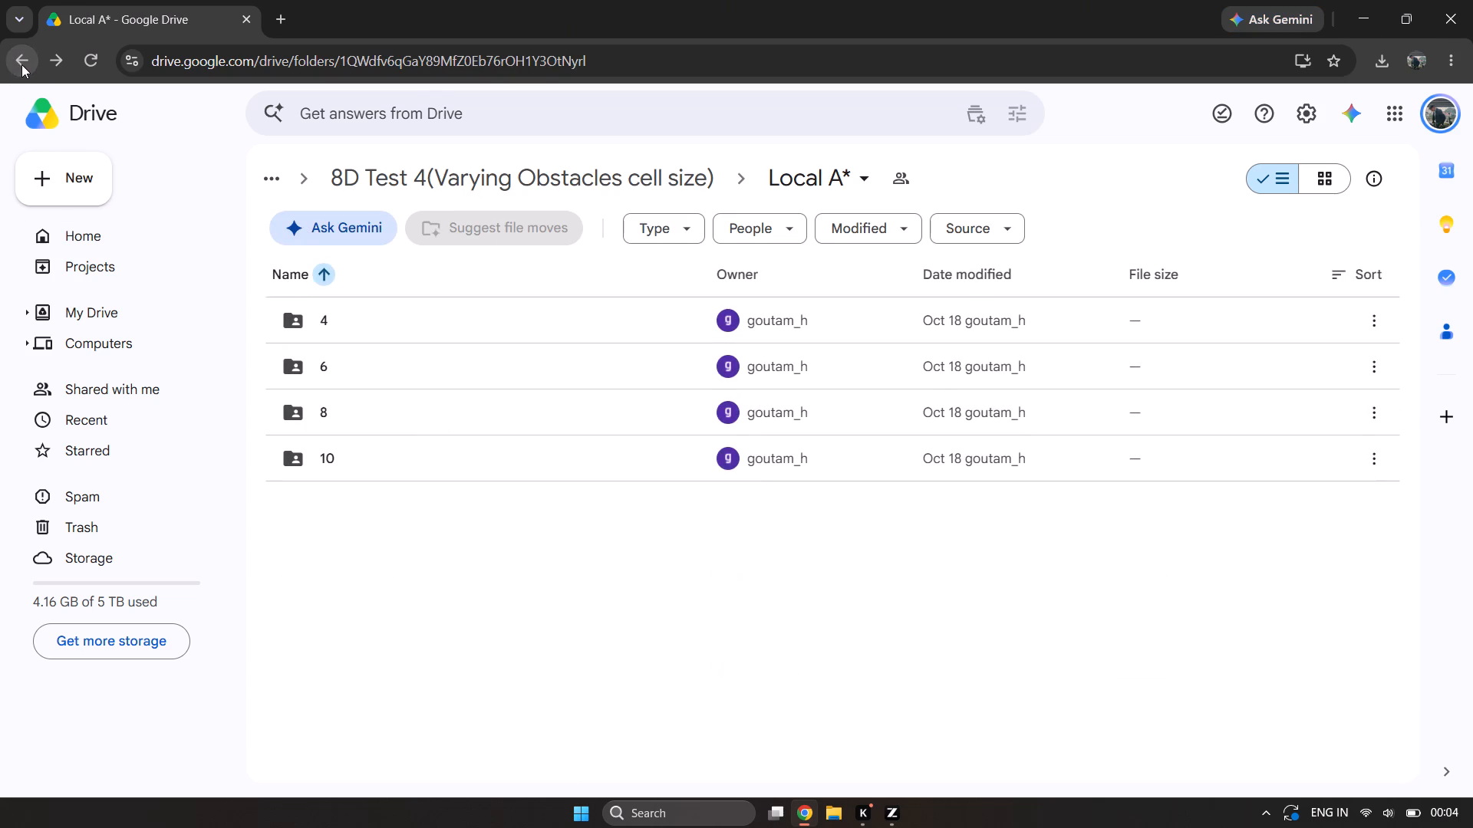
{"action": "double_click", "coordinate": [344, 306]}
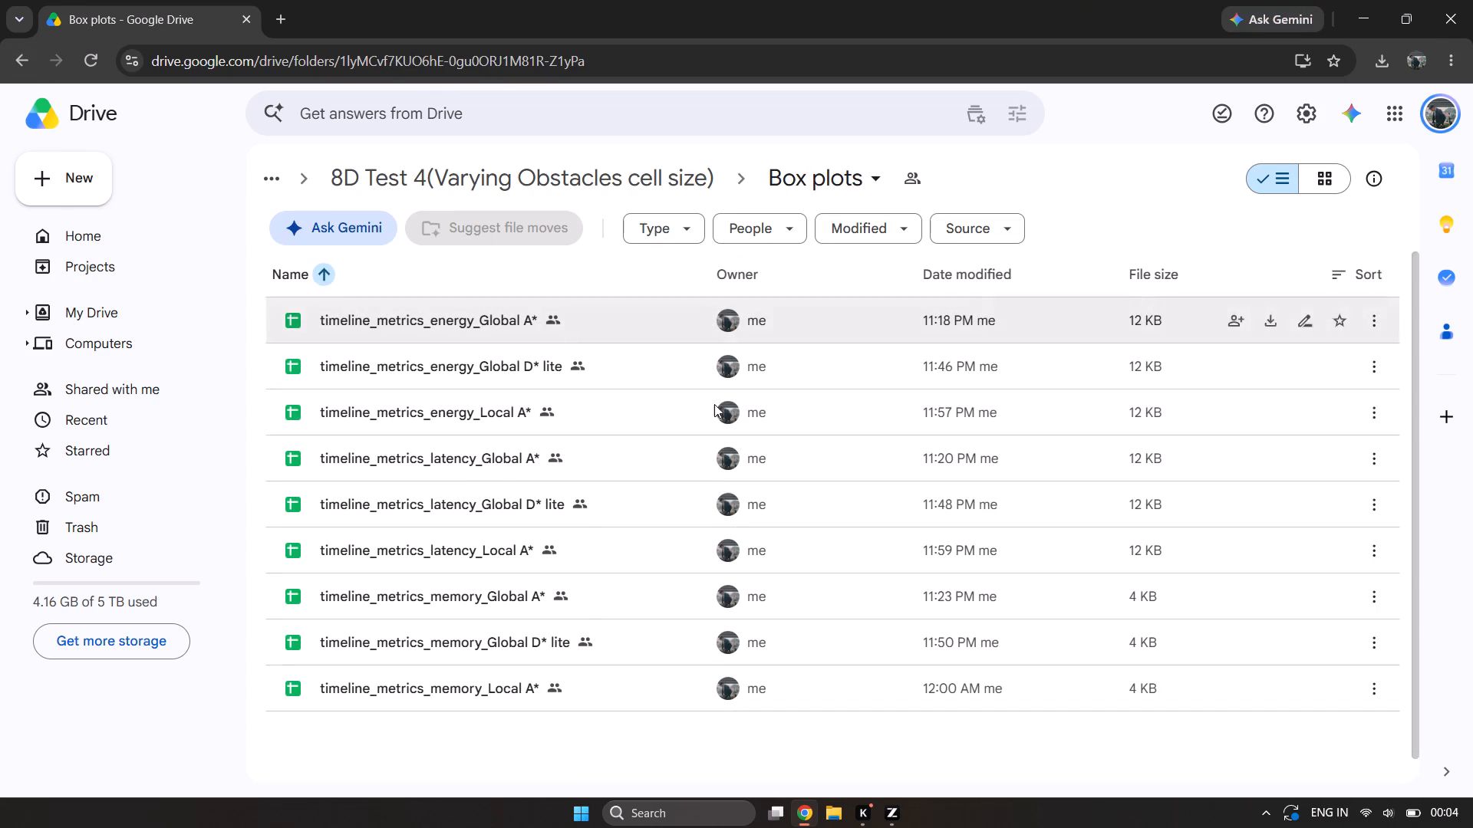
{"action": "left_click", "coordinate": [12, 61]}
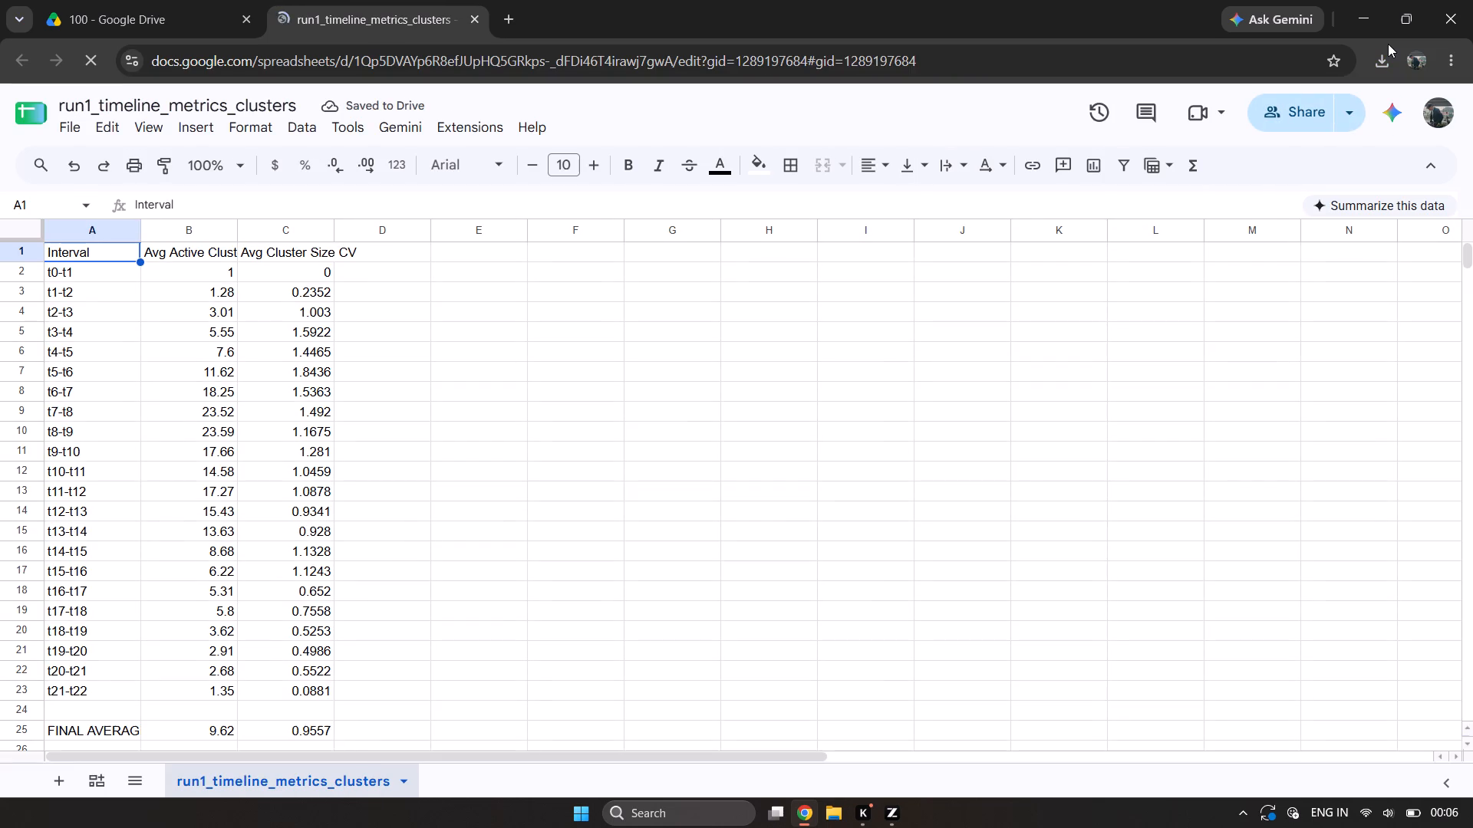
Insert three empty rows above the Interval header row of the clusters sheet.
{"action": "left_click", "coordinate": [94, 256]}
{"action": "right_click", "coordinate": [94, 256]}
{"action": "left_click", "coordinate": [224, 373]}
{"action": "left_click", "coordinate": [114, 274]}
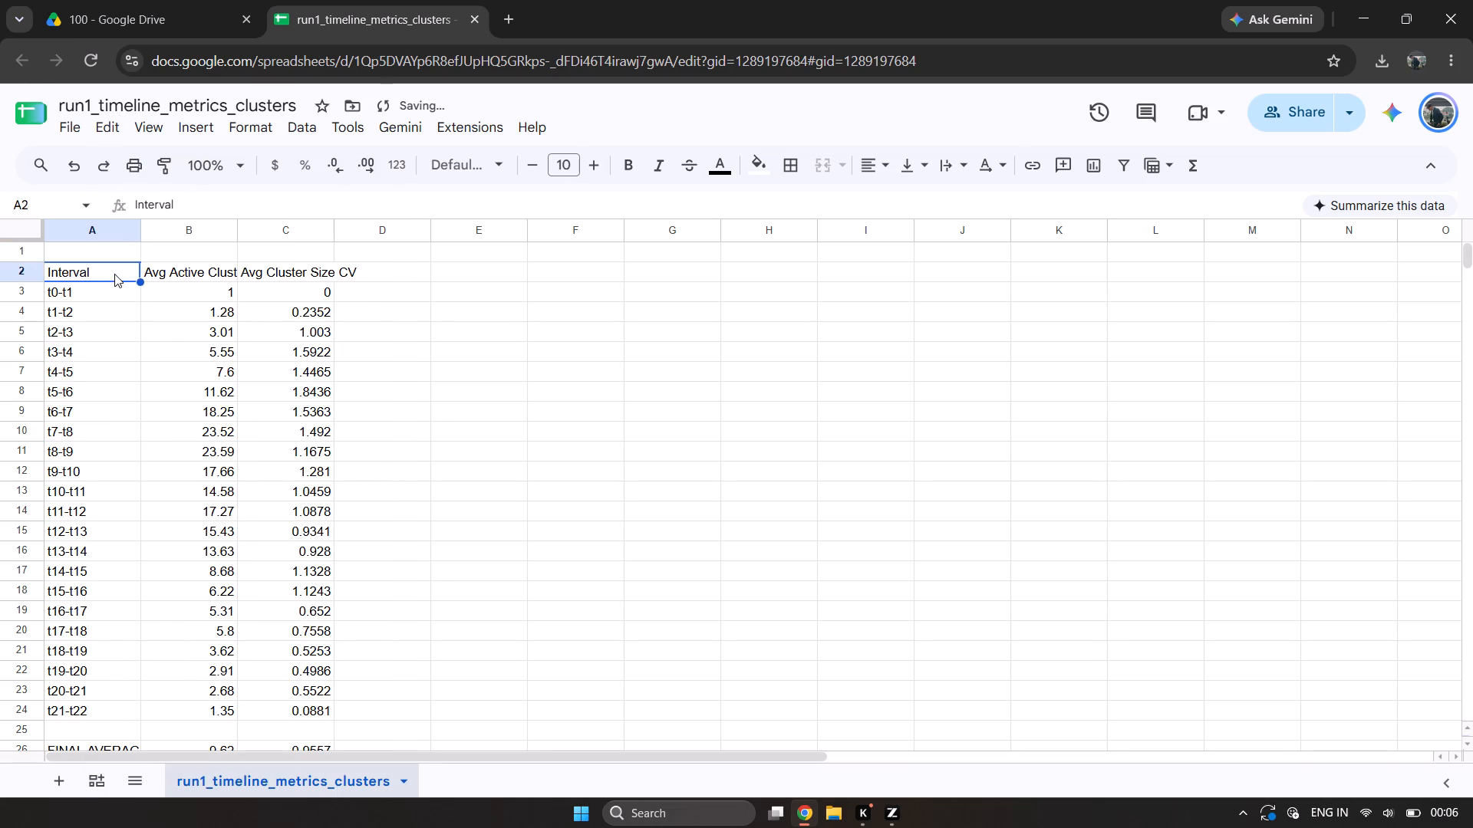
{"action": "right_click", "coordinate": [114, 274]}
{"action": "left_click", "coordinate": [192, 370]}
{"action": "left_click", "coordinate": [120, 297]}
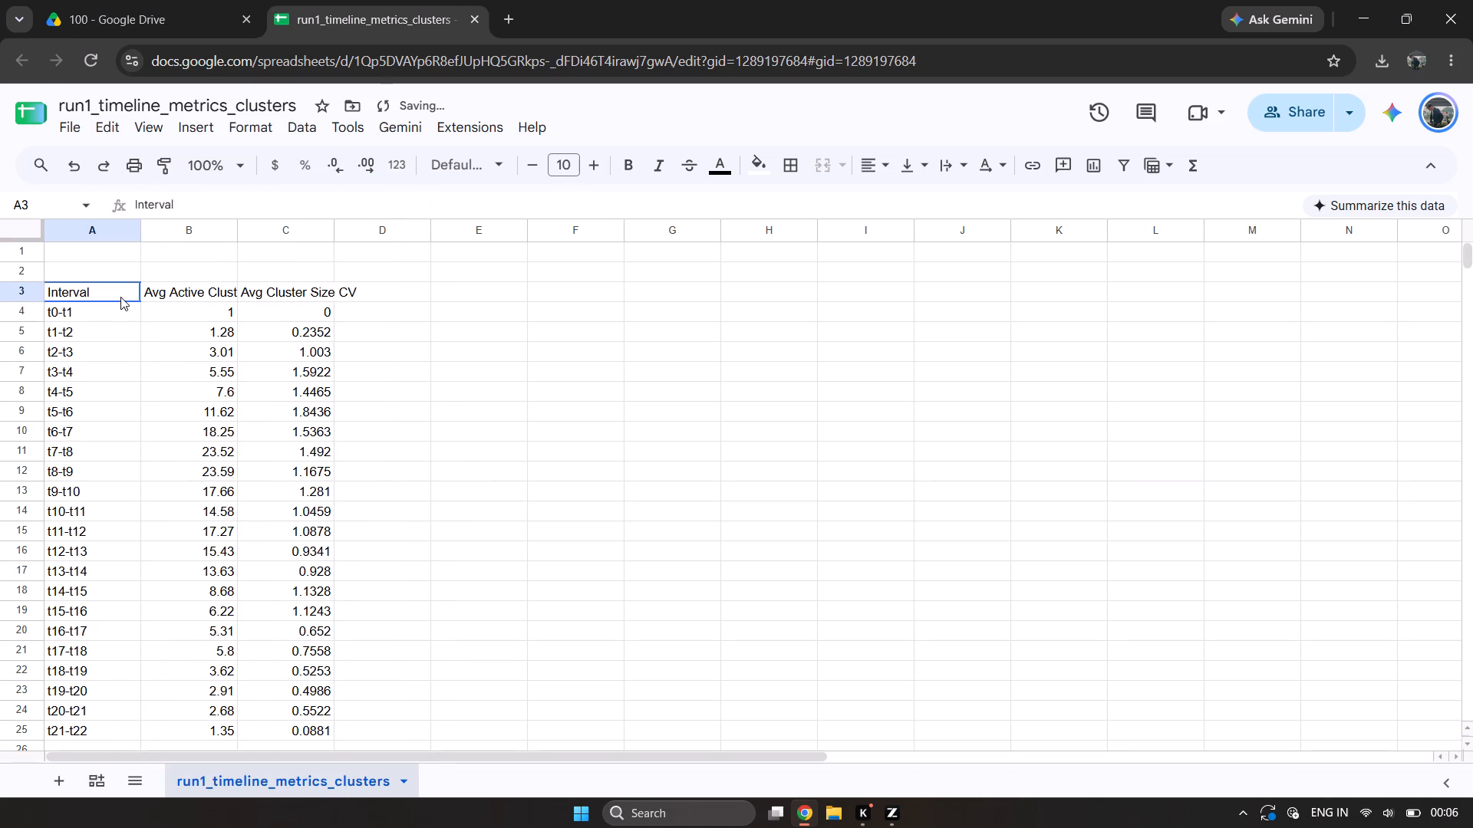
{"action": "right_click", "coordinate": [120, 297]}
{"action": "left_click", "coordinate": [164, 360]}
Label the clusters sheet with Global A* in cell A1 and 2 obstacles size in cell A3.
{"action": "left_click", "coordinate": [102, 252]}
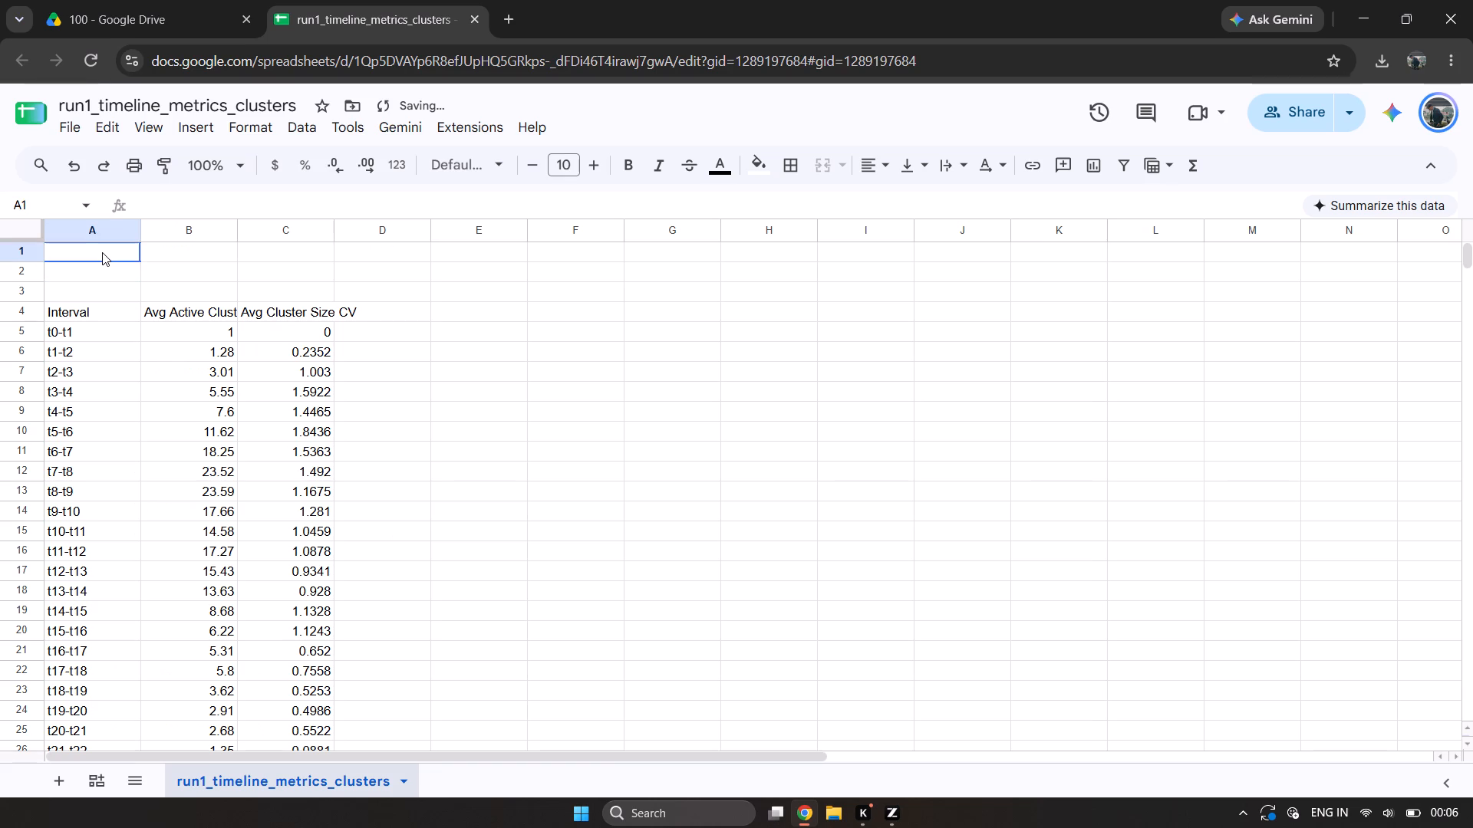
{"action": "key", "text": "shift+g"}
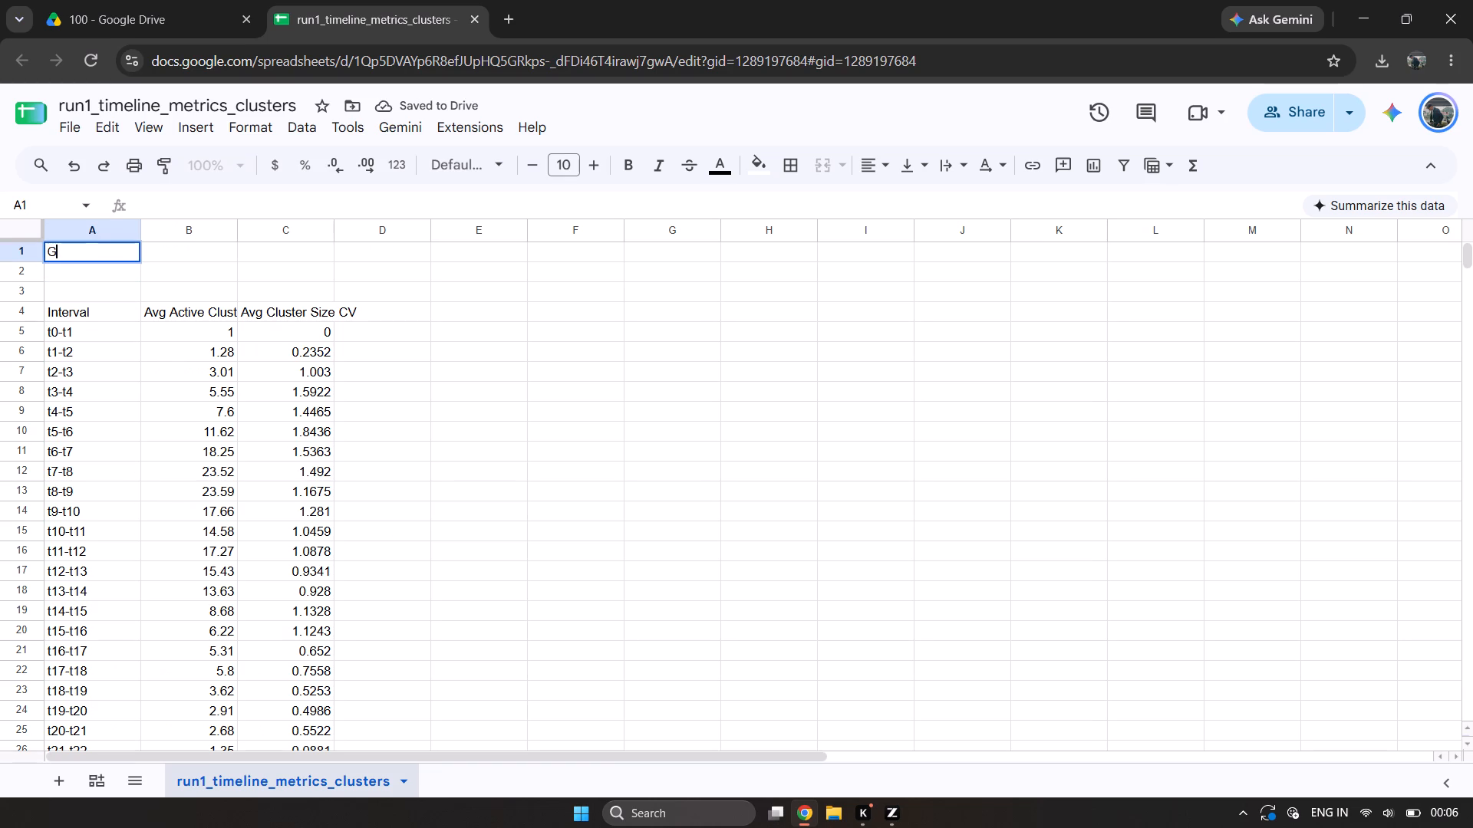
{"action": "type", "text": "lobal A*"}
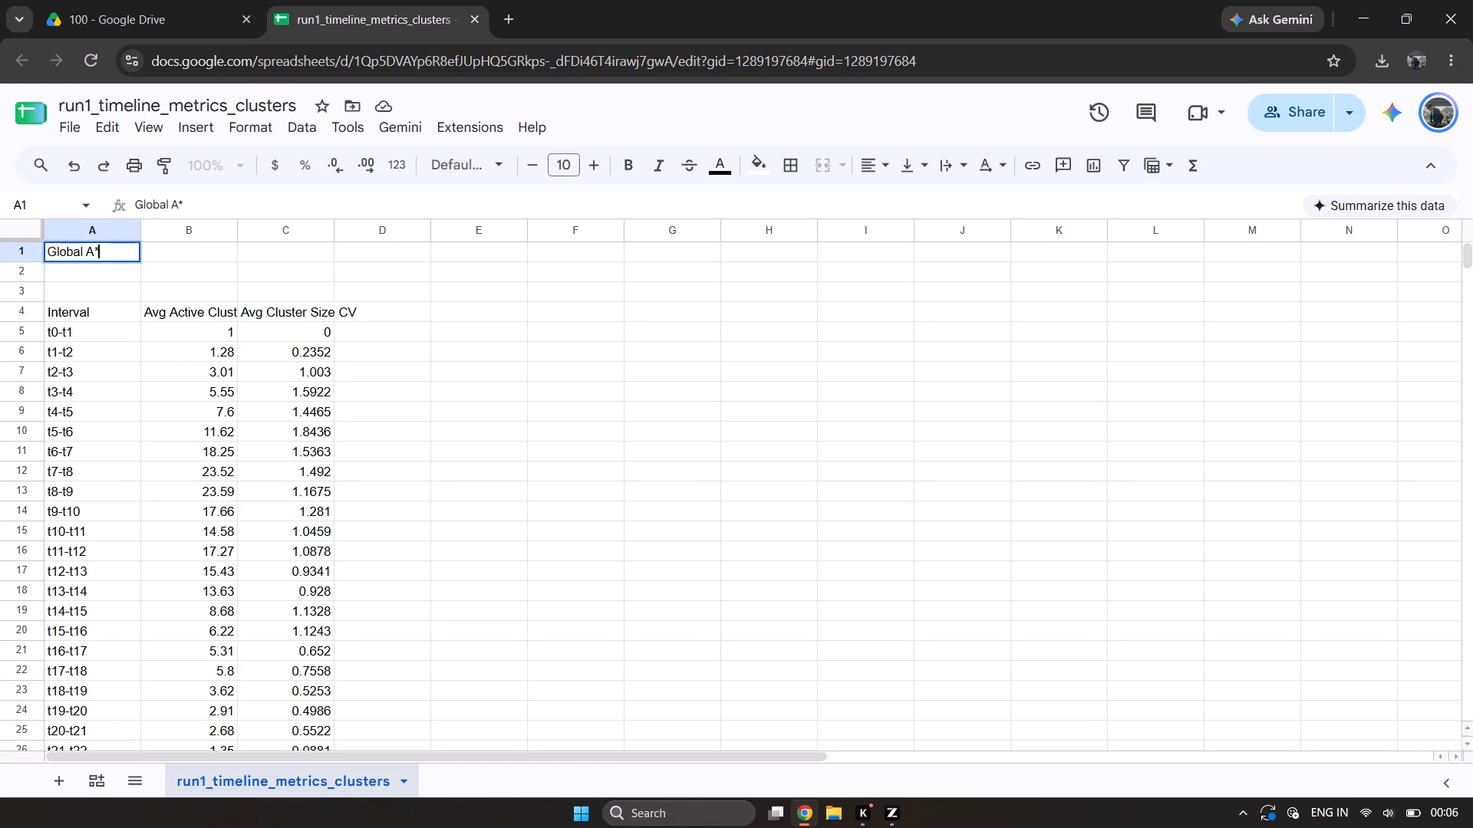
{"action": "left_click", "coordinate": [100, 294]}
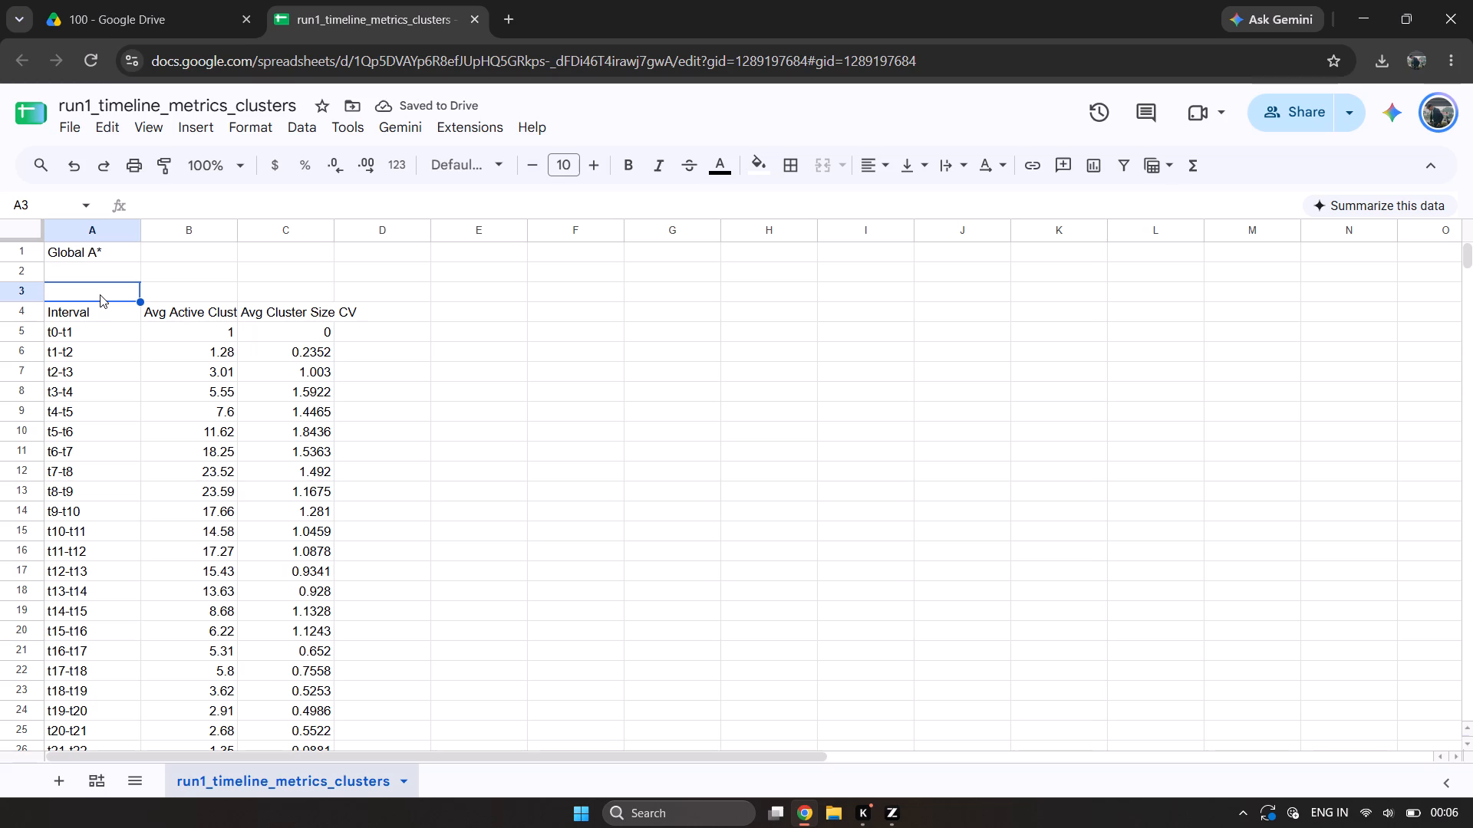
{"action": "key", "text": "2"}
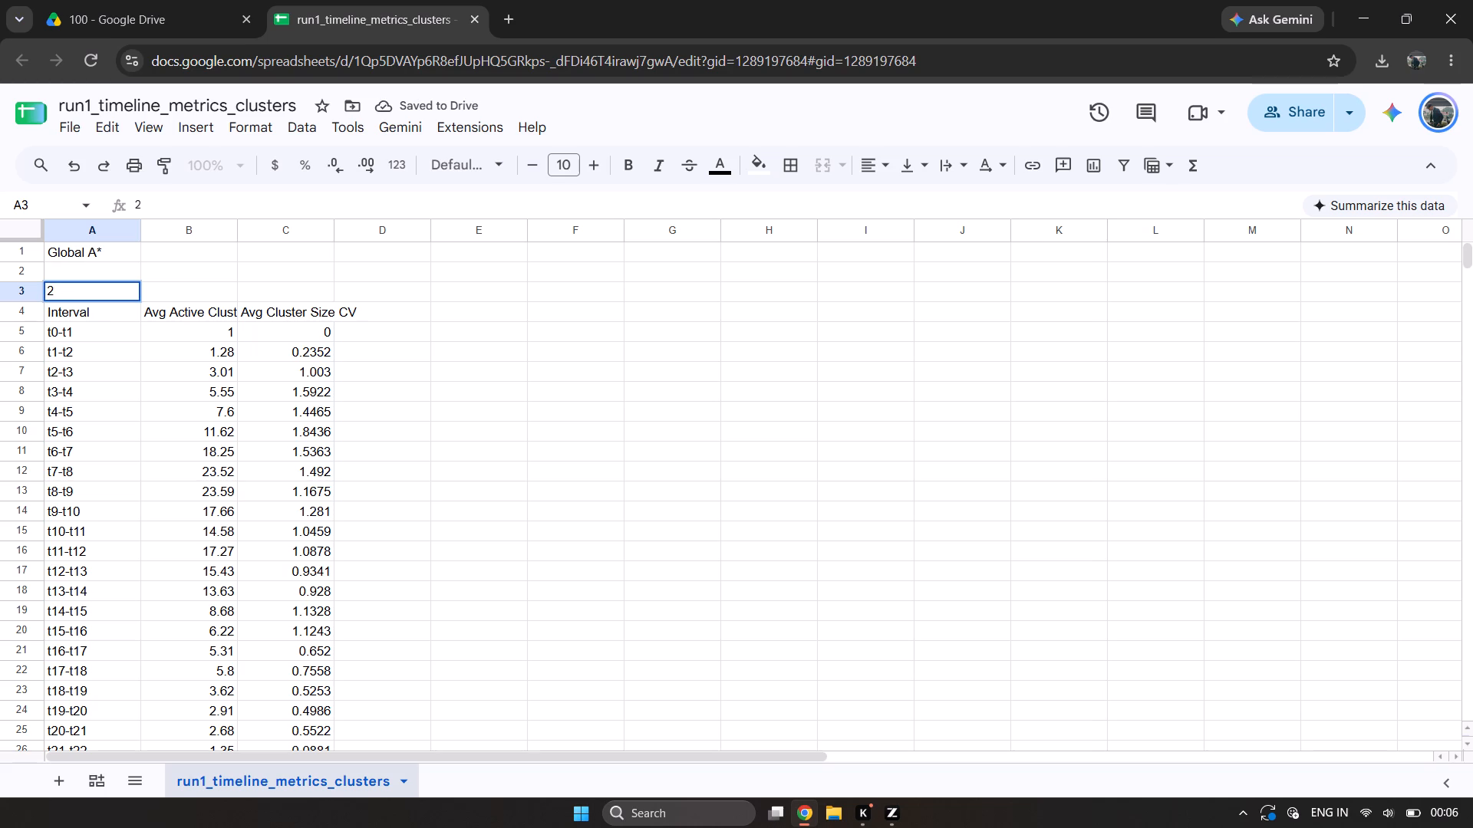
{"action": "key", "text": "space"}
{"action": "type", "text": "obstacles"}
{"action": "key", "text": "space"}
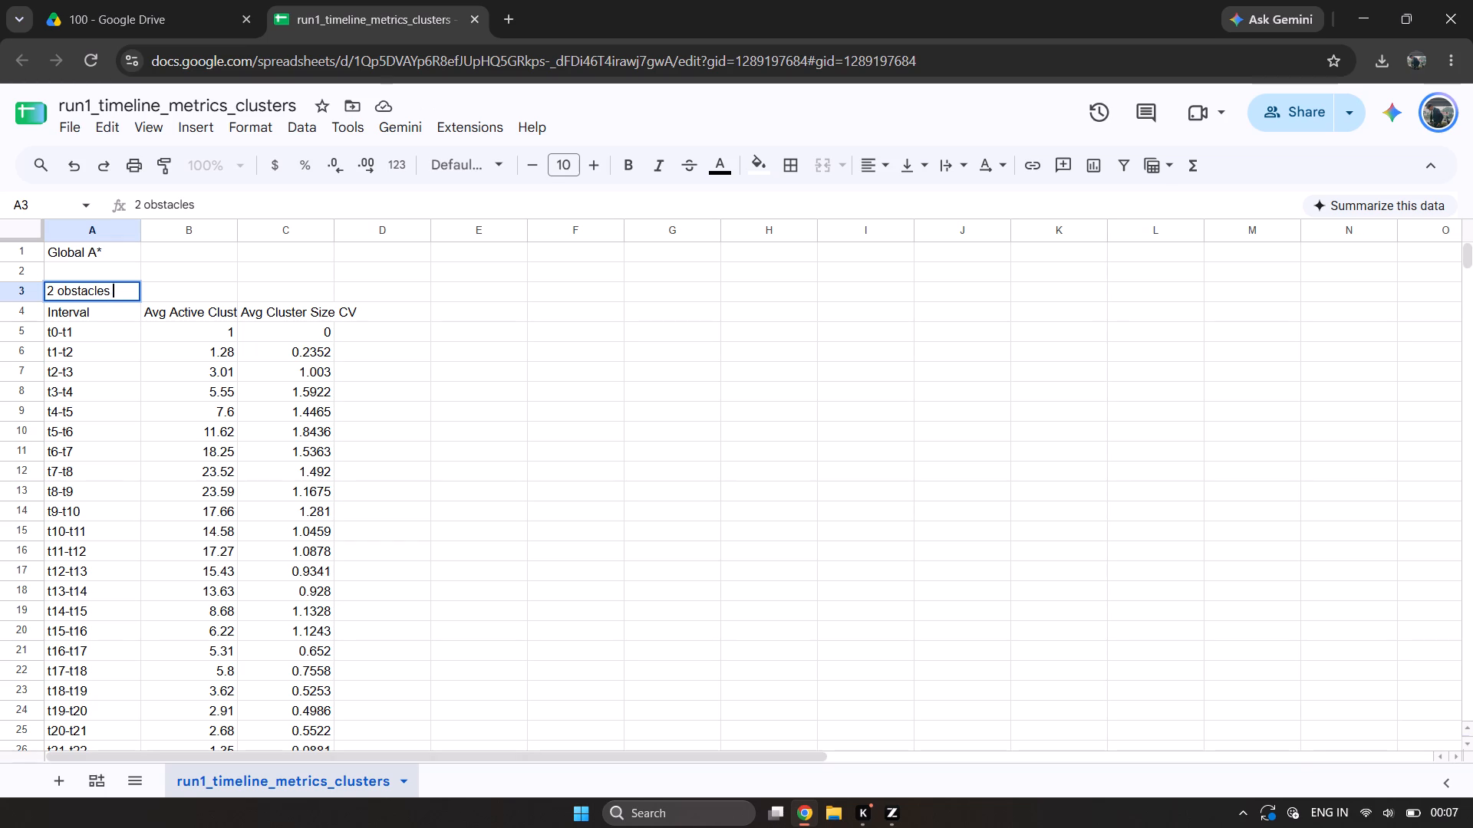
{"action": "type", "text": "size"}
{"action": "left_click", "coordinate": [187, 291]}
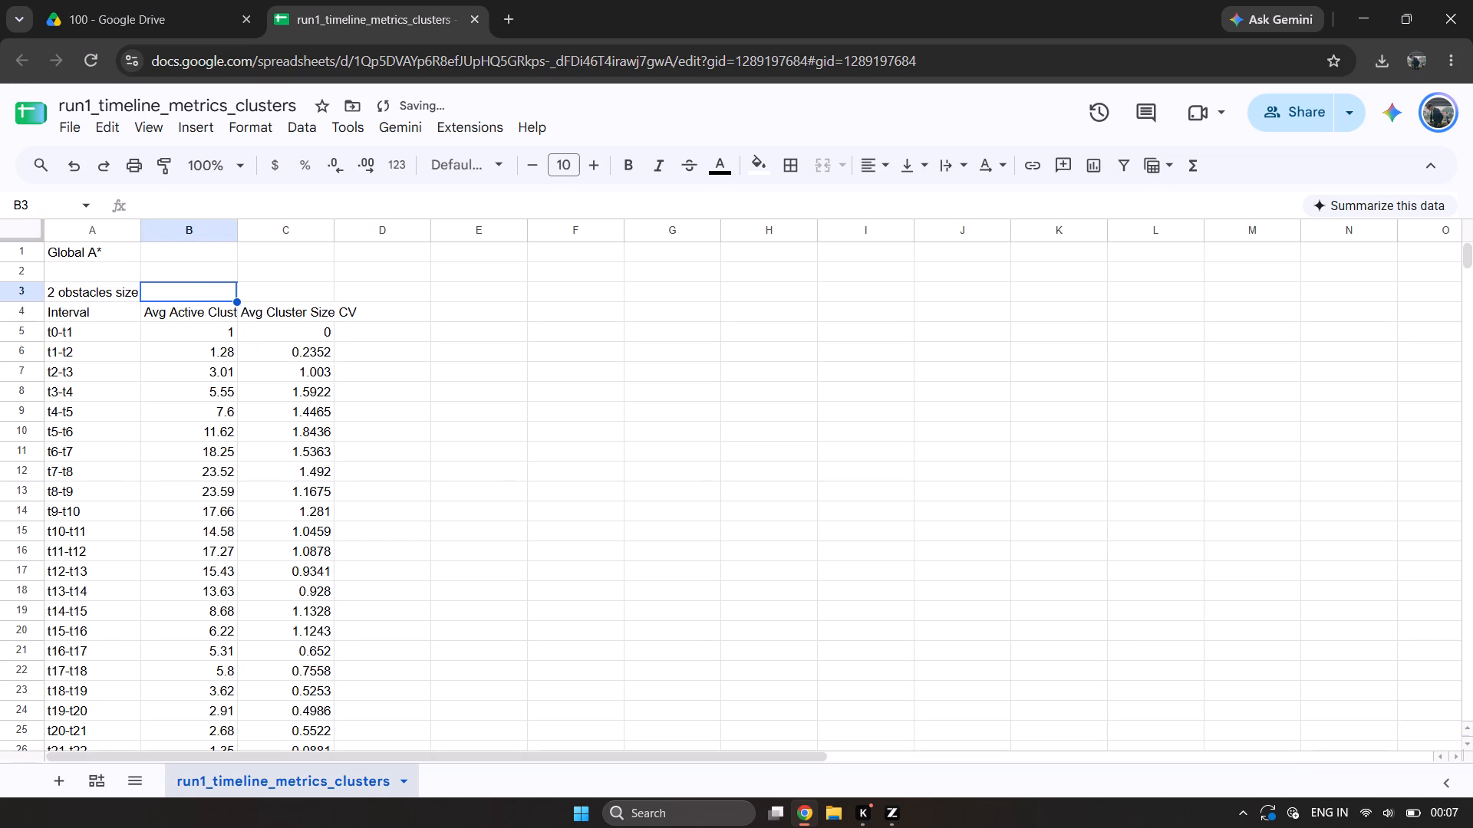
Rename the spreadsheet as timeline_metrics_clusters_Global A*, removing the run1_ prefix.
{"action": "left_click", "coordinate": [95, 105]}
{"action": "key", "text": "BackSpace"}
{"action": "key", "text": "BackSpace"}
{"action": "key", "text": "BackSpace"}
{"action": "key", "text": "BackSpace"}
{"action": "key", "text": "BackSpace"}
{"action": "key", "text": "BackSpace"}
{"action": "key", "text": "BackSpace"}
{"action": "key", "text": "BackSpace"}
{"action": "key", "text": "BackSpace"}
{"action": "key", "text": "BackSpace"}
{"action": "key", "text": "BackSpace"}
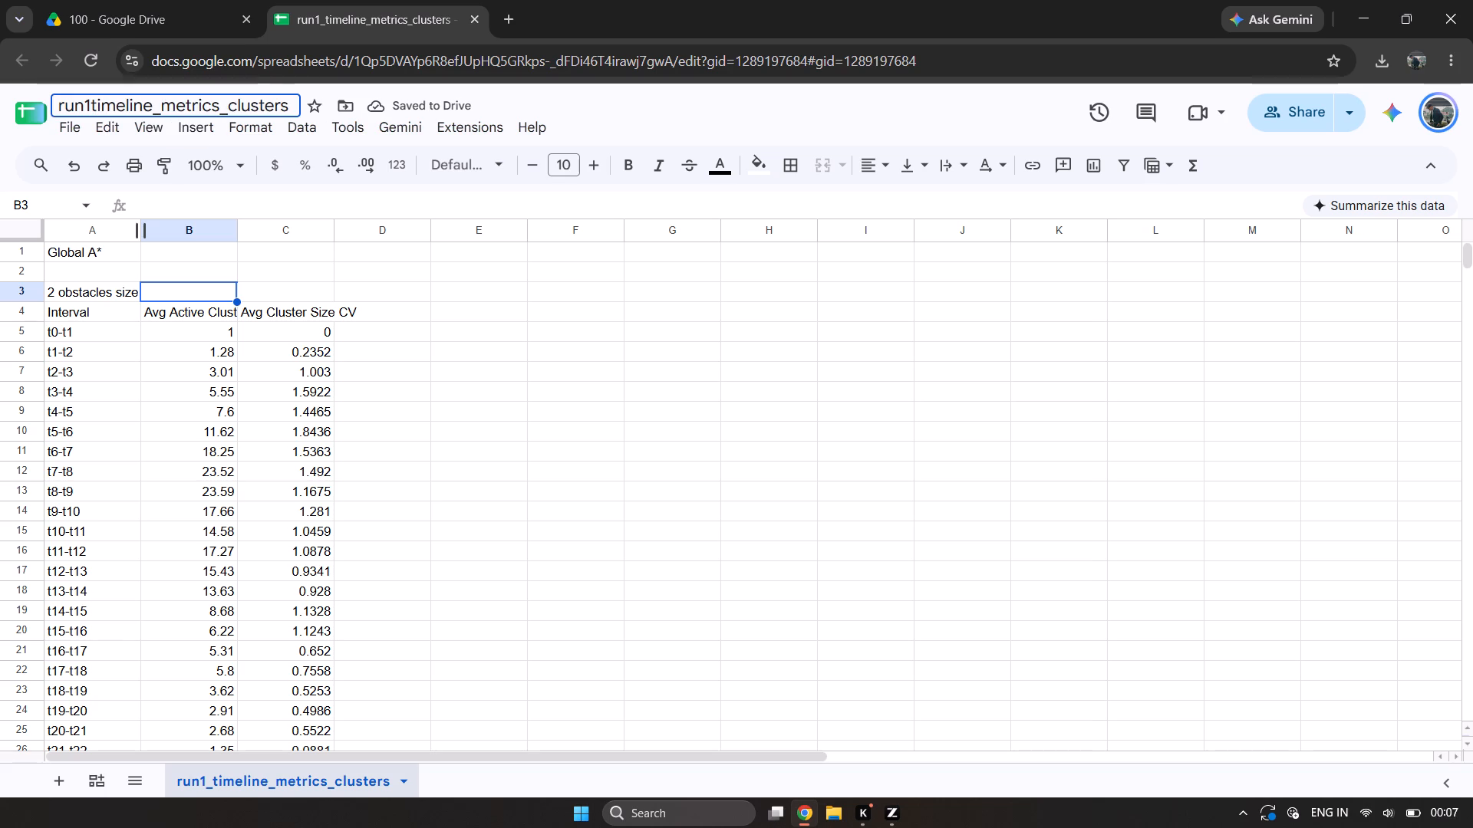
{"action": "left_click", "coordinate": [264, 98]}
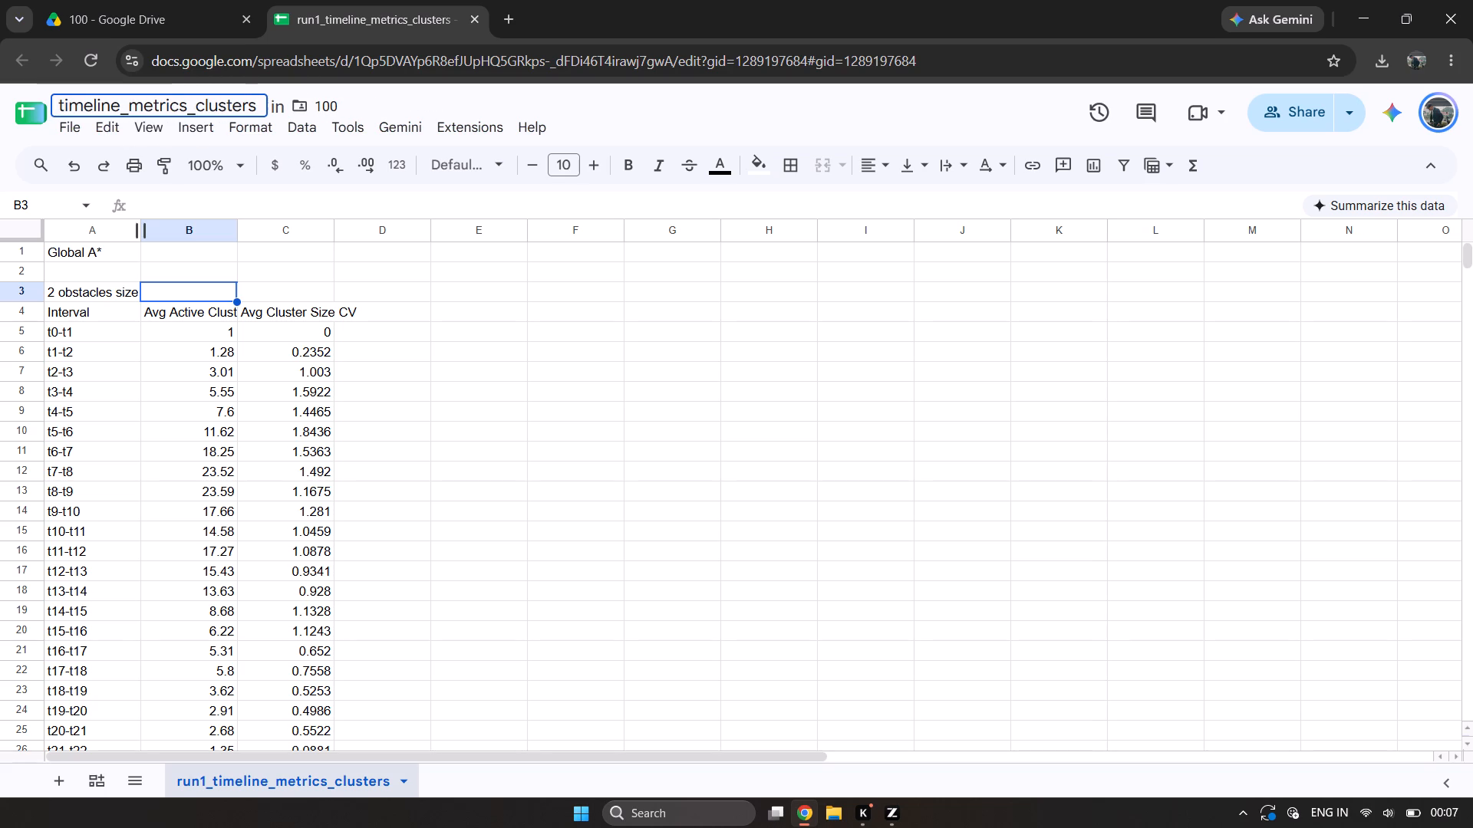
{"action": "key", "text": "shift+underscore"}
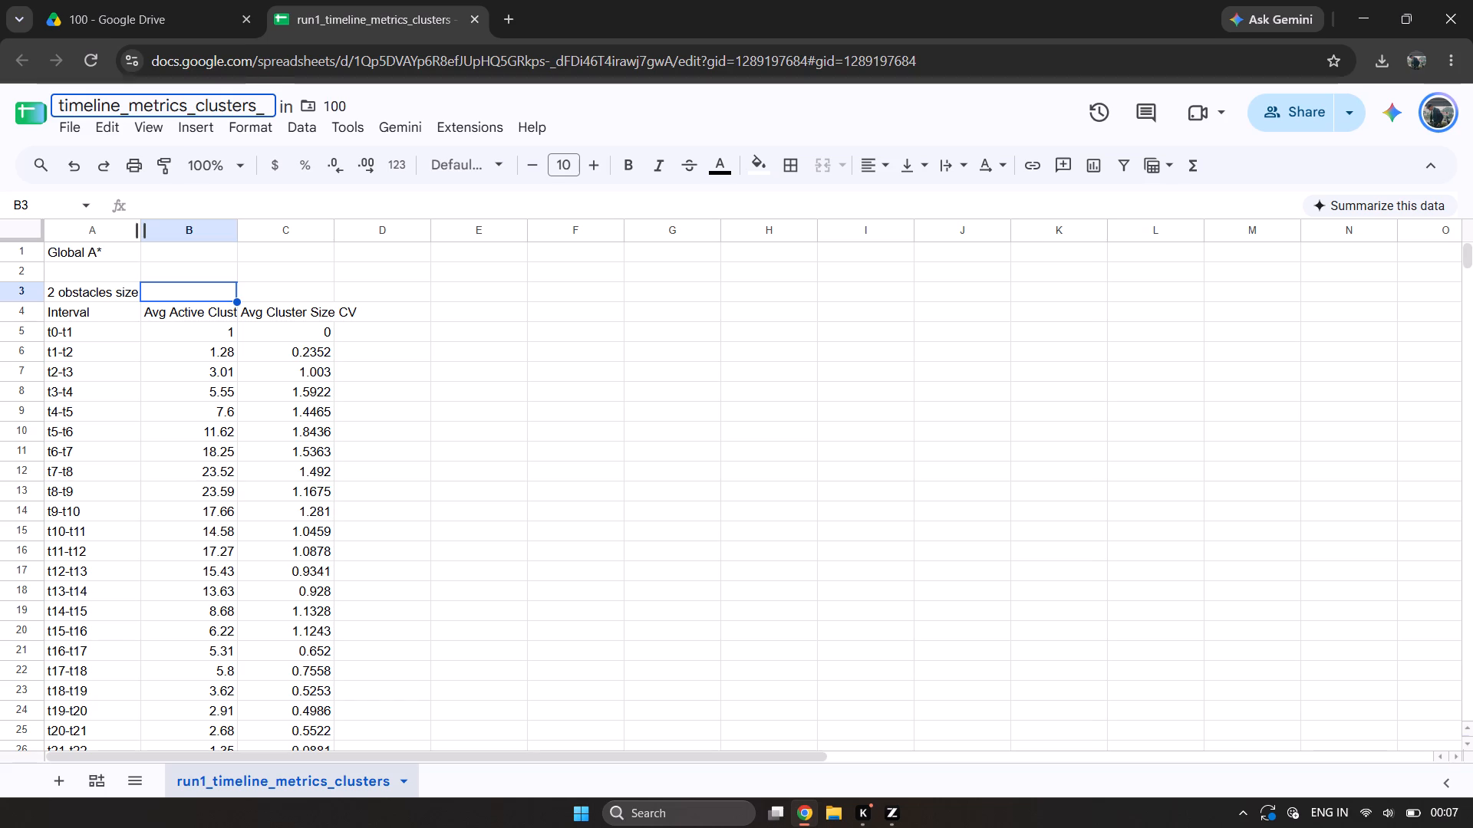
{"action": "key", "text": "shift+g"}
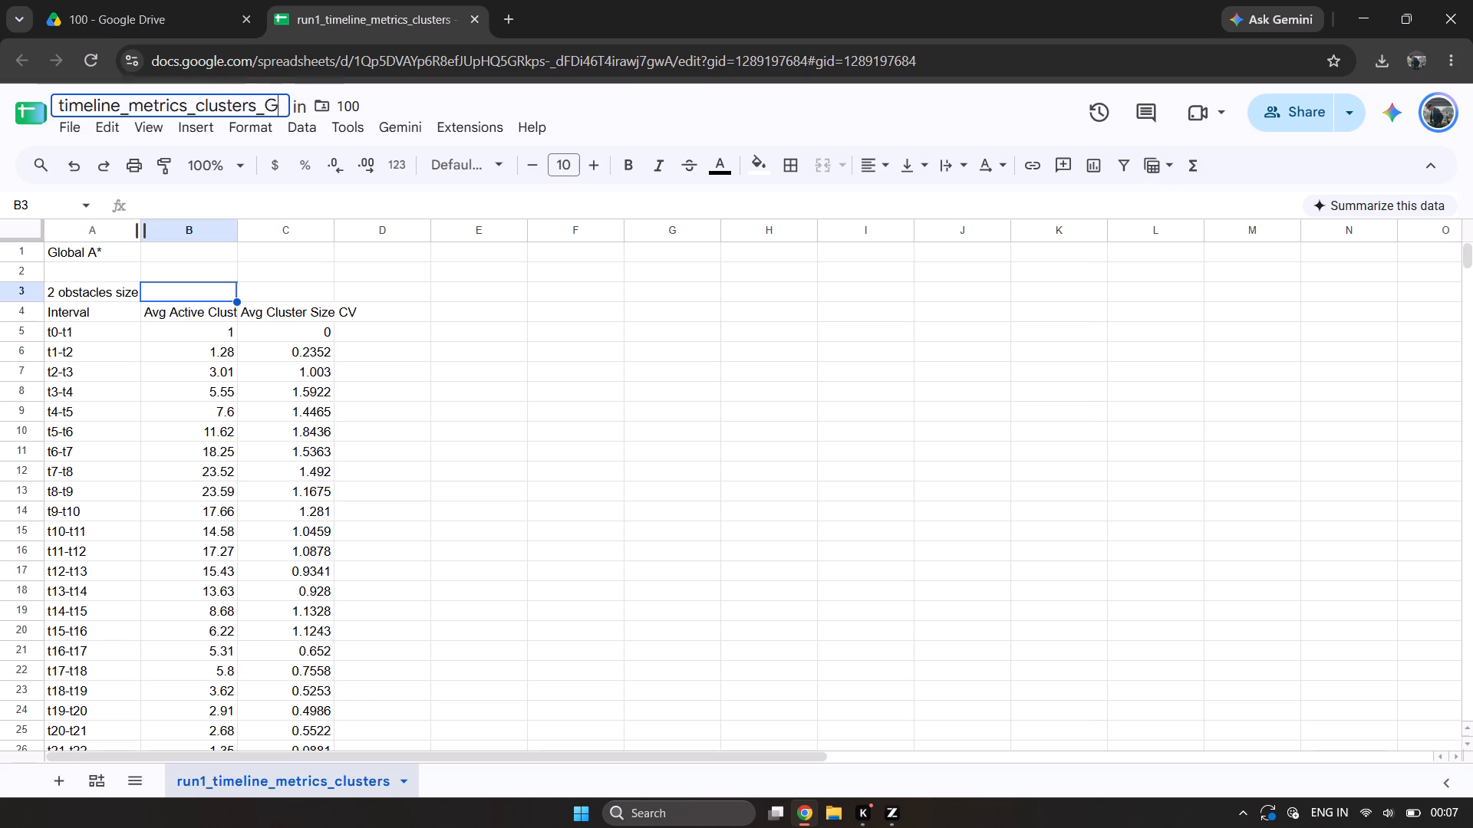
{"action": "type", "text": "lobal A*"}
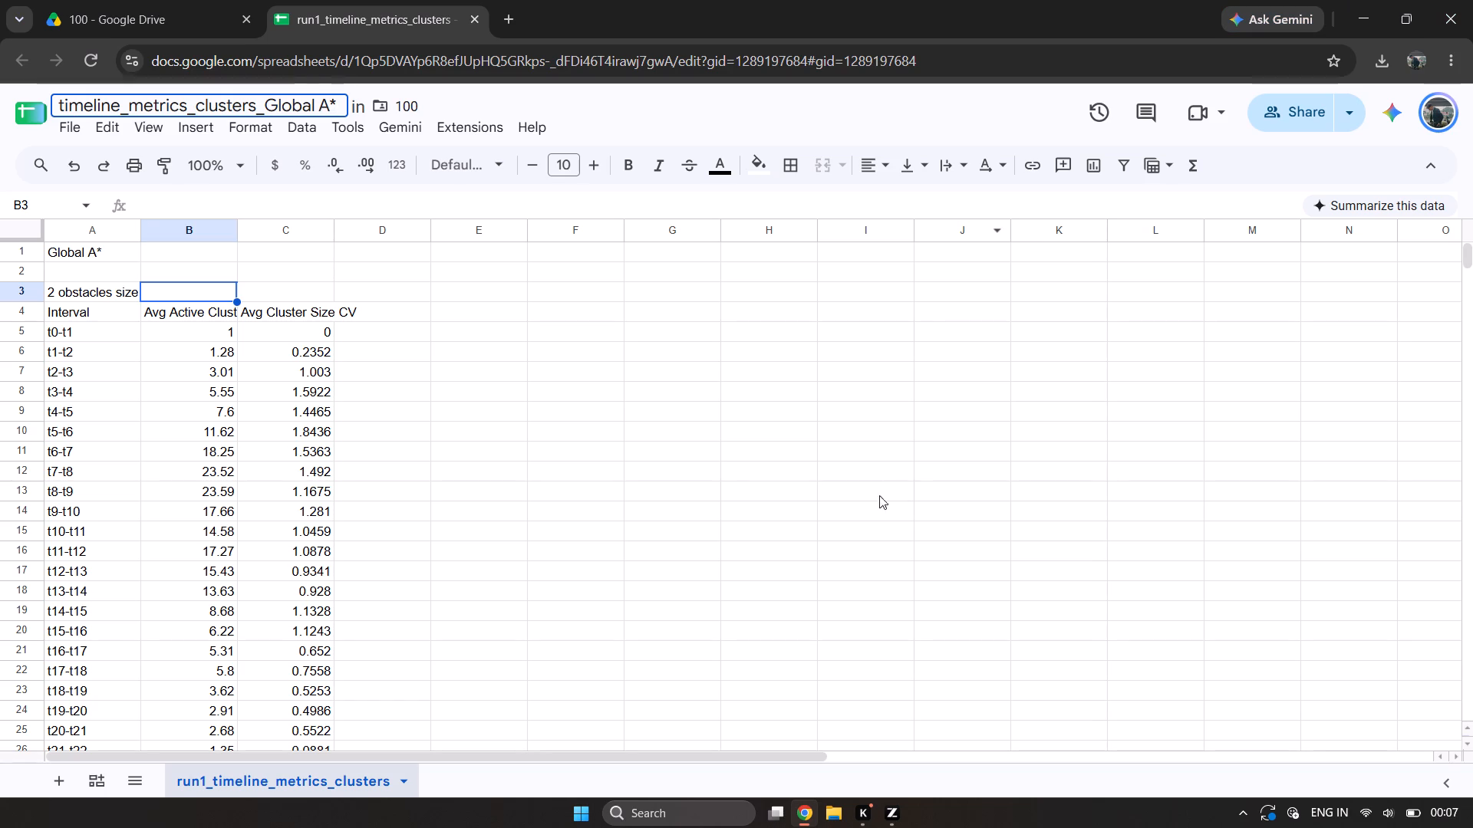
{"action": "left_click", "coordinate": [598, 414]}
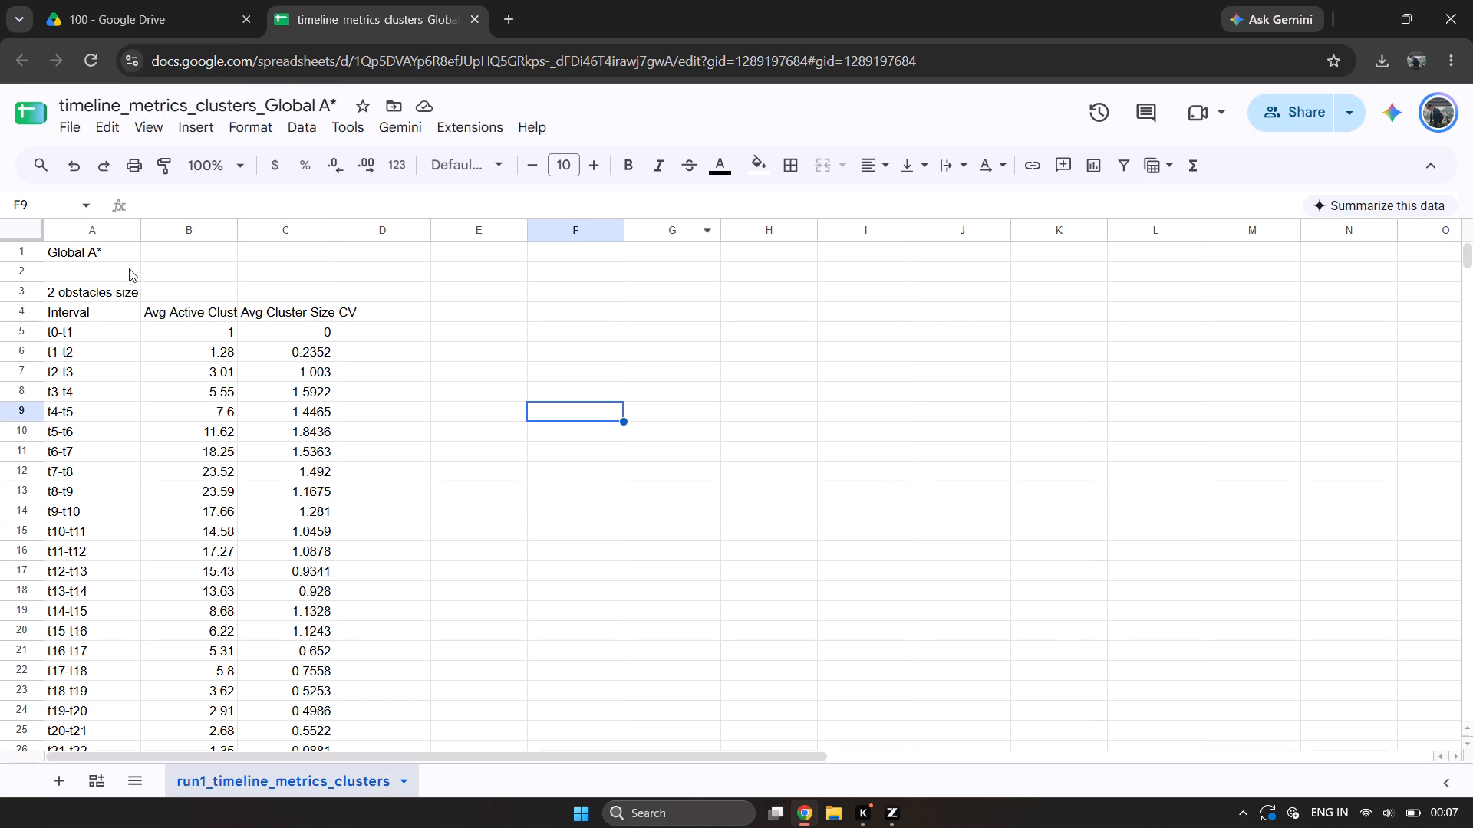
Copy the 2 obstacles size label to cell A30 below the first table and change it to 4 obstacles size.
{"action": "left_click", "coordinate": [78, 290]}
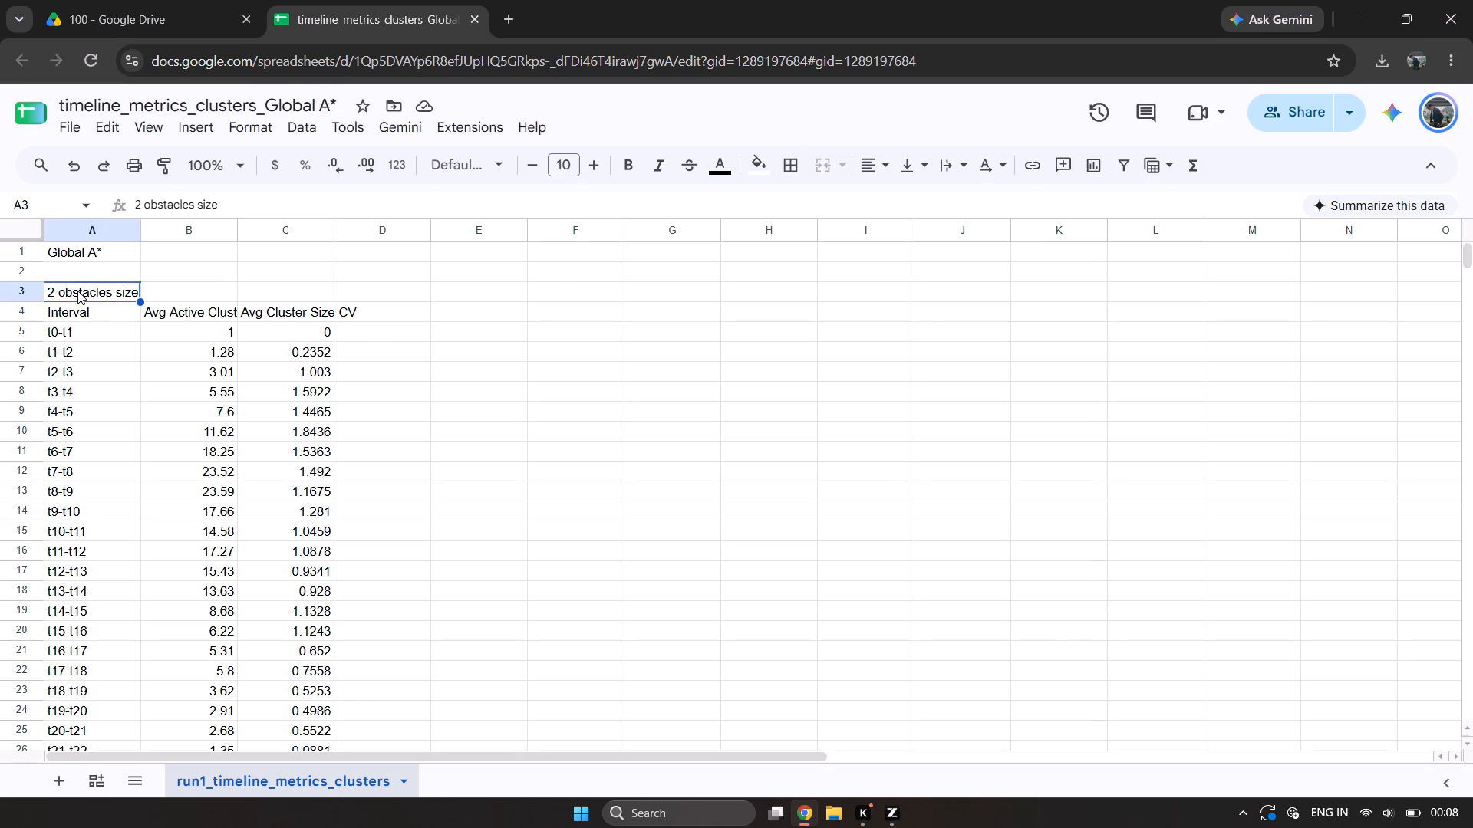
{"action": "key", "text": "ctrl+c"}
{"action": "scroll", "coordinate": [255, 437], "scroll_direction": "down", "scroll_amount": 8}
{"action": "scroll", "coordinate": [163, 470], "scroll_direction": "up", "scroll_amount": 5}
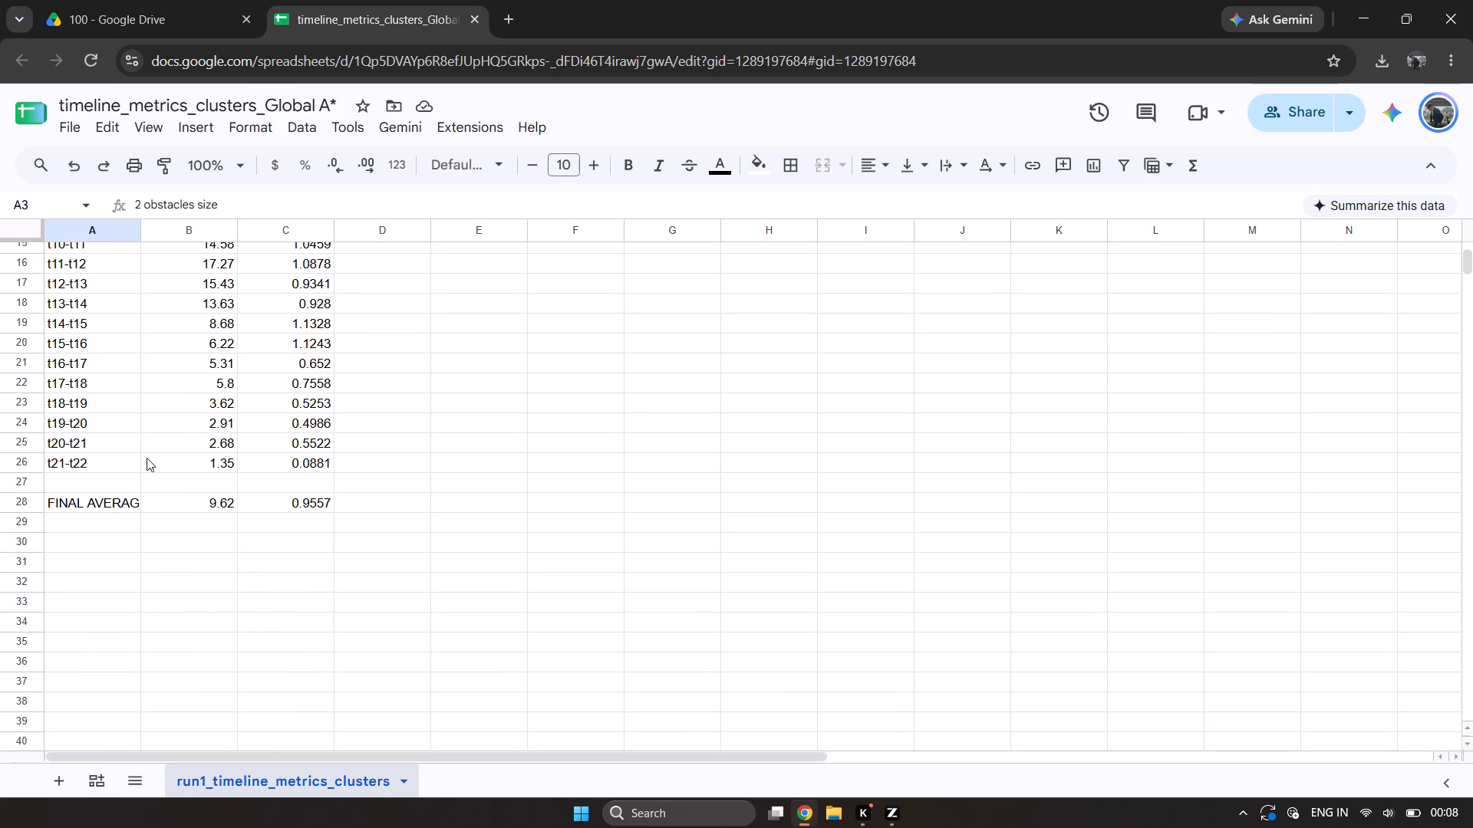
{"action": "left_click", "coordinate": [74, 544]}
{"action": "key", "text": "ctrl+v"}
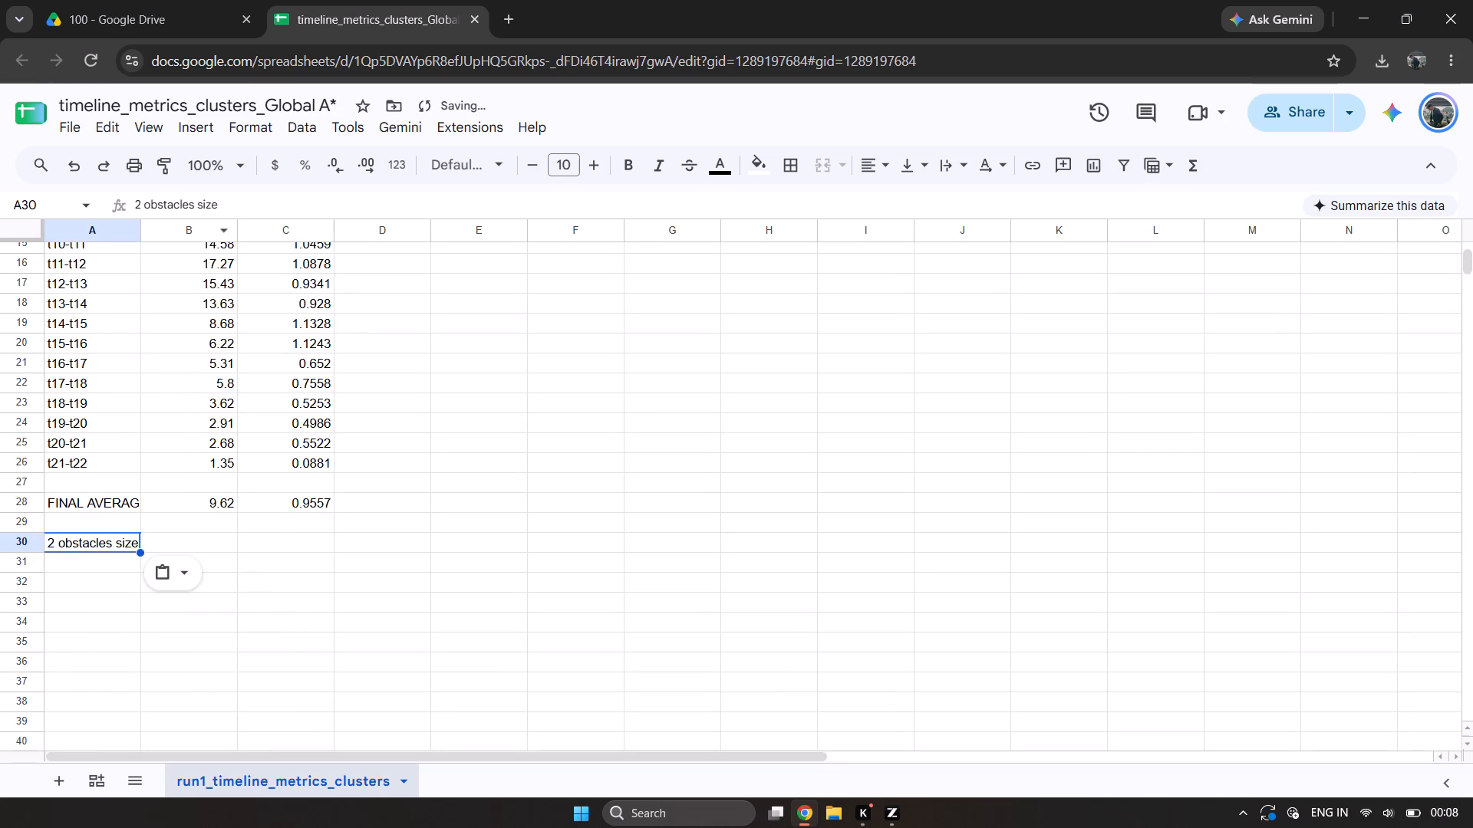
{"action": "left_click", "coordinate": [139, 202]}
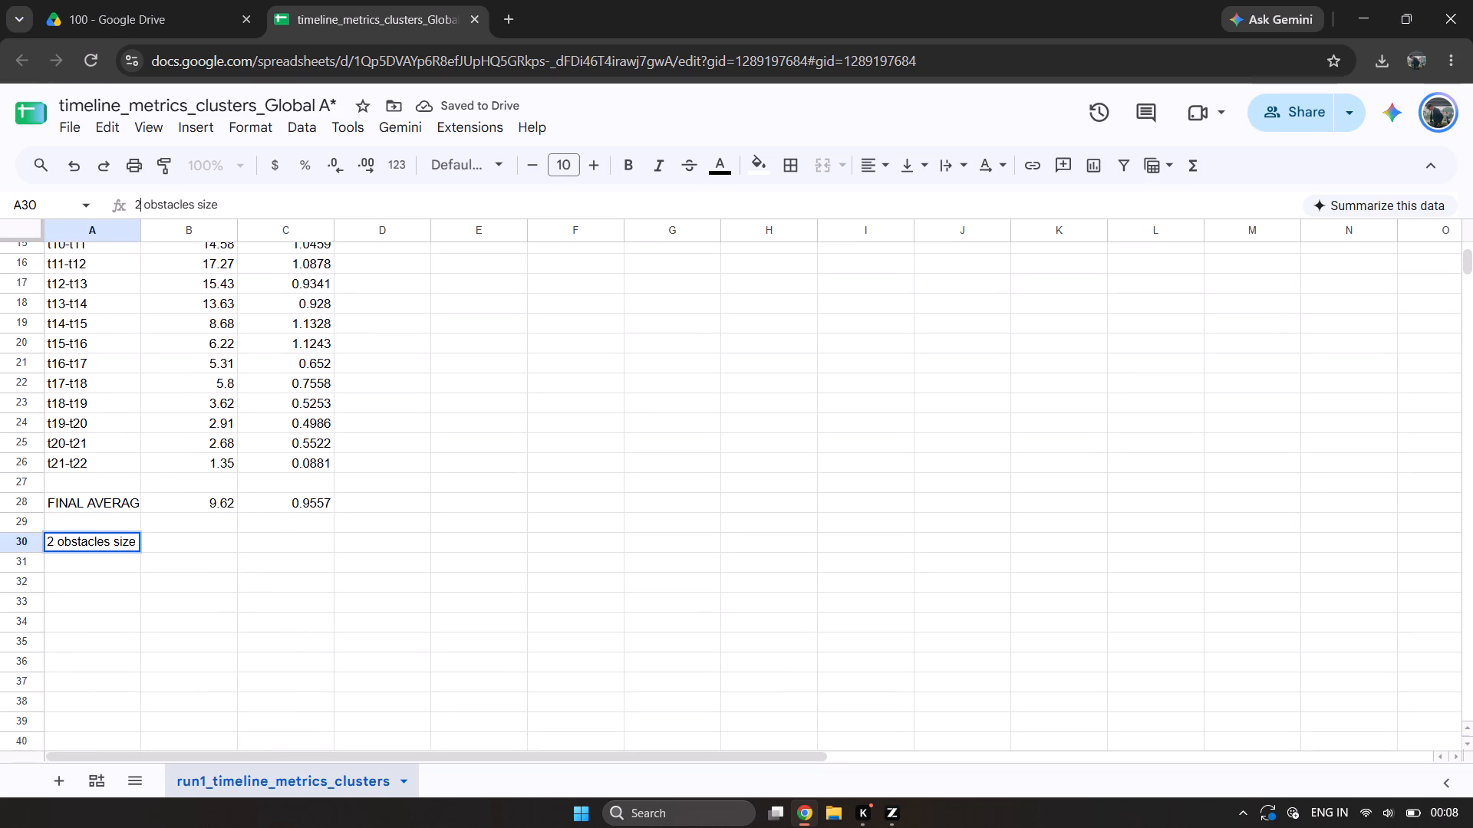
{"action": "key", "text": "BackSpace"}
{"action": "key", "text": "4"}
{"action": "left_click", "coordinate": [132, 573]}
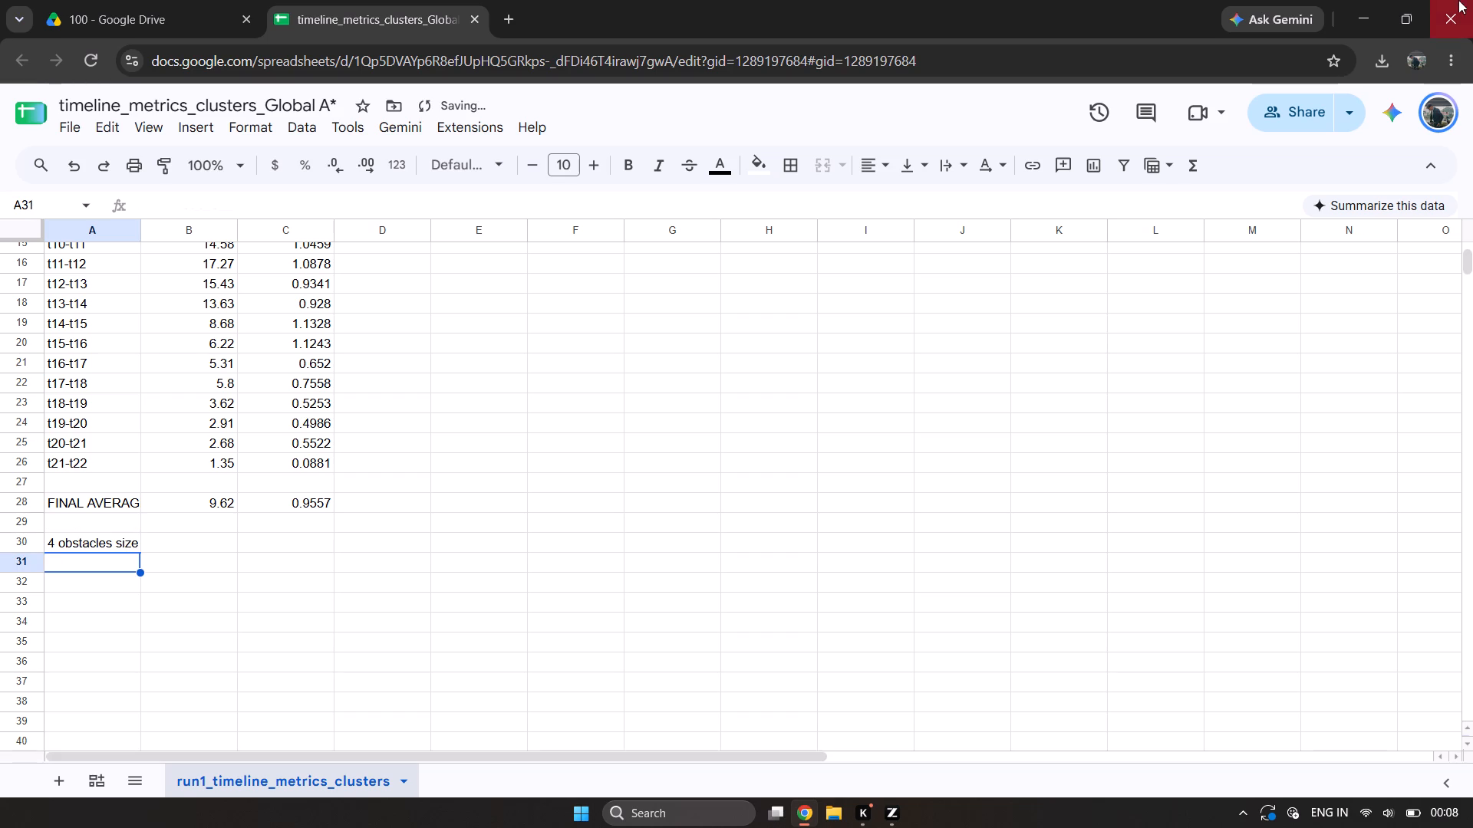
Open the preview of run1_timeline_metrics_clusters.csv from folder 4 of Global A* in 8D Test 4(Varying Obstacles cell size).
{"action": "left_click", "coordinate": [64, 0]}
{"action": "left_click", "coordinate": [10, 123]}
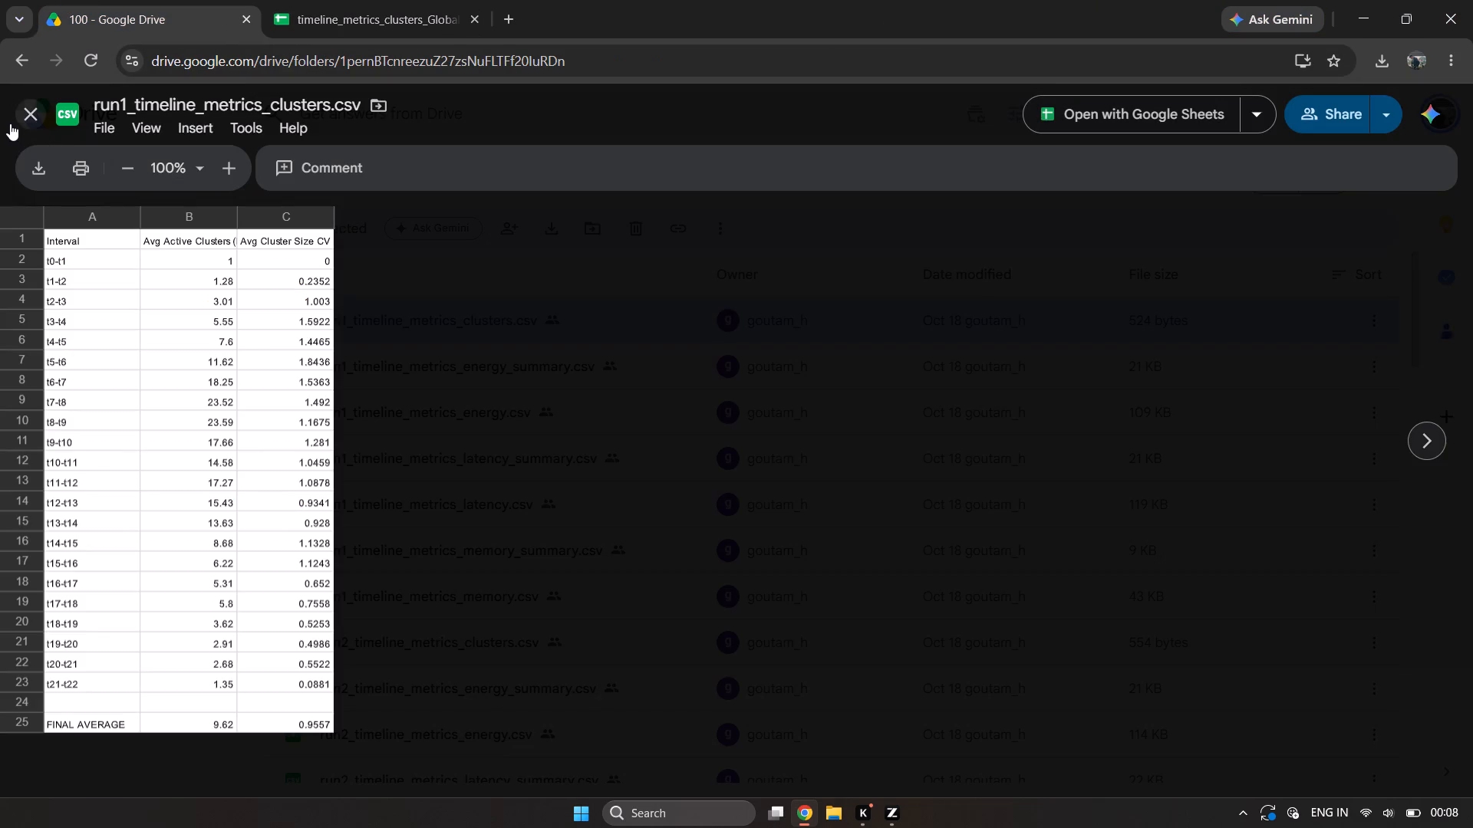
{"action": "left_click", "coordinate": [10, 111]}
{"action": "left_click", "coordinate": [11, 74]}
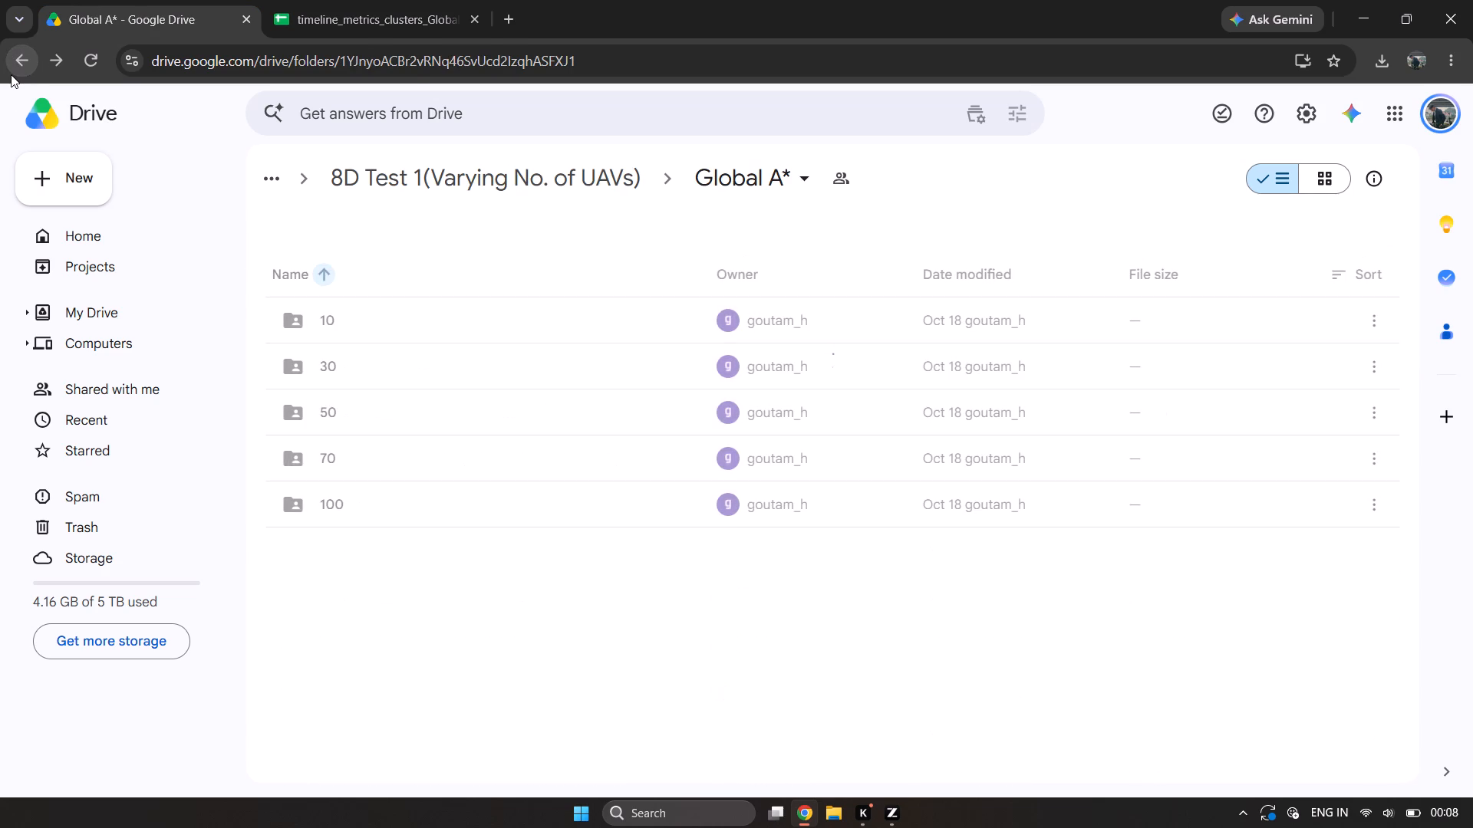
{"action": "left_click", "coordinate": [11, 74]}
{"action": "left_click", "coordinate": [11, 74]}
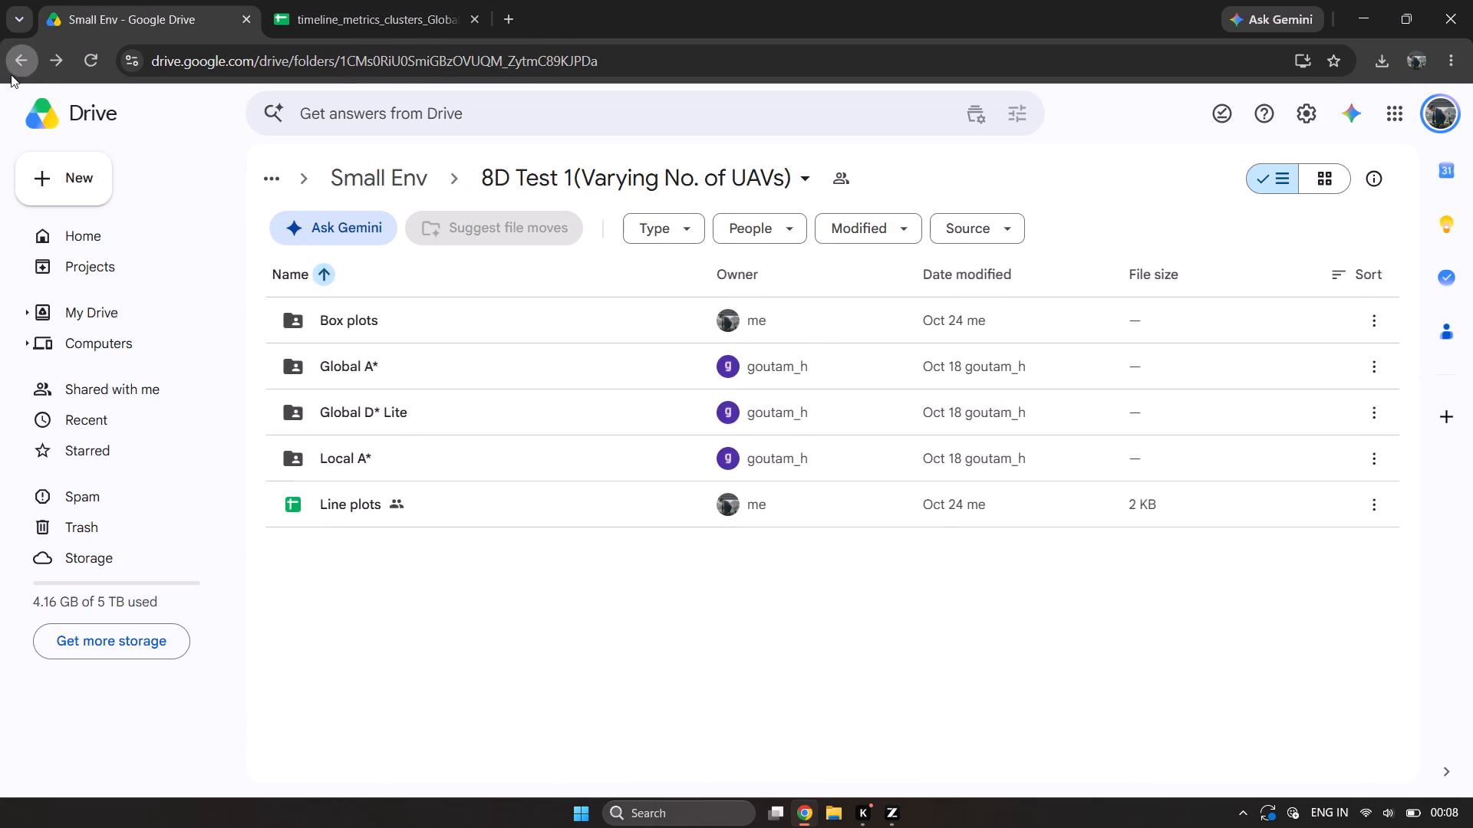
{"action": "double_click", "coordinate": [493, 452]}
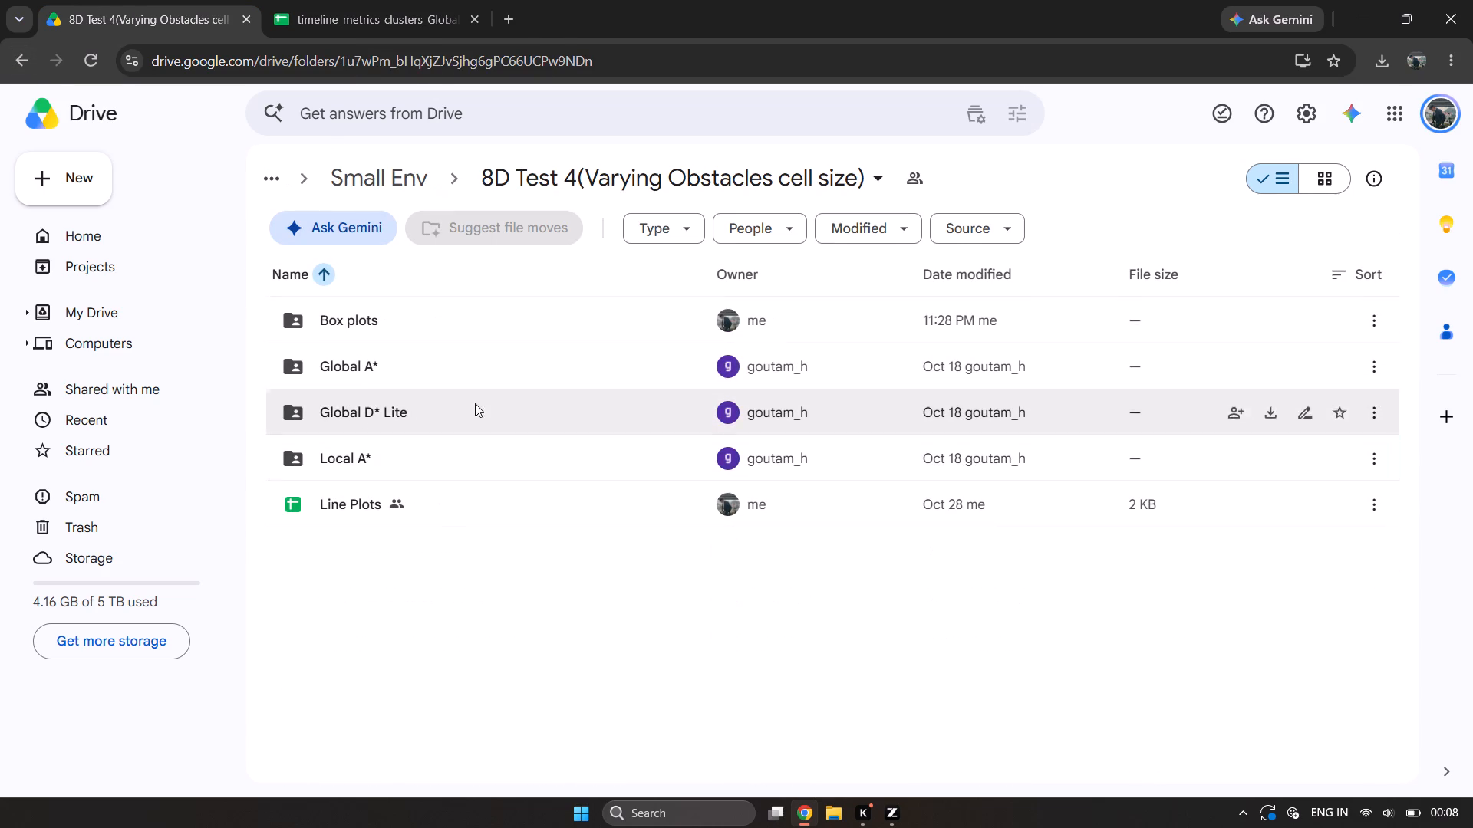
{"action": "double_click", "coordinate": [430, 373]}
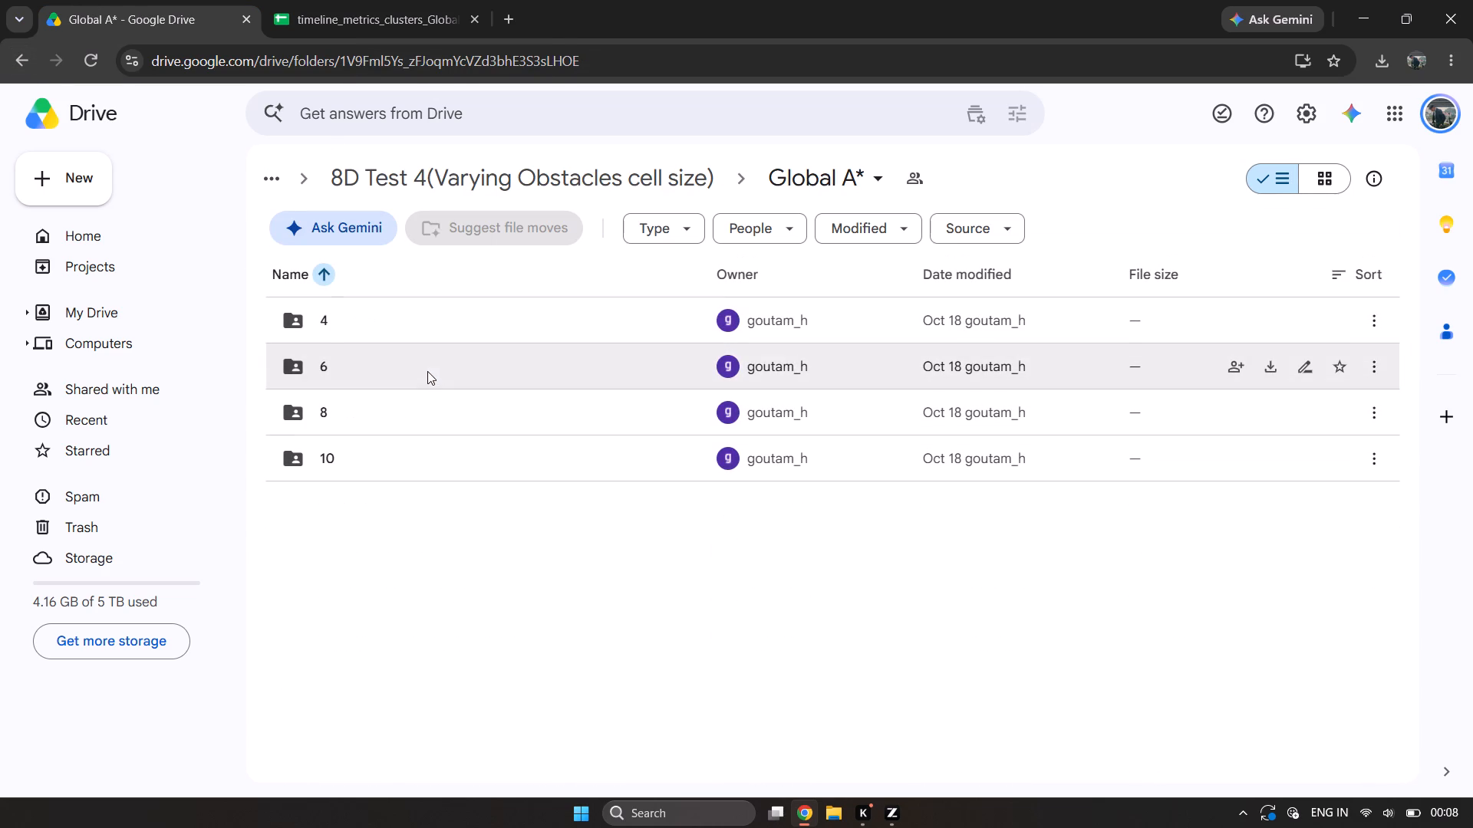
{"action": "double_click", "coordinate": [420, 326]}
{"action": "double_click", "coordinate": [437, 319]}
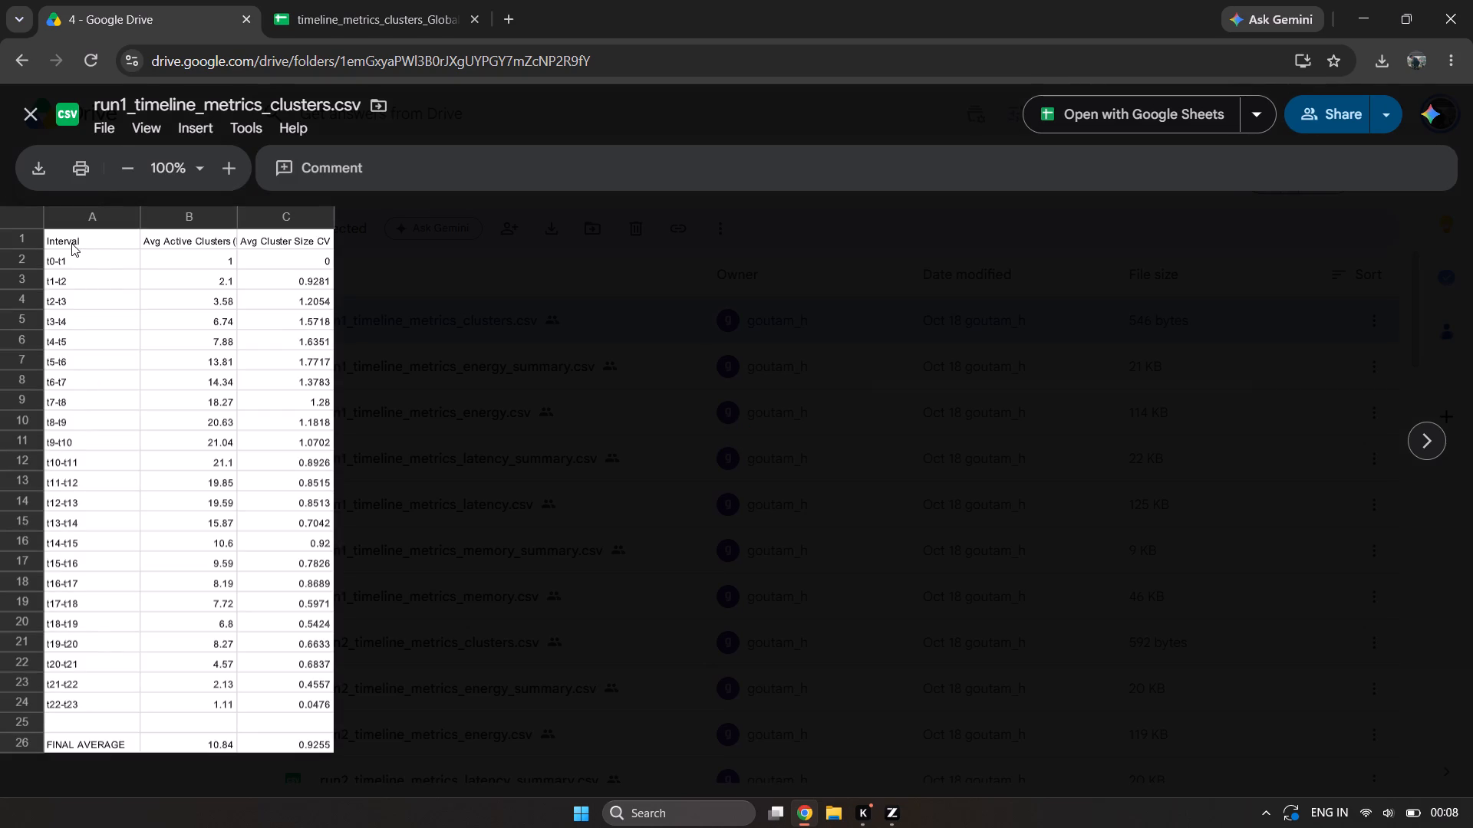
Copy the whole previewed clusters table, including the FINAL AVERAGE row, into the Global A* clusters sheet starting at cell A31.
{"action": "left_click_drag", "start_coordinate": [71, 242], "coordinate": [336, 792]}
{"action": "key", "text": "ctrl+c"}
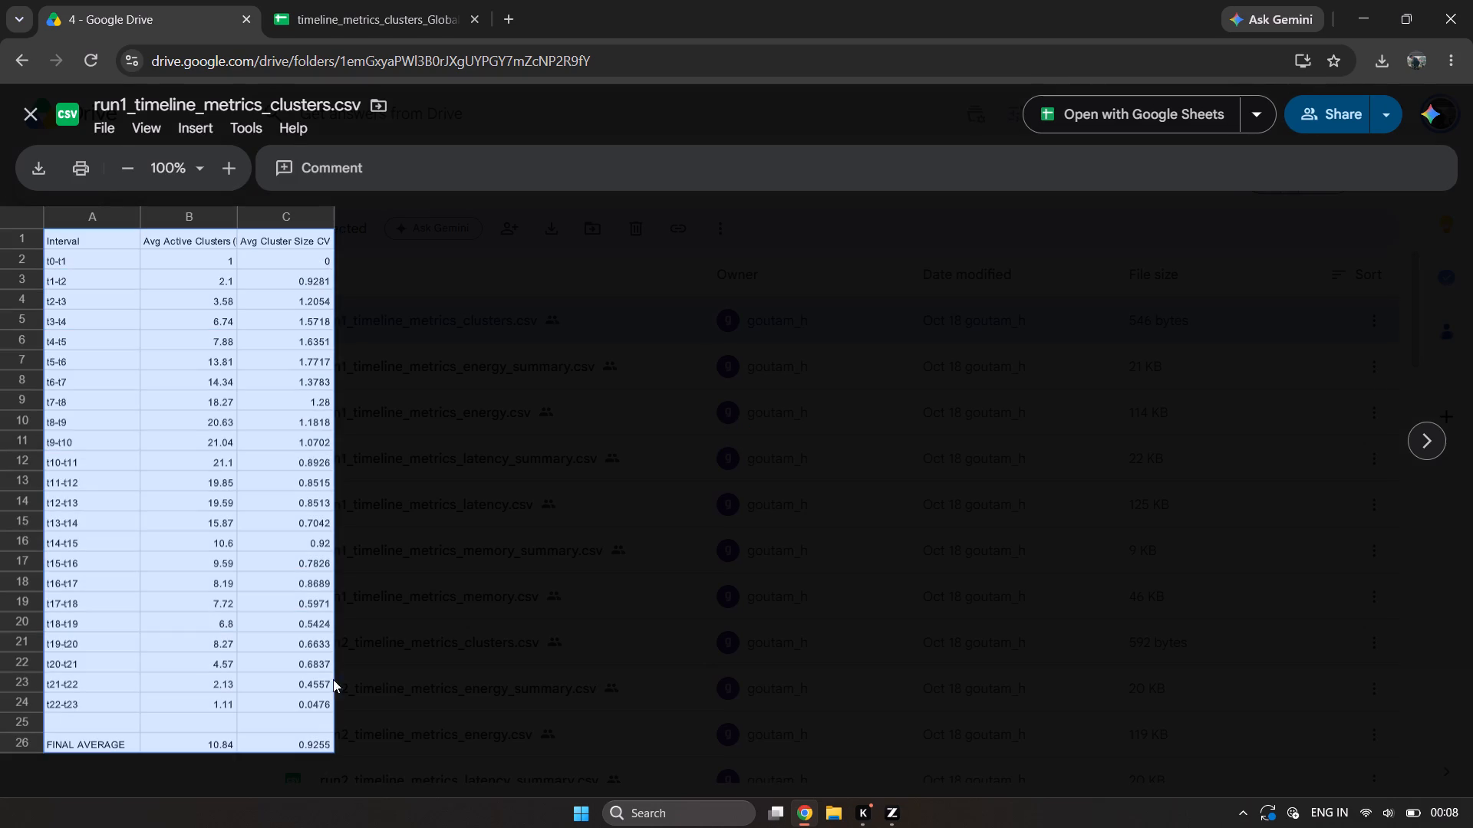
{"action": "left_click", "coordinate": [417, 24]}
{"action": "key", "text": "ctrl+v"}
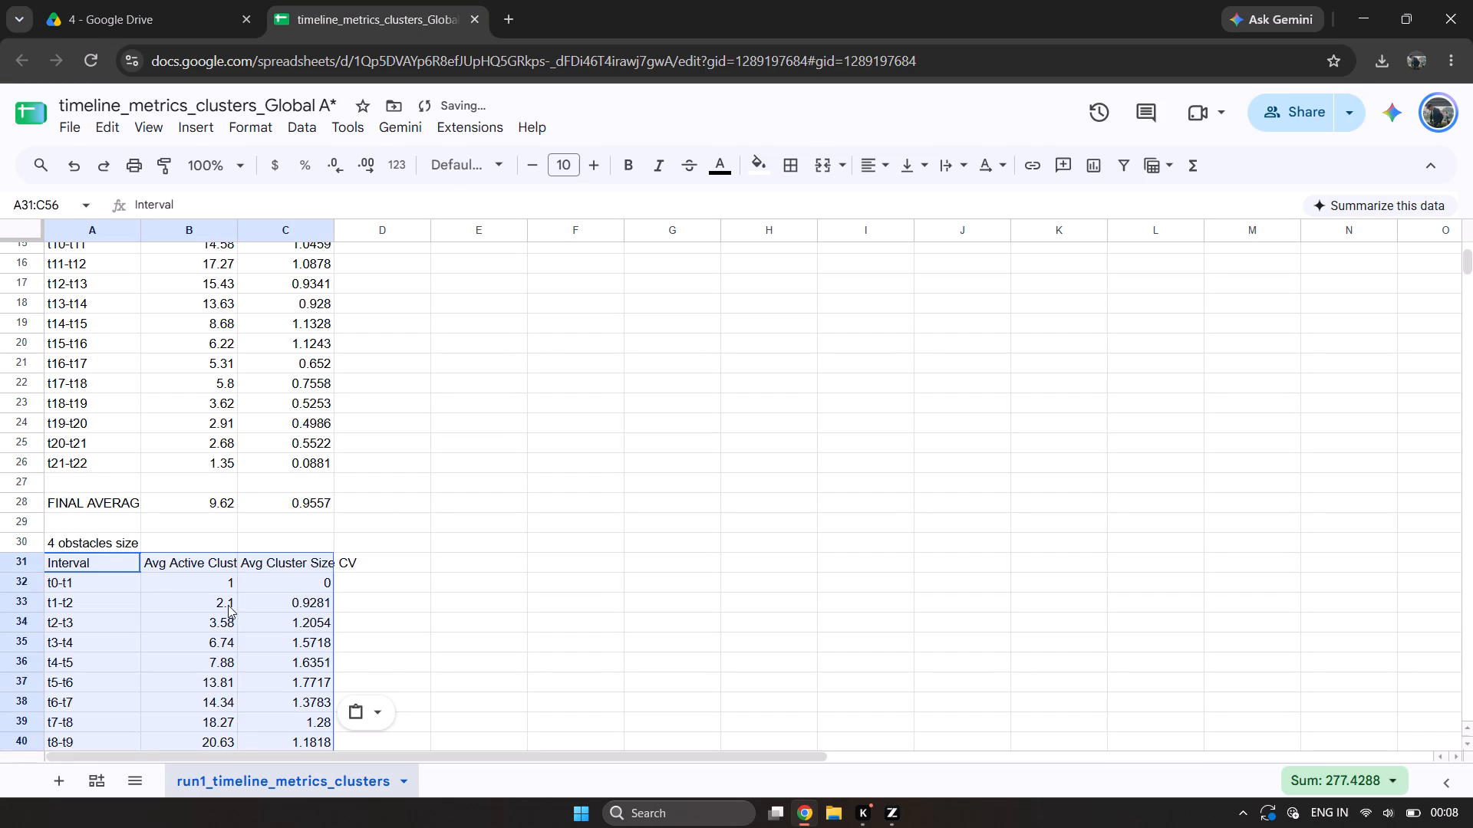
Copy the 4 obstacles size label to cell A58 below the second table and change it to 6 obstacles size.
{"action": "left_click", "coordinate": [110, 542]}
{"action": "key", "text": "ctrl+c"}
{"action": "scroll", "coordinate": [269, 592], "scroll_direction": "down", "scroll_amount": 5}
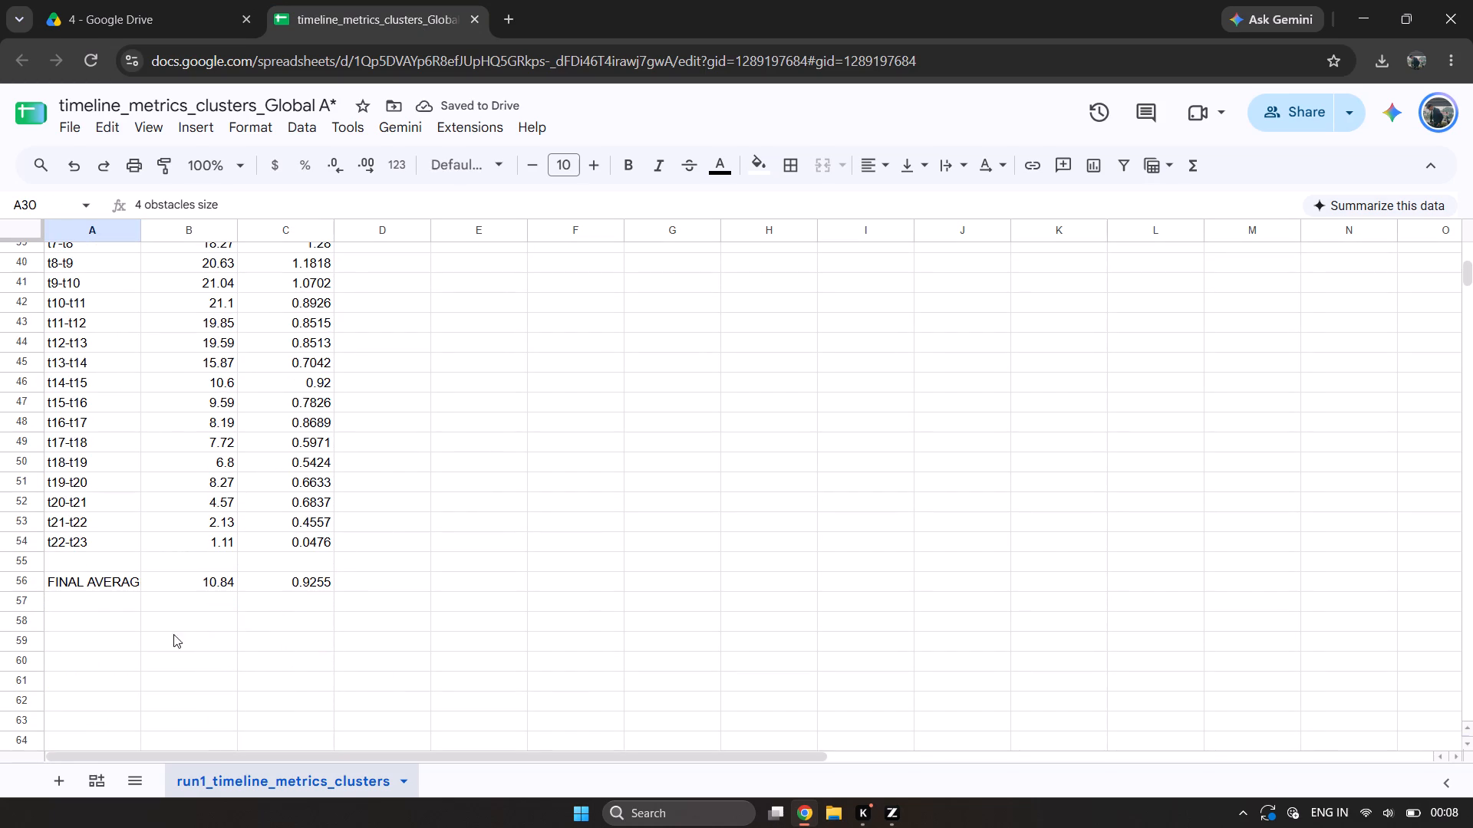
{"action": "left_click", "coordinate": [97, 624]}
{"action": "key", "text": "ctrl+v"}
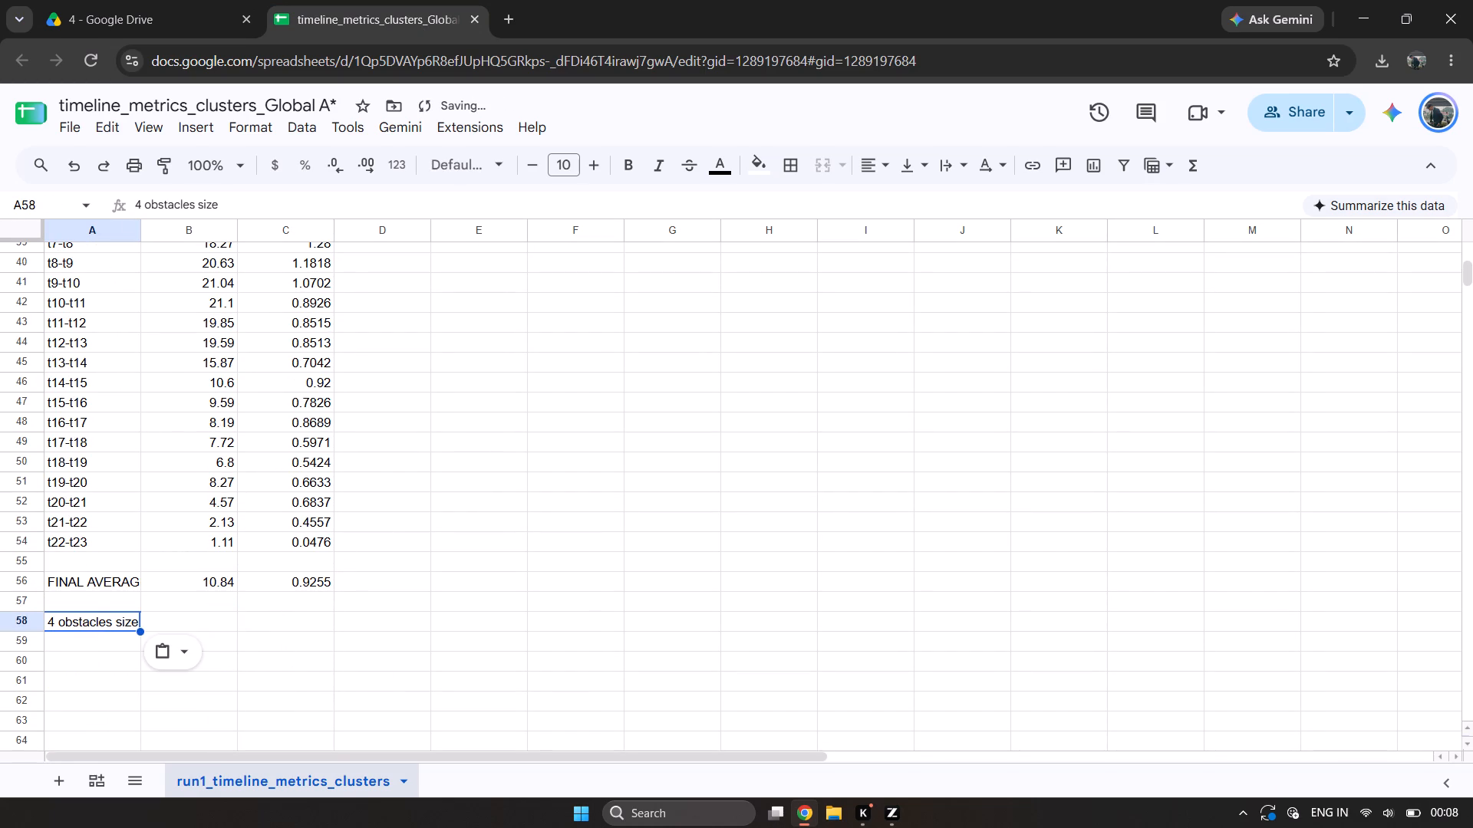
{"action": "left_click", "coordinate": [140, 204]}
{"action": "key", "text": "BackSpace"}
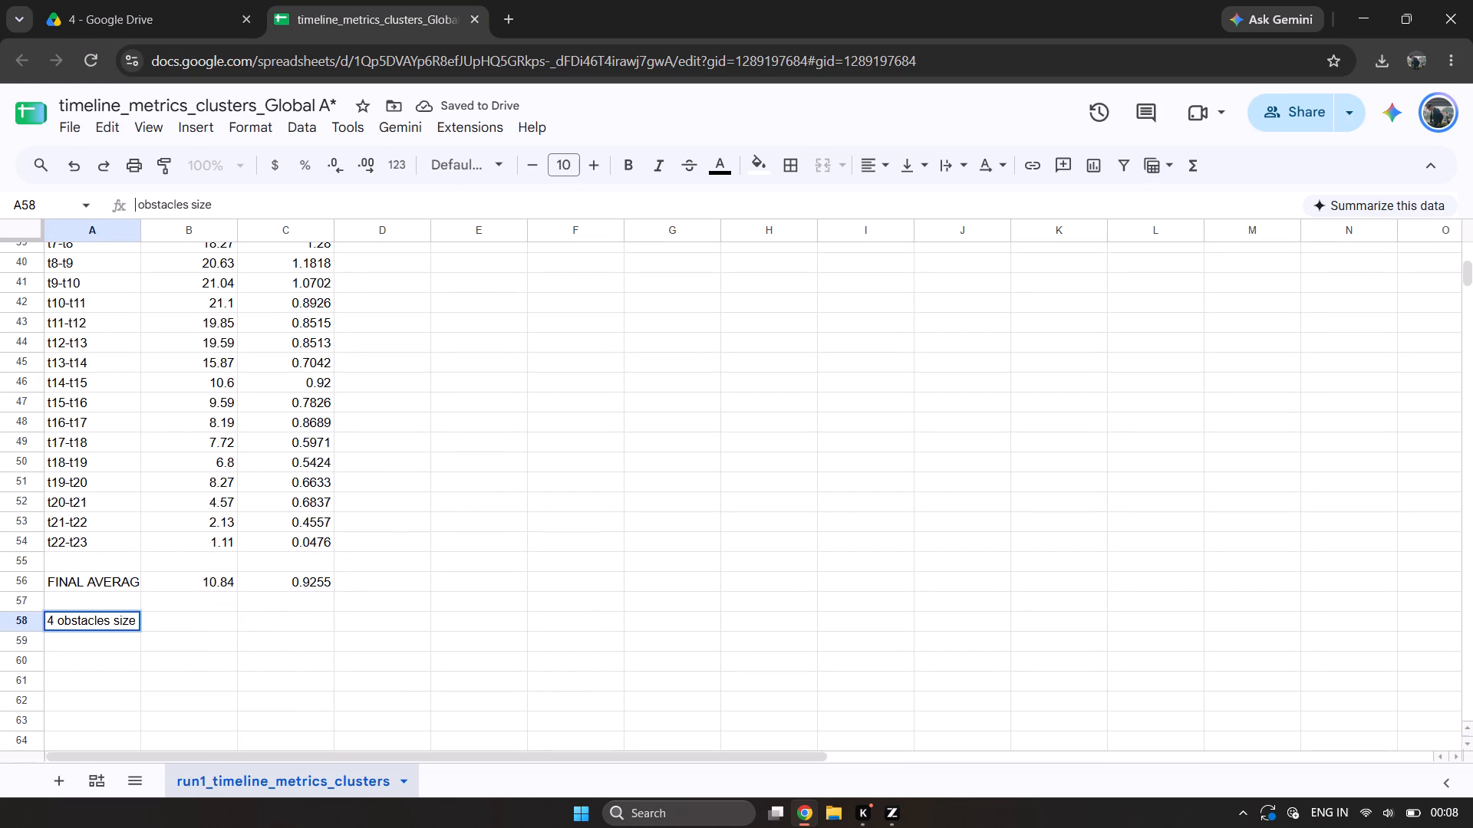
{"action": "key", "text": "6"}
{"action": "left_click", "coordinate": [99, 644]}
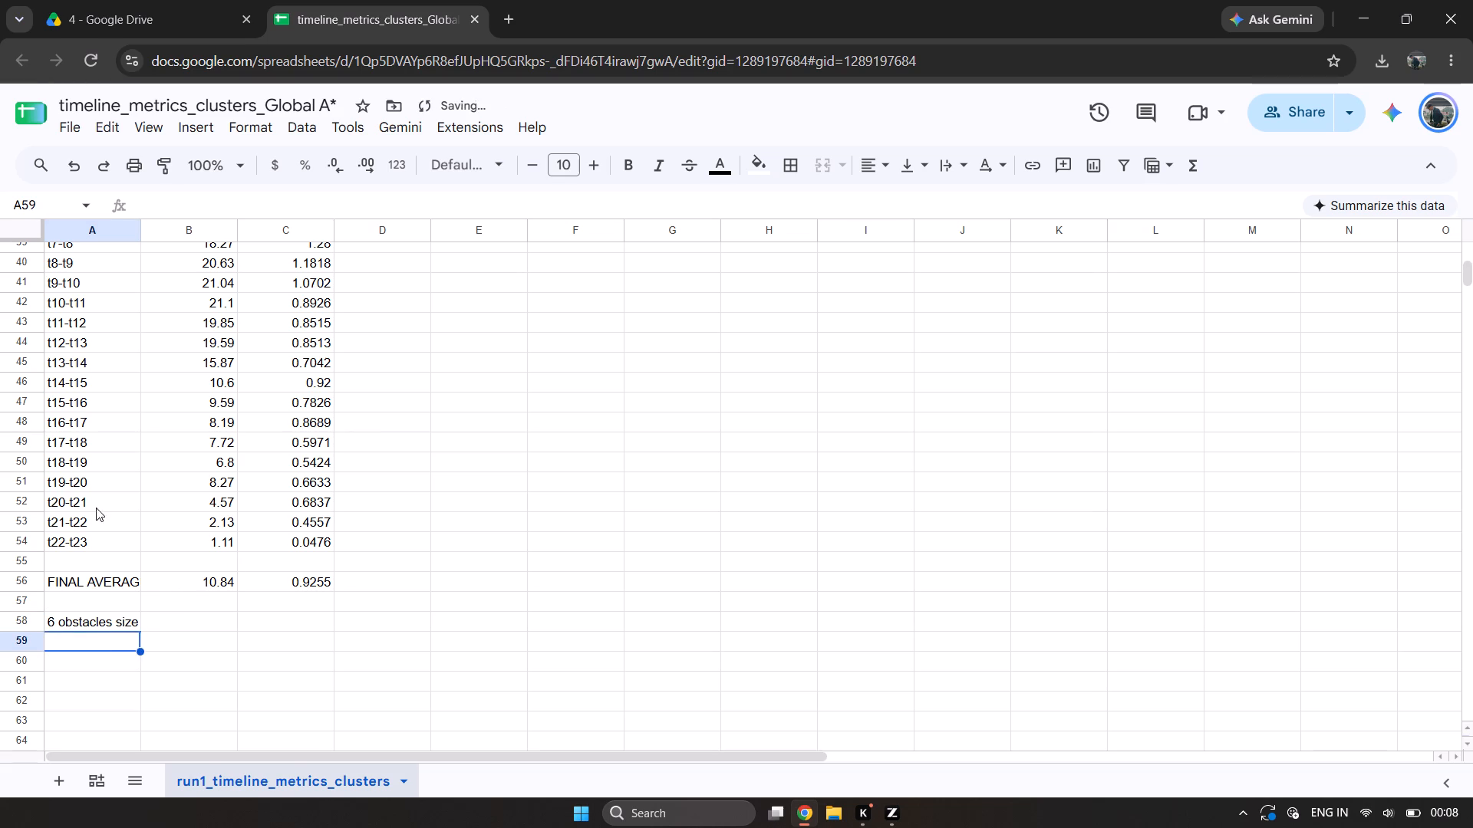
Copy the whole table of run1_timeline_metrics_clusters.csv from the 8D Test 4 Global A* folder 6 into the clusters sheet at cell A59.
{"action": "left_click", "coordinate": [126, 0]}
{"action": "left_click", "coordinate": [31, 103]}
{"action": "left_click", "coordinate": [15, 65]}
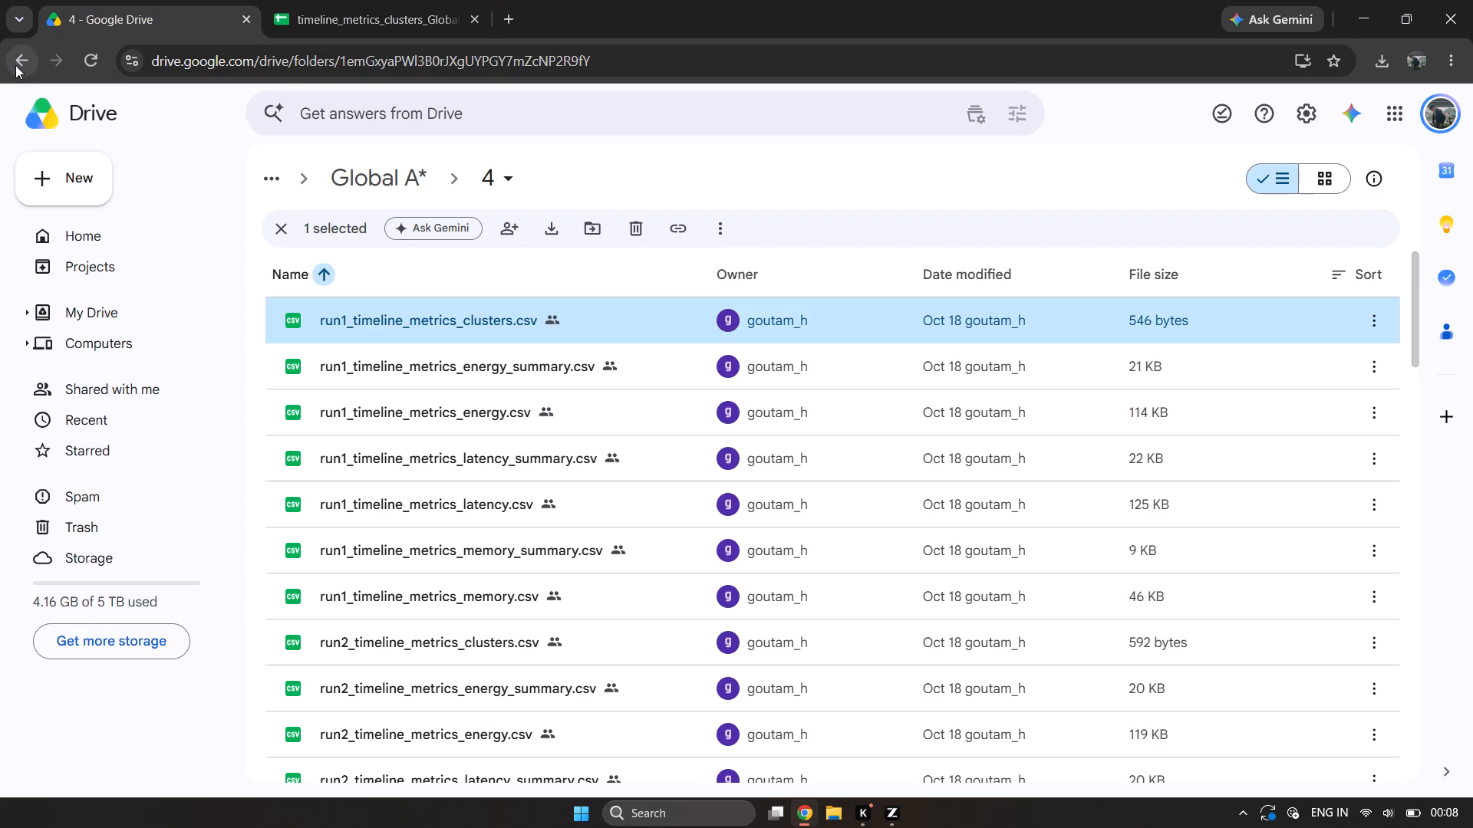
{"action": "double_click", "coordinate": [348, 379]}
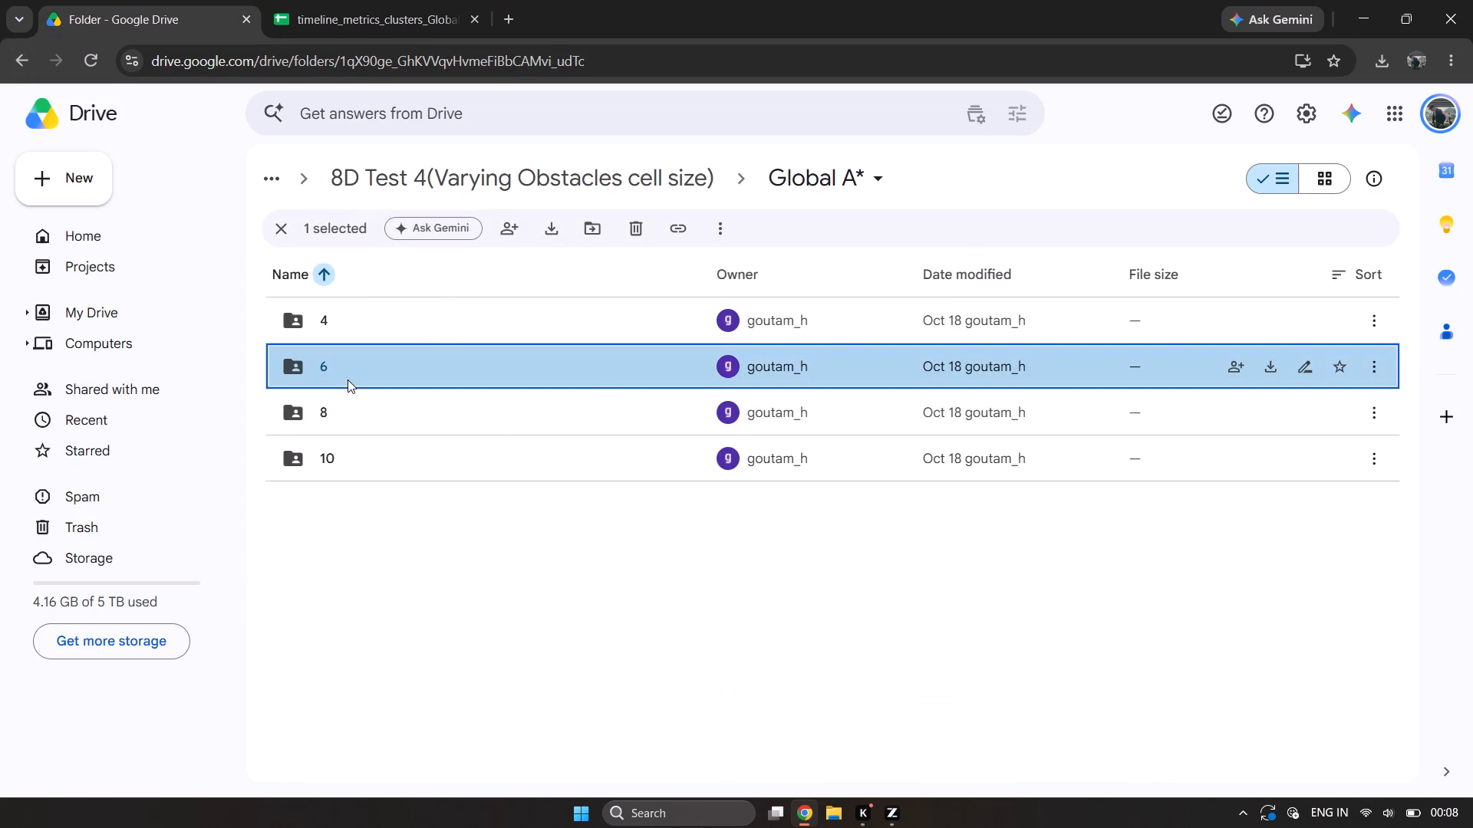
{"action": "double_click", "coordinate": [394, 312]}
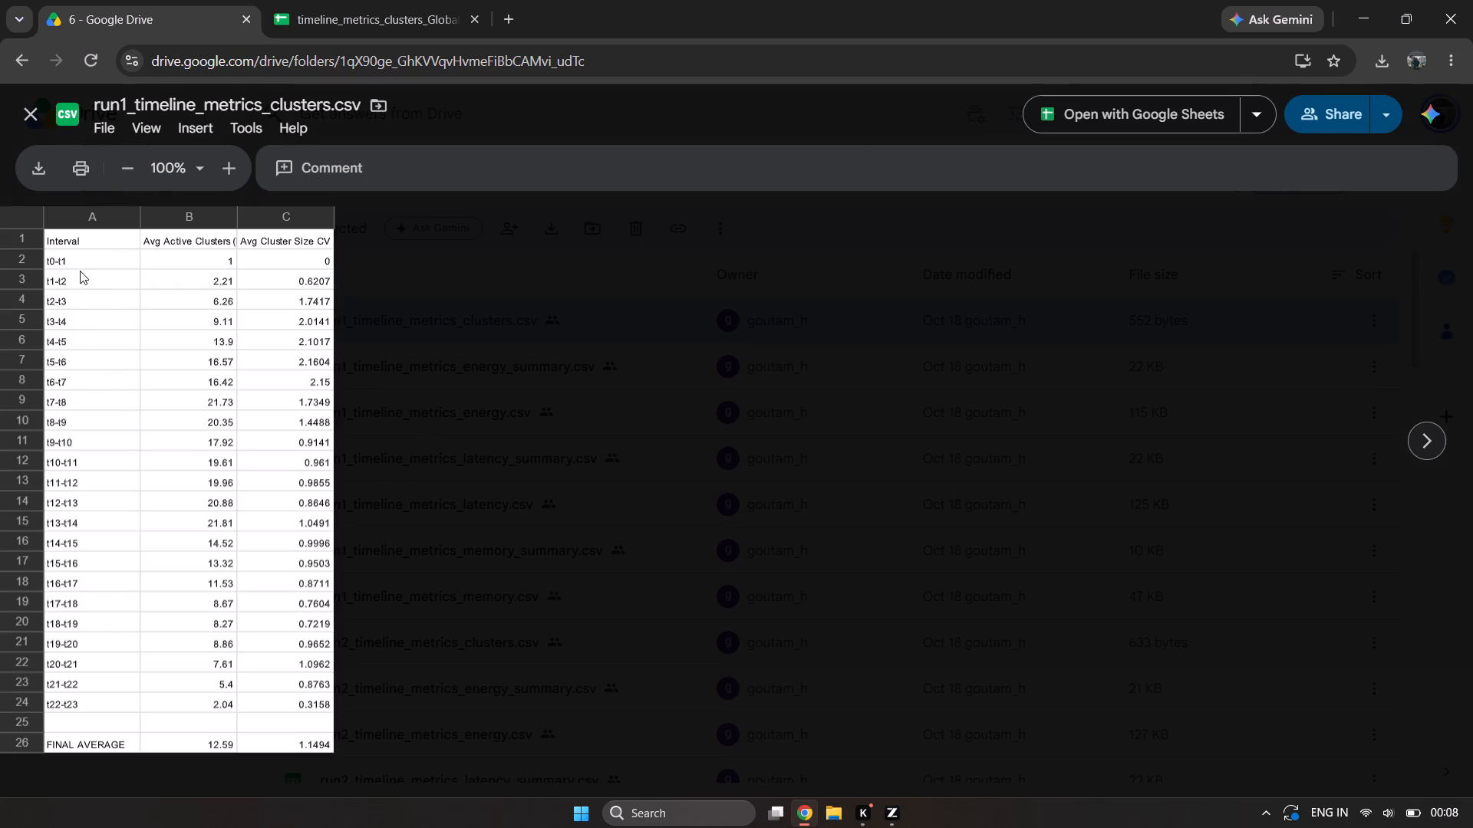
{"action": "left_click_drag", "start_coordinate": [79, 242], "coordinate": [189, 414]}
{"action": "left_click", "coordinate": [104, 242]}
{"action": "left_click_drag", "start_coordinate": [102, 242], "coordinate": [311, 827]}
{"action": "key", "text": "ctrl+c"}
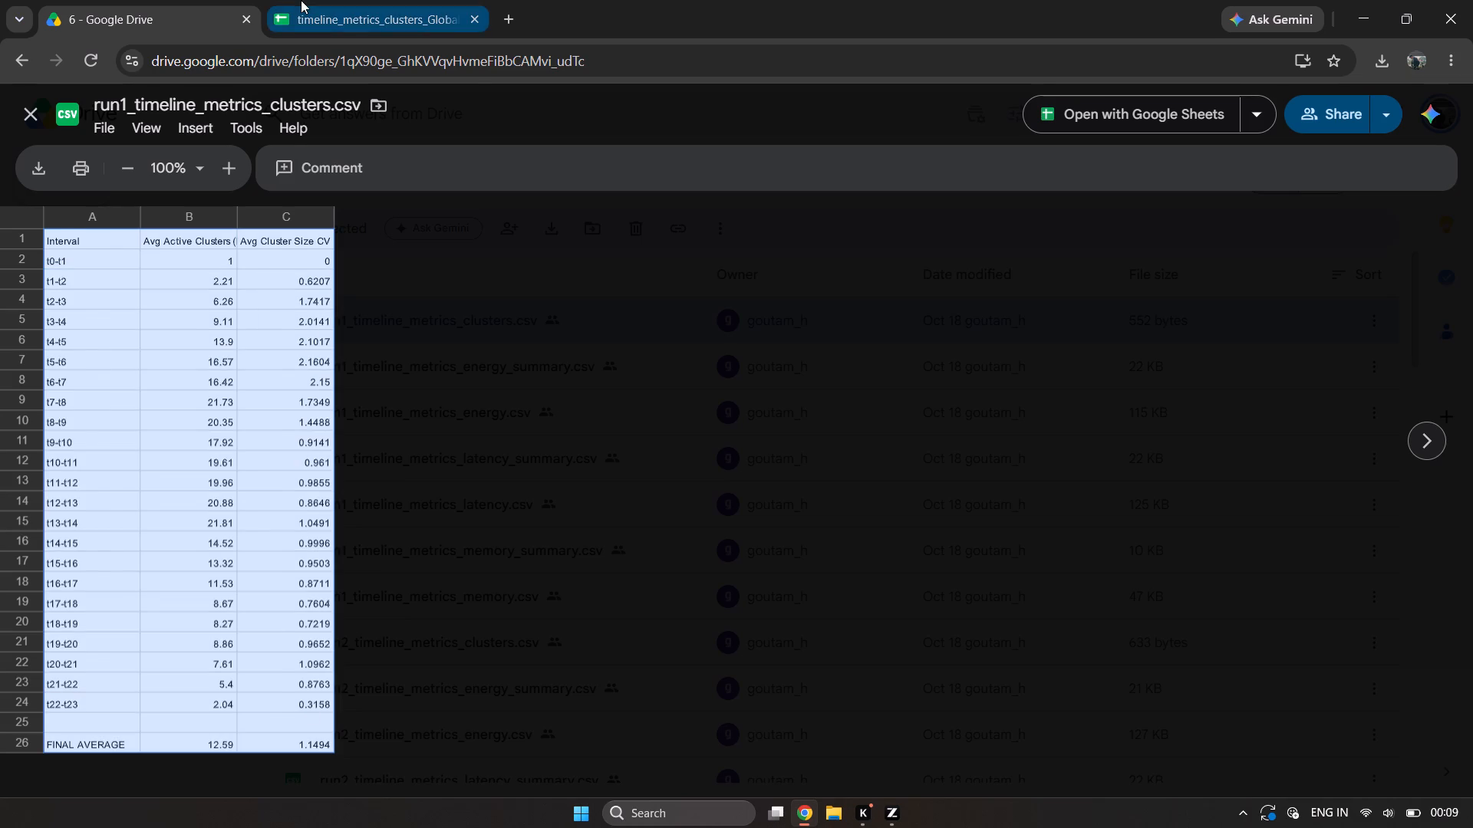
{"action": "left_click", "coordinate": [301, 0]}
{"action": "key", "text": "ctrl+v"}
Copy the 6 obstacles size label to cell A86 below the third table and change it to 8 obstacles size.
{"action": "left_click", "coordinate": [106, 621]}
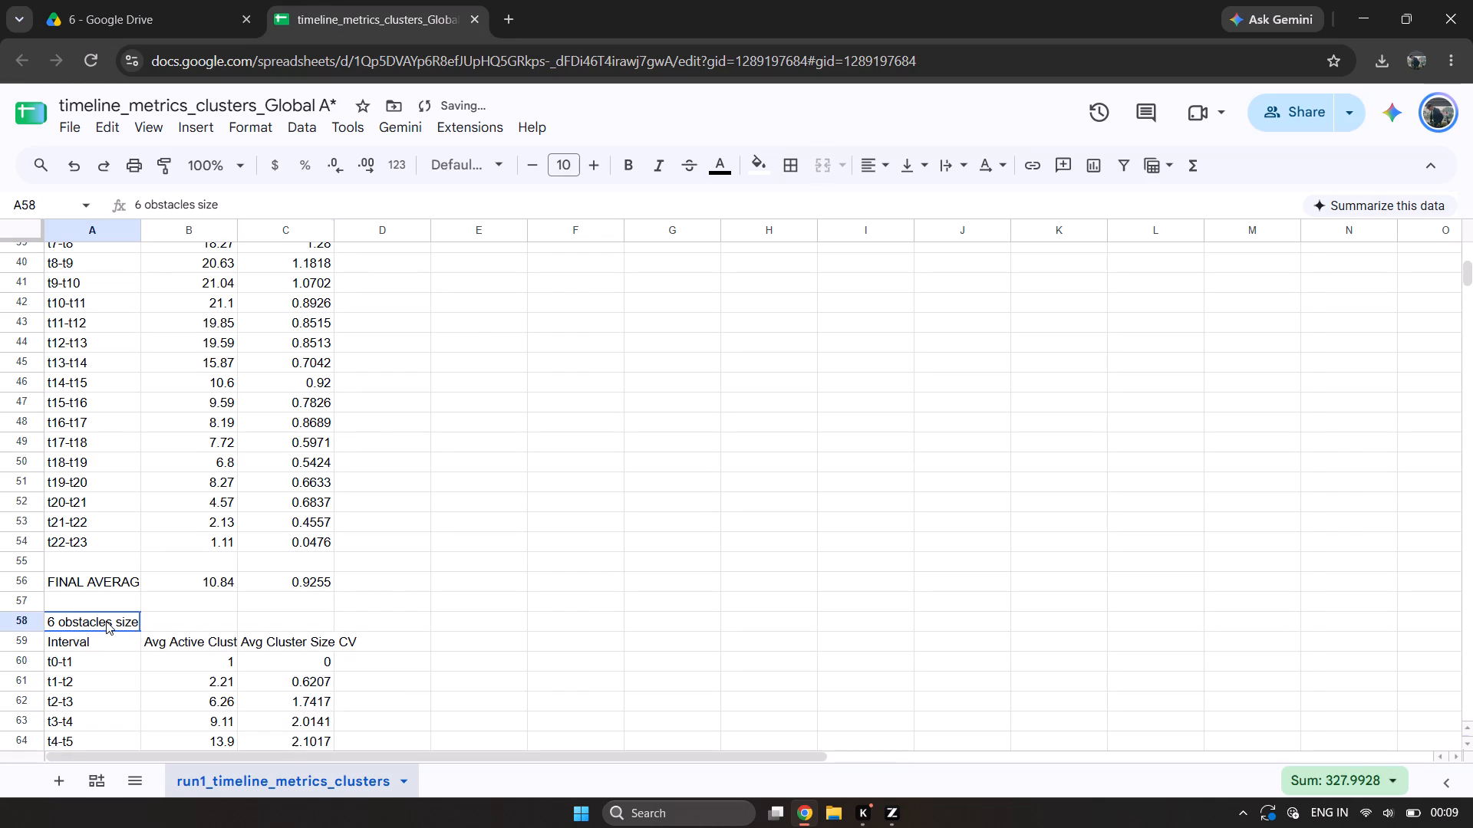
{"action": "key", "text": "ctrl+c"}
{"action": "scroll", "coordinate": [153, 600], "scroll_direction": "down", "scroll_amount": 7}
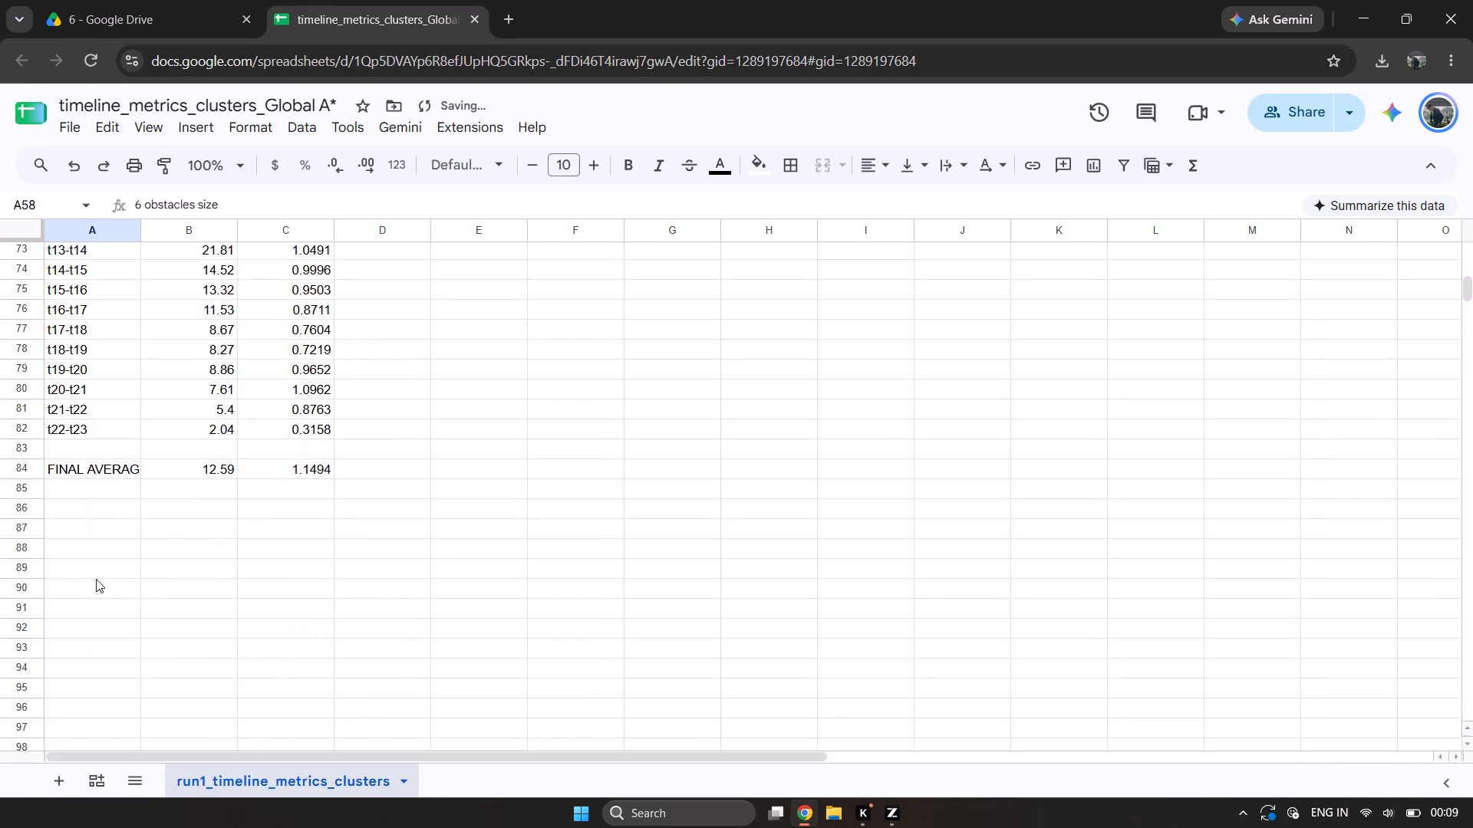
{"action": "left_click", "coordinate": [89, 507]}
{"action": "key", "text": "ctrl+v"}
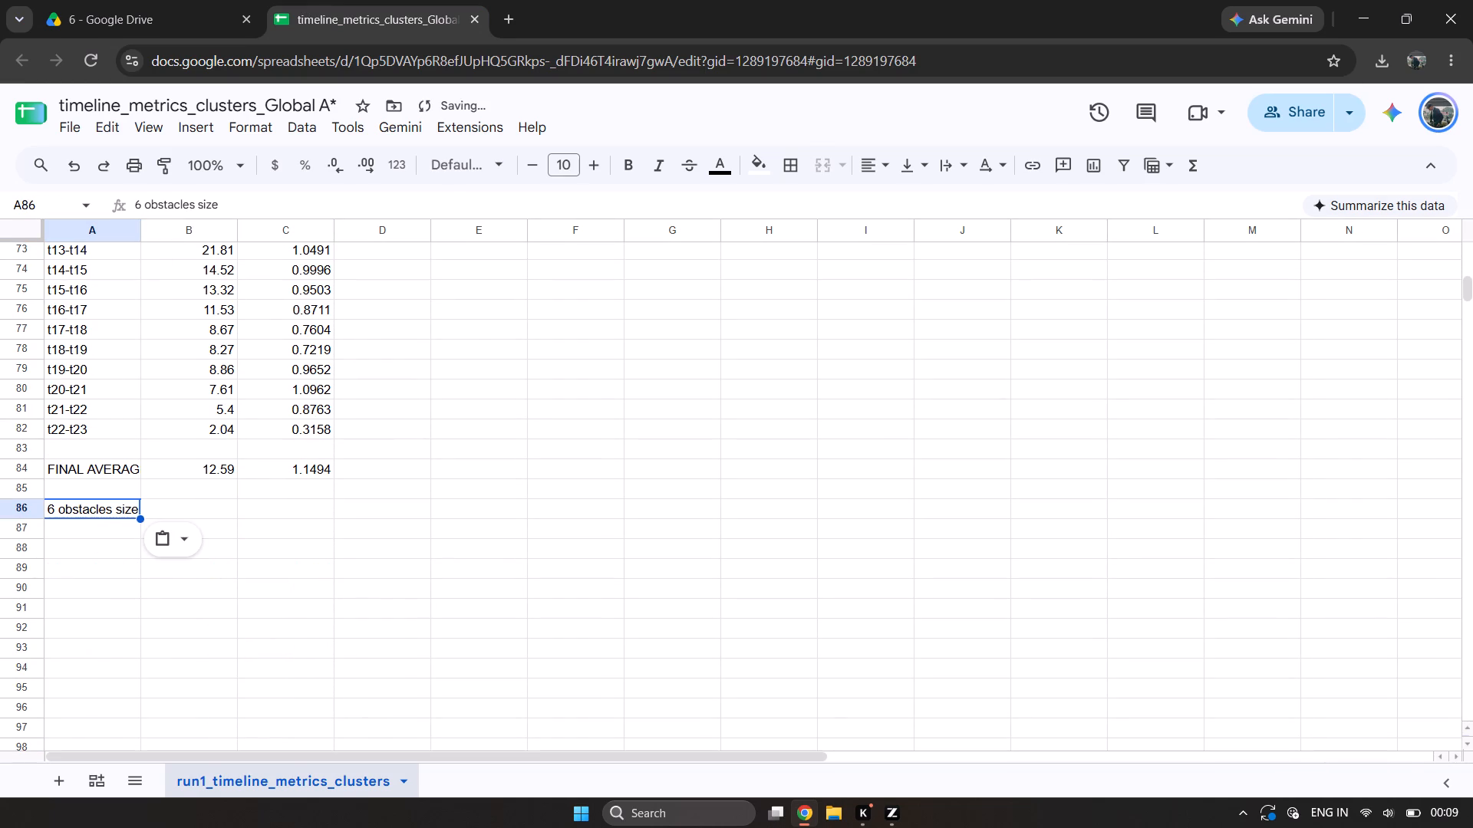
{"action": "left_click", "coordinate": [142, 204]}
{"action": "key", "text": "BackSpace"}
{"action": "key", "text": "8"}
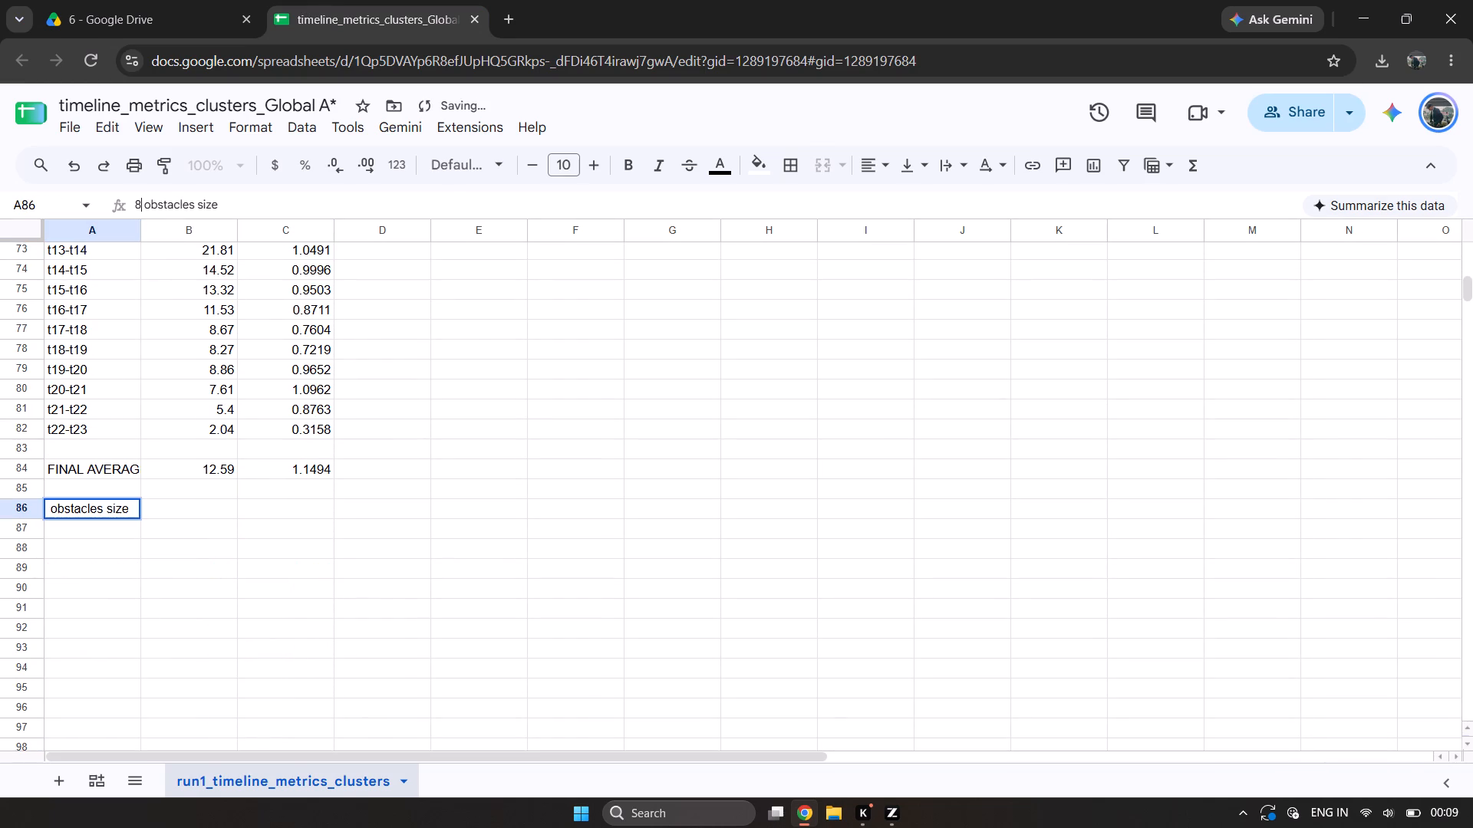
{"action": "left_click", "coordinate": [104, 527]}
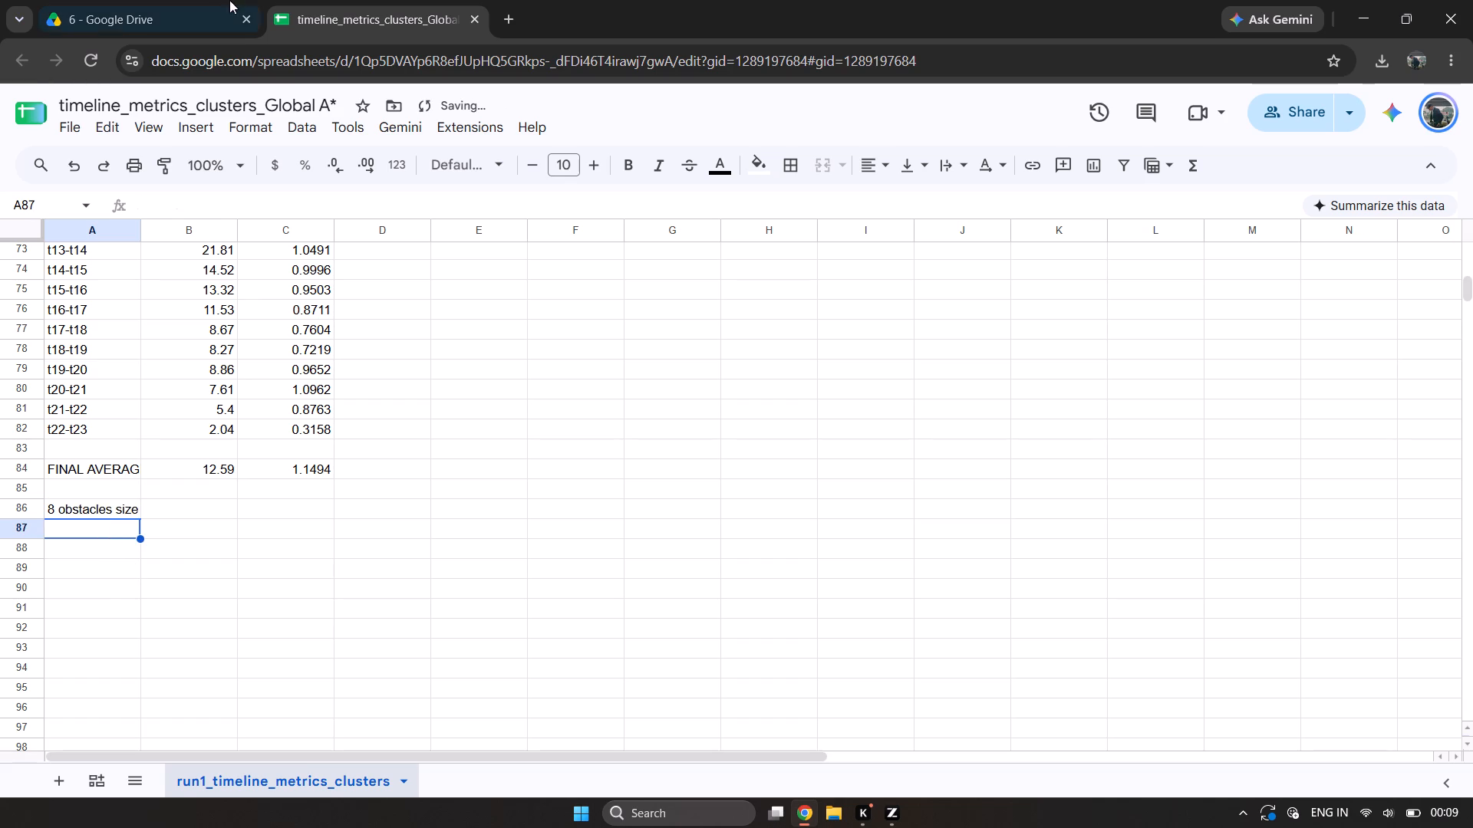
Copy the whole table of run1_timeline_metrics_clusters.csv from the 8D Test 4 Global A* folder 8 into the clusters sheet at cell A87.
{"action": "left_click", "coordinate": [229, 0]}
{"action": "left_click", "coordinate": [47, 127]}
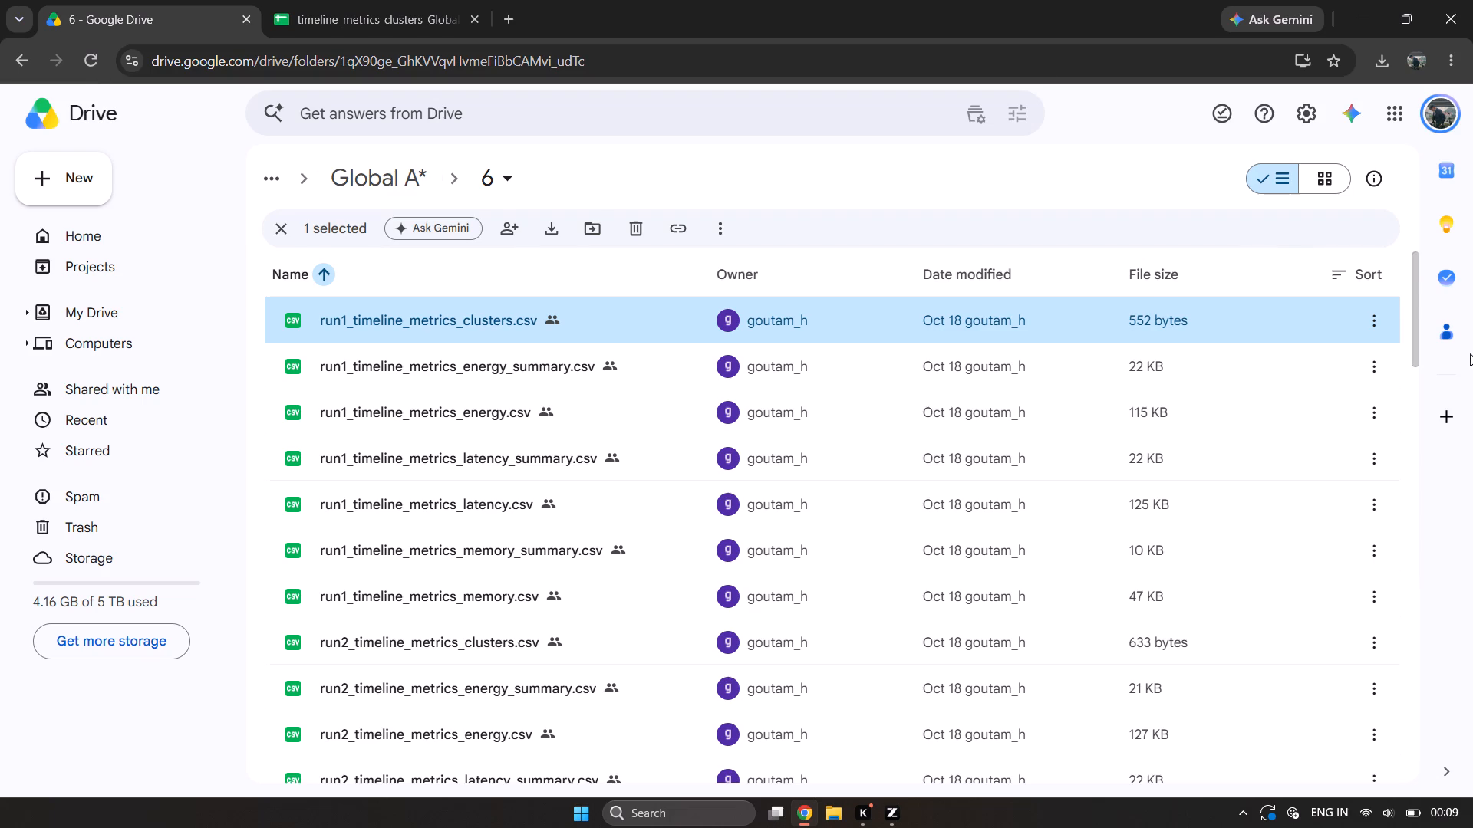
{"action": "left_click", "coordinate": [8, 67]}
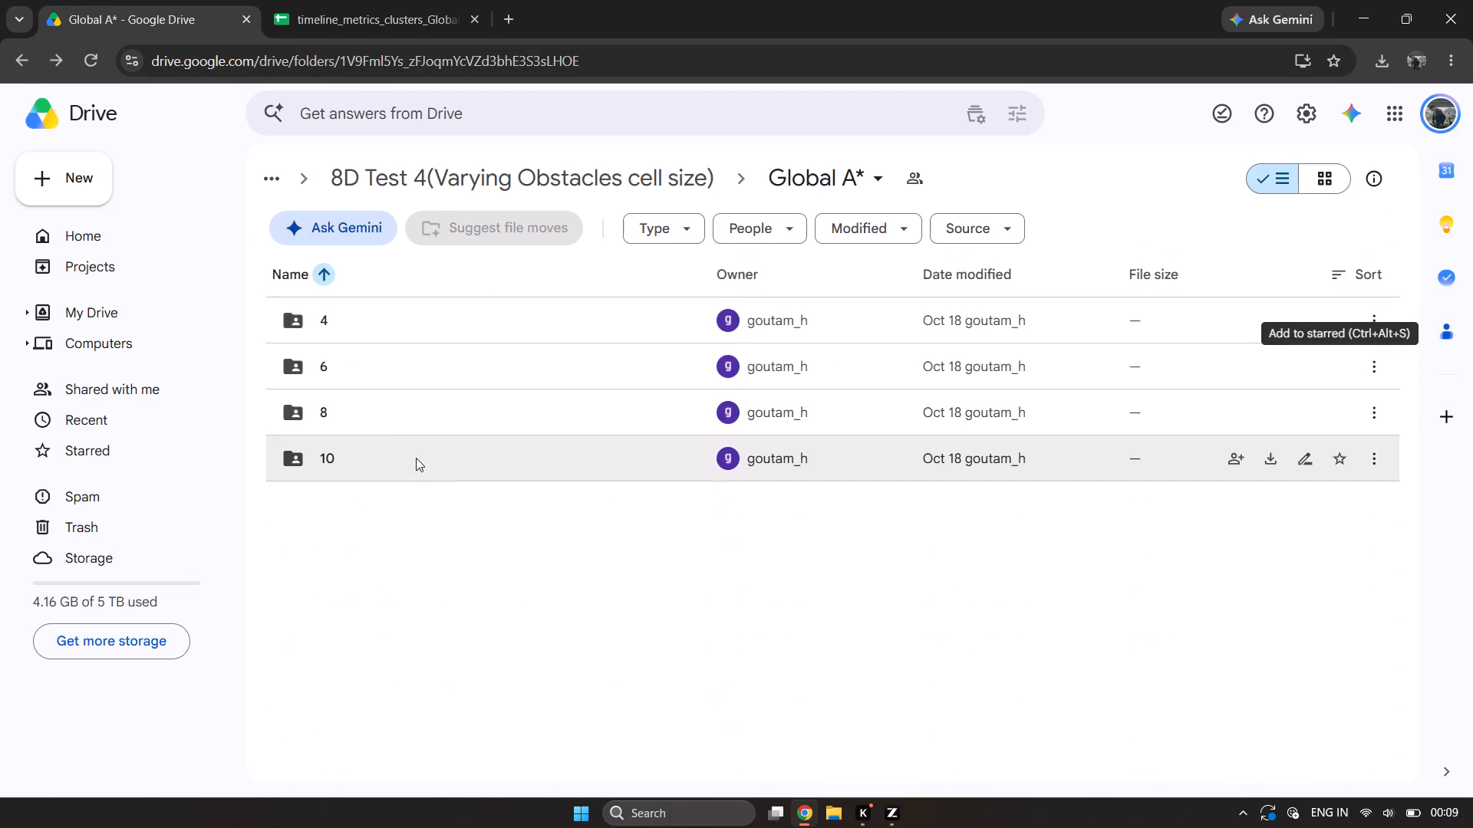
{"action": "double_click", "coordinate": [394, 429]}
{"action": "double_click", "coordinate": [440, 317]}
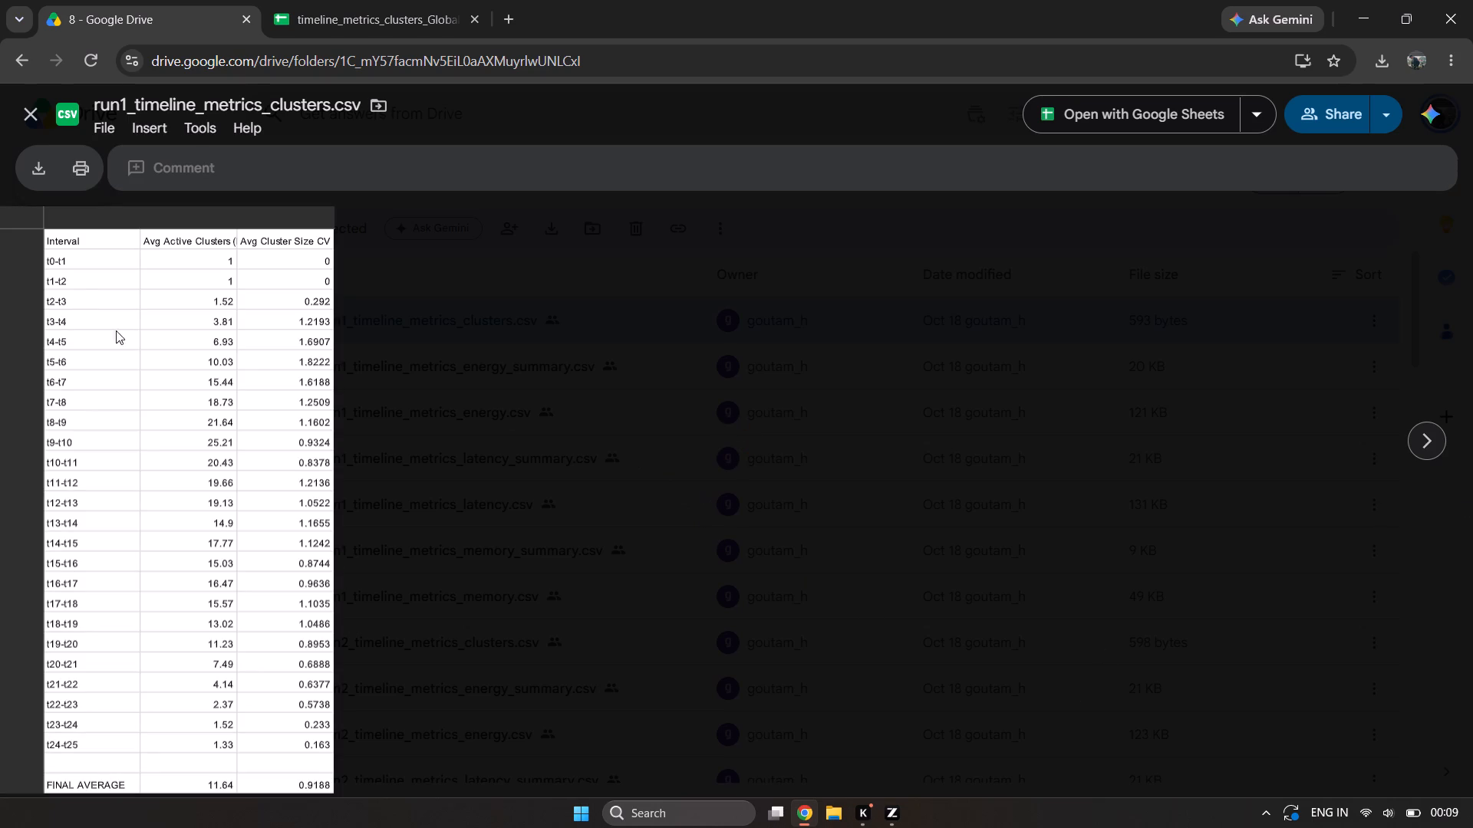
{"action": "left_click_drag", "start_coordinate": [76, 241], "coordinate": [162, 329]}
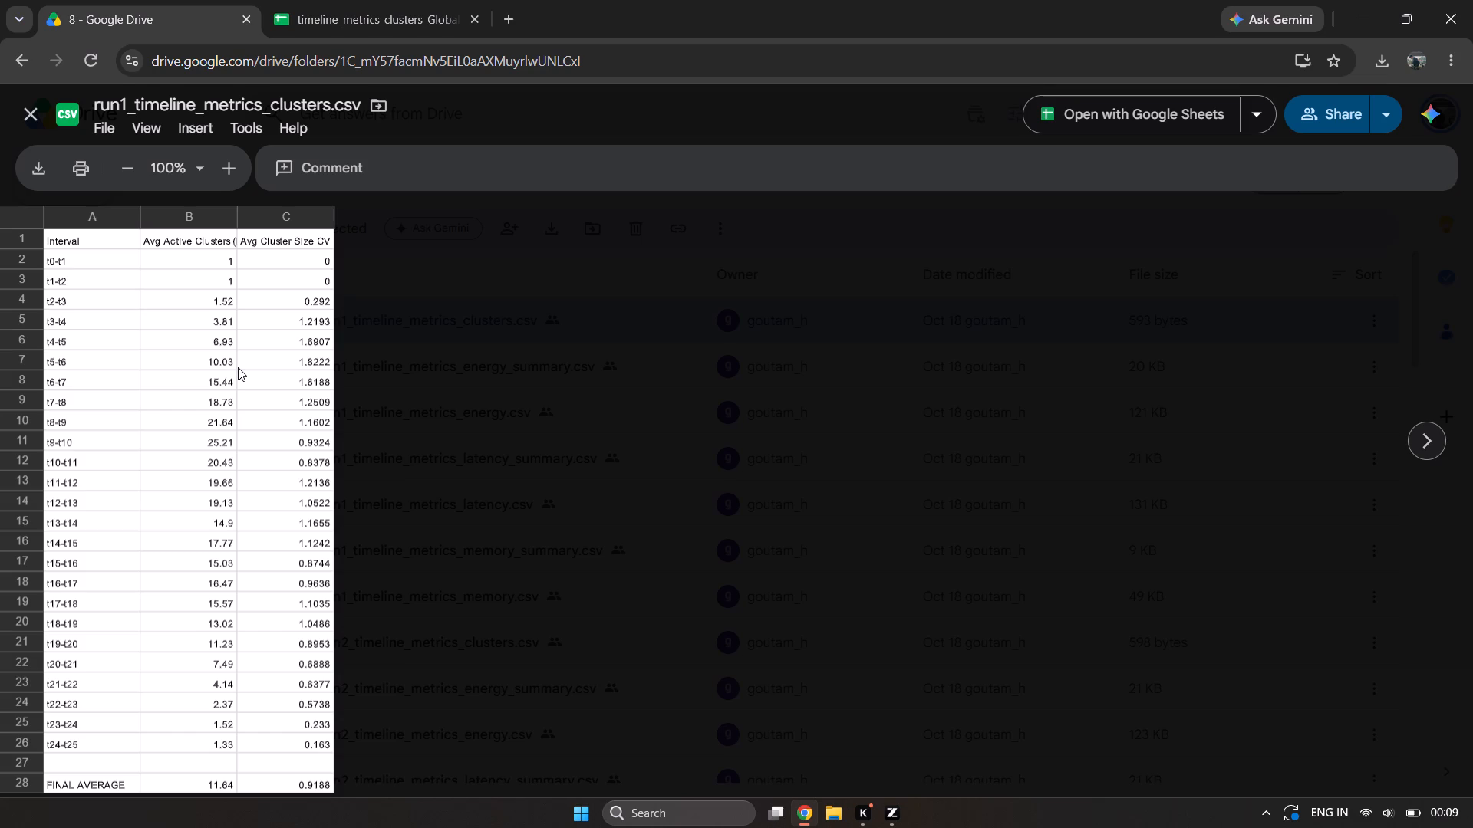
{"action": "left_click_drag", "start_coordinate": [84, 239], "coordinate": [153, 303]}
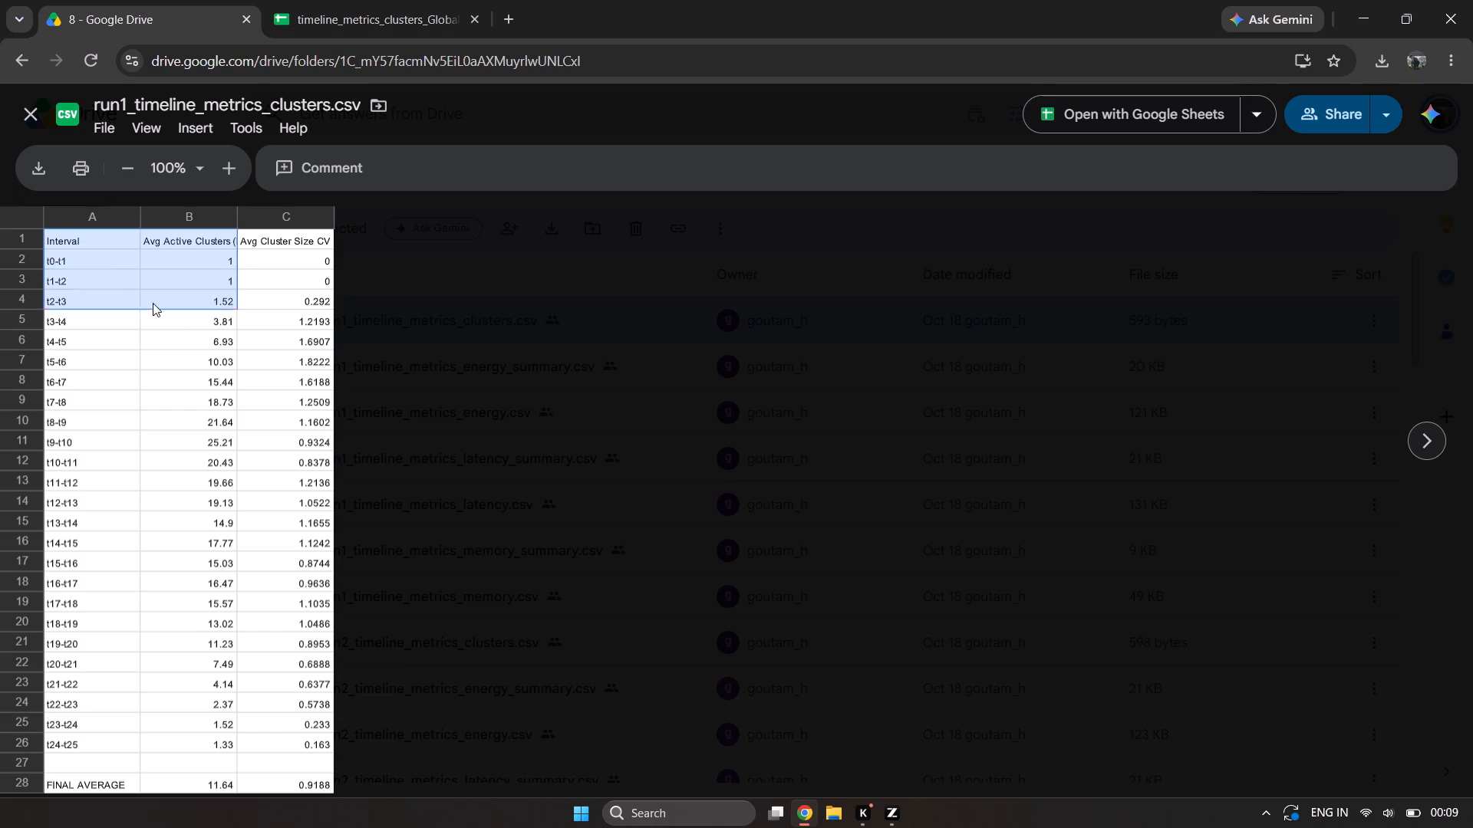
{"action": "left_click_drag", "start_coordinate": [153, 303], "coordinate": [303, 804]}
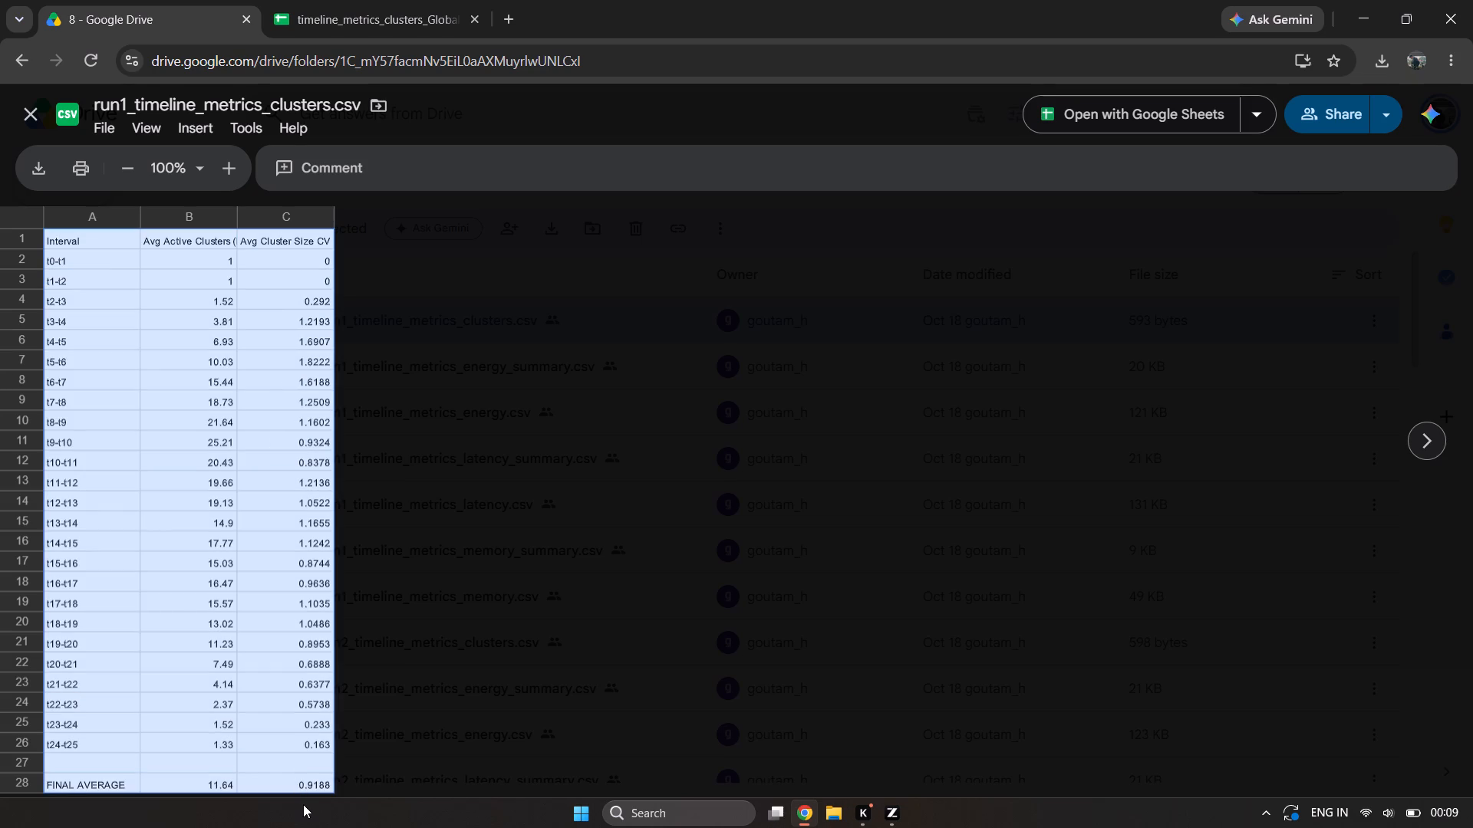
{"action": "key", "text": "ctrl+c"}
{"action": "left_click", "coordinate": [364, 0]}
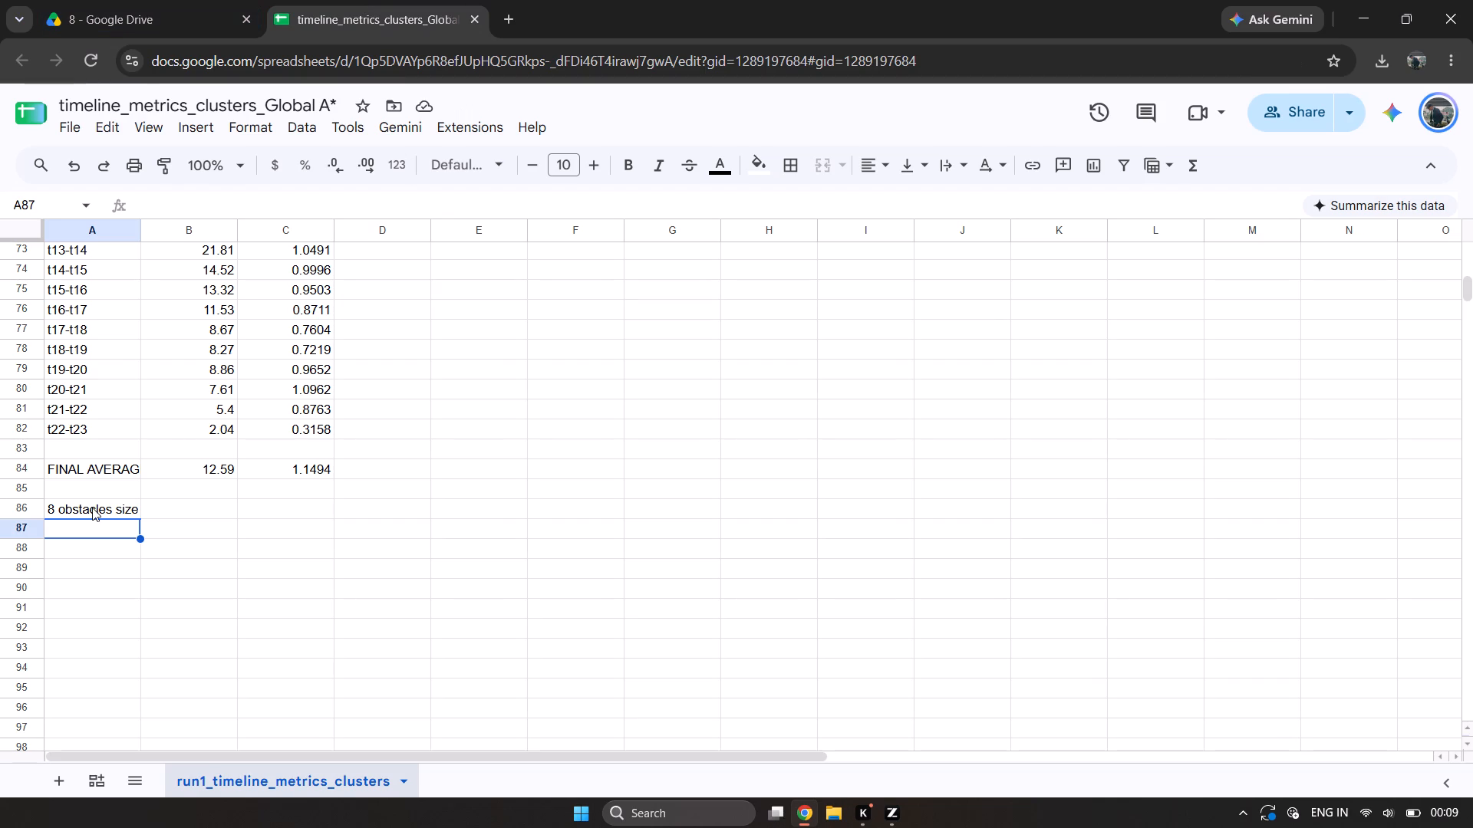
{"action": "key", "text": "ctrl+v"}
Copy the 8 obstacles size label to cell A116 below the fourth table and change it to 10 obstacles size.
{"action": "left_click", "coordinate": [99, 514]}
{"action": "key", "text": "ctrl+c"}
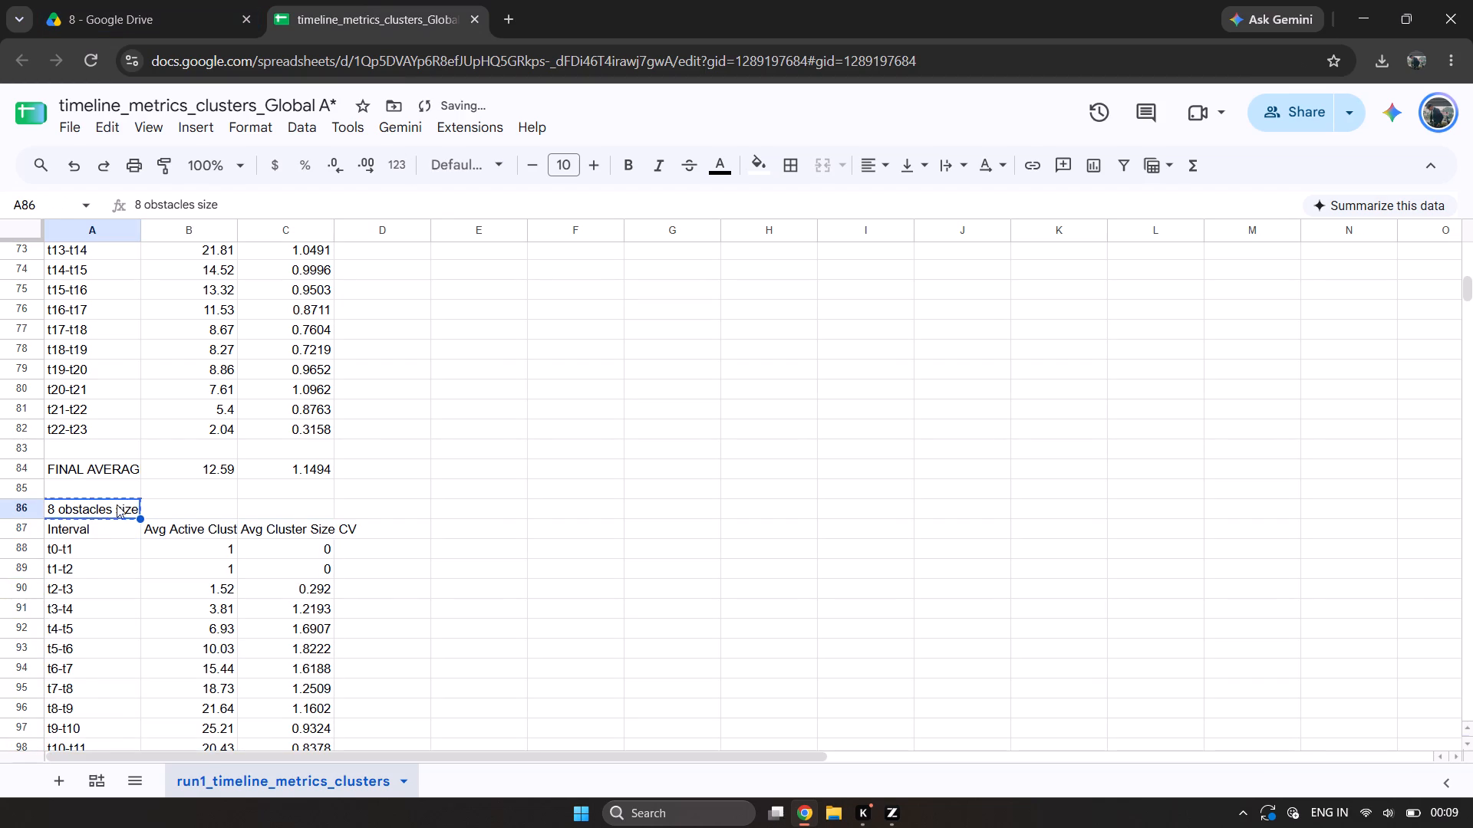
{"action": "scroll", "coordinate": [152, 529], "scroll_direction": "down", "scroll_amount": 5}
{"action": "left_click", "coordinate": [83, 639]}
{"action": "key", "text": "ctrl+v"}
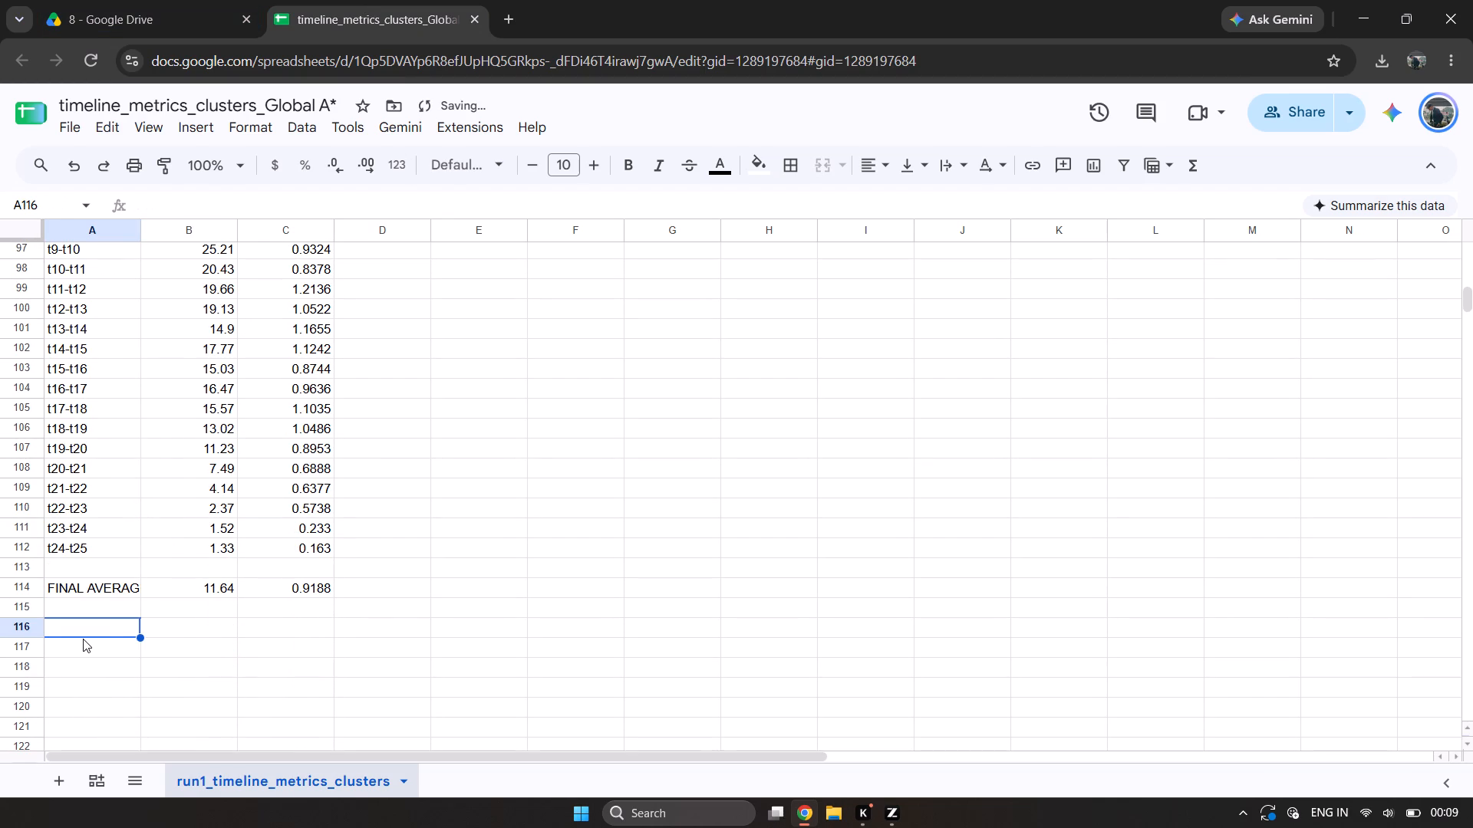
{"action": "left_click", "coordinate": [141, 198]}
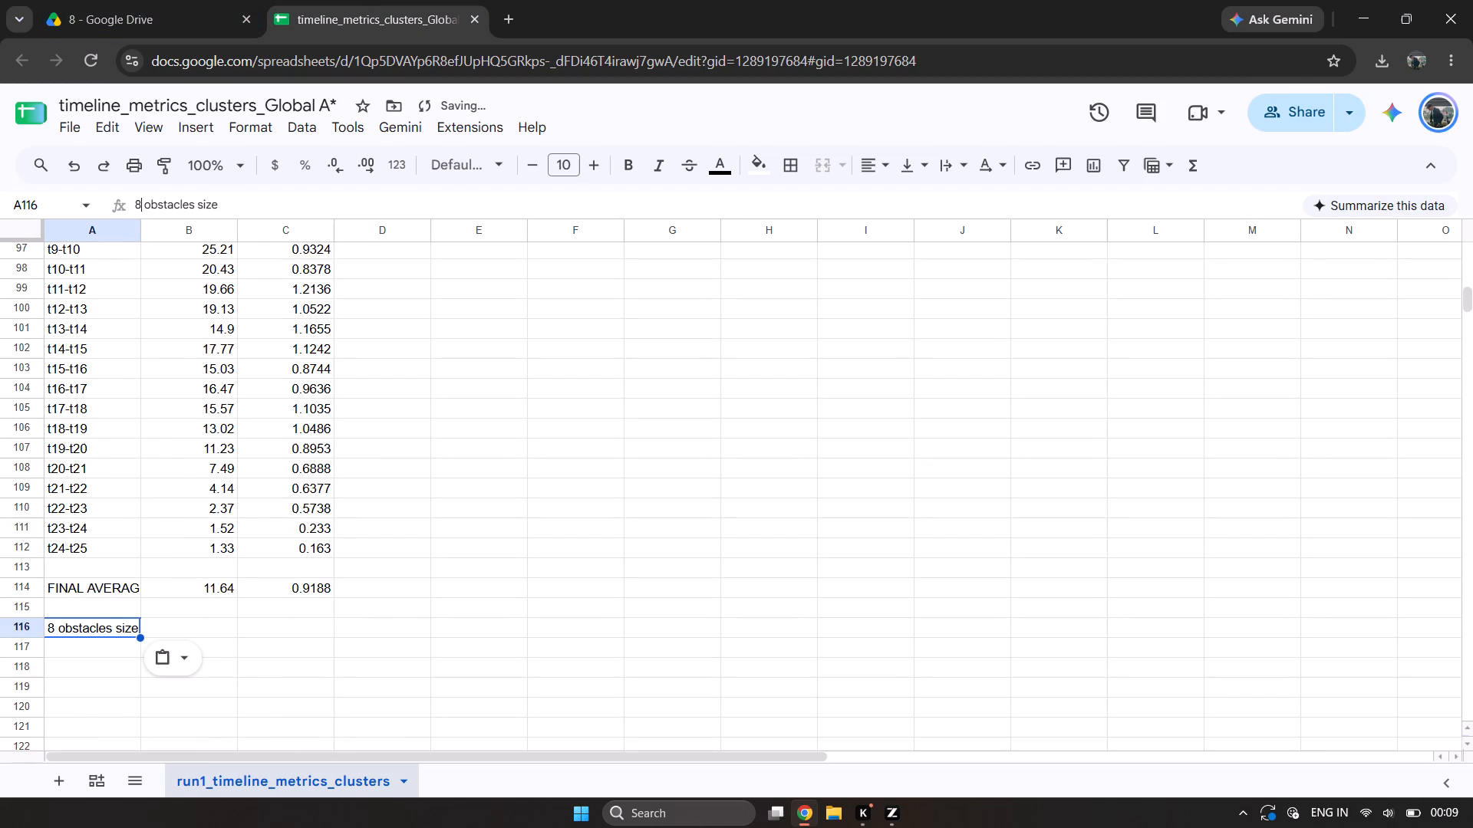
{"action": "key", "text": "BackSpace"}
{"action": "type", "text": "10"}
{"action": "left_click", "coordinate": [121, 656]}
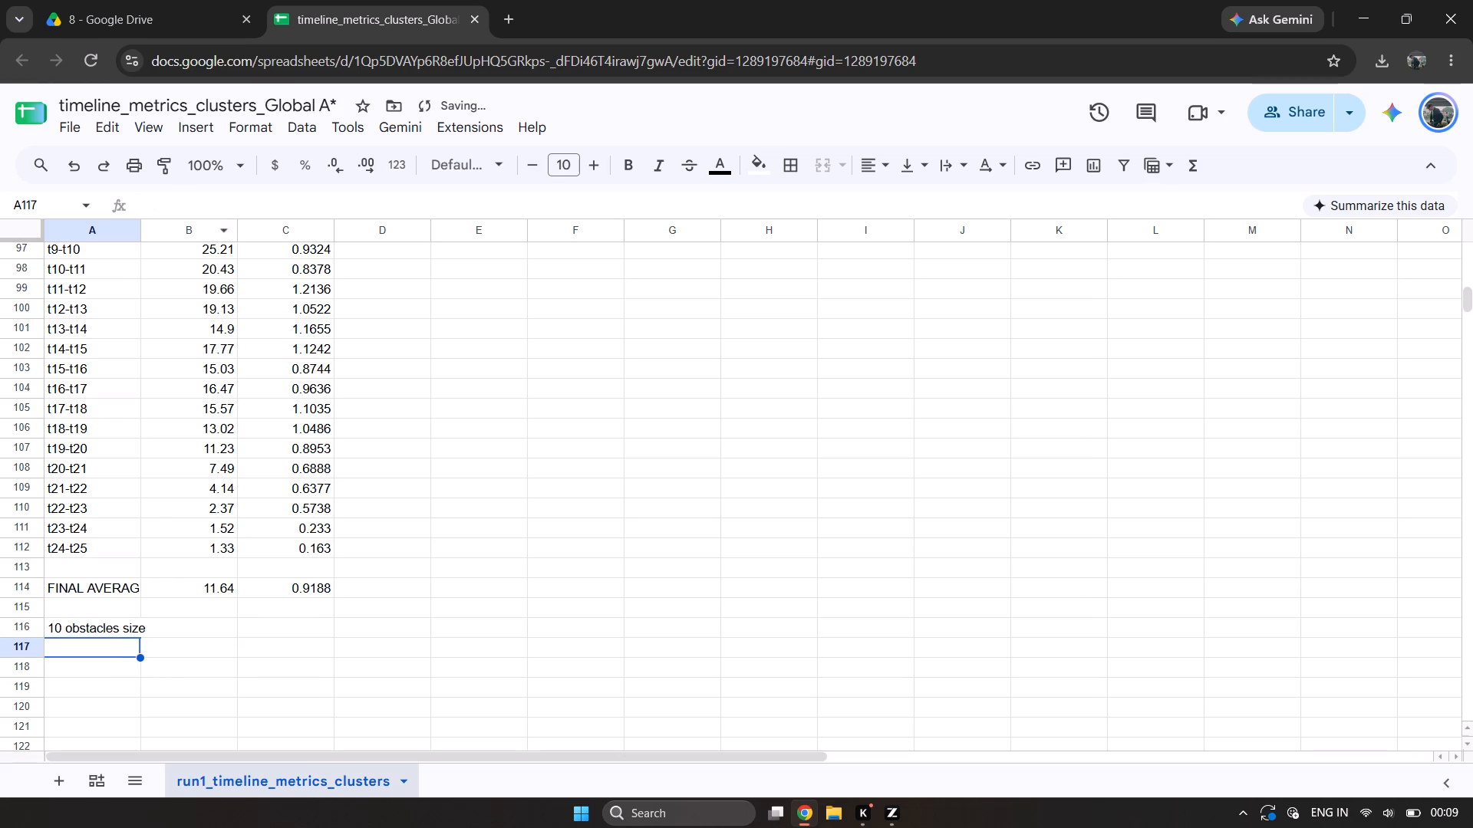
Copy the whole table of run1_timeline_metrics_clusters.csv from the 8D Test 4 Global A* folder 10 into the clusters sheet at cell A117.
{"action": "left_click", "coordinate": [159, 0]}
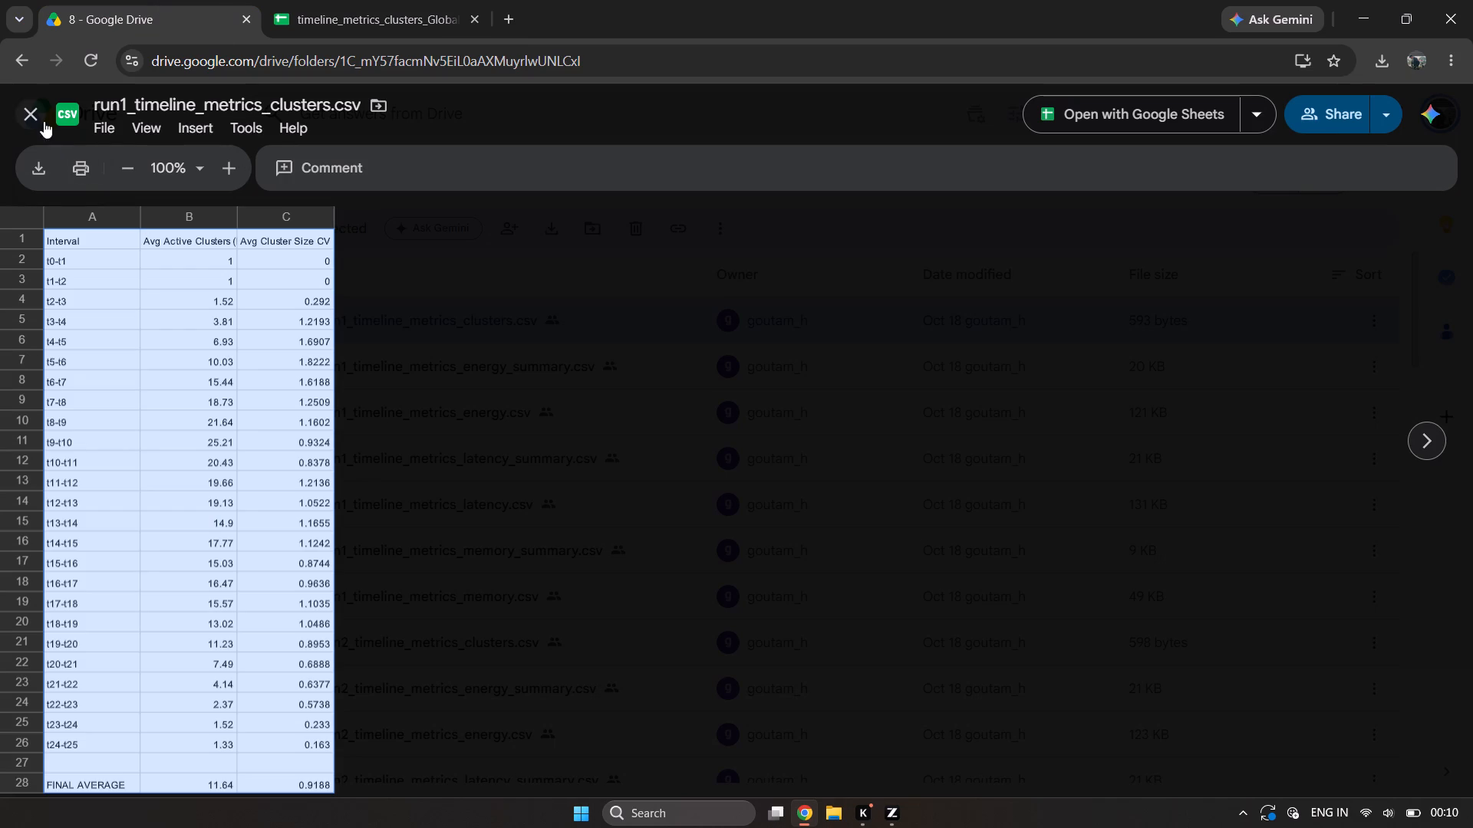
{"action": "left_click", "coordinate": [36, 113]}
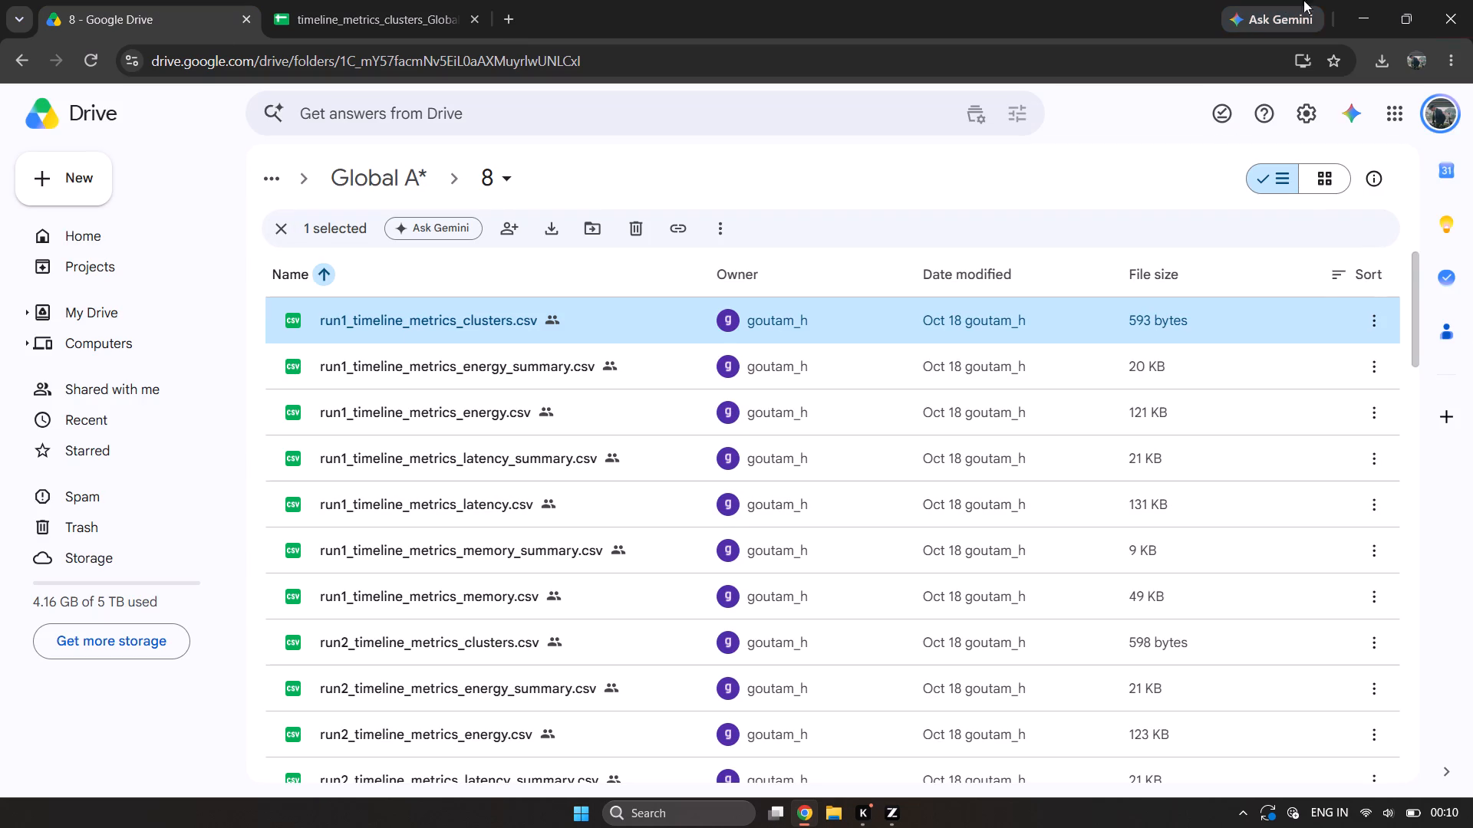
{"action": "left_click", "coordinate": [14, 71]}
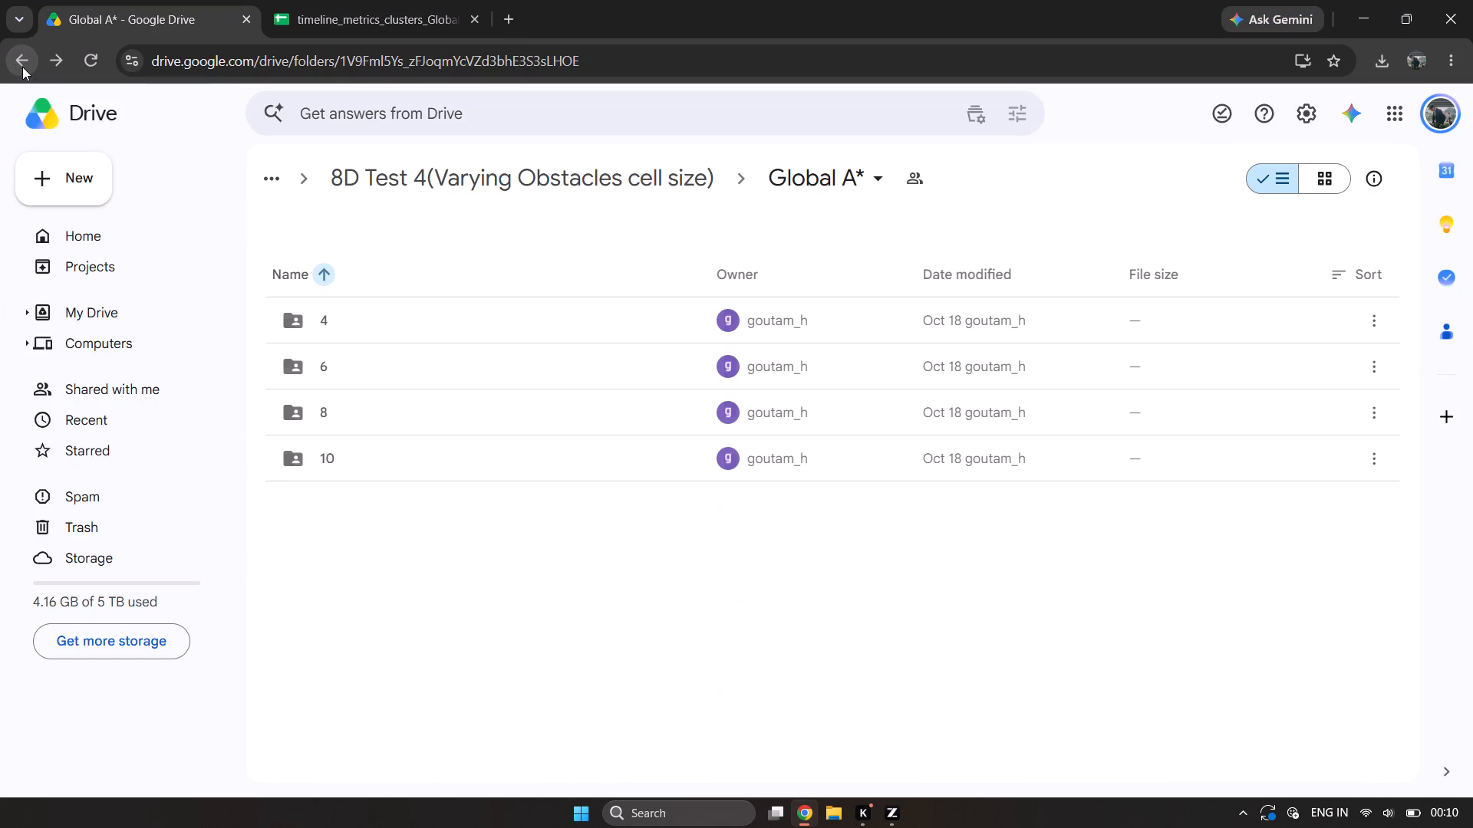
{"action": "double_click", "coordinate": [310, 458]}
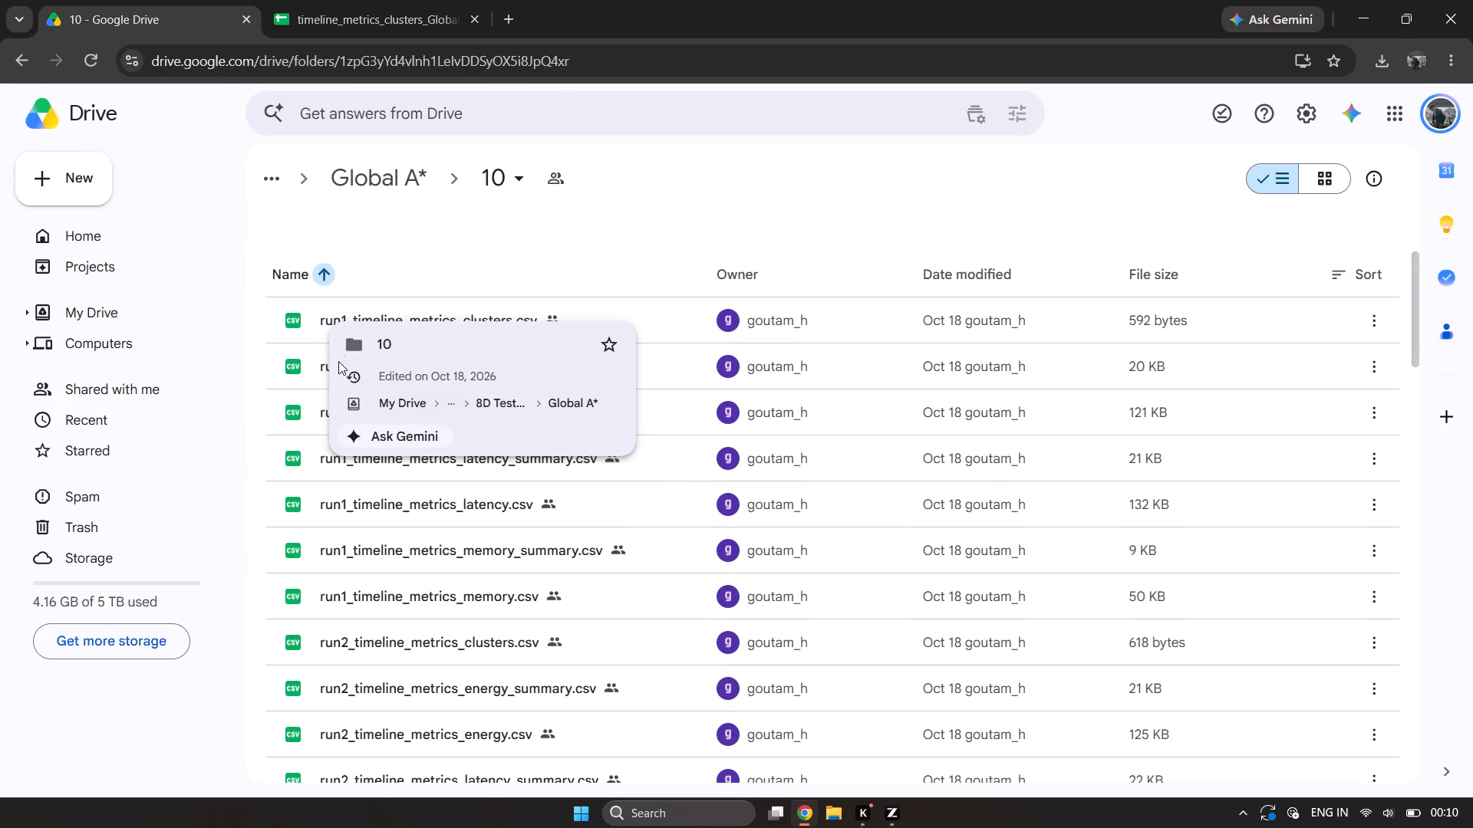
{"action": "double_click", "coordinate": [356, 316]}
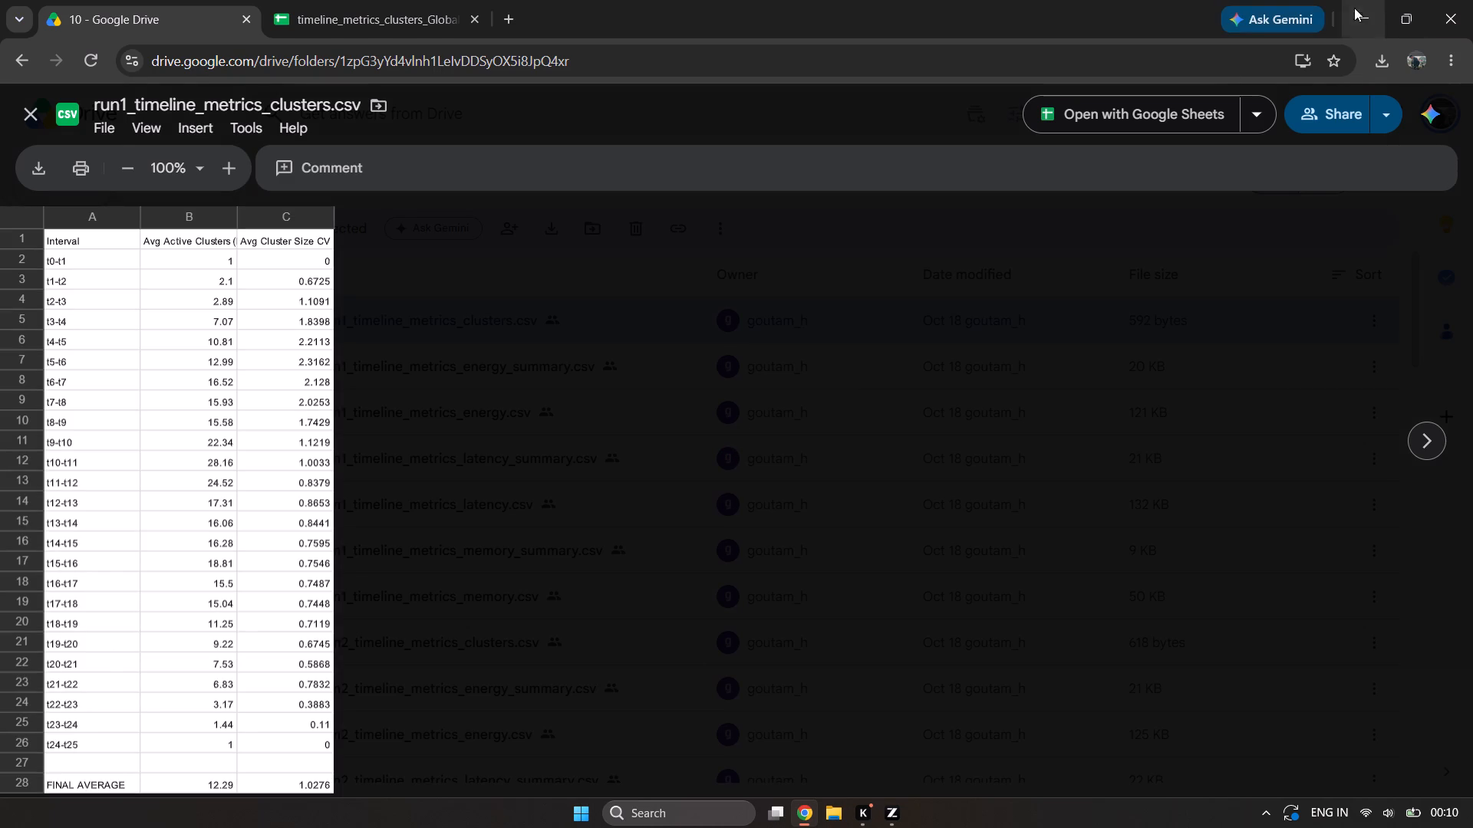
{"action": "left_click_drag", "start_coordinate": [92, 242], "coordinate": [288, 741]}
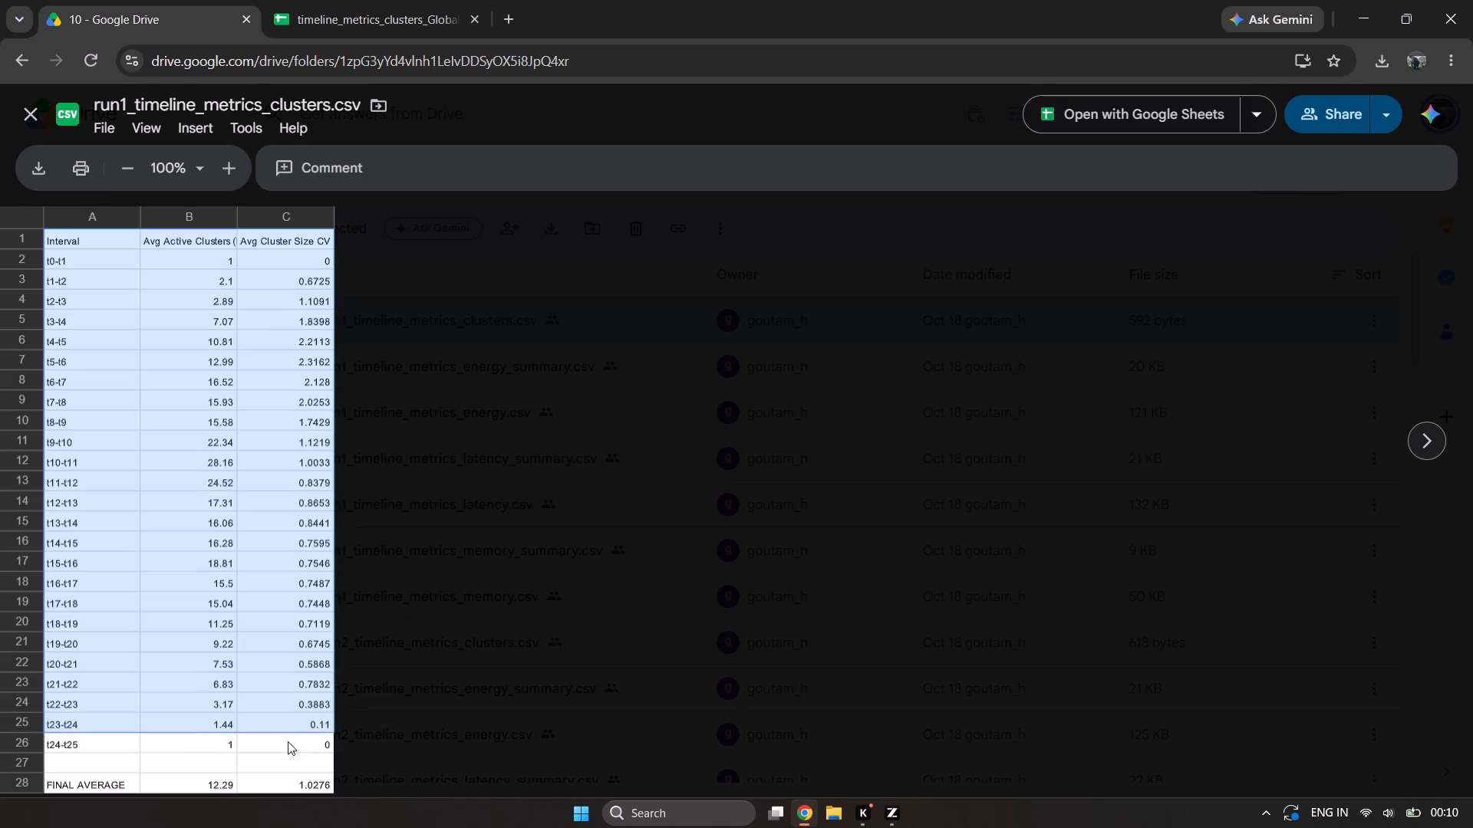
{"action": "left_click_drag", "start_coordinate": [288, 741], "coordinate": [280, 793]}
{"action": "key", "text": "ctrl+c"}
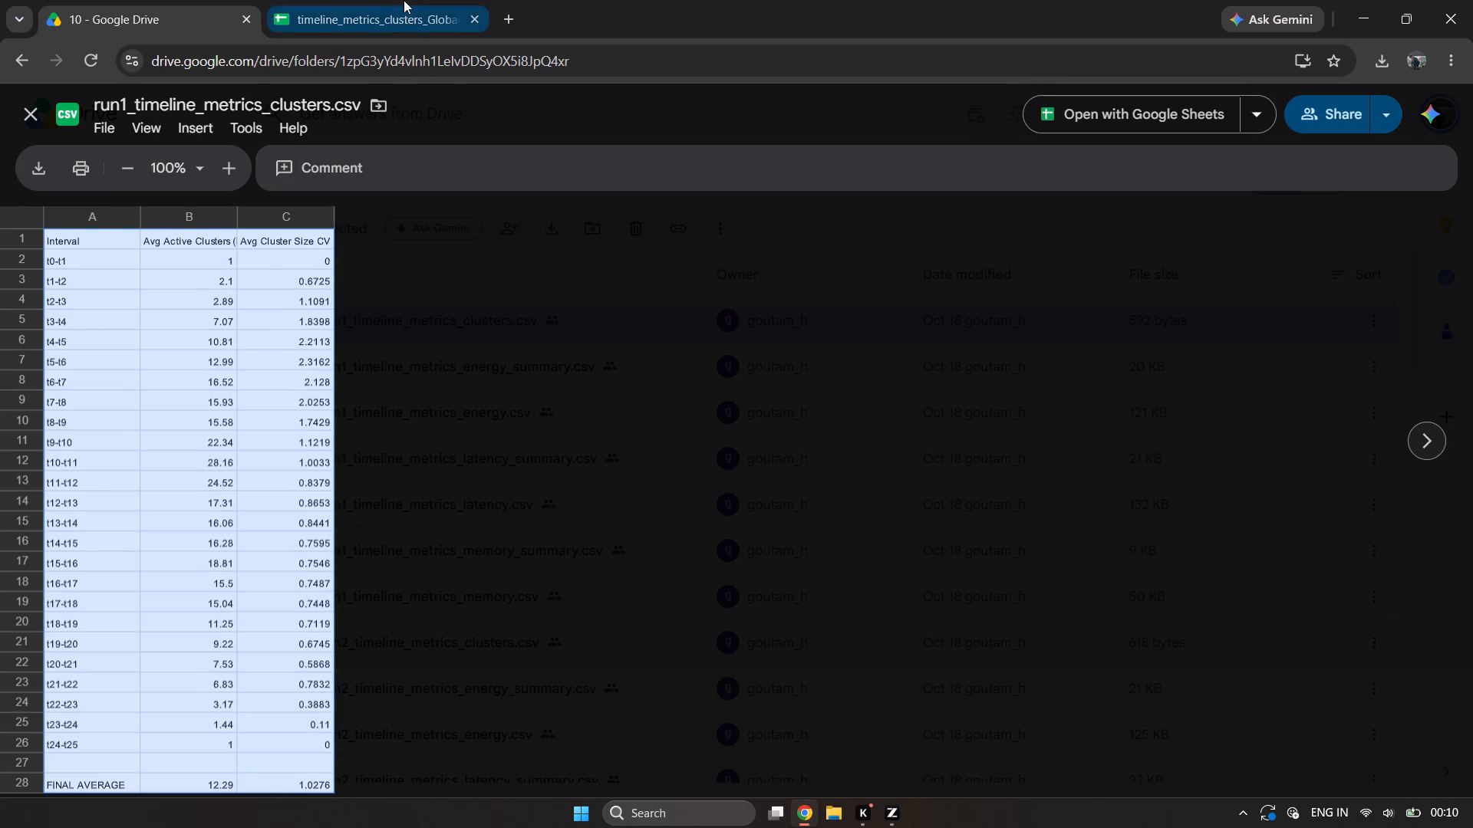
{"action": "left_click", "coordinate": [404, 0]}
{"action": "key", "text": "ctrl+v"}
{"action": "left_click", "coordinate": [624, 688]}
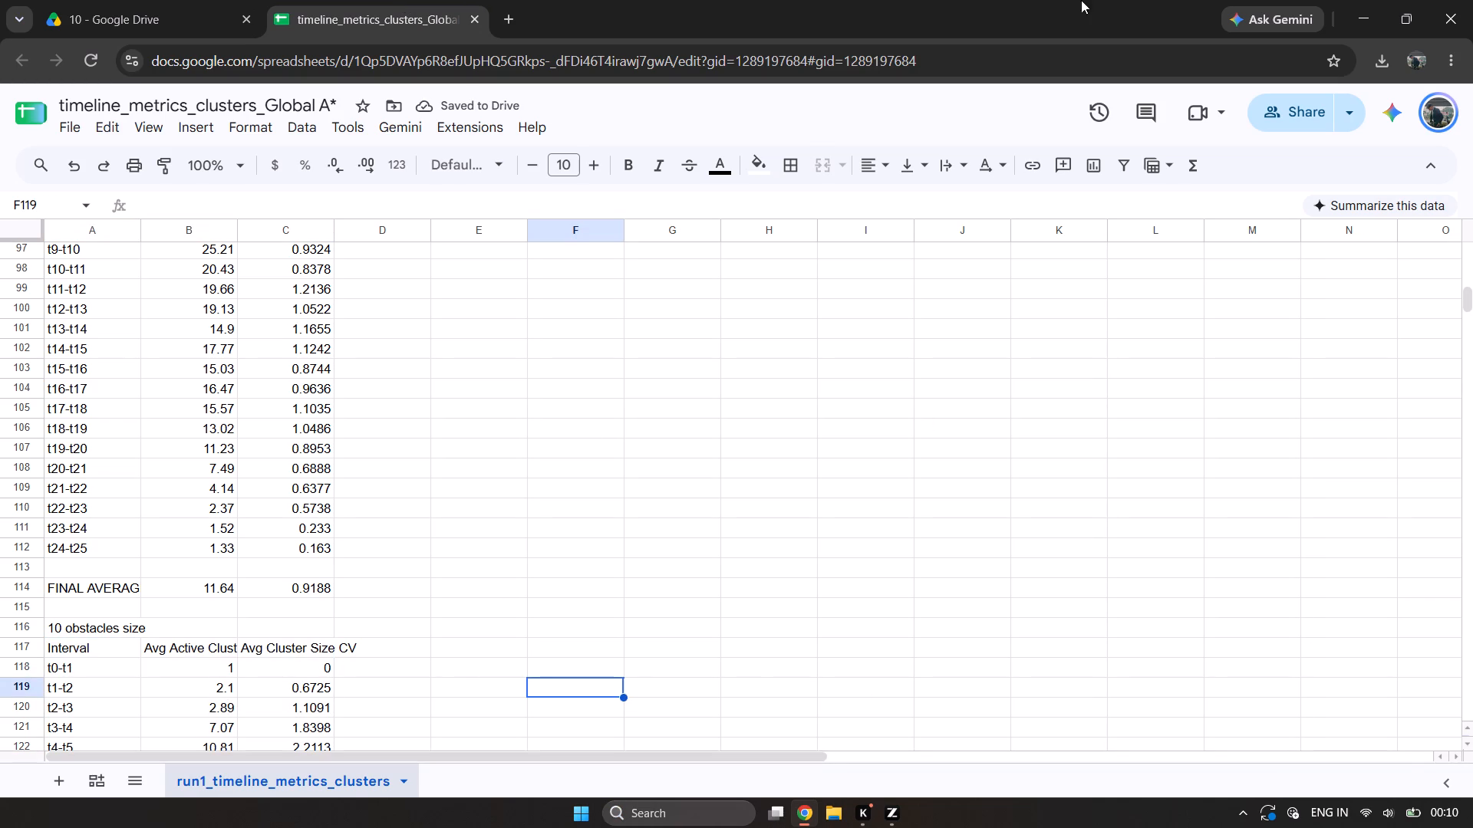
Download the timeline_metrics_clusters_Global A* spreadsheet as a Microsoft Excel (.xlsx) file.
{"action": "left_click", "coordinate": [77, 129]}
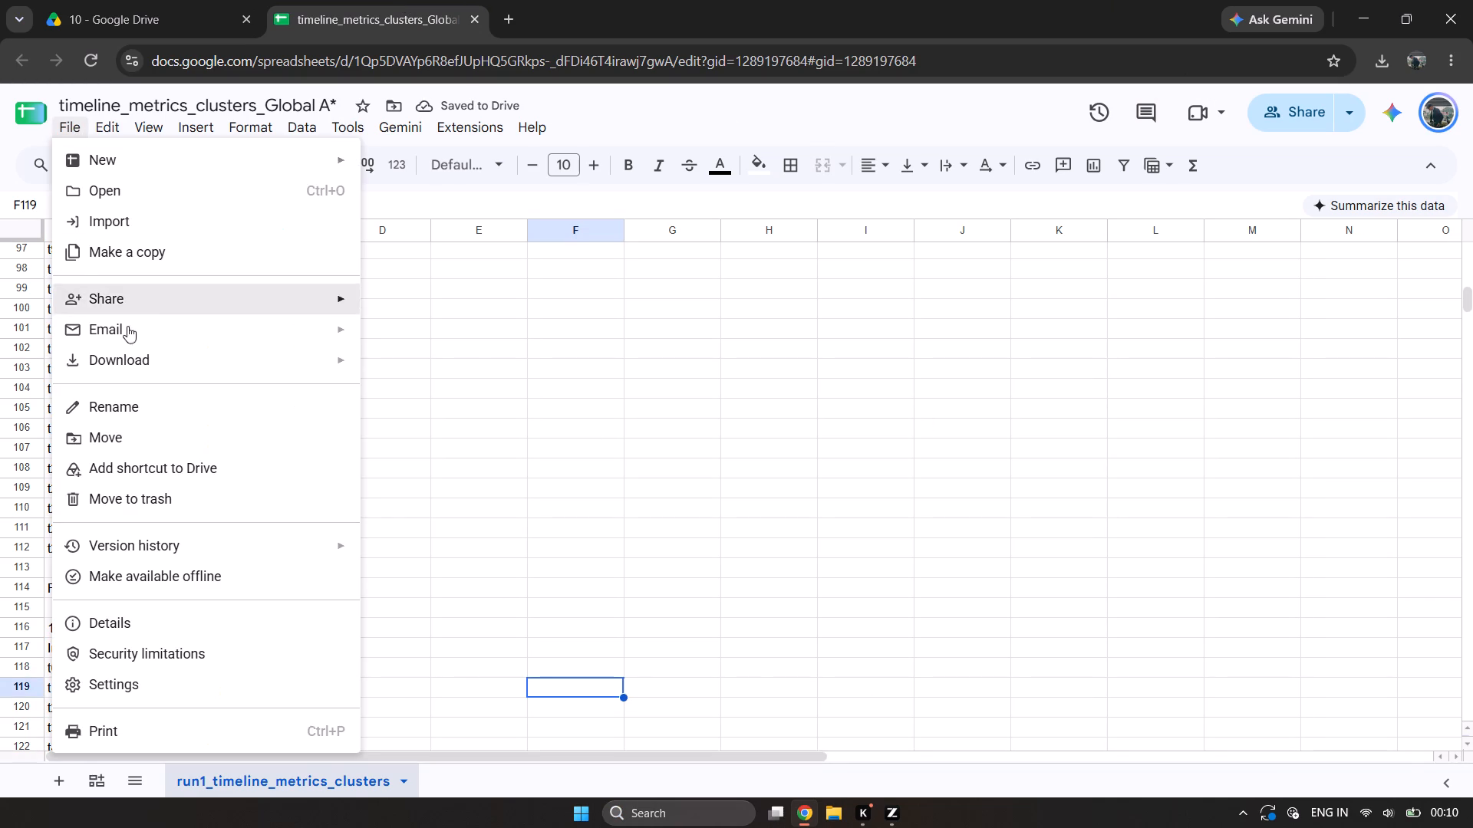
{"action": "left_click", "coordinate": [414, 357]}
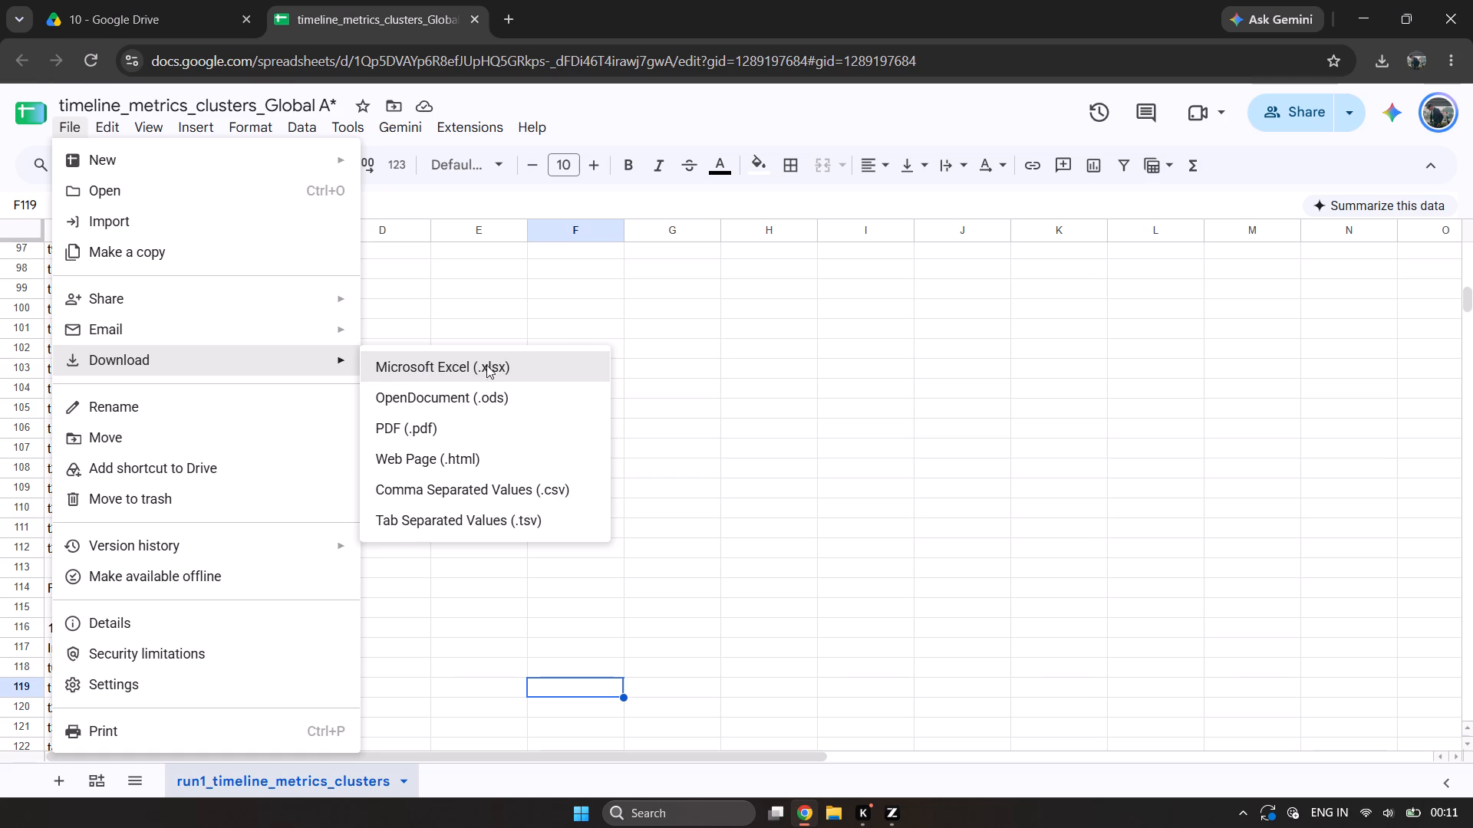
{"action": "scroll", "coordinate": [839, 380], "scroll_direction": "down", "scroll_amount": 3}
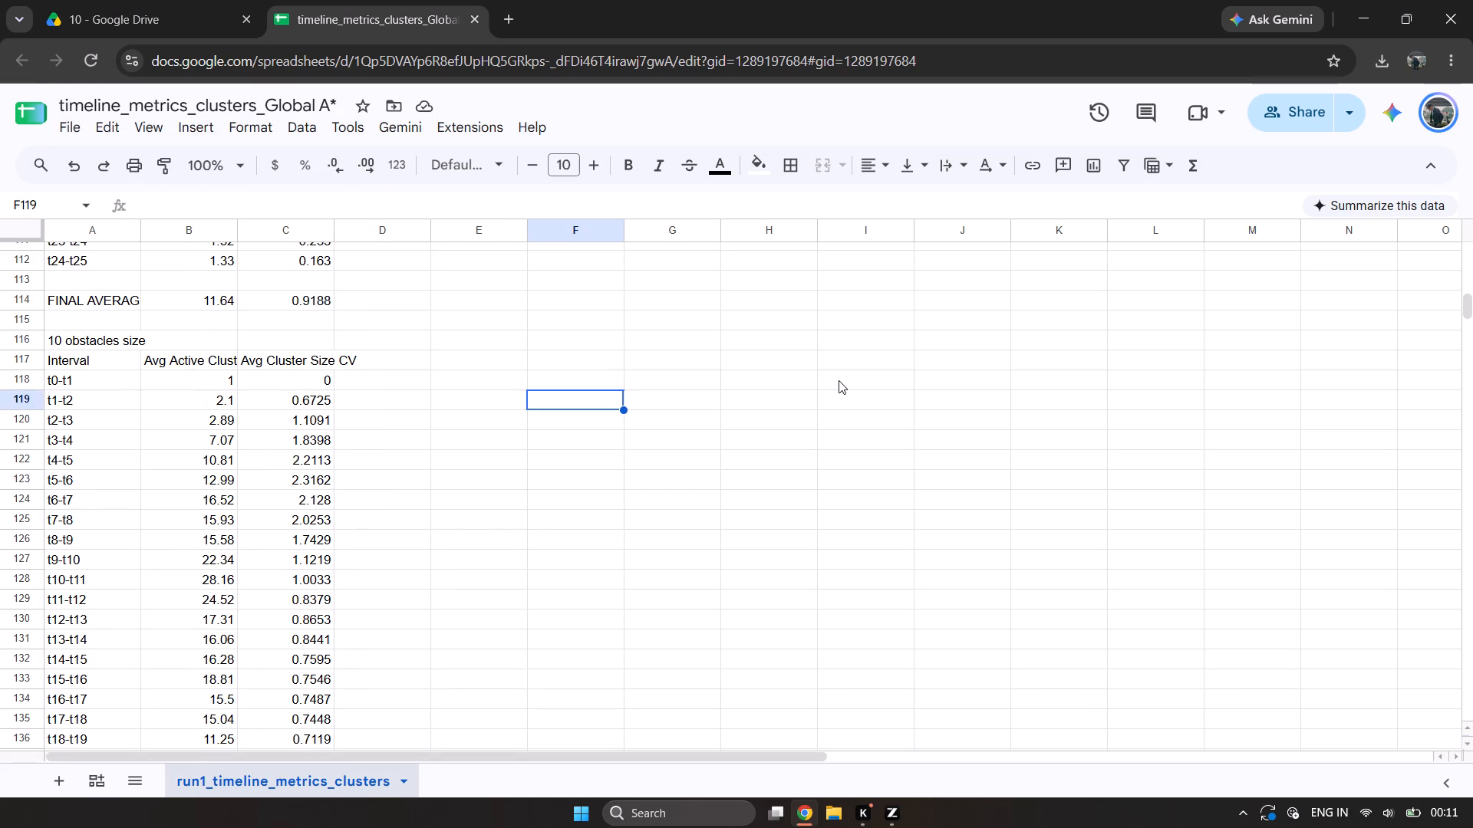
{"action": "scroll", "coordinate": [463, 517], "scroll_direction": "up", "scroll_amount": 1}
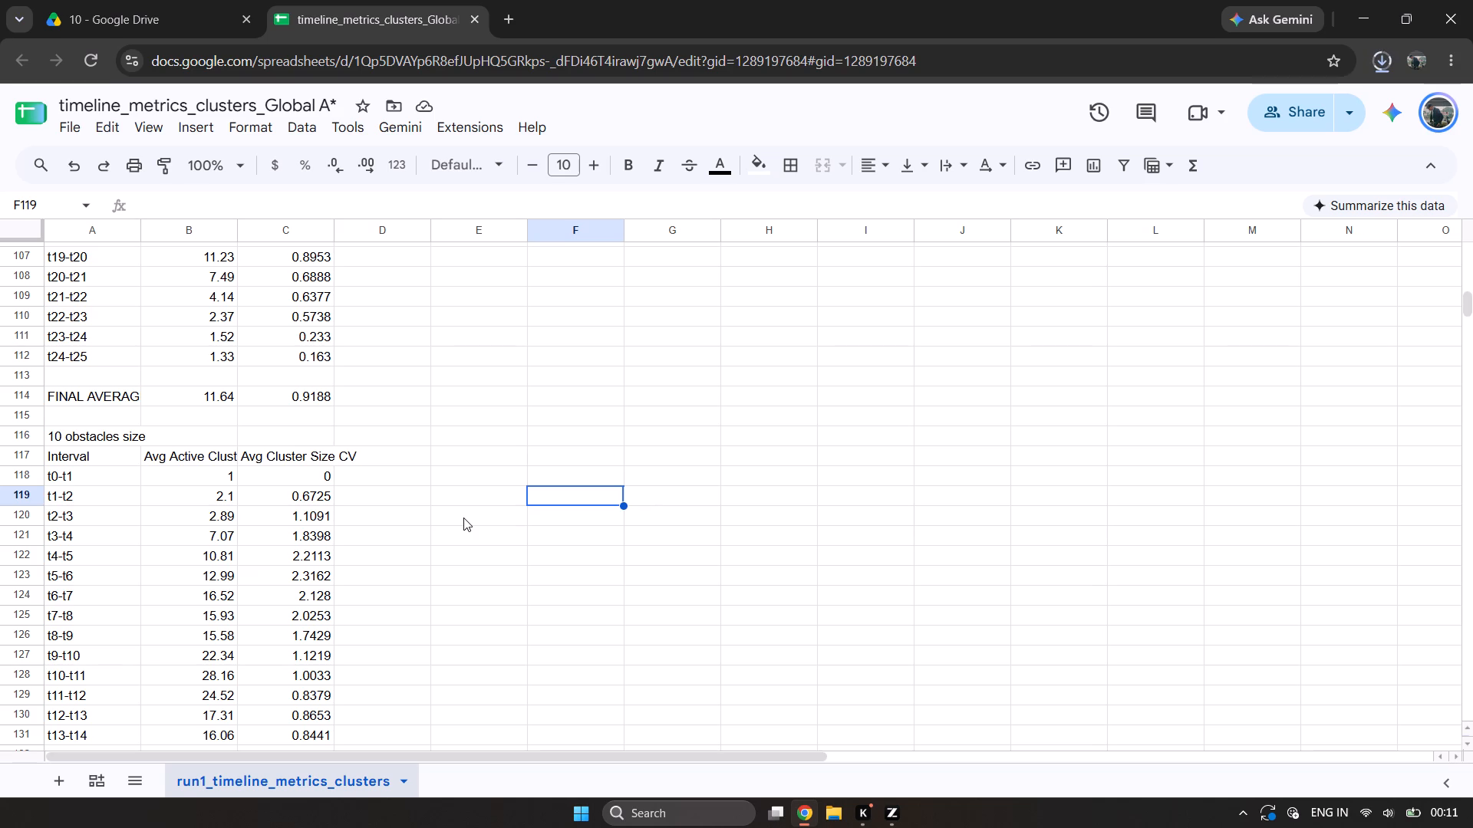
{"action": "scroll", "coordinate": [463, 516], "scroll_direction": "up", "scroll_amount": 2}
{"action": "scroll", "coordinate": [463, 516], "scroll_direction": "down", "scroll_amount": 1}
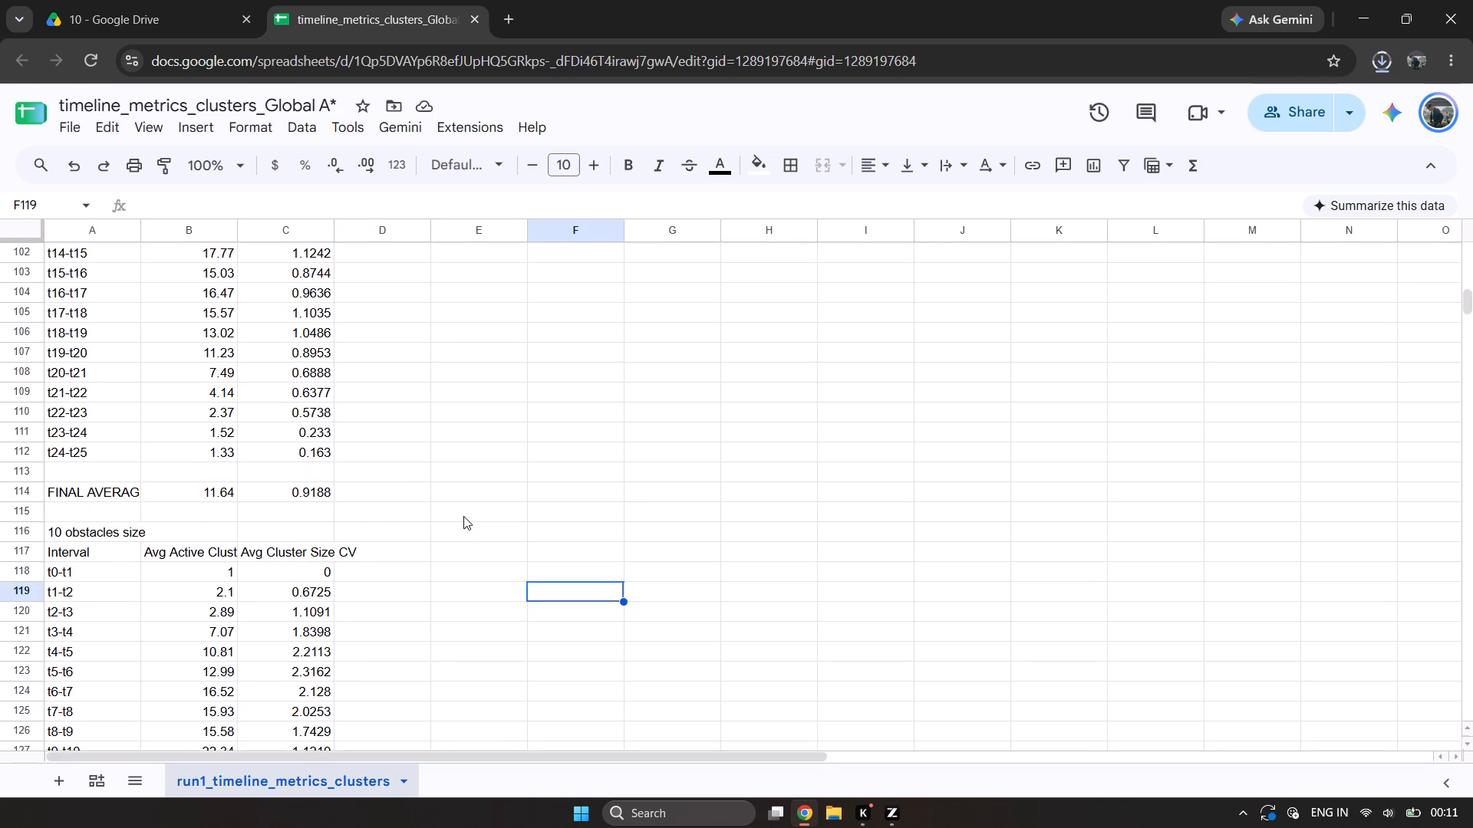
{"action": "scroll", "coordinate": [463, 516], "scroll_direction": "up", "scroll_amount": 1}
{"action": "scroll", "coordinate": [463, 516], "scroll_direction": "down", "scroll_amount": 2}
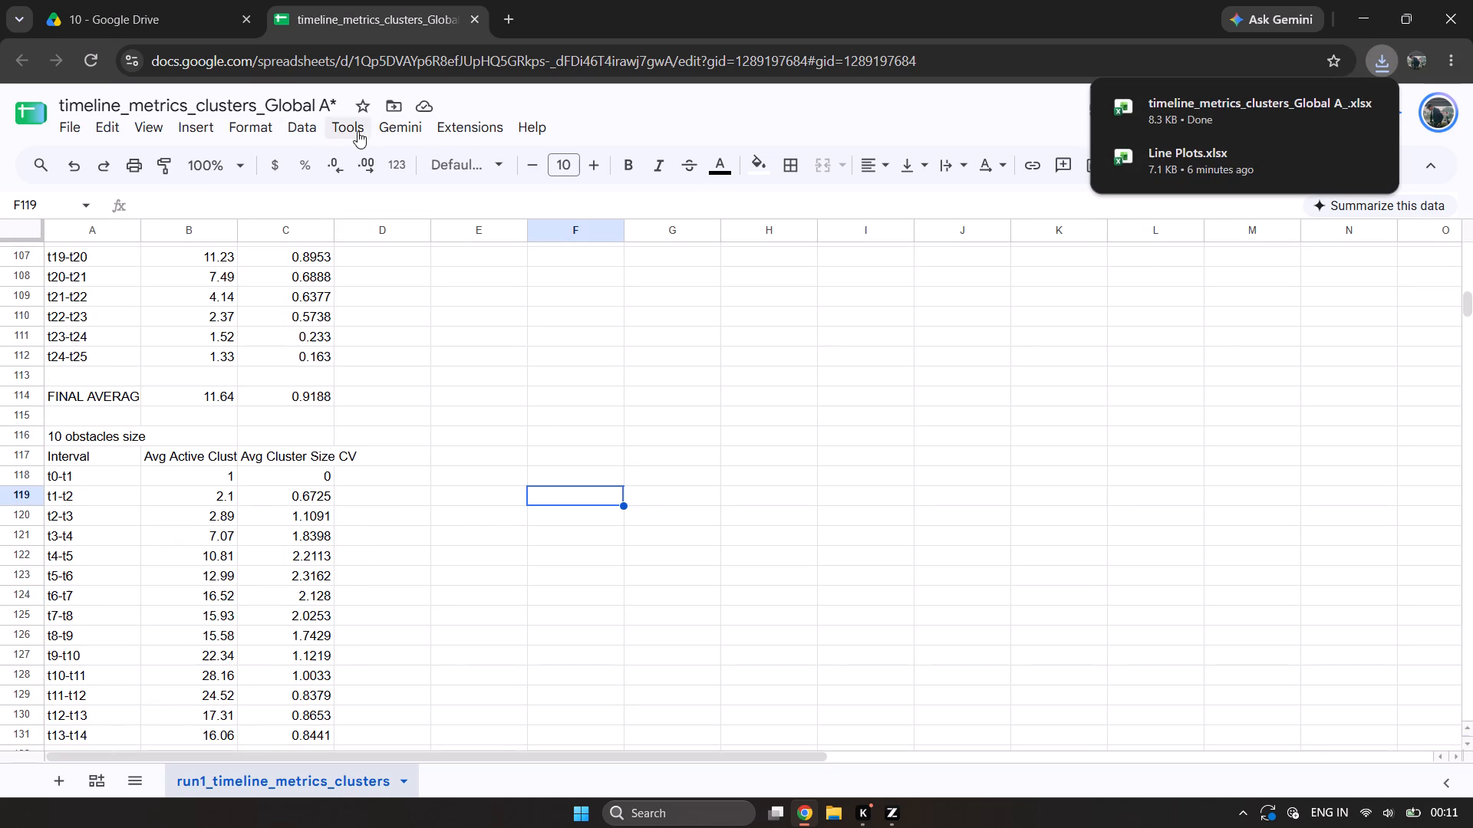
{"action": "left_click", "coordinate": [405, 100]}
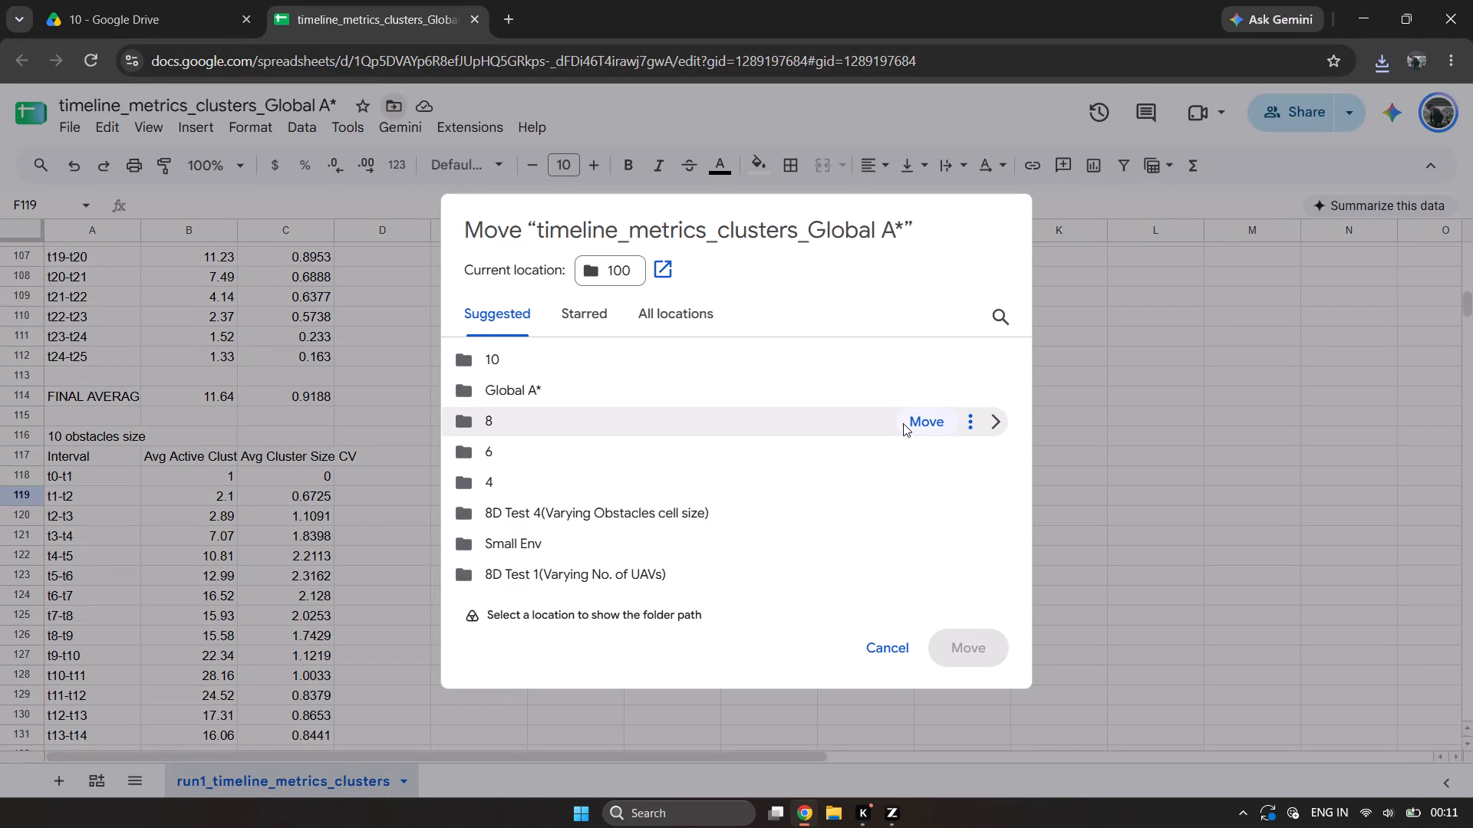
{"action": "double_click", "coordinate": [665, 509]}
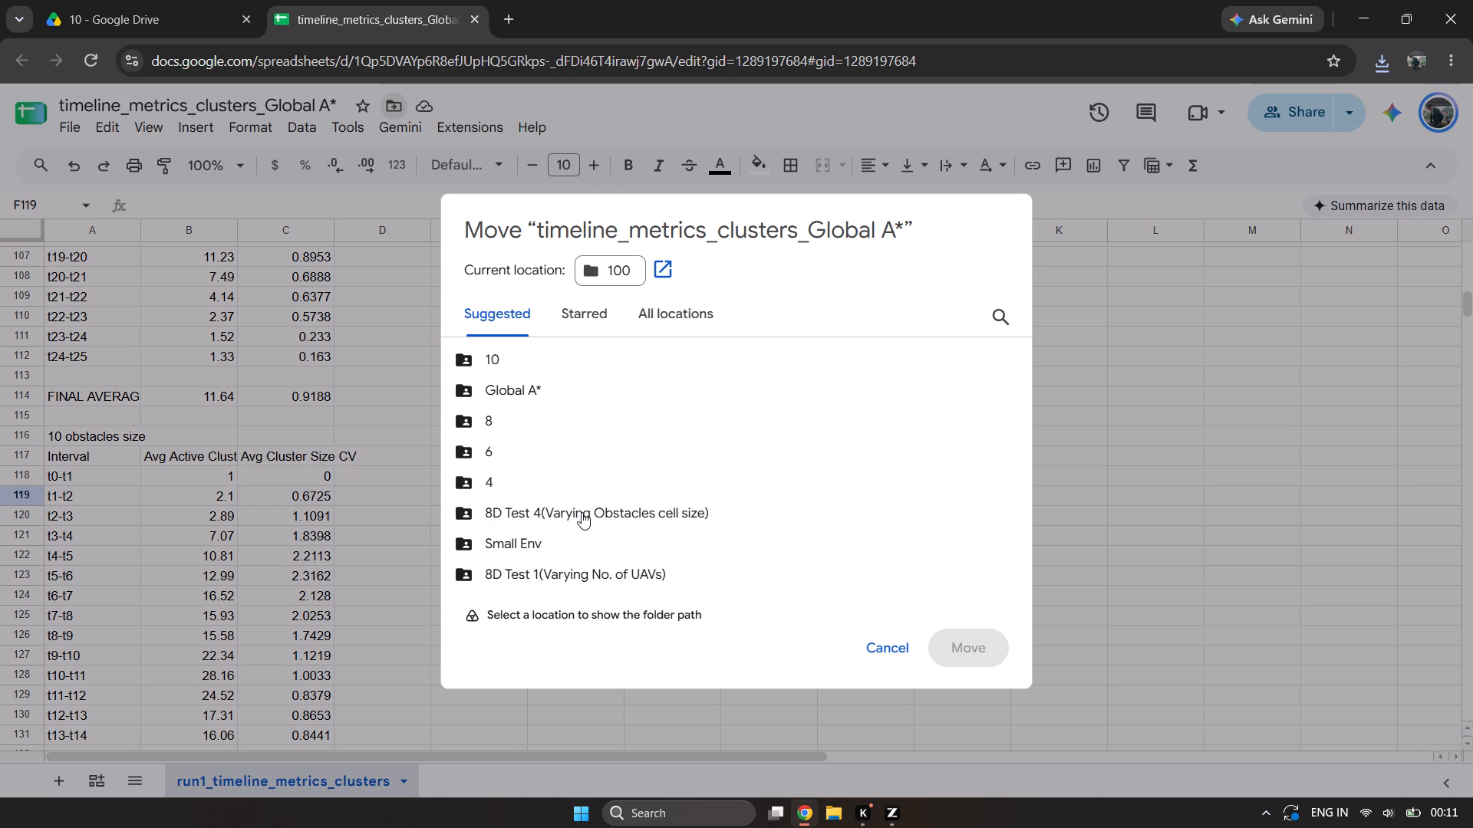
{"action": "left_click", "coordinate": [634, 505]}
{"action": "left_click", "coordinate": [634, 505]}
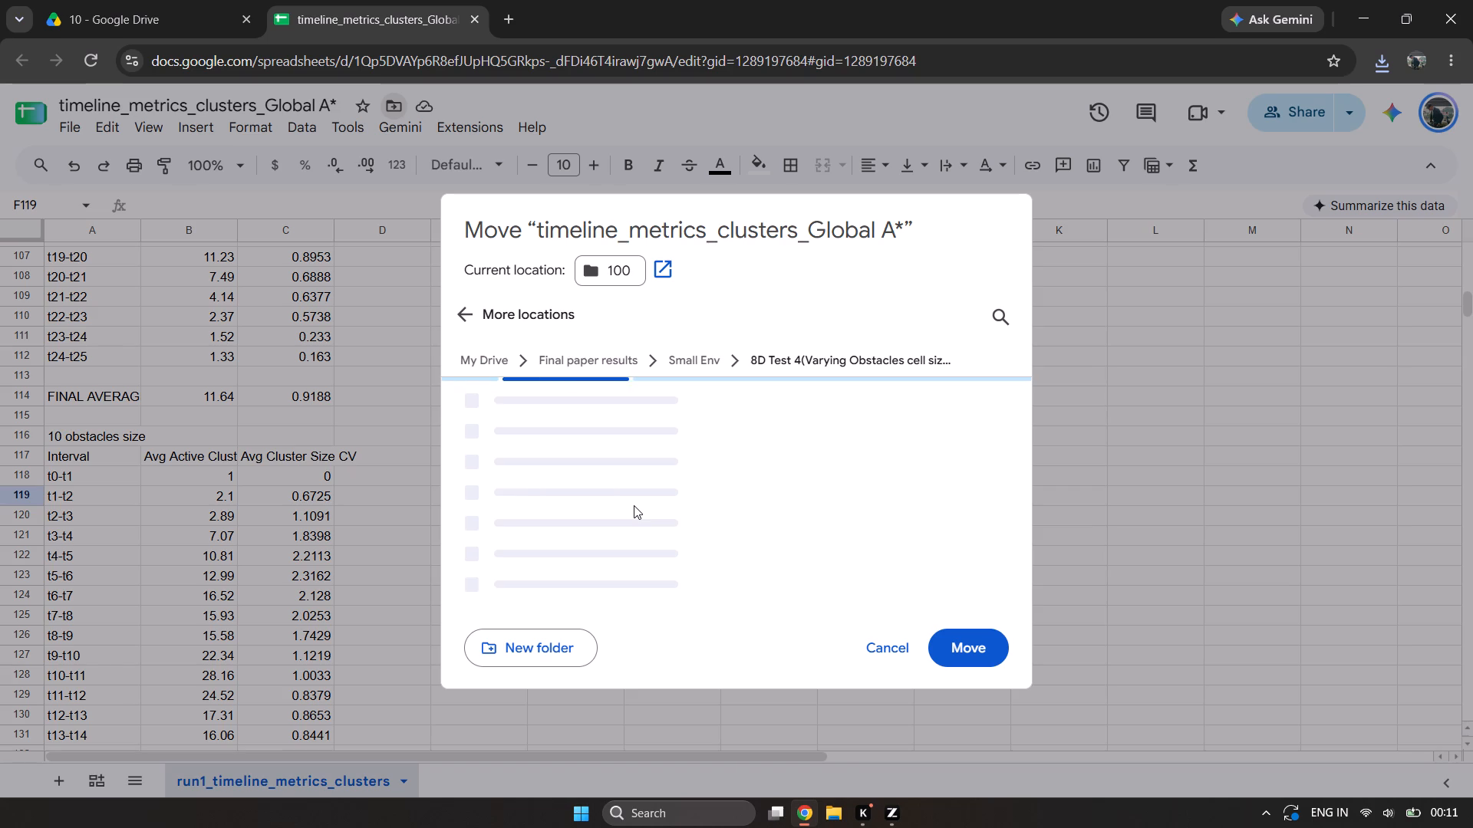
{"action": "left_click", "coordinate": [932, 427]}
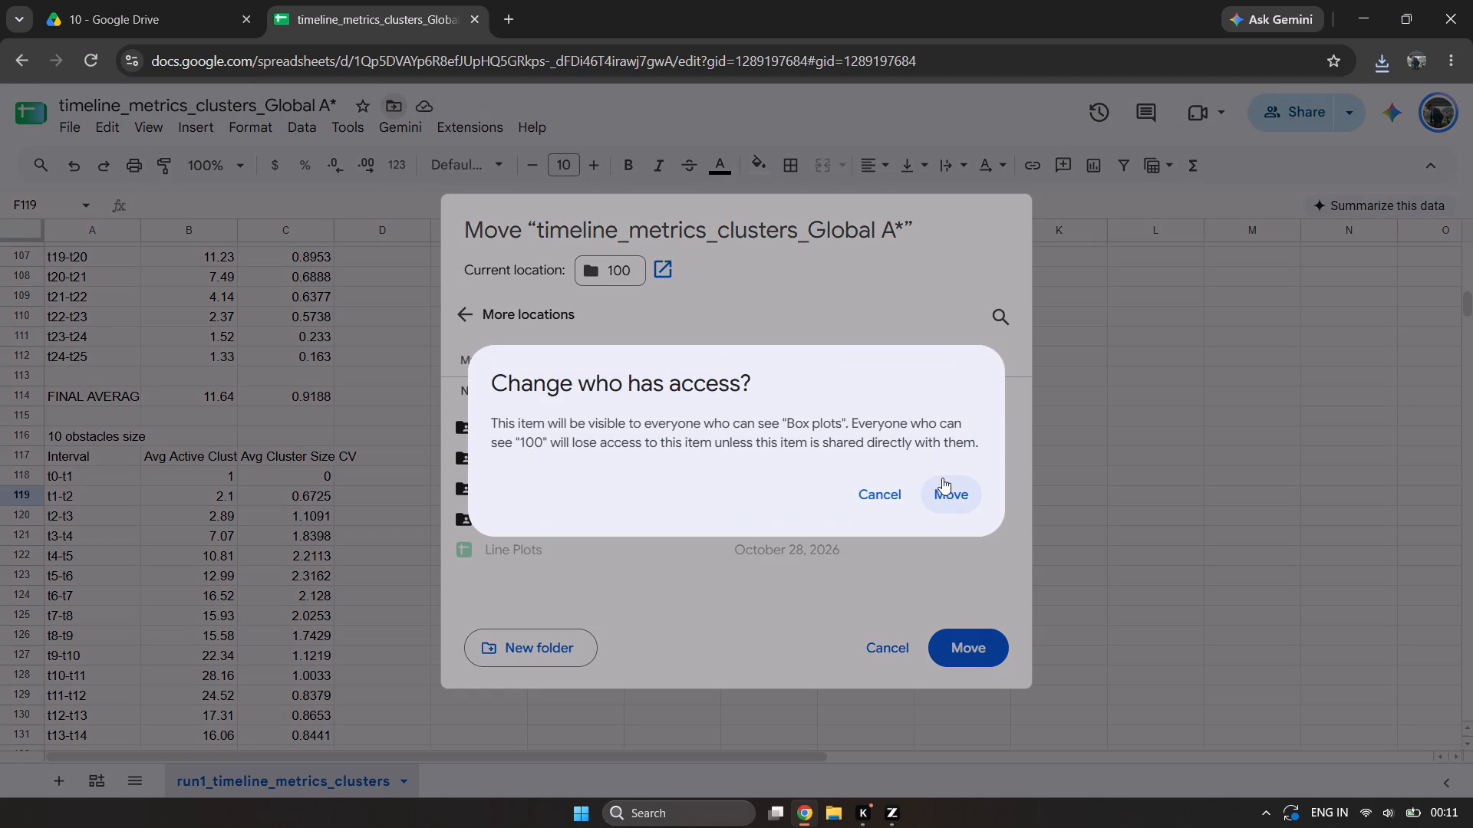
{"action": "left_click", "coordinate": [942, 478]}
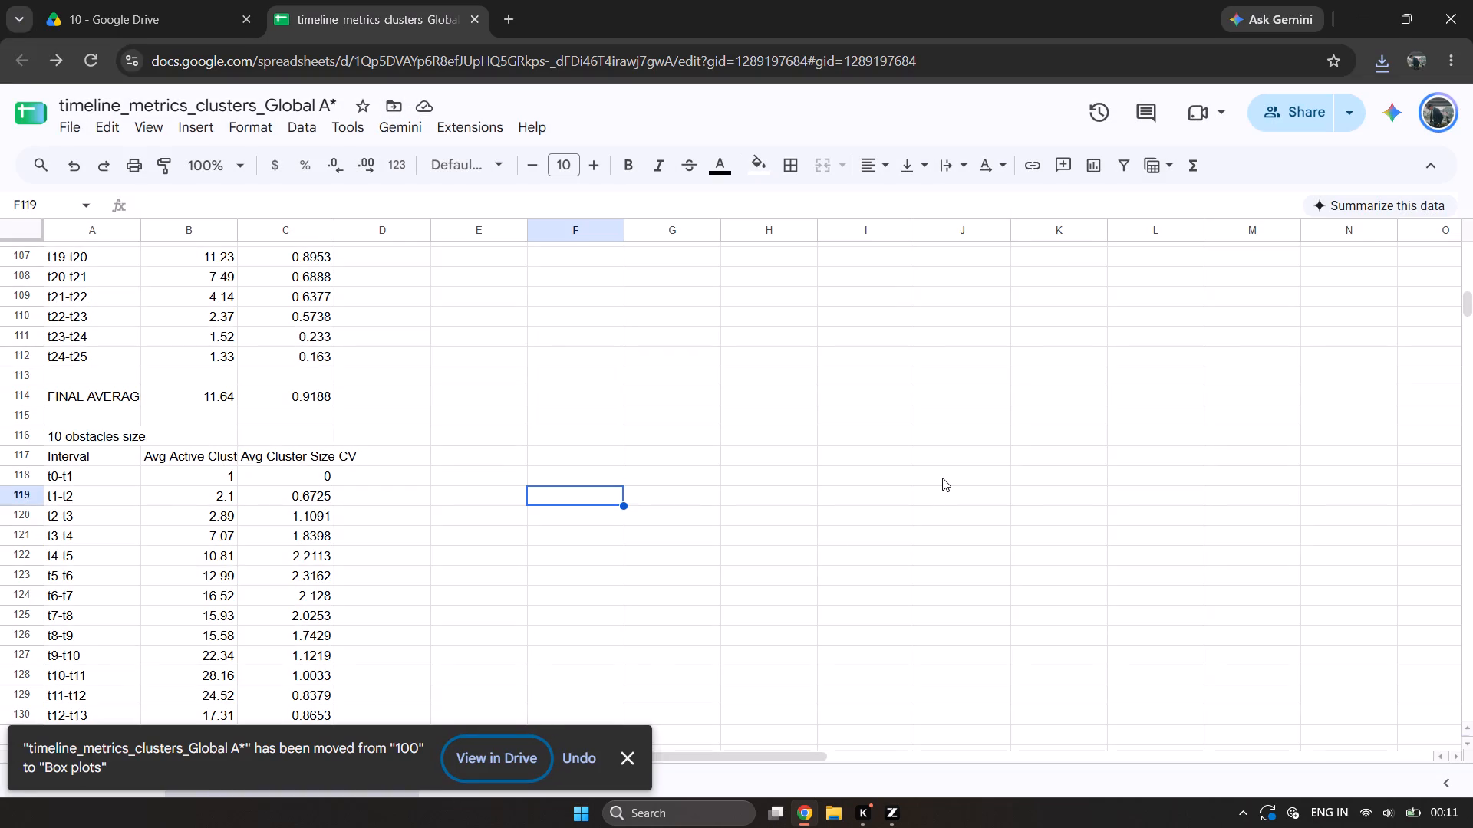
{"action": "left_click", "coordinate": [478, 21]}
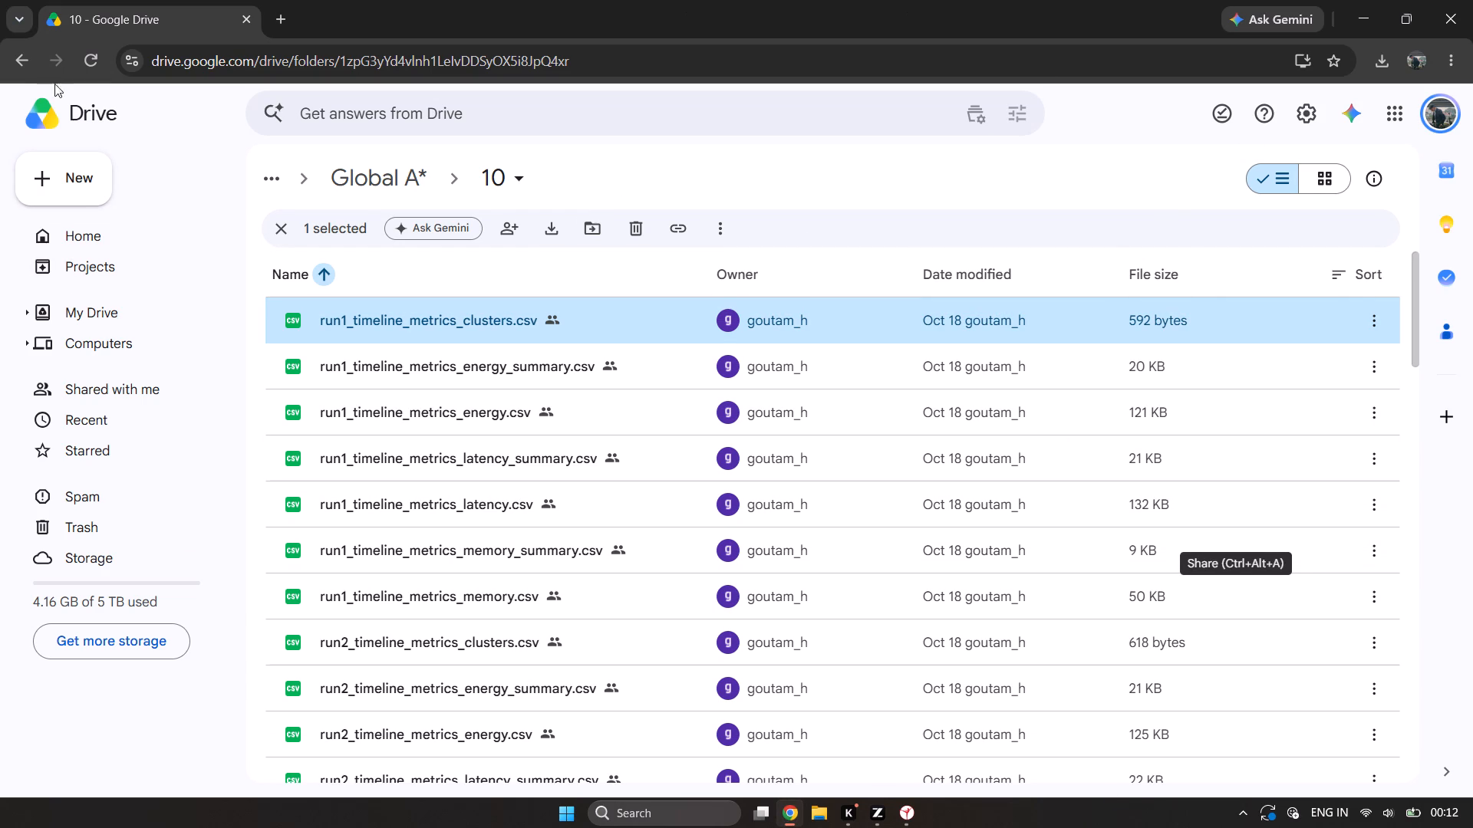
Open run1_timeline_metrics_clusters.csv from folder 100 of Global D* Lite in 8D Test 1(Varying No. of UAVs) with Google Sheets.
{"action": "left_click", "coordinate": [14, 51]}
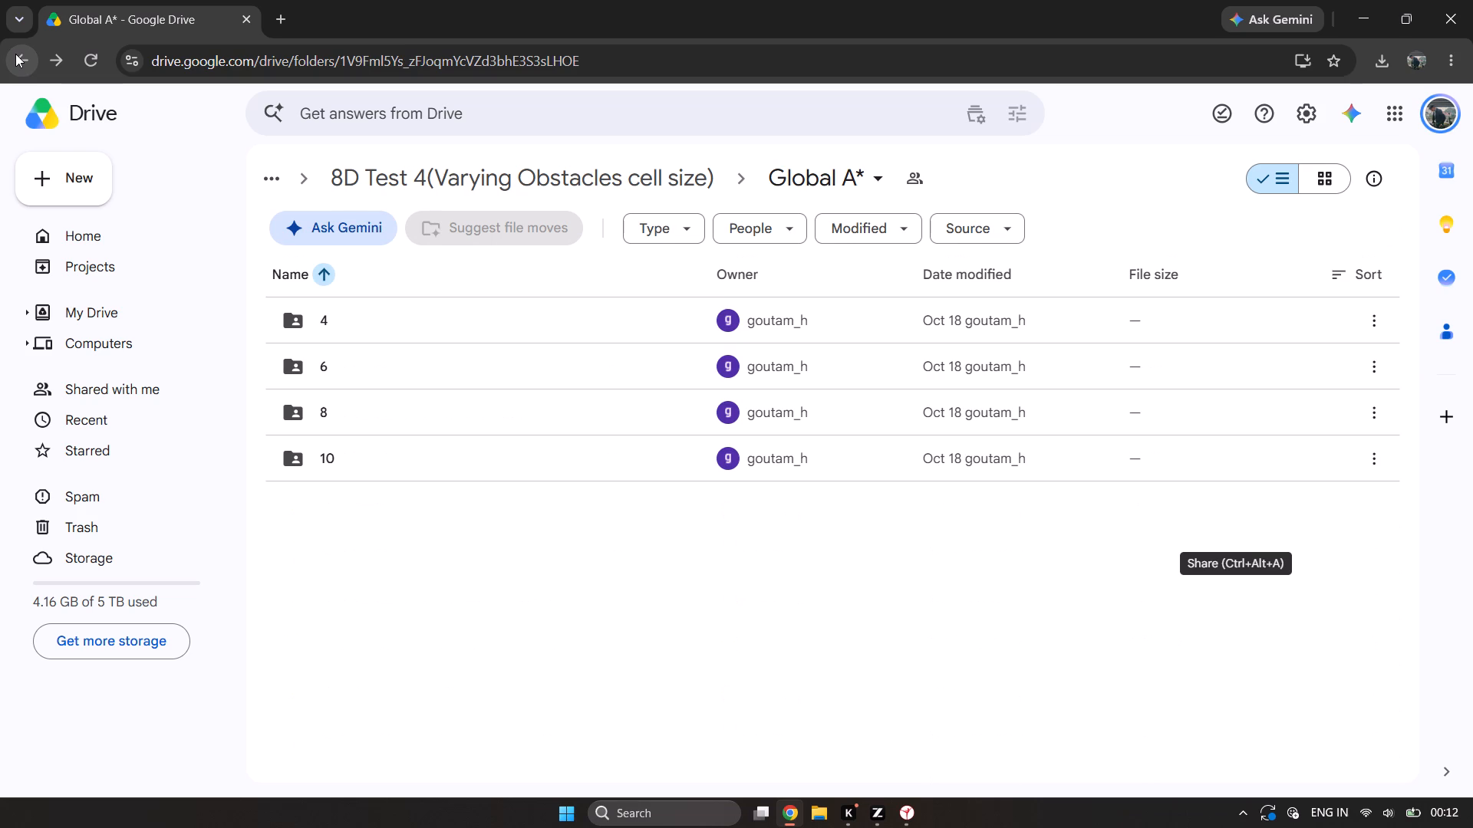
{"action": "left_click", "coordinate": [15, 54]}
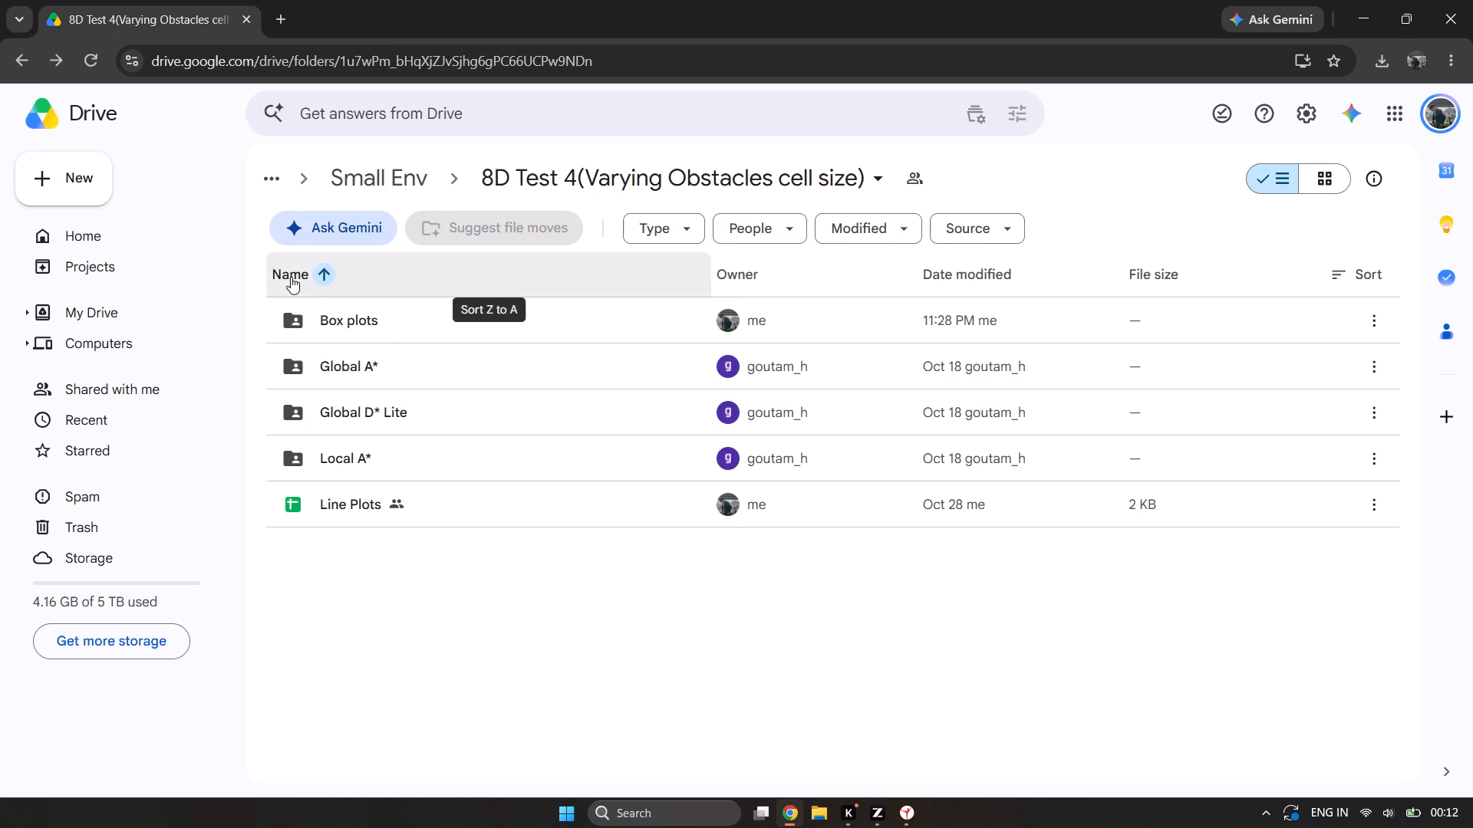
{"action": "double_click", "coordinate": [390, 335]}
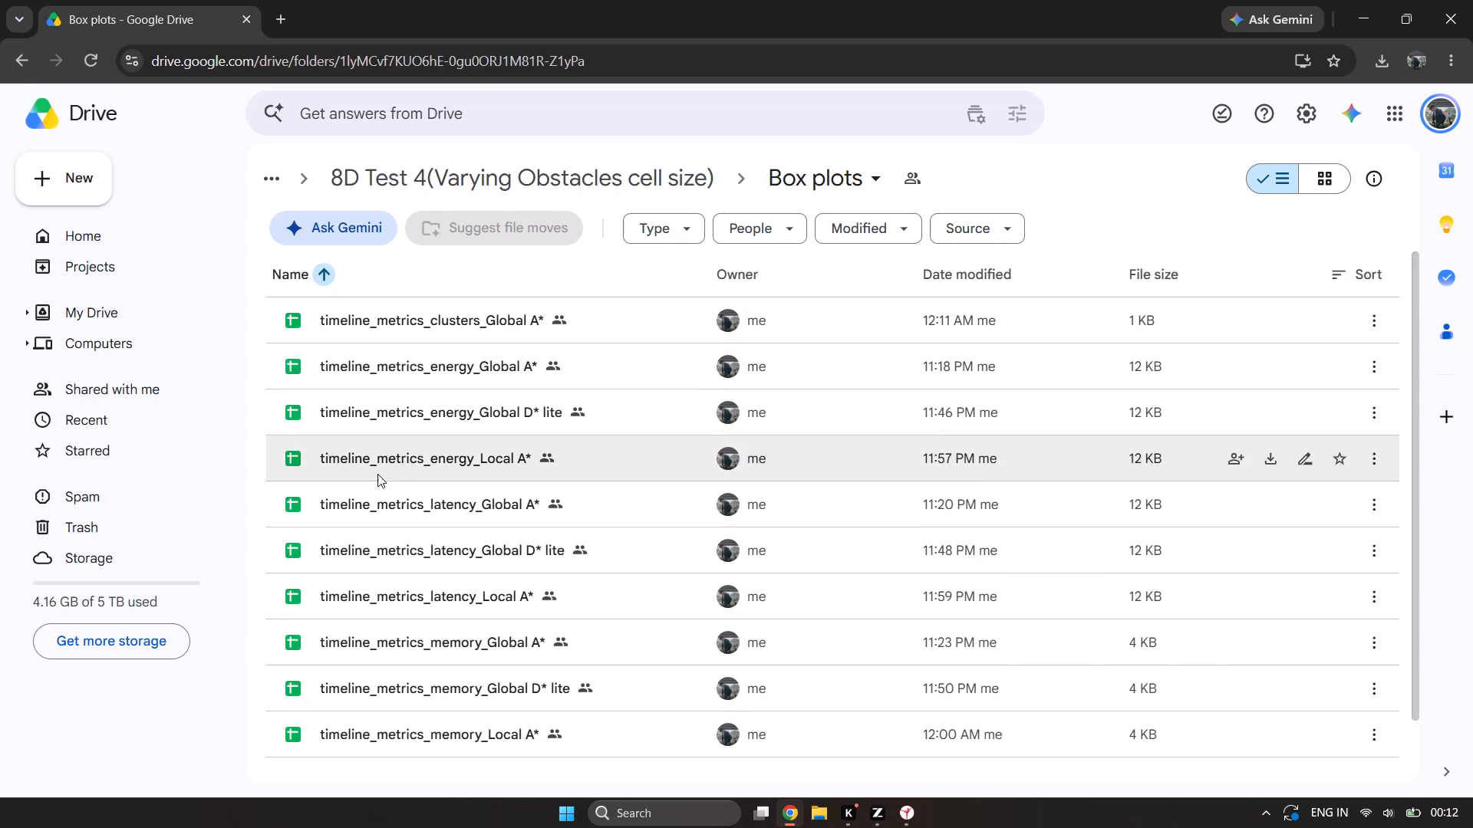
{"action": "left_click", "coordinate": [24, 64]}
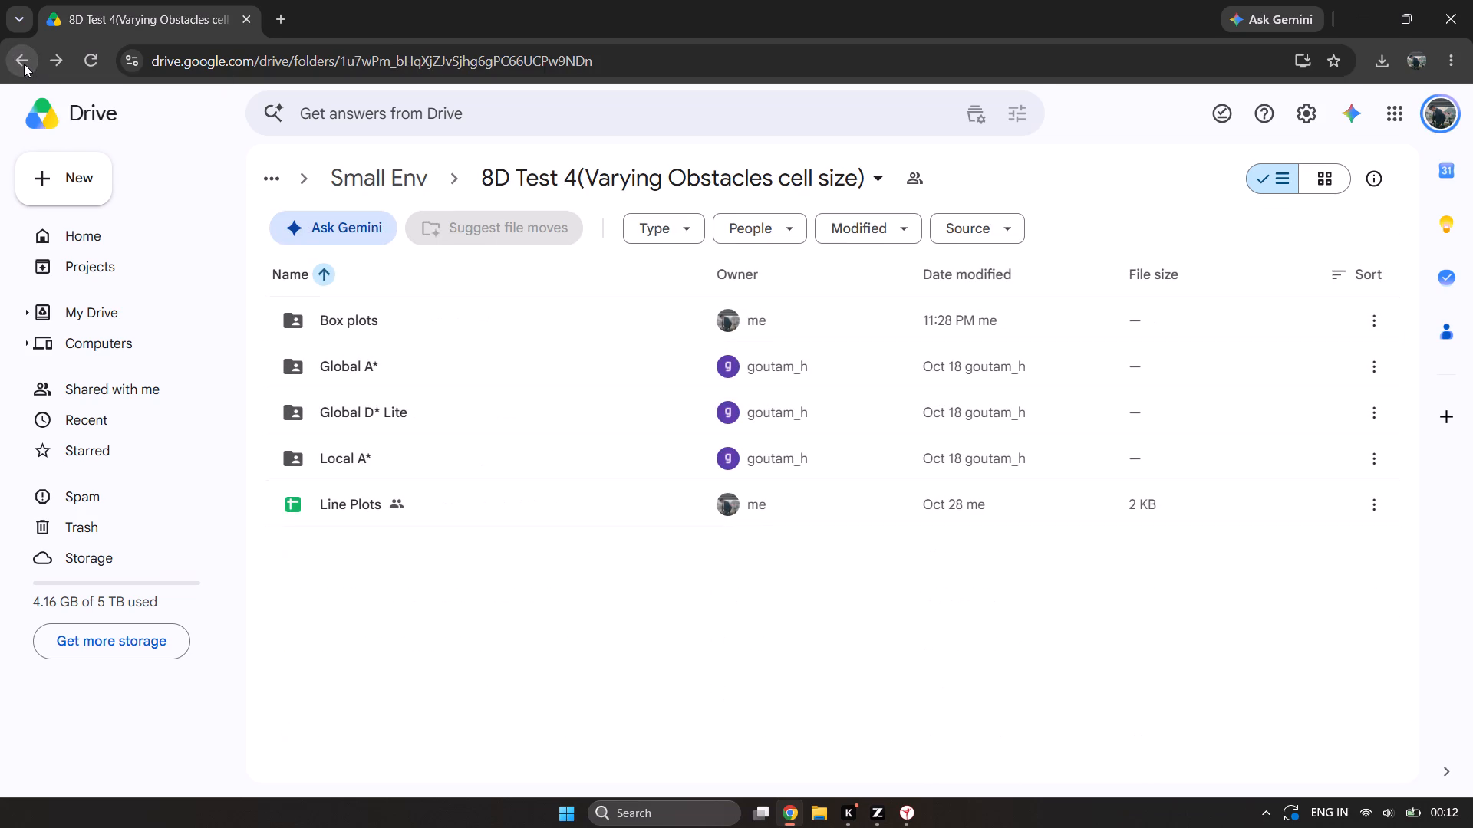
{"action": "left_click", "coordinate": [24, 64]}
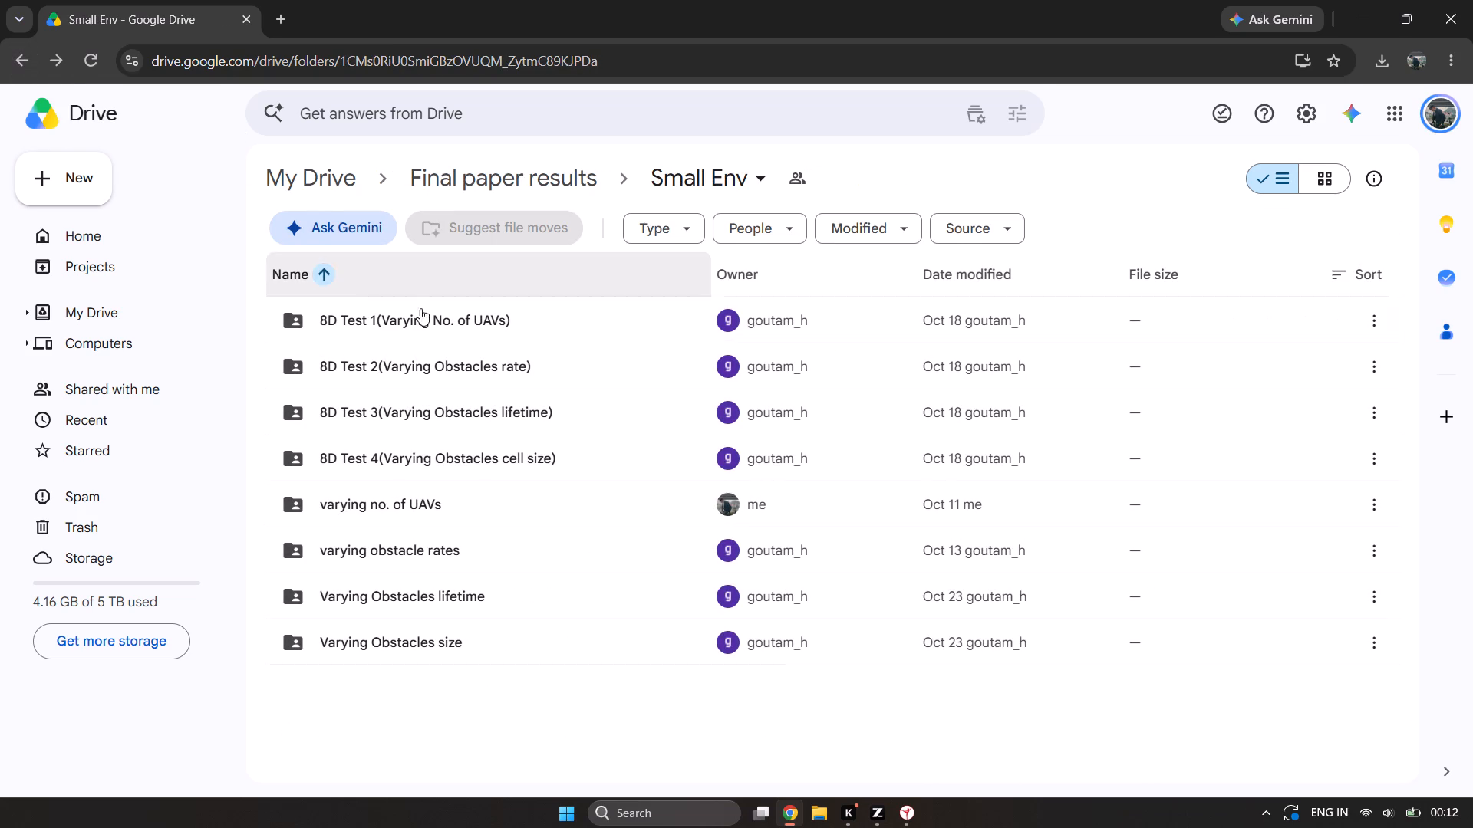
{"action": "double_click", "coordinate": [421, 310]}
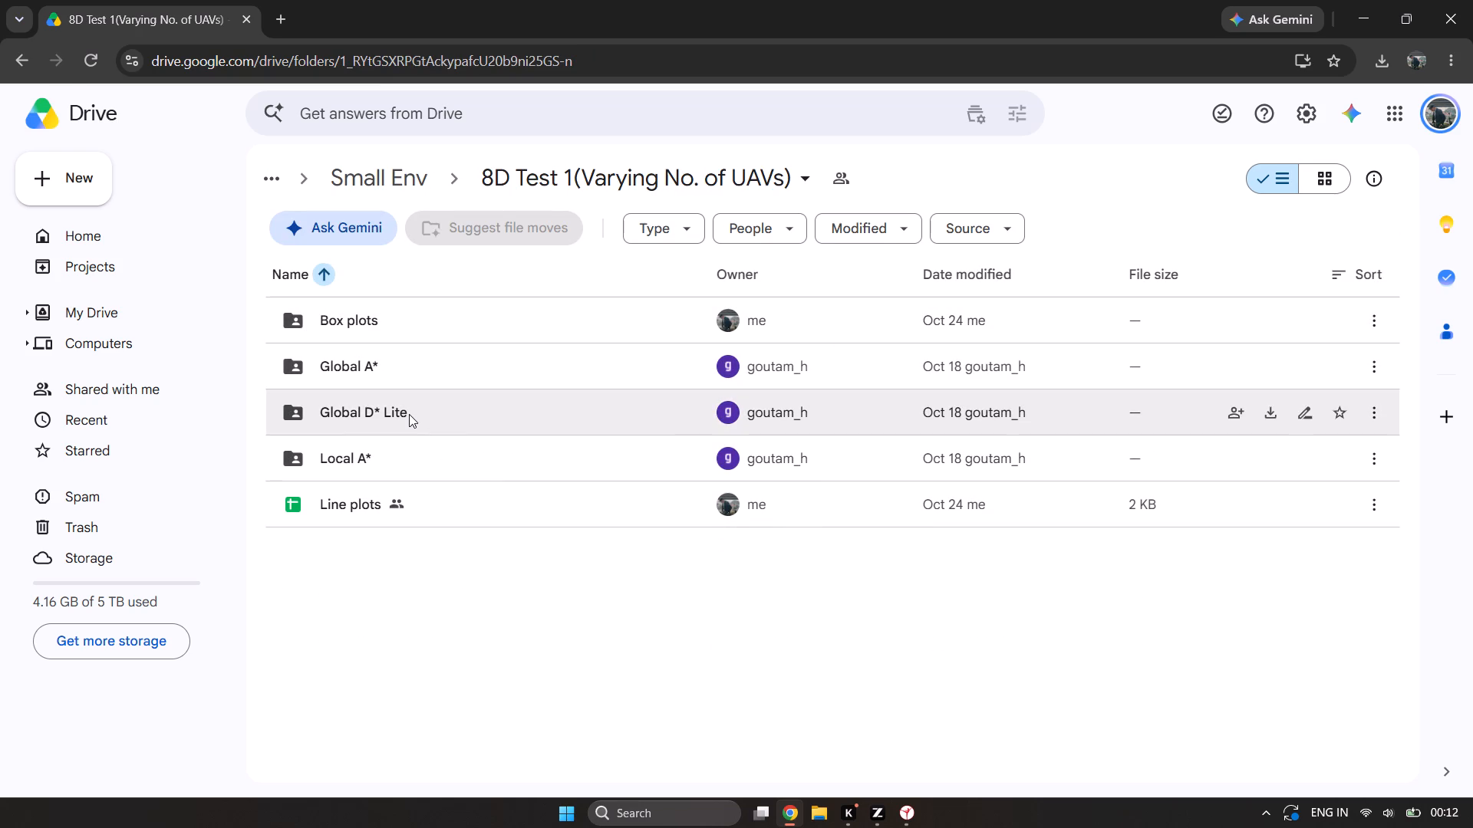
{"action": "double_click", "coordinate": [409, 414]}
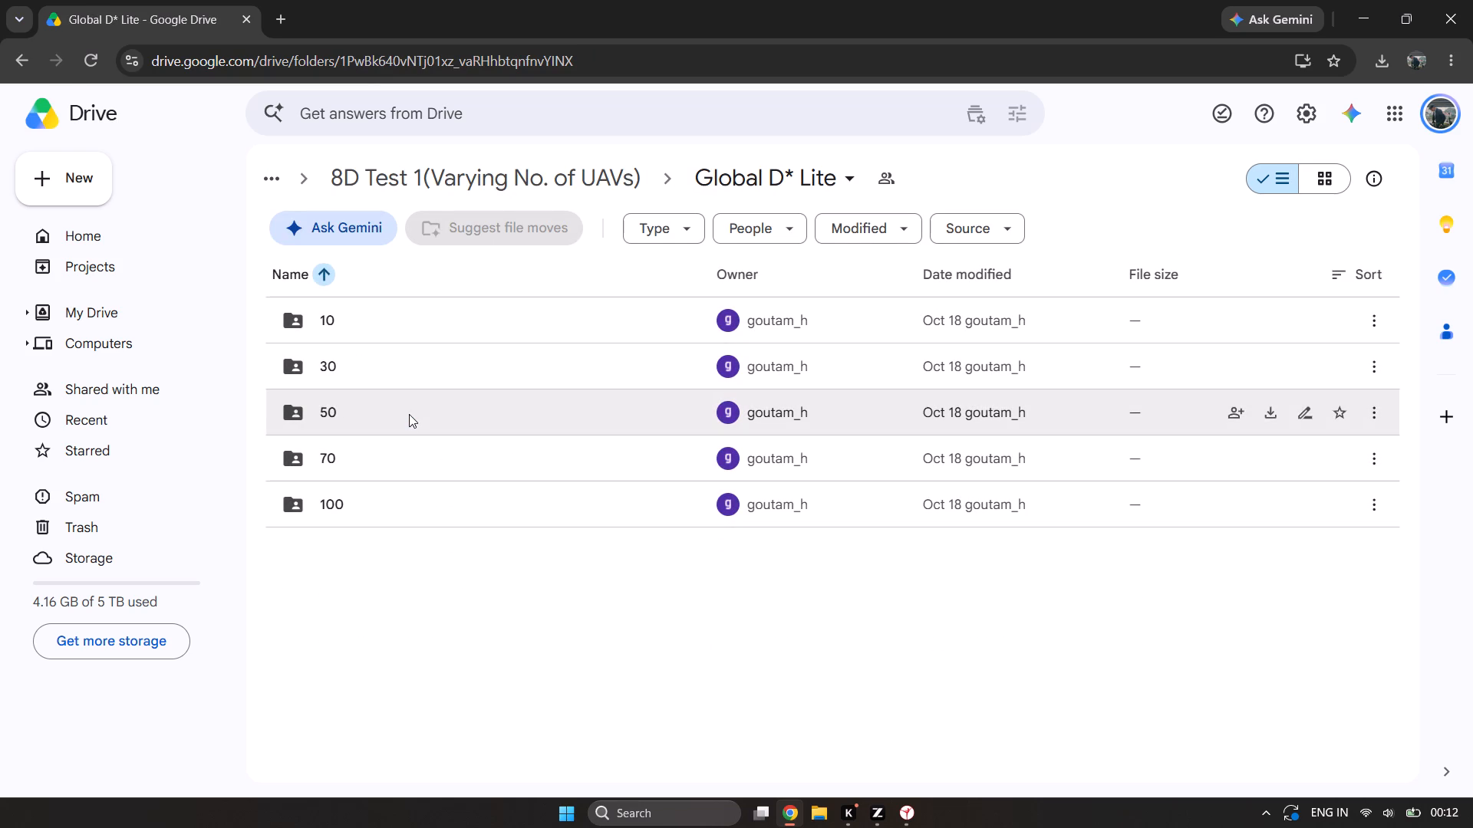
{"action": "double_click", "coordinate": [358, 501]}
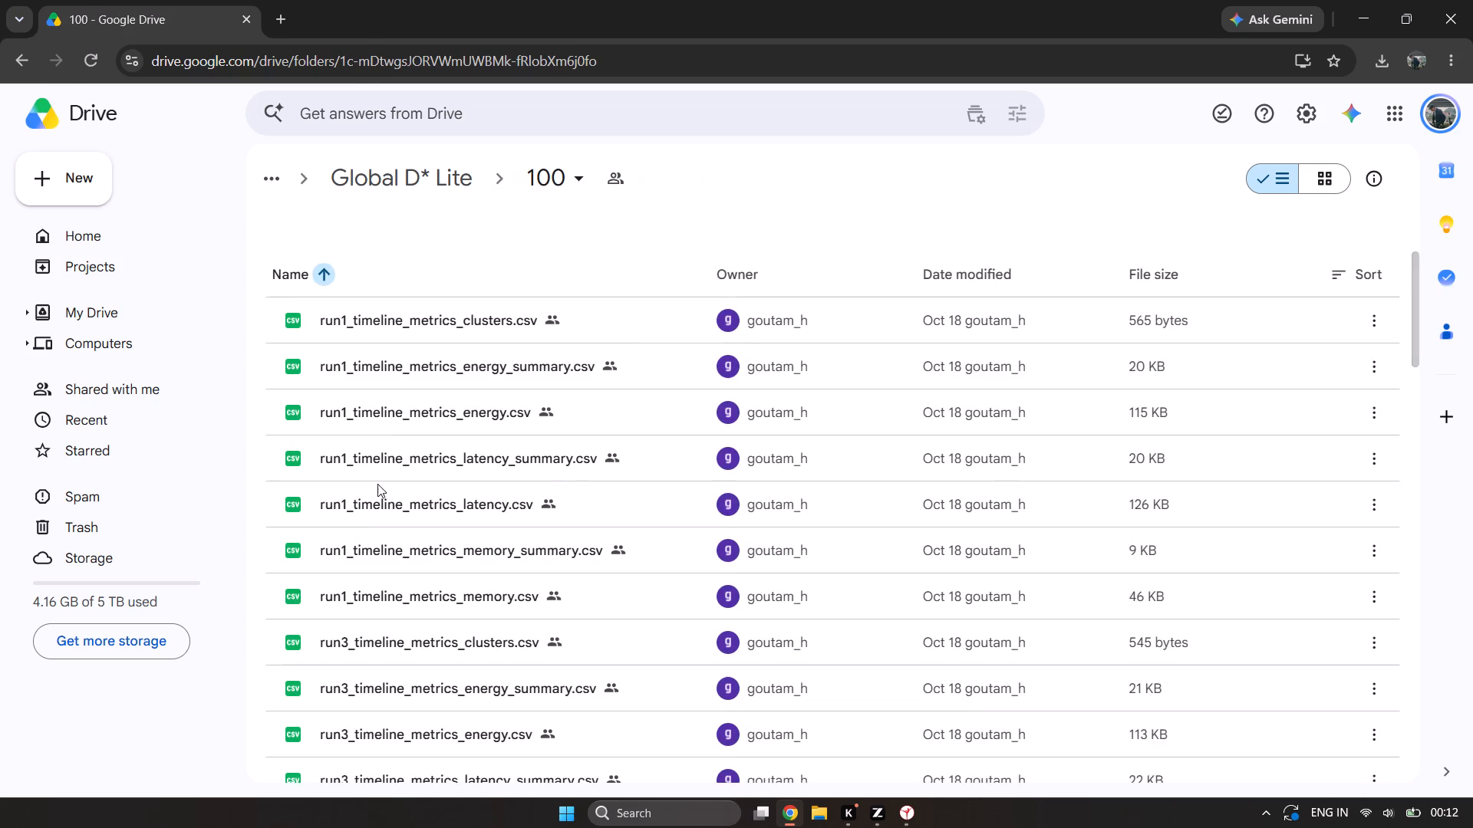
{"action": "double_click", "coordinate": [488, 327]}
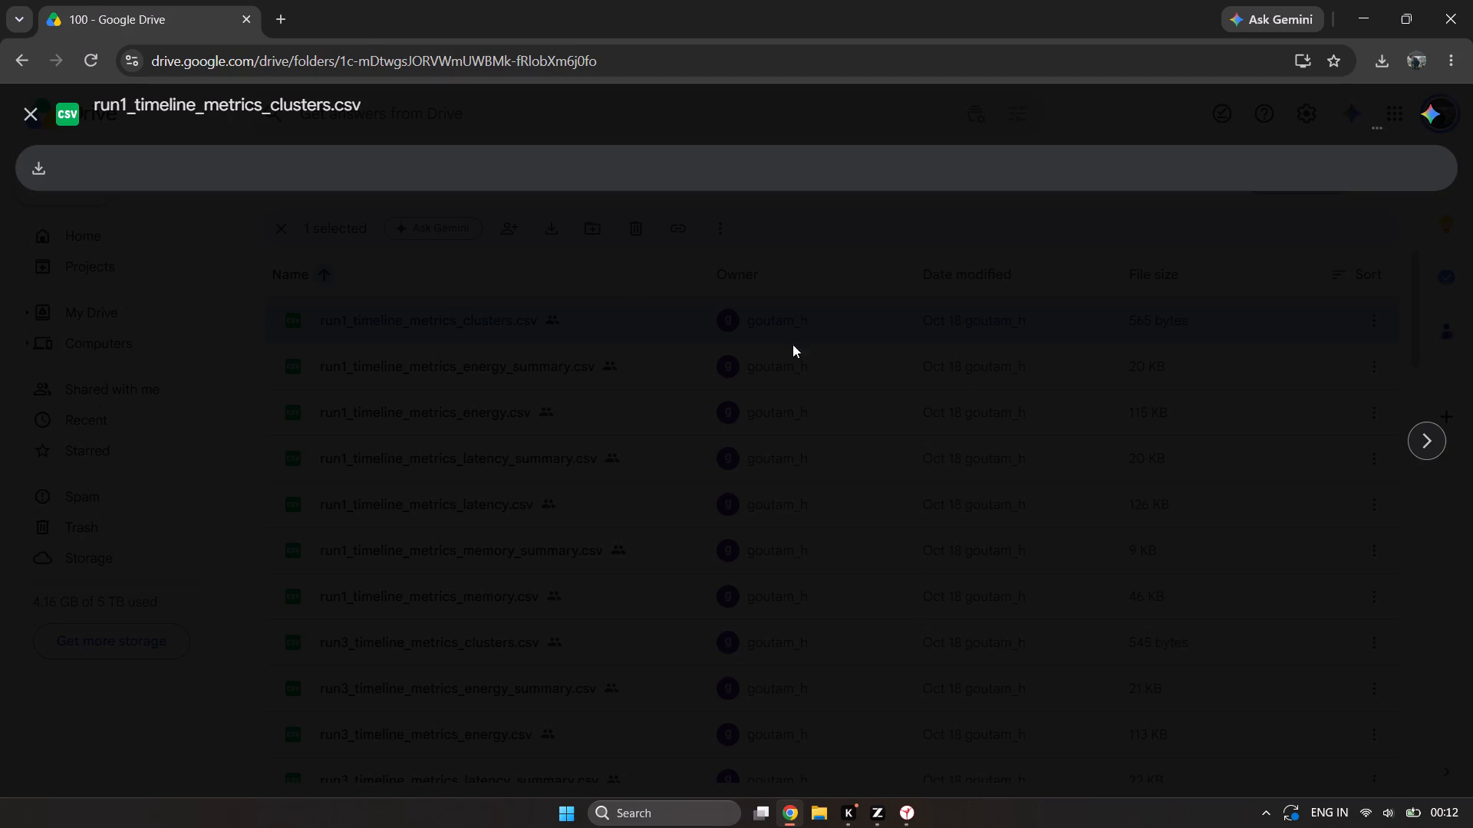
{"action": "left_click", "coordinate": [1232, 757]}
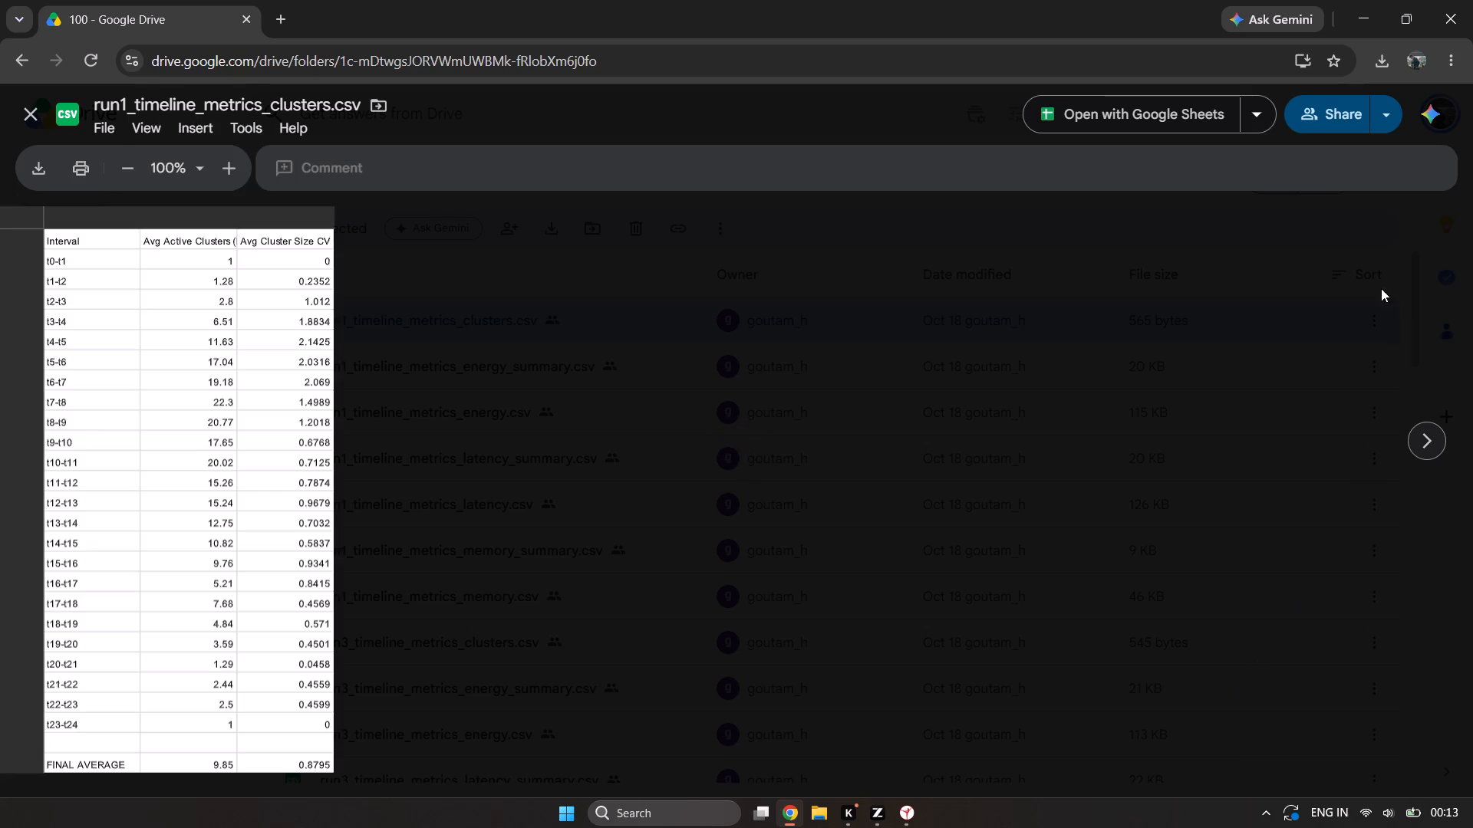
{"action": "left_click", "coordinate": [1203, 119]}
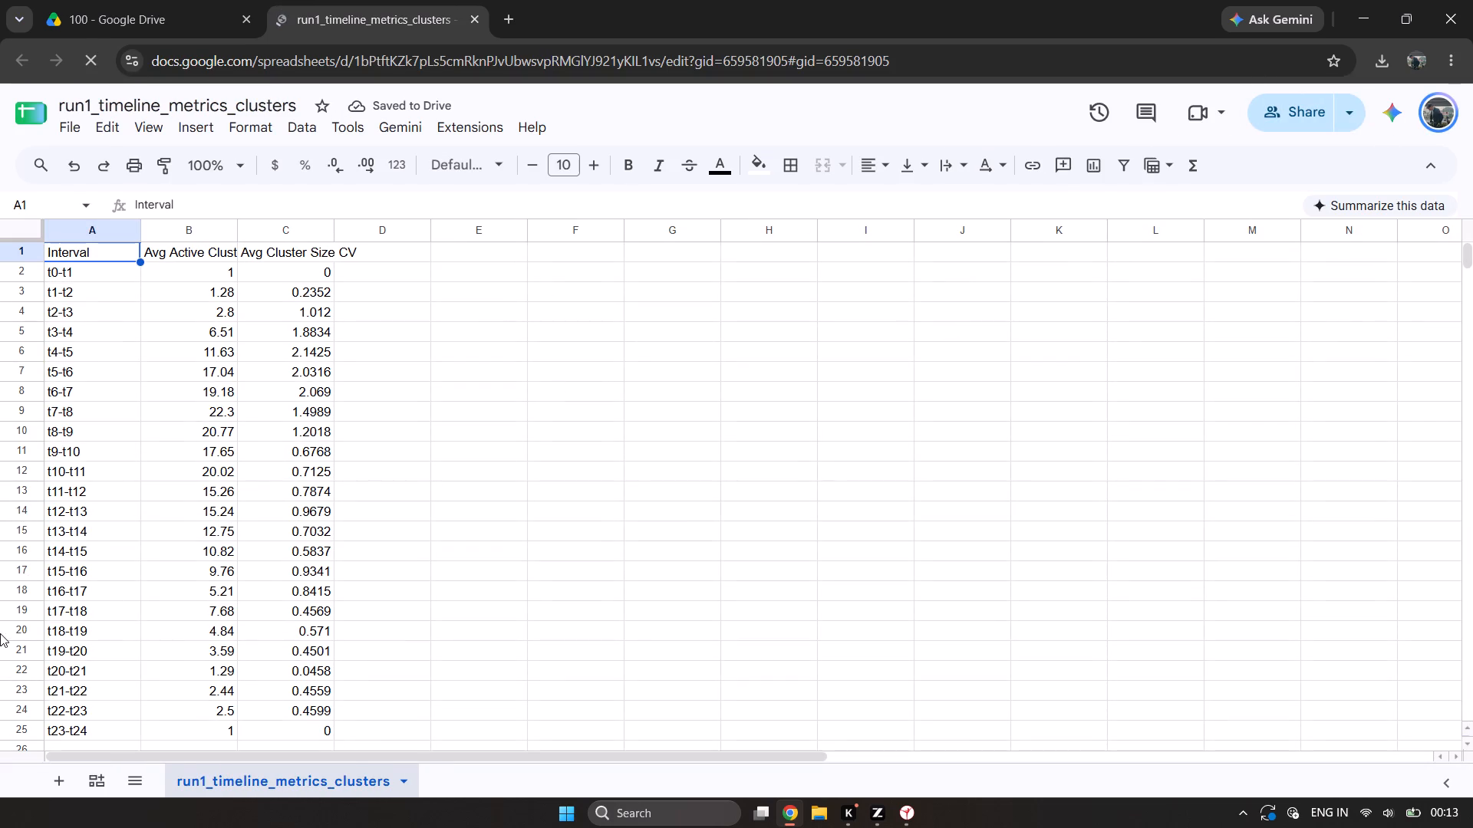
Insert three blank rows above the header row of the clusters table.
{"action": "left_click", "coordinate": [130, 255]}
{"action": "right_click", "coordinate": [130, 255]}
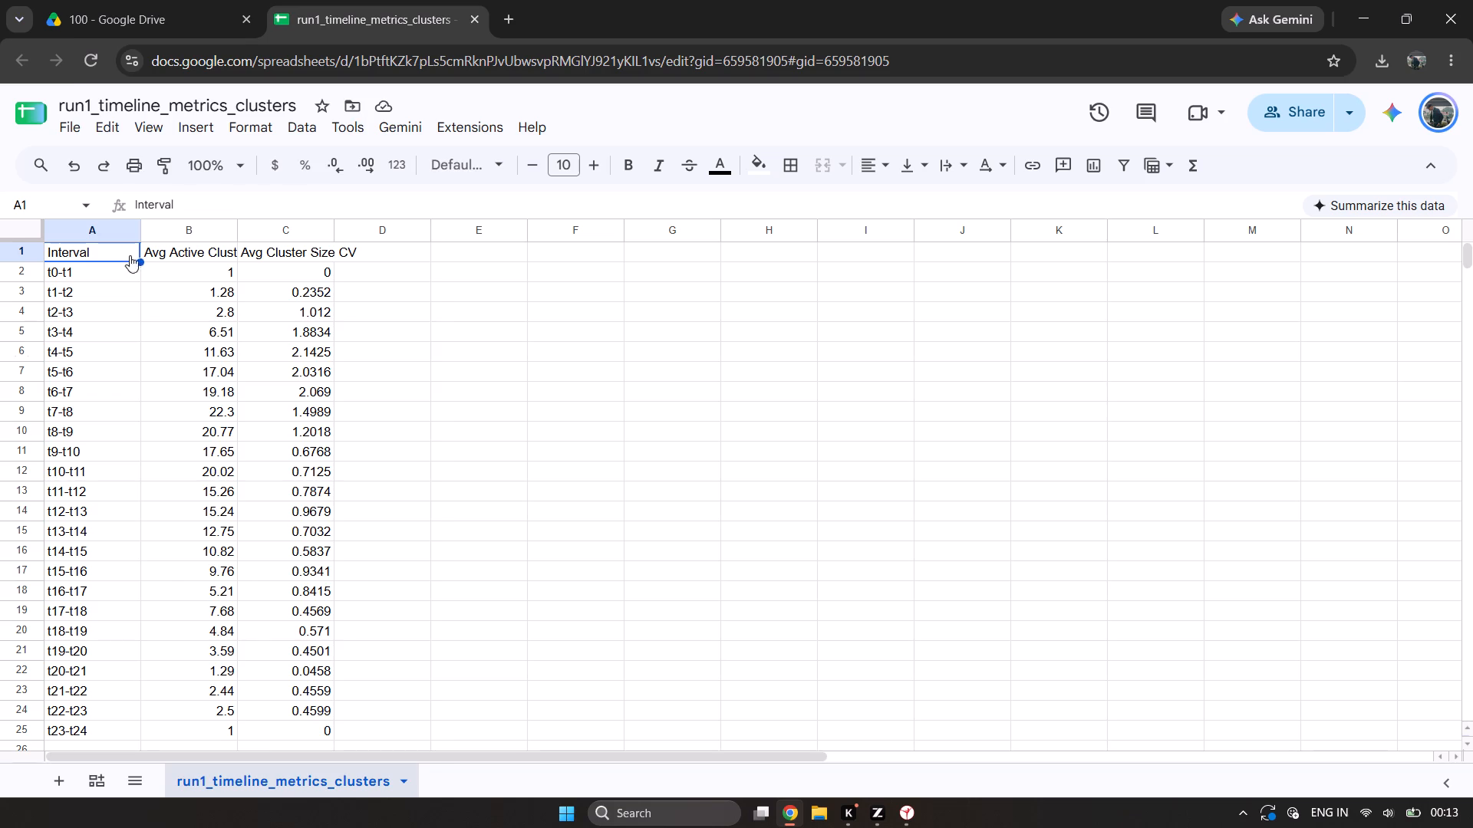
{"action": "left_click", "coordinate": [163, 360]}
{"action": "left_click", "coordinate": [117, 283]}
{"action": "right_click", "coordinate": [117, 283]}
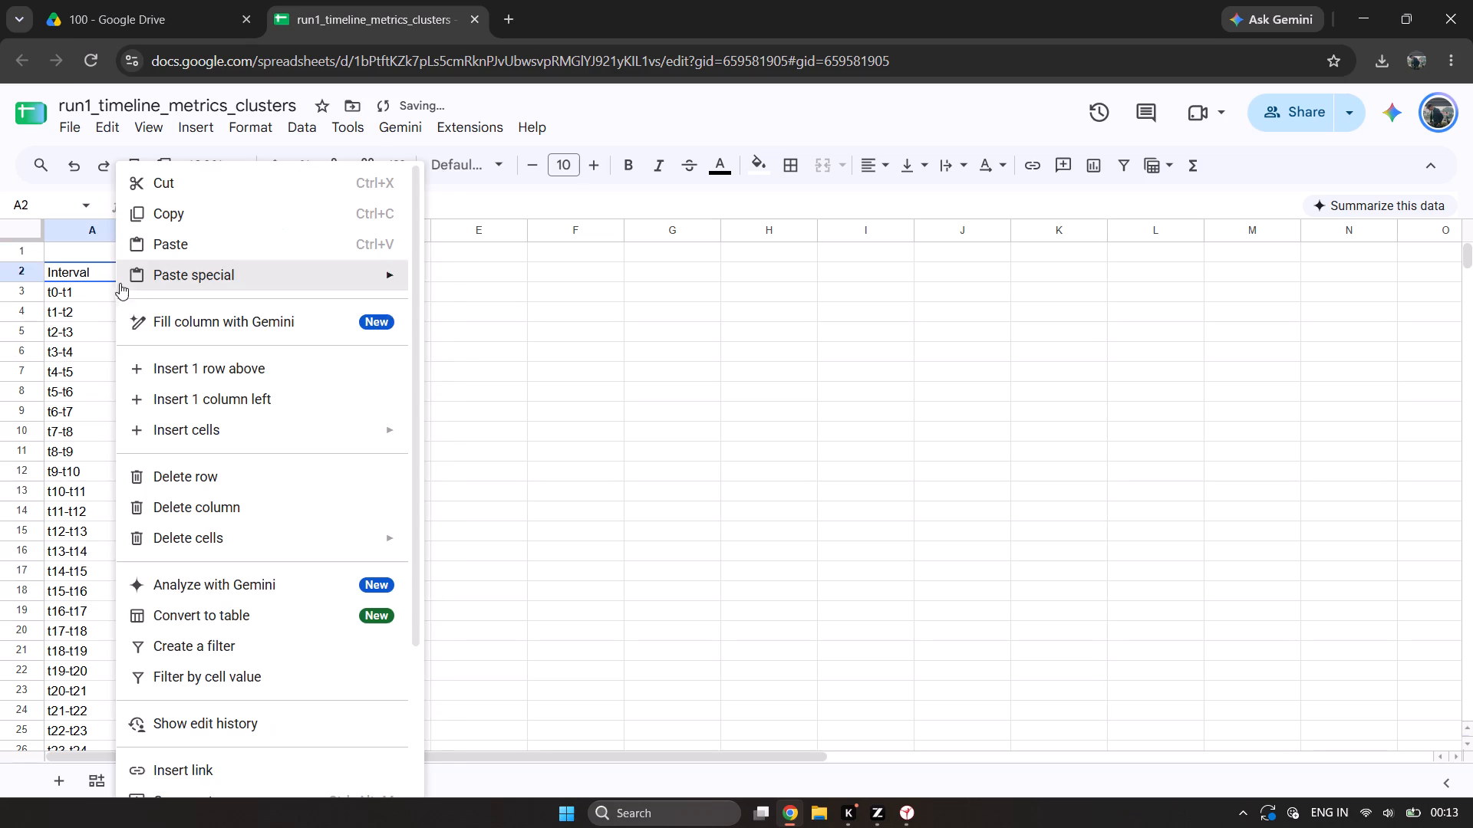
{"action": "left_click", "coordinate": [170, 358]}
{"action": "right_click", "coordinate": [115, 274]}
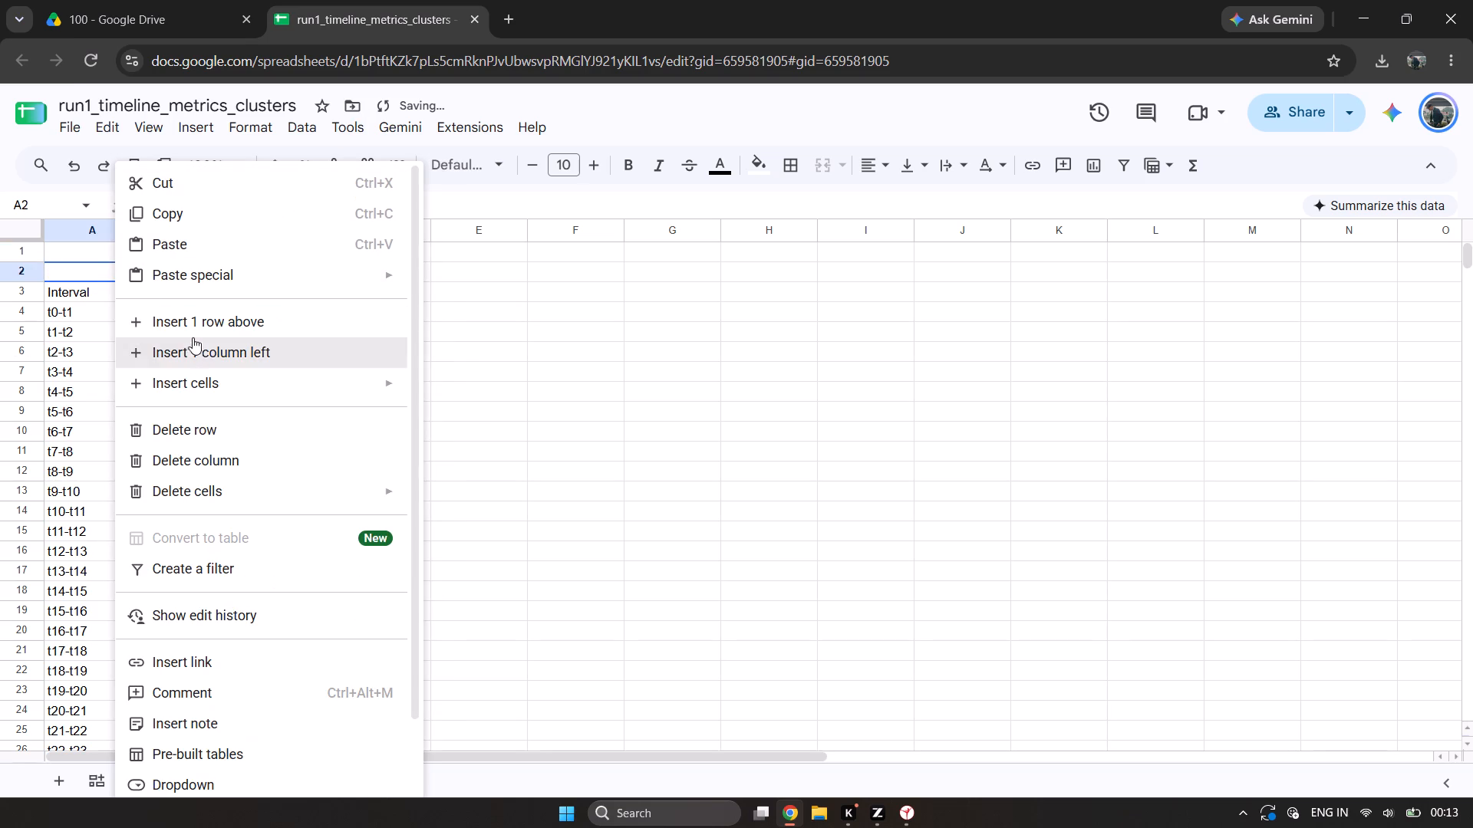
{"action": "left_click", "coordinate": [191, 332]}
Enter the heading Global D* Lite in cell A1.
{"action": "left_click", "coordinate": [137, 261]}
{"action": "left_click", "coordinate": [128, 255]}
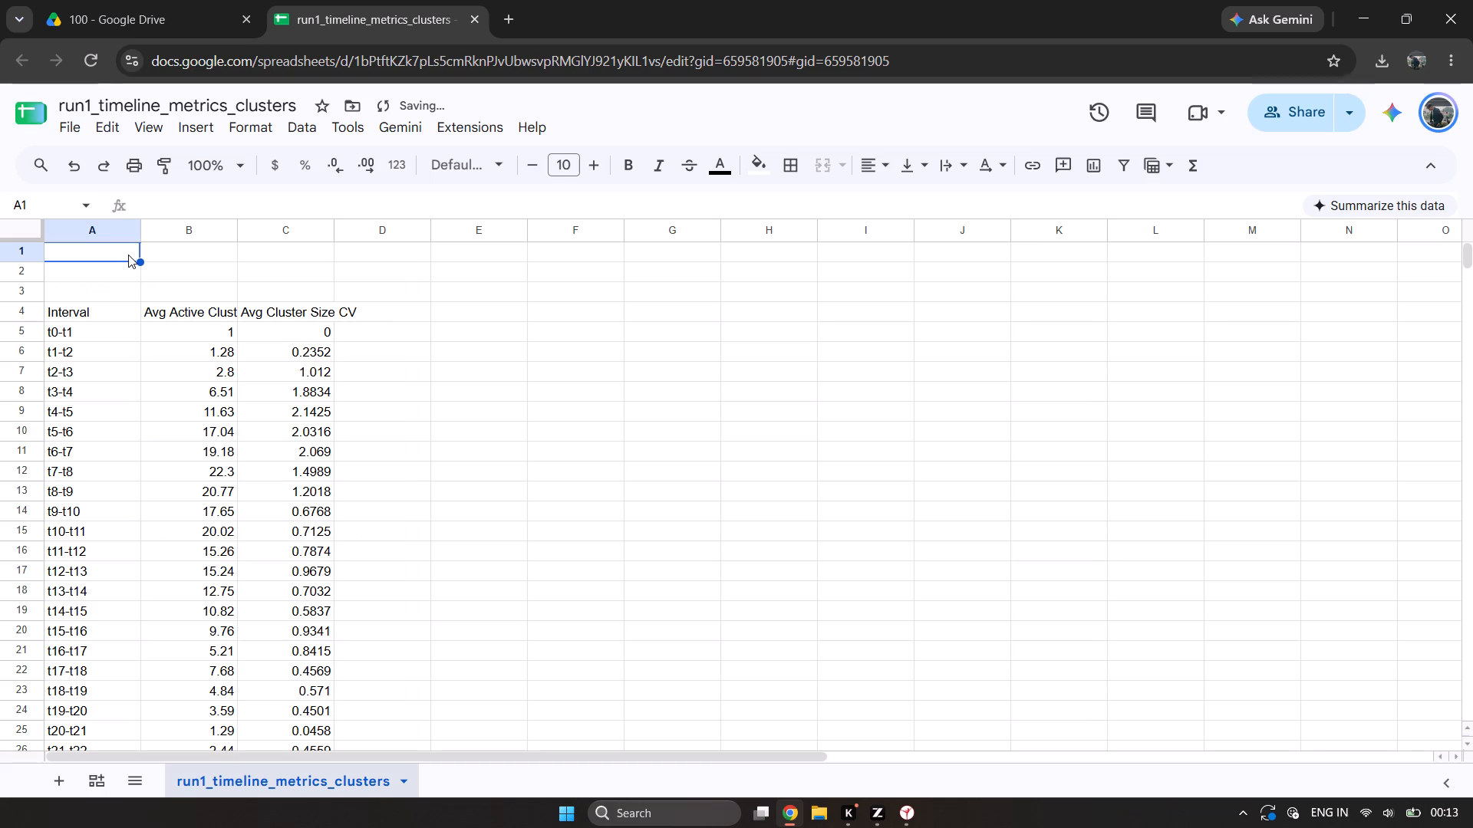
{"action": "key", "text": "shift+g"}
{"action": "type", "text": "lobal"}
{"action": "key", "text": "space"}
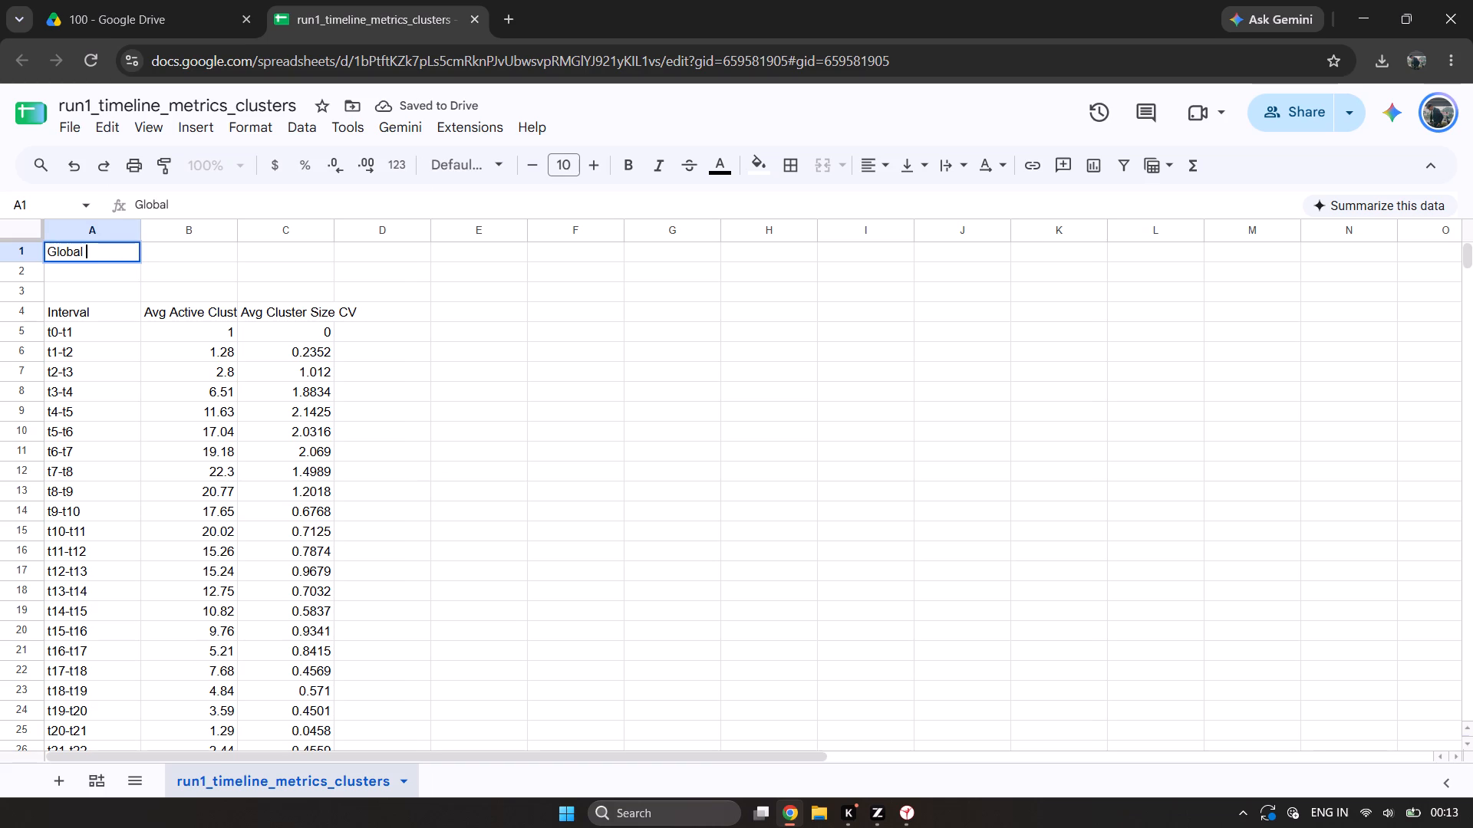
{"action": "key", "text": "shift+d"}
{"action": "type", "text": "* Lite"}
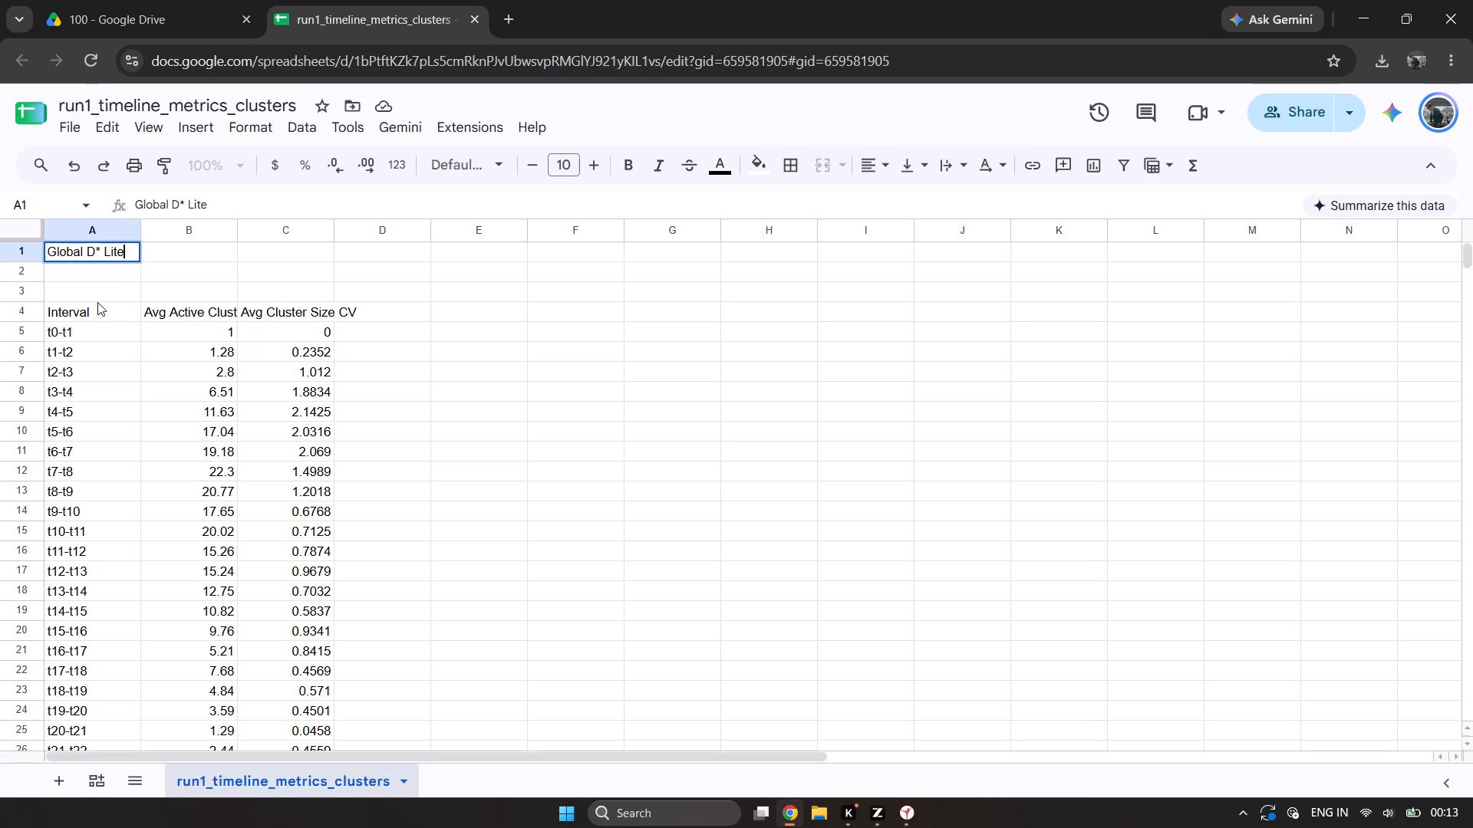
Label the clusters table "2 obstacles size" in cell A3.
{"action": "left_click", "coordinate": [94, 294]}
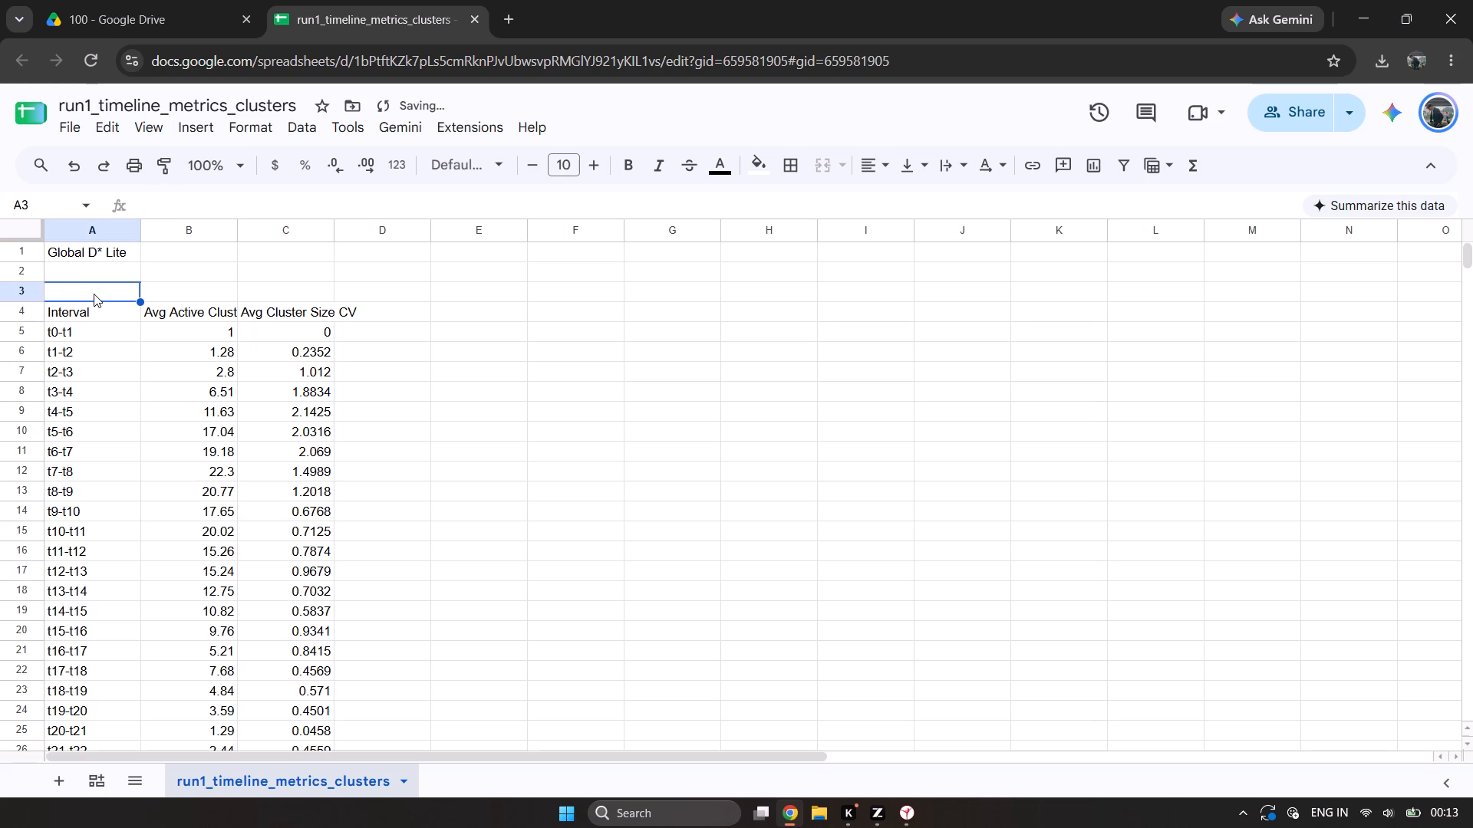
{"action": "type", "text": "2 obstacles"}
{"action": "key", "text": "space"}
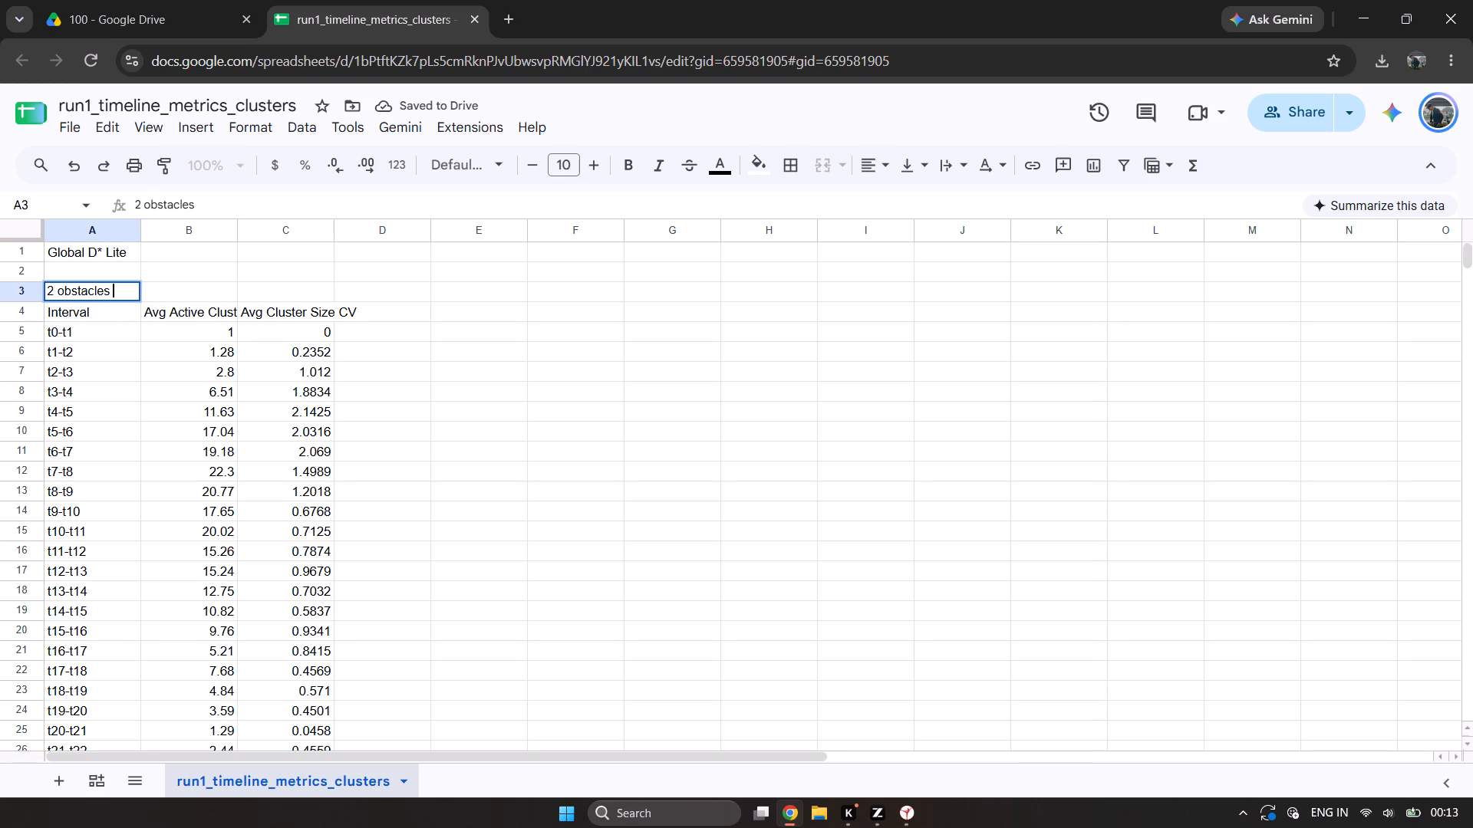
{"action": "type", "text": "size"}
{"action": "key", "text": "space"}
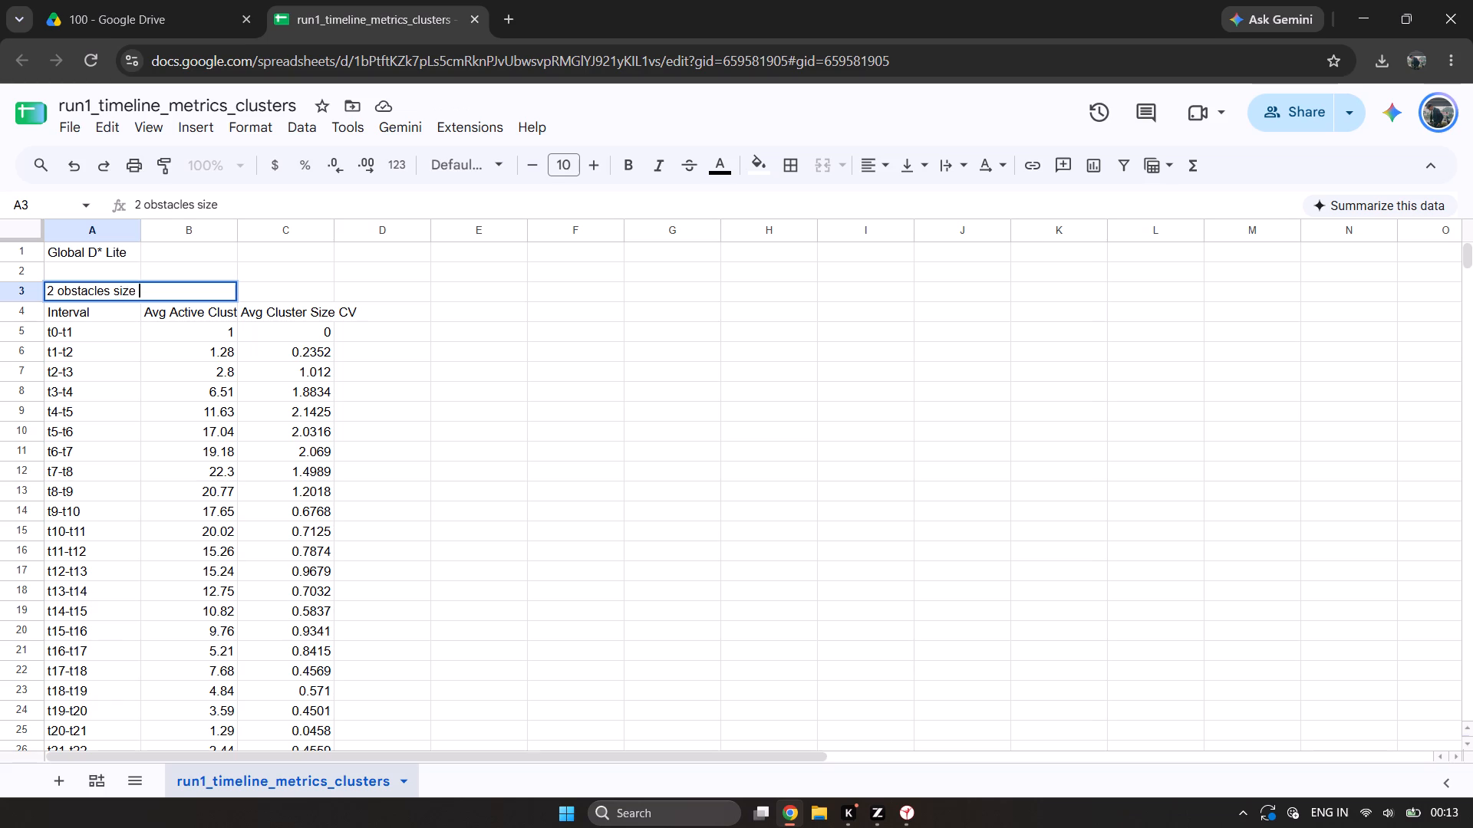
{"action": "left_click", "coordinate": [328, 262]}
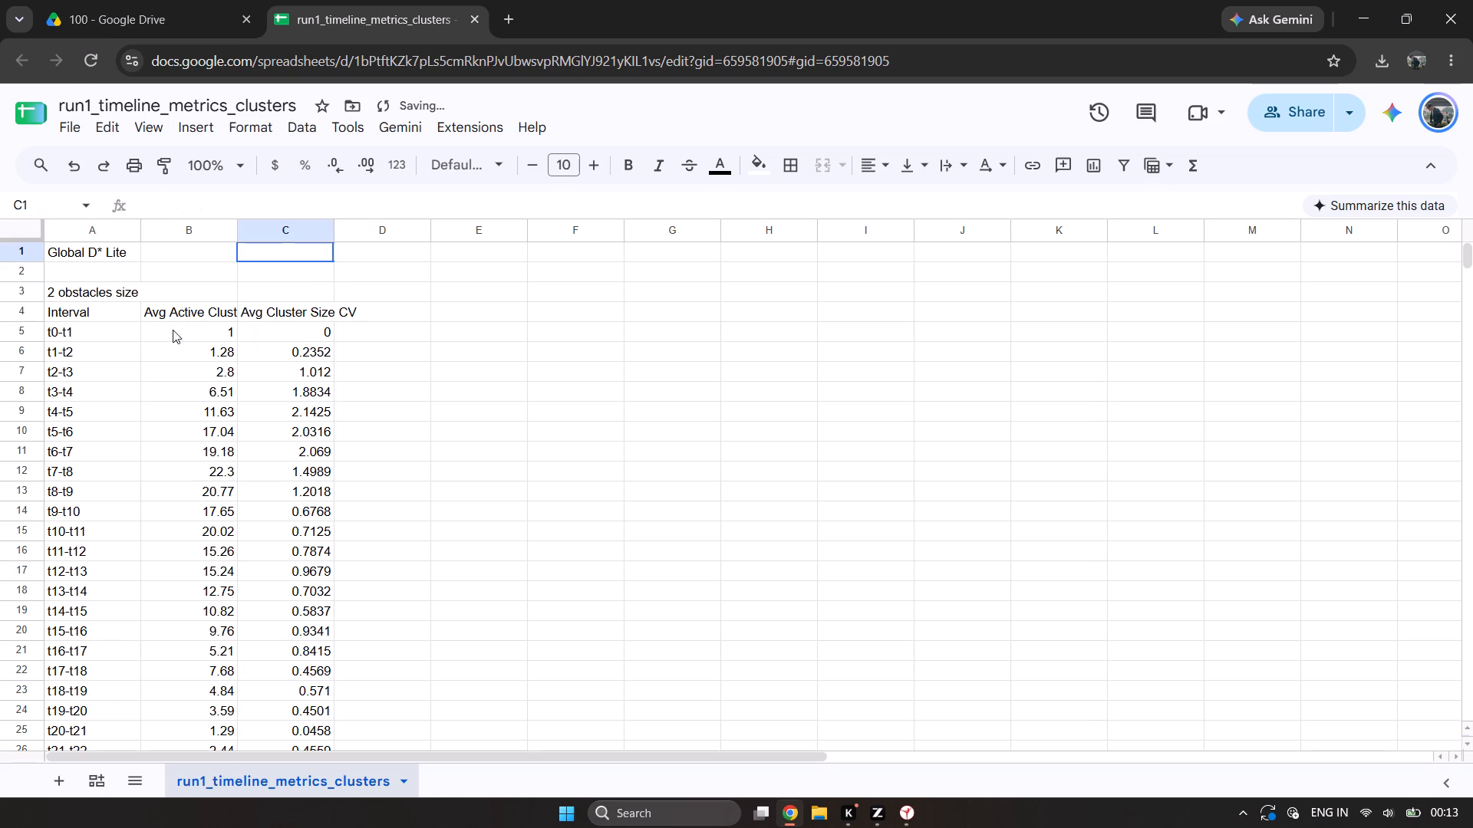
Rename the spreadsheet as timeline_metrics_clusters_Global D* Lite.
{"action": "left_click", "coordinate": [100, 103]}
{"action": "key", "text": "BackSpace"}
{"action": "key", "text": "BackSpace"}
{"action": "key", "text": "BackSpace"}
{"action": "key", "text": "BackSpace"}
{"action": "key", "text": "BackSpace"}
{"action": "key", "text": "BackSpace"}
{"action": "key", "text": "BackSpace"}
{"action": "key", "text": "BackSpace"}
{"action": "key", "text": "BackSpace"}
{"action": "key", "text": "BackSpace"}
{"action": "key", "text": "BackSpace"}
{"action": "key", "text": "BackSpace"}
{"action": "key", "text": "BackSpace"}
{"action": "key", "text": "BackSpace"}
{"action": "key", "text": "BackSpace"}
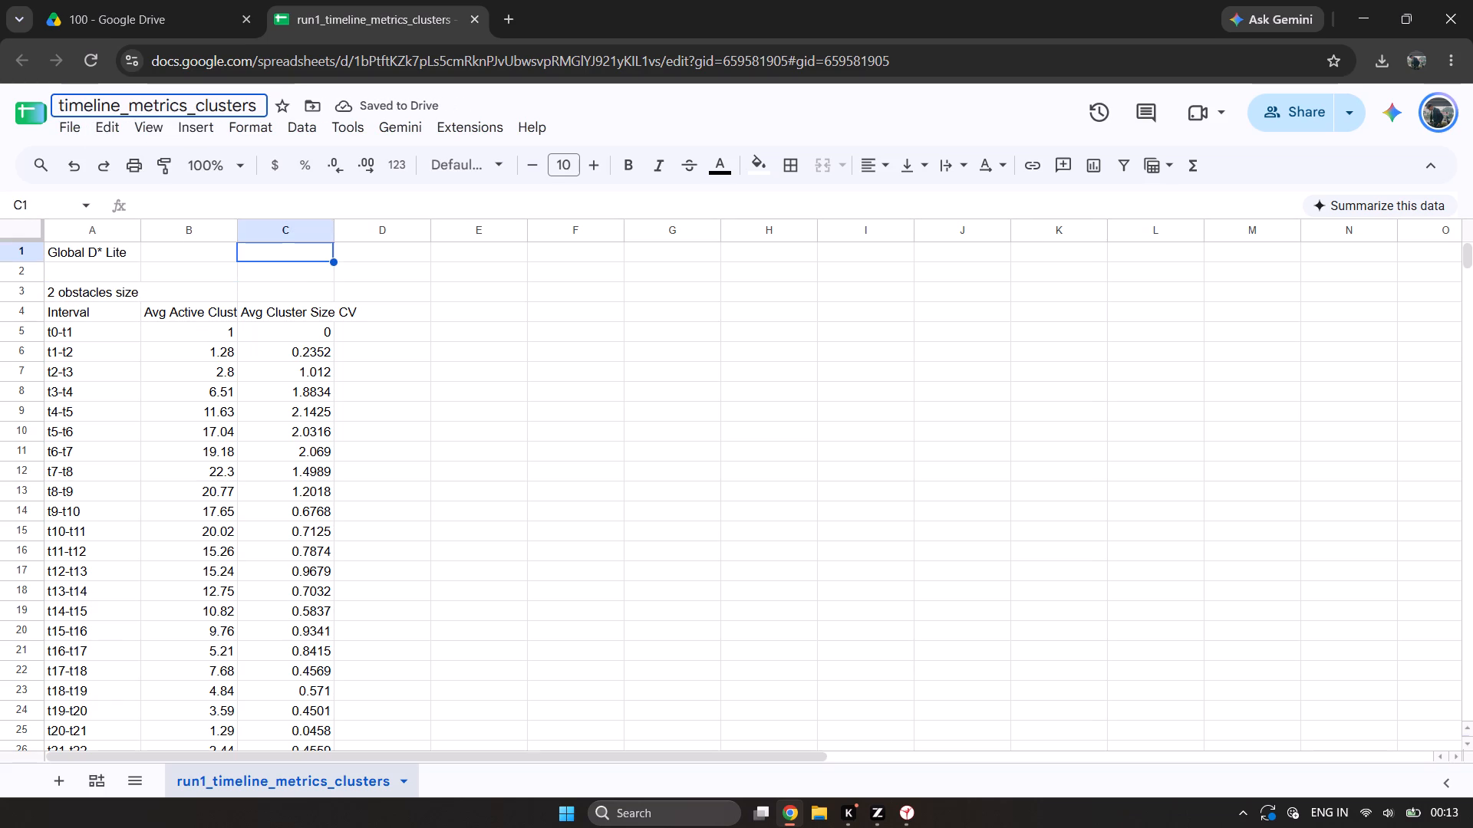
{"action": "left_click", "coordinate": [258, 105]}
{"action": "key", "text": "shift+underscore"}
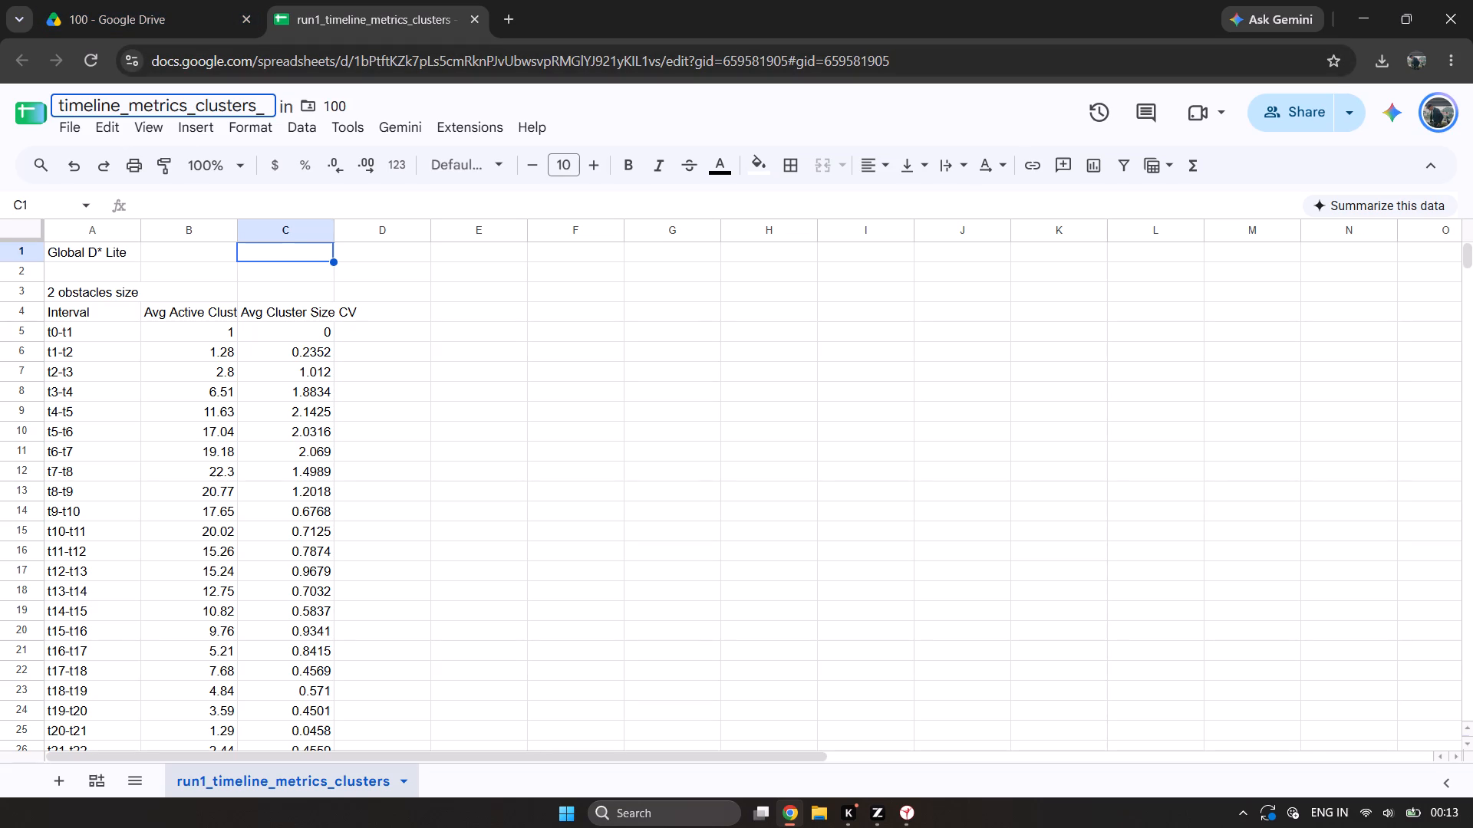
{"action": "type", "text": "Global"}
{"action": "key", "text": "space"}
{"action": "type", "text": "D*"}
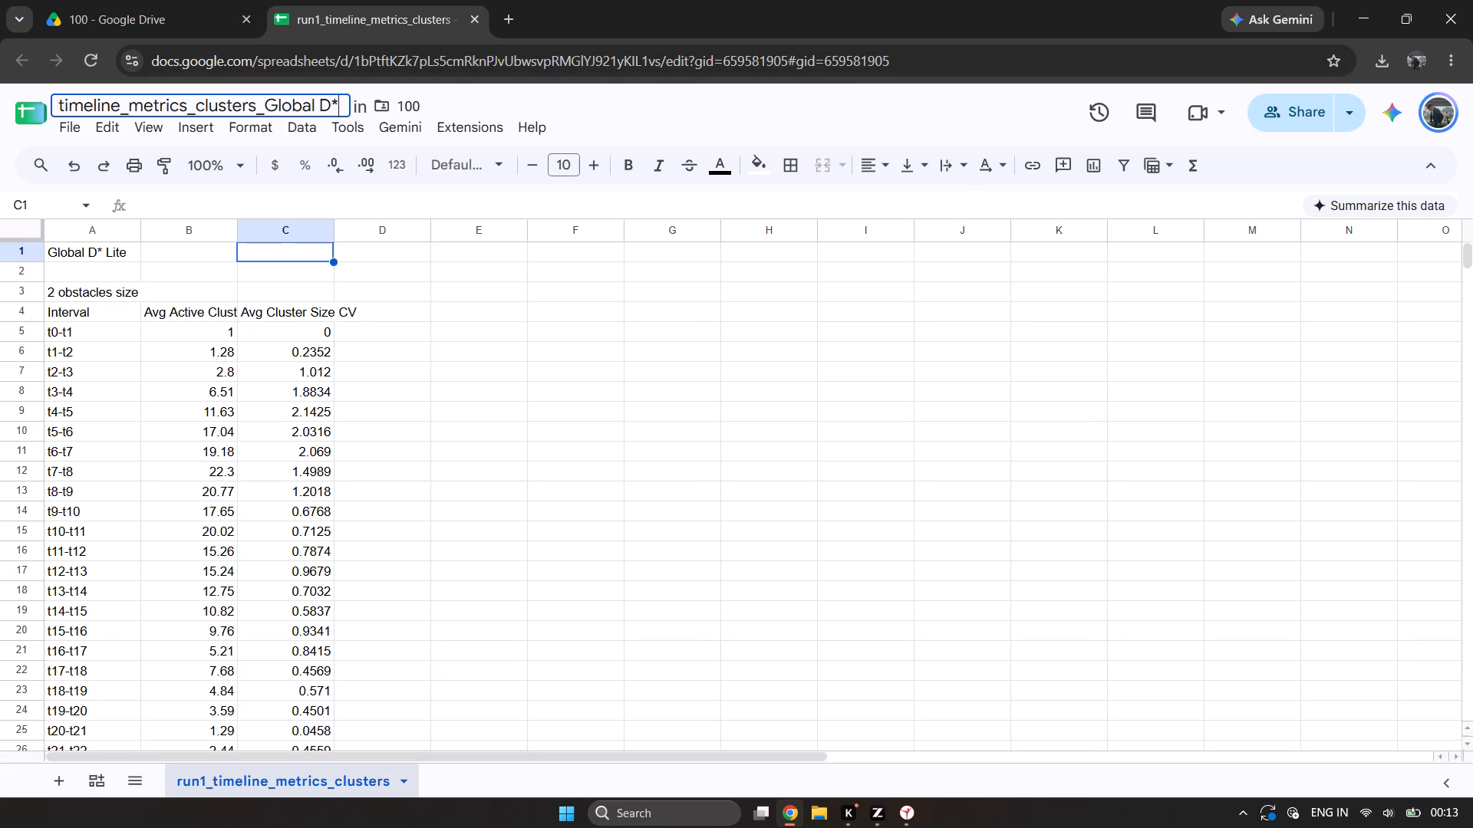
{"action": "key", "text": "space"}
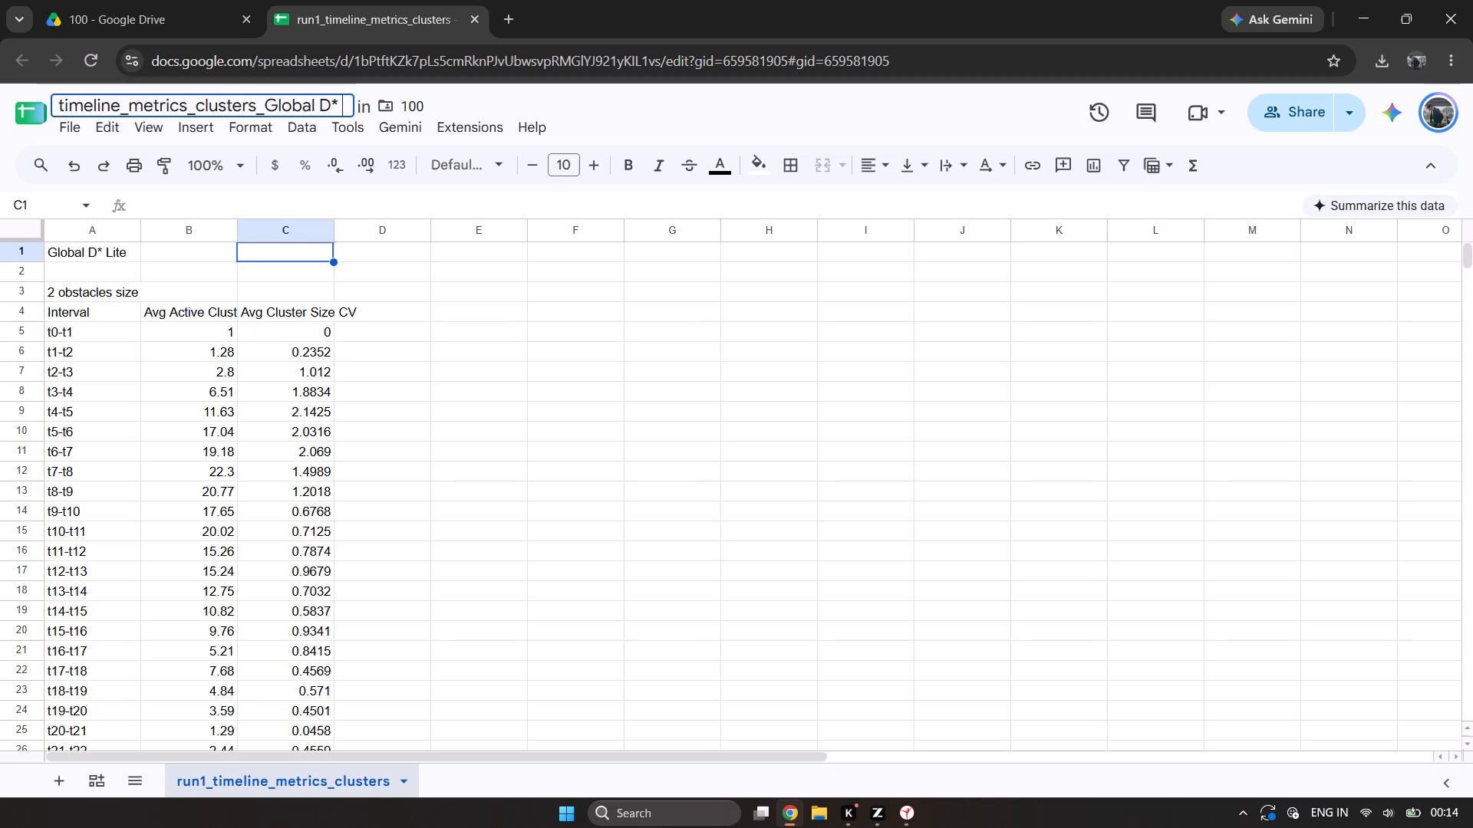
{"action": "key", "text": "shift+l"}
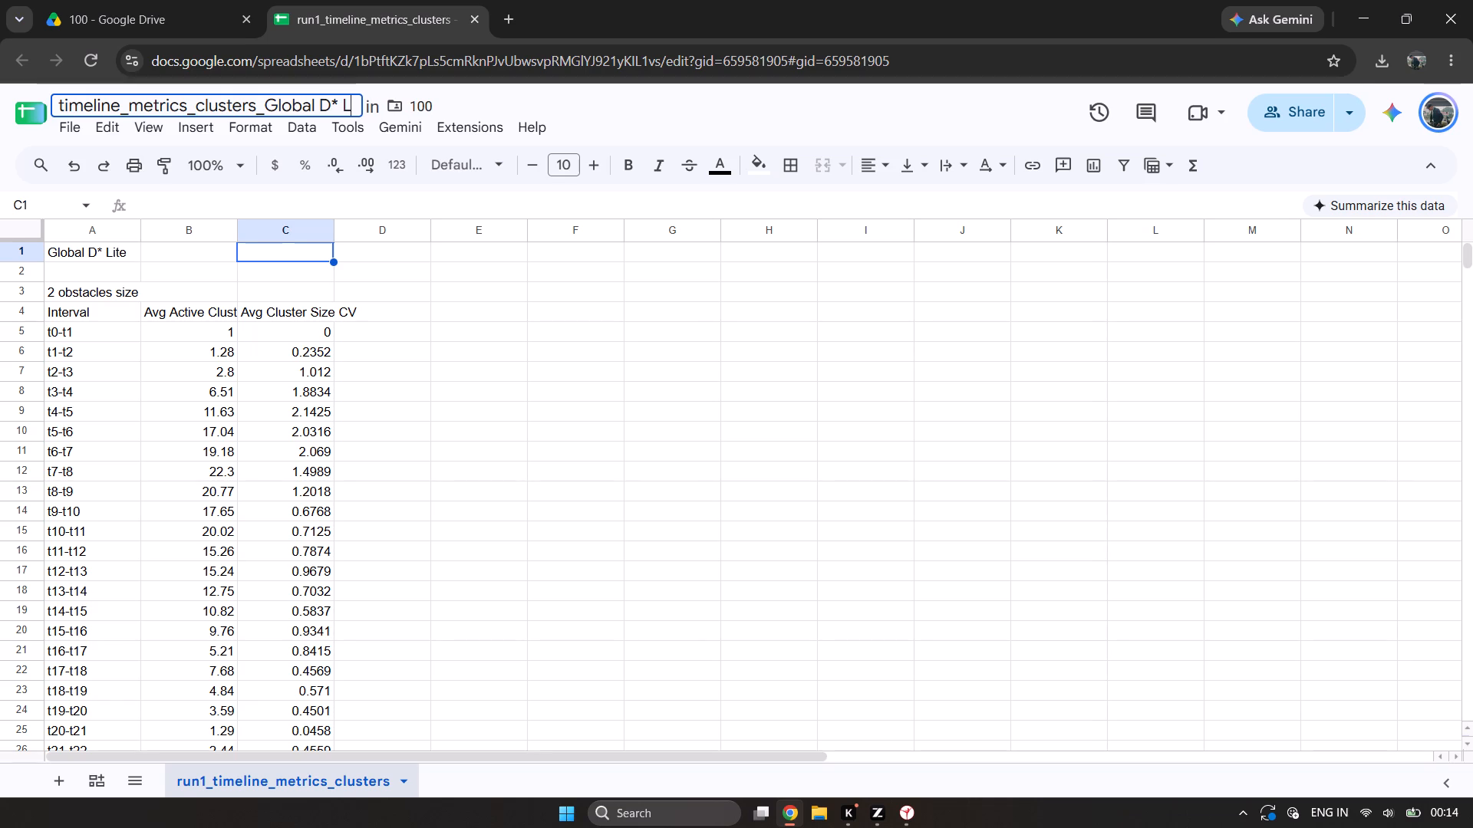
{"action": "type", "text": "ite"}
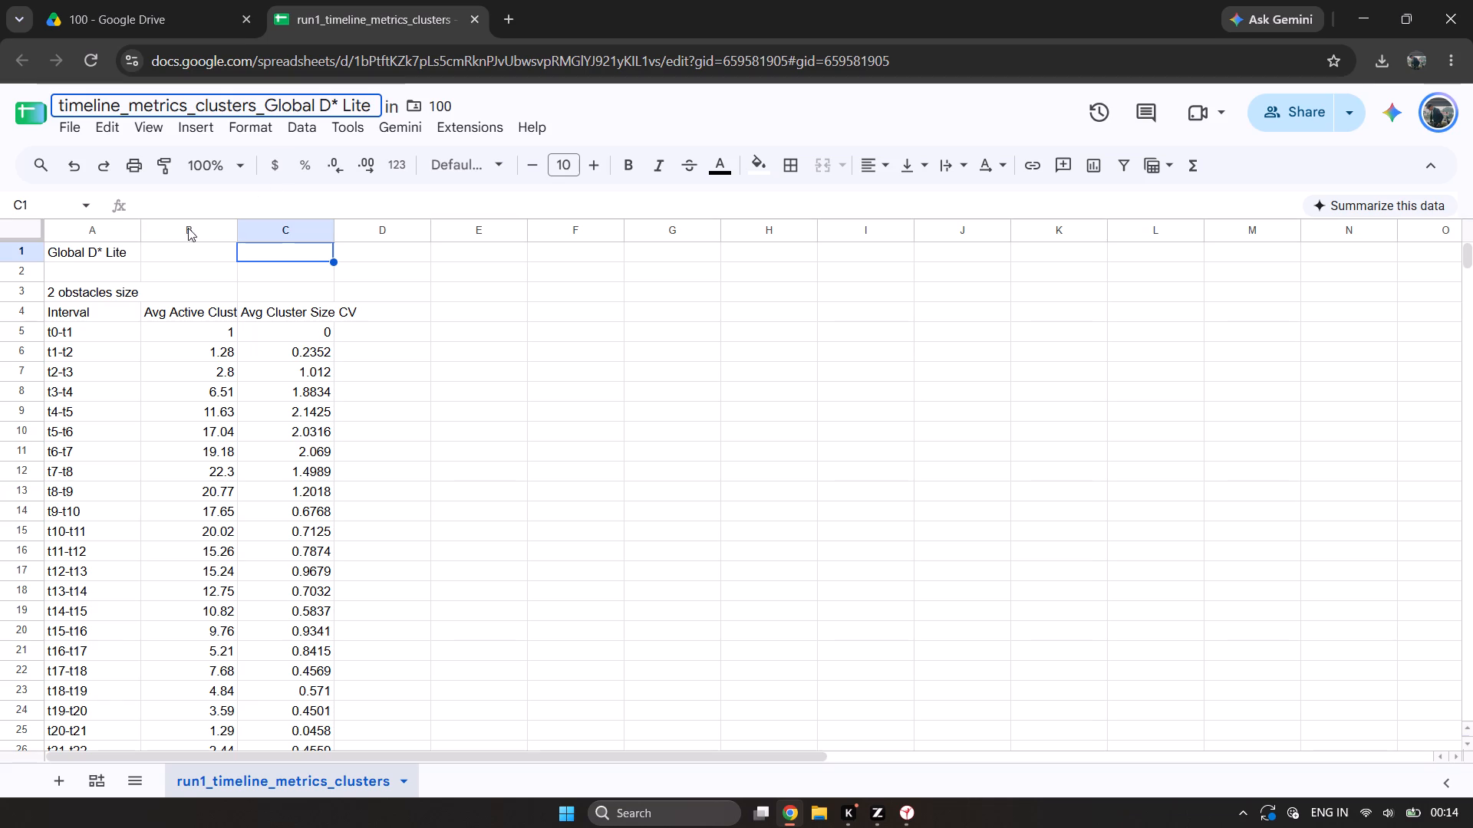
{"action": "left_click", "coordinate": [150, 287]}
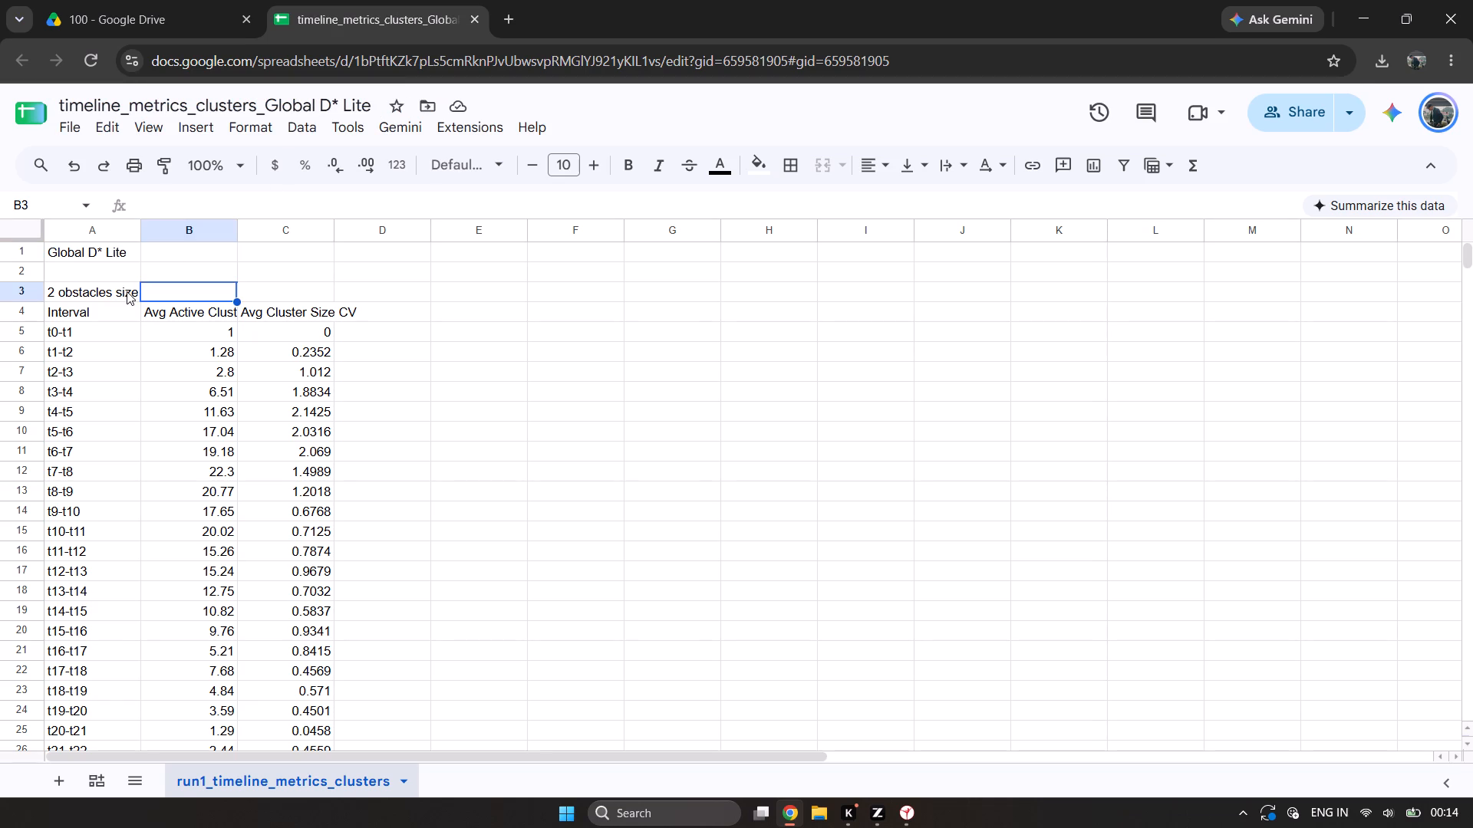
Copy the A3 label to cell A32 below the table and change it to "4 obstacles size".
{"action": "left_click", "coordinate": [127, 291]}
{"action": "key", "text": "ctrl+c"}
{"action": "scroll", "coordinate": [188, 418], "scroll_direction": "down", "scroll_amount": 6}
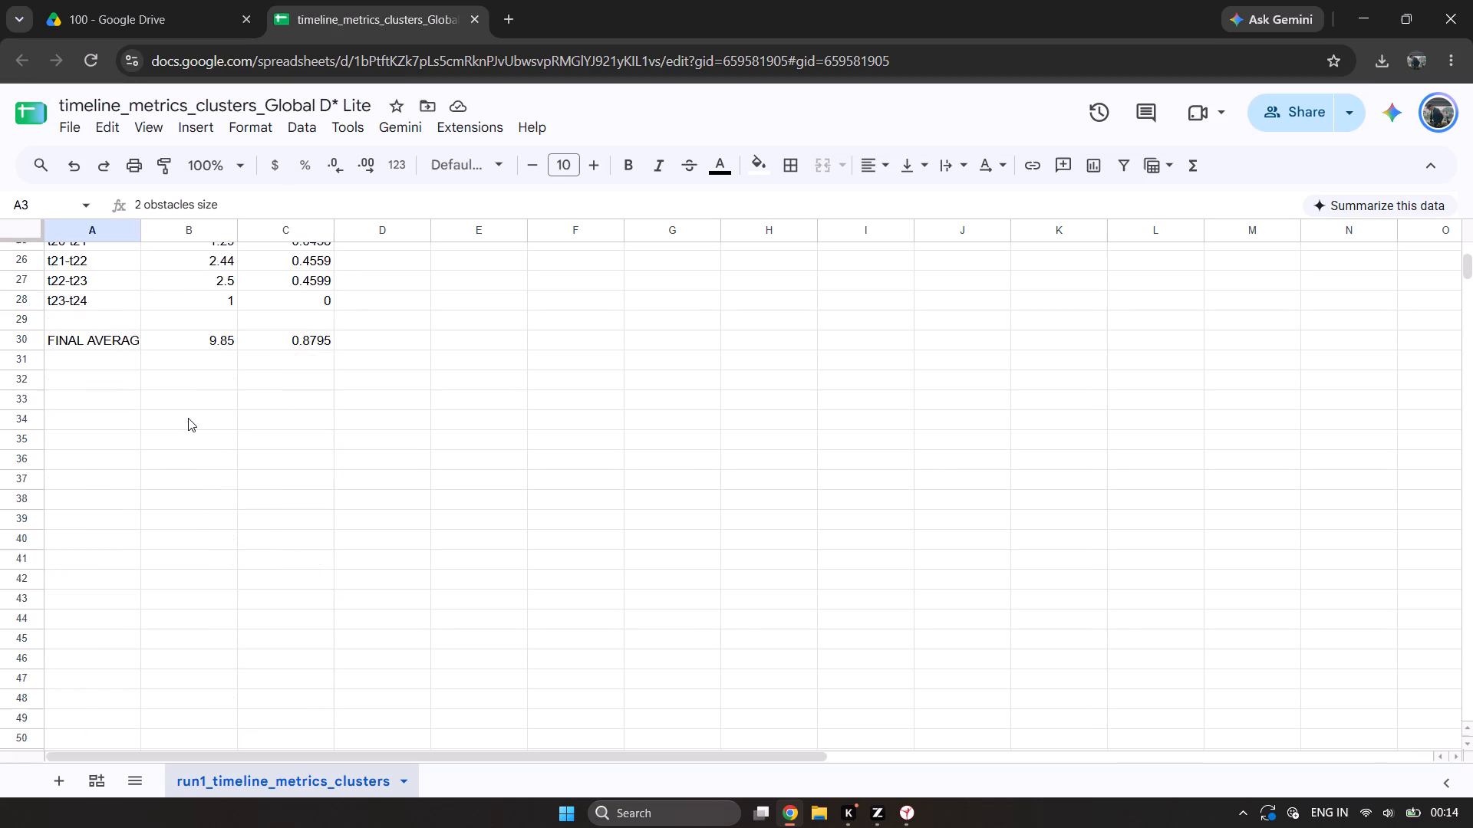
{"action": "left_click", "coordinate": [98, 330]}
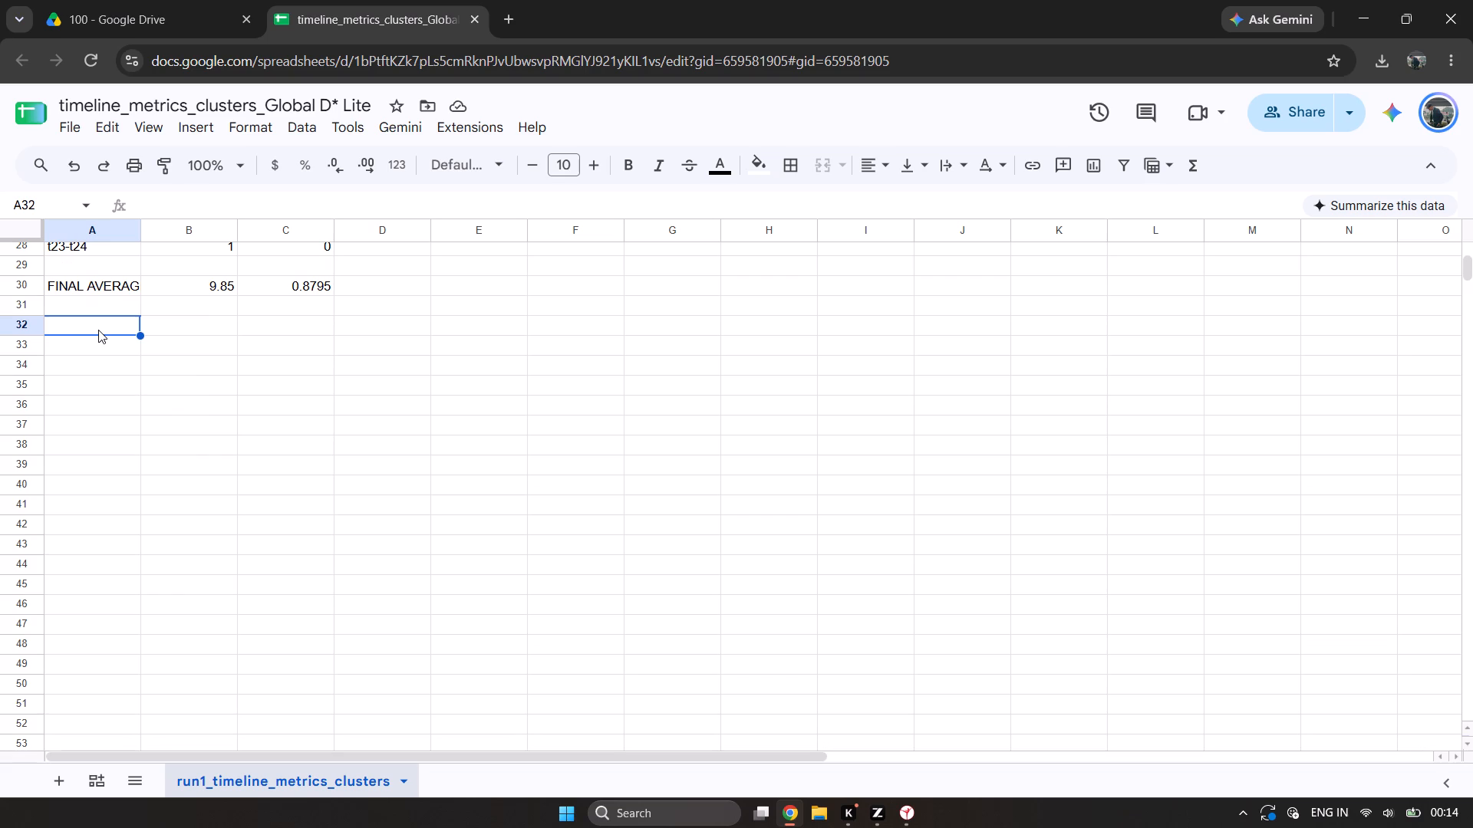
{"action": "key", "text": "ctrl+v"}
{"action": "left_click", "coordinate": [141, 202]}
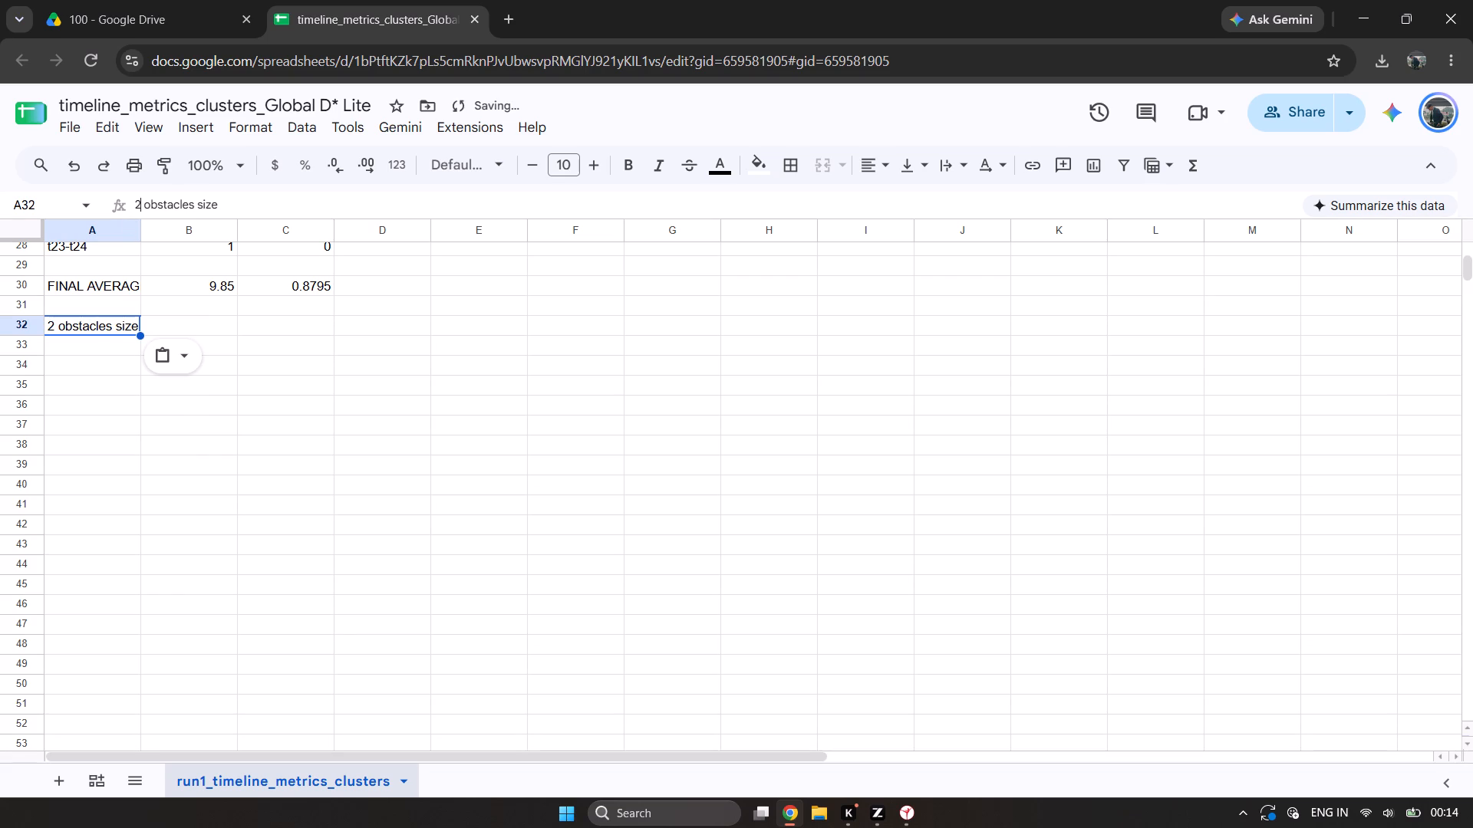
{"action": "key", "text": "backslash"}
{"action": "key", "text": "BackSpace"}
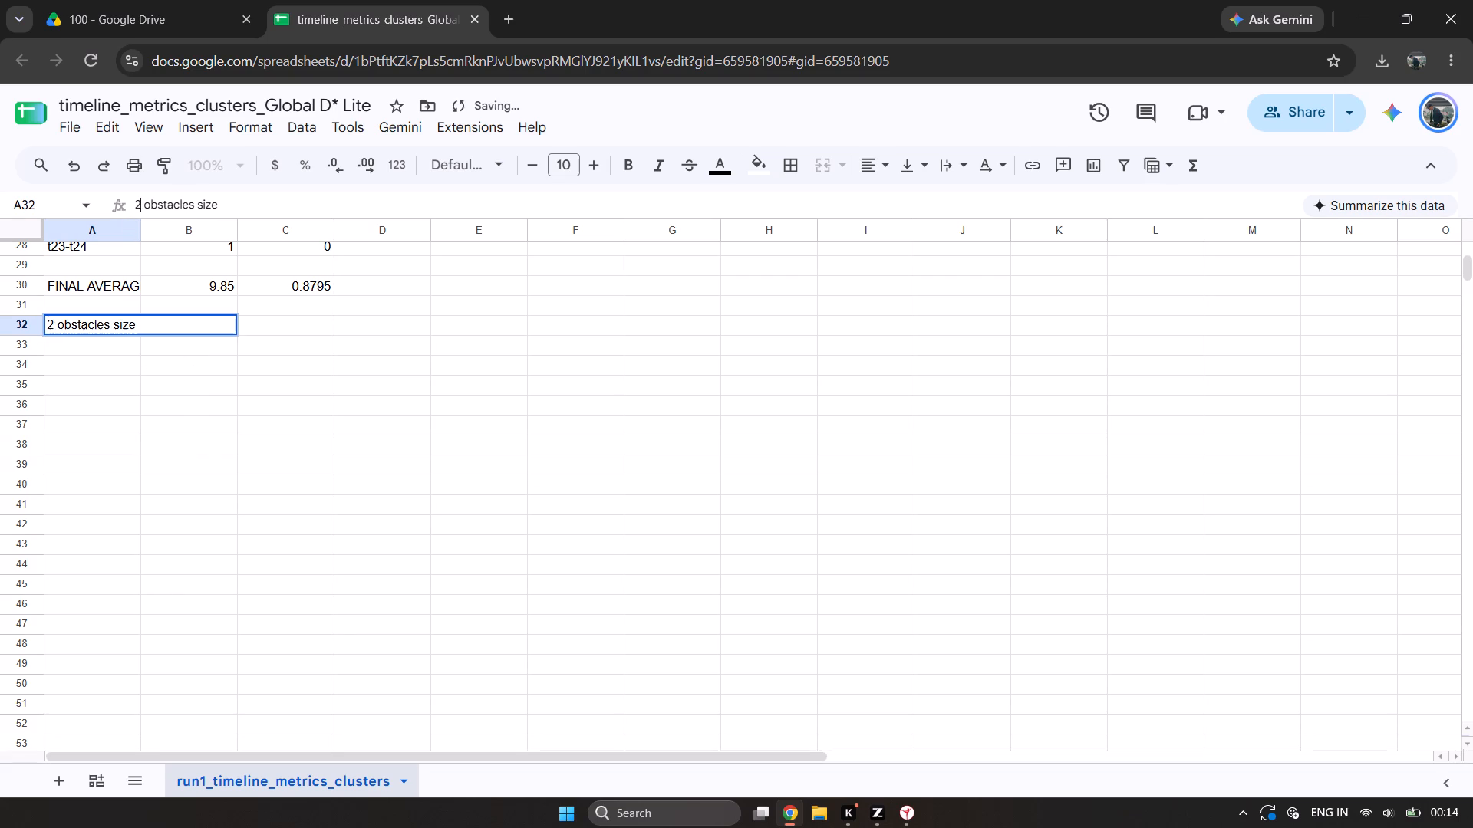
{"action": "key", "text": "BackSpace"}
{"action": "key", "text": "4"}
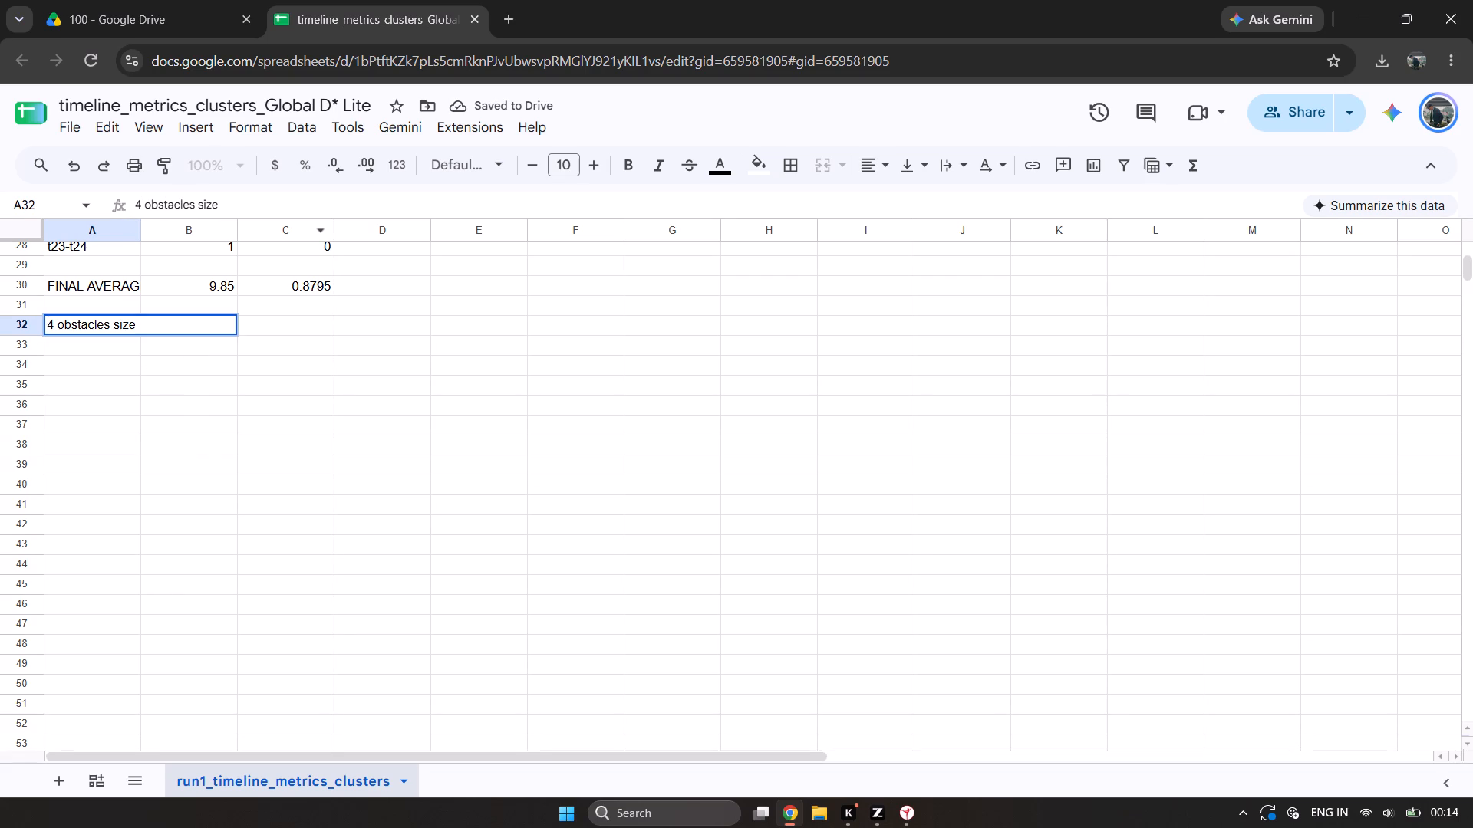
{"action": "left_click", "coordinate": [124, 350]}
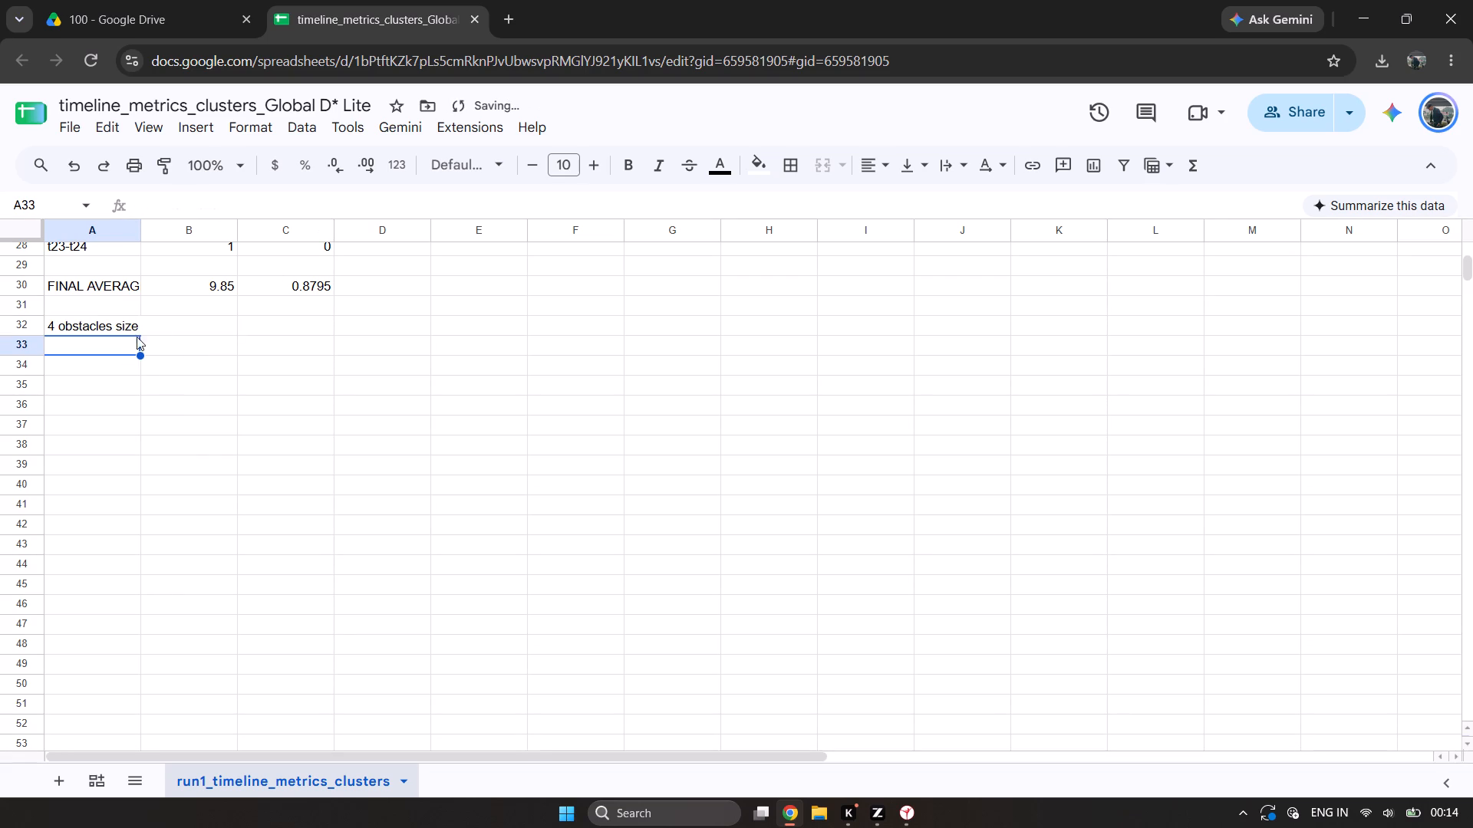
Close the clusters CSV preview in Drive and go back up to the 8D Test 1(Varying No. of UAVs) folder.
{"action": "left_click", "coordinate": [113, 23]}
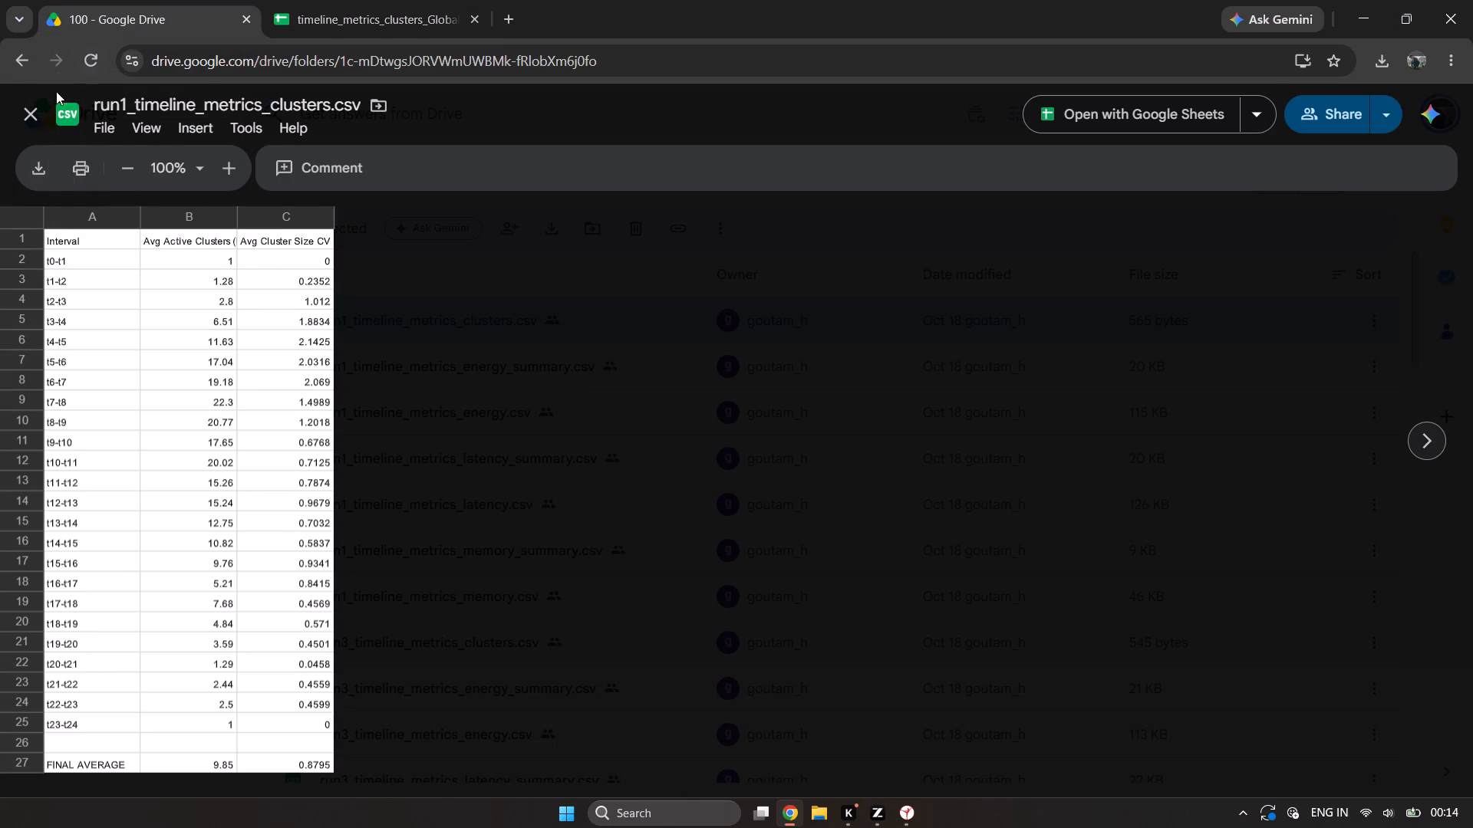
{"action": "left_click", "coordinate": [30, 123]}
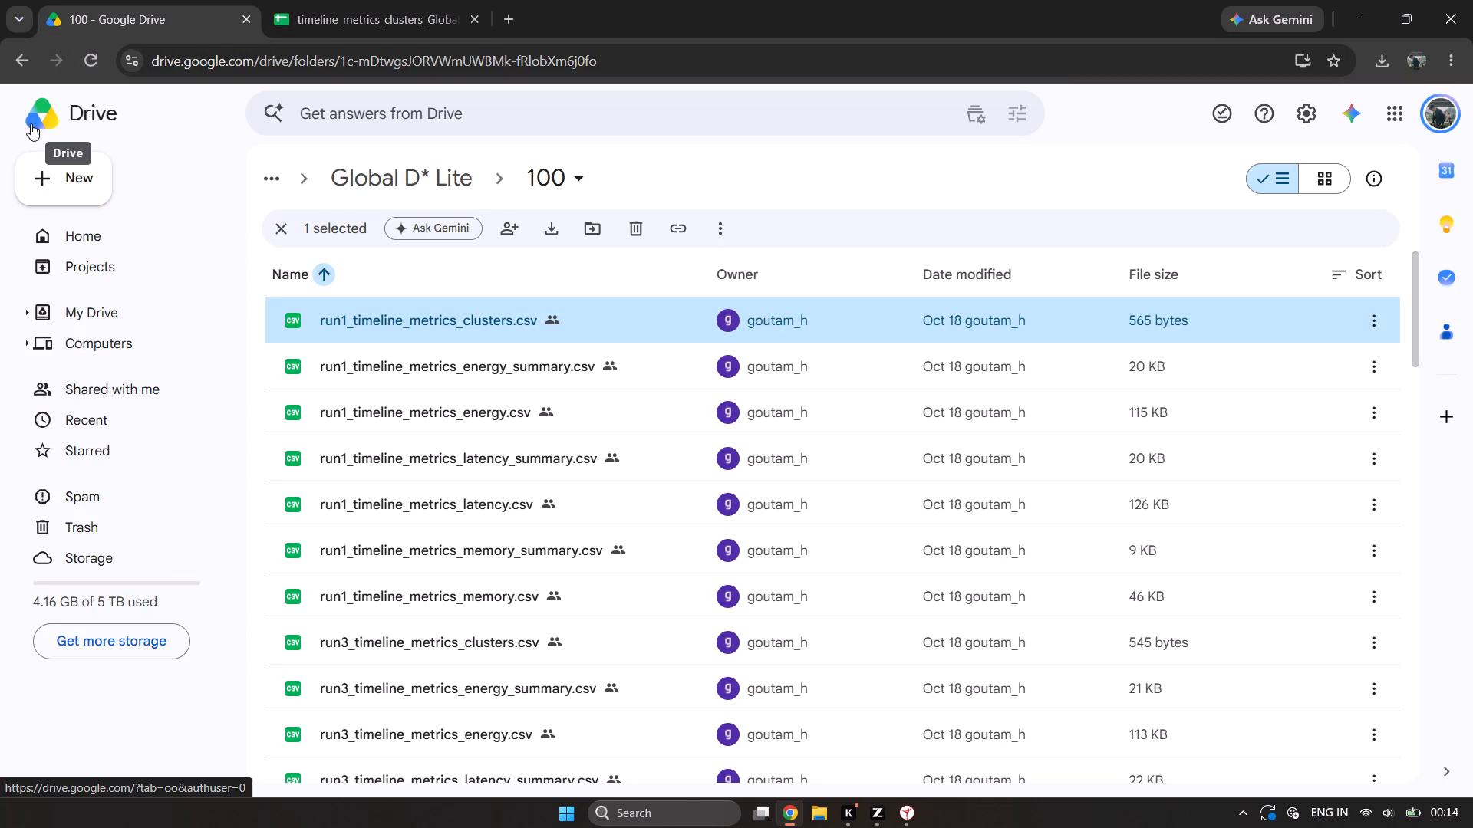
{"action": "left_click", "coordinate": [34, 49]}
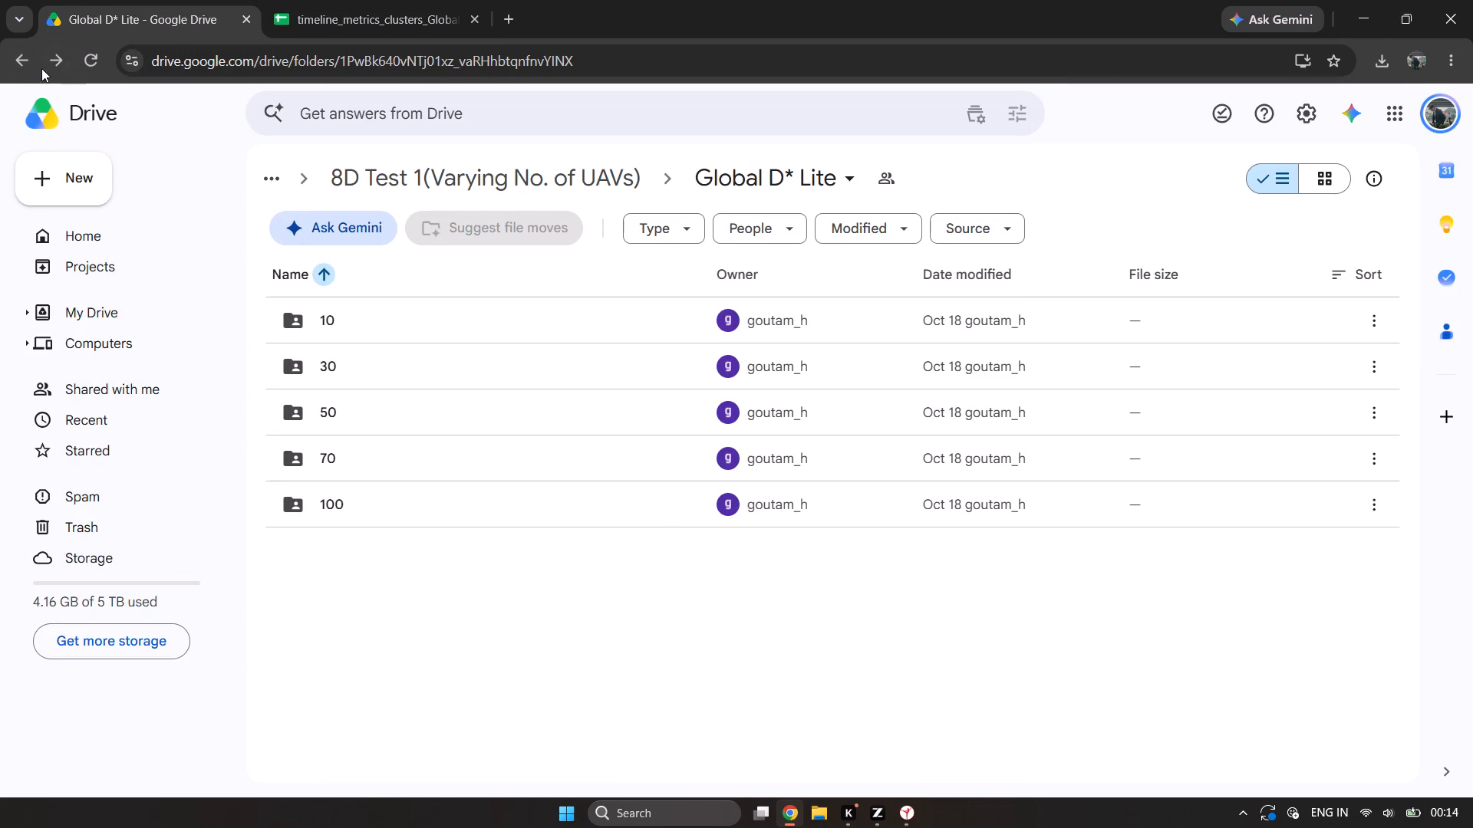
{"action": "left_click", "coordinate": [32, 62]}
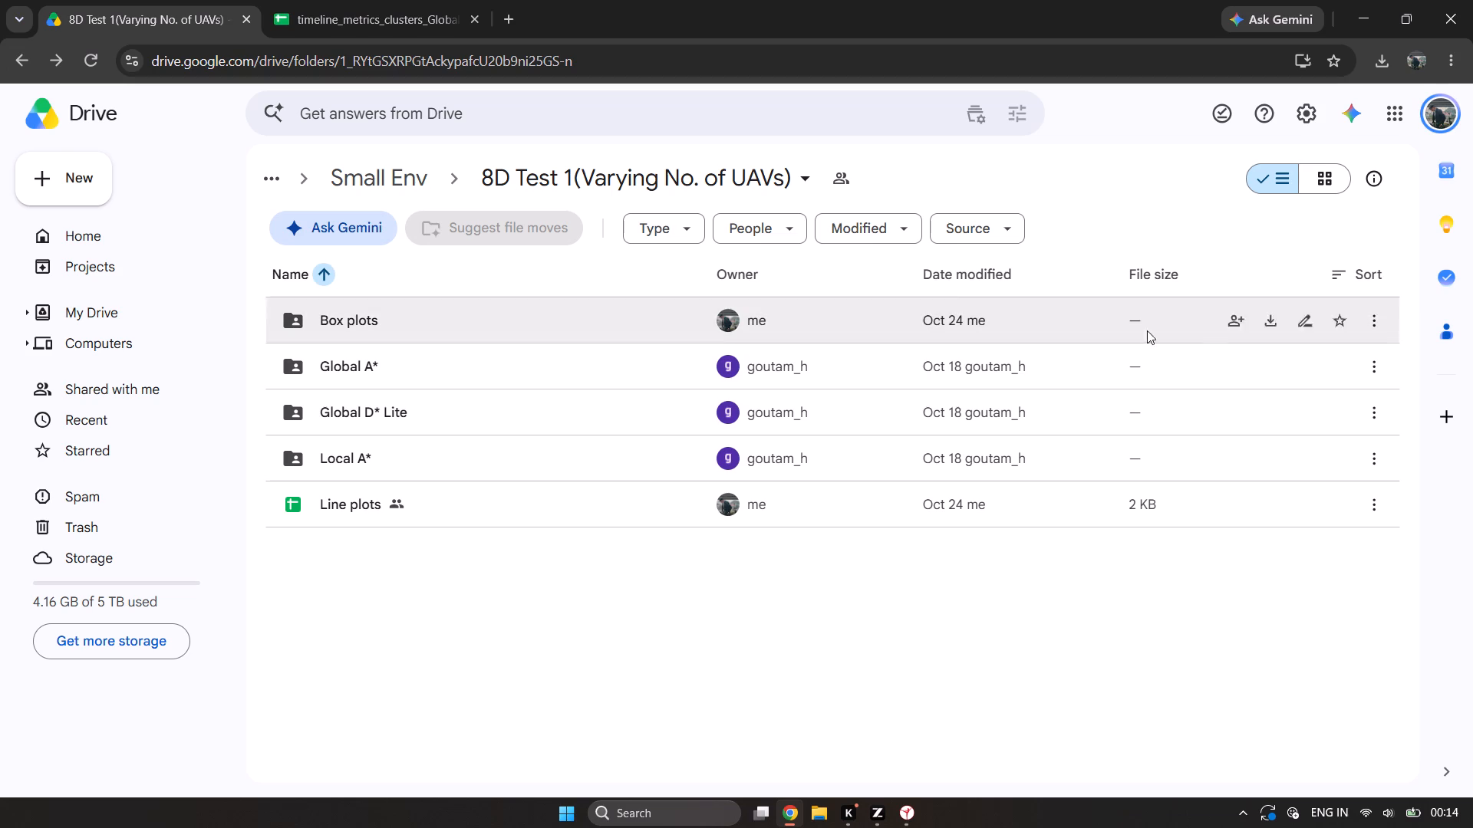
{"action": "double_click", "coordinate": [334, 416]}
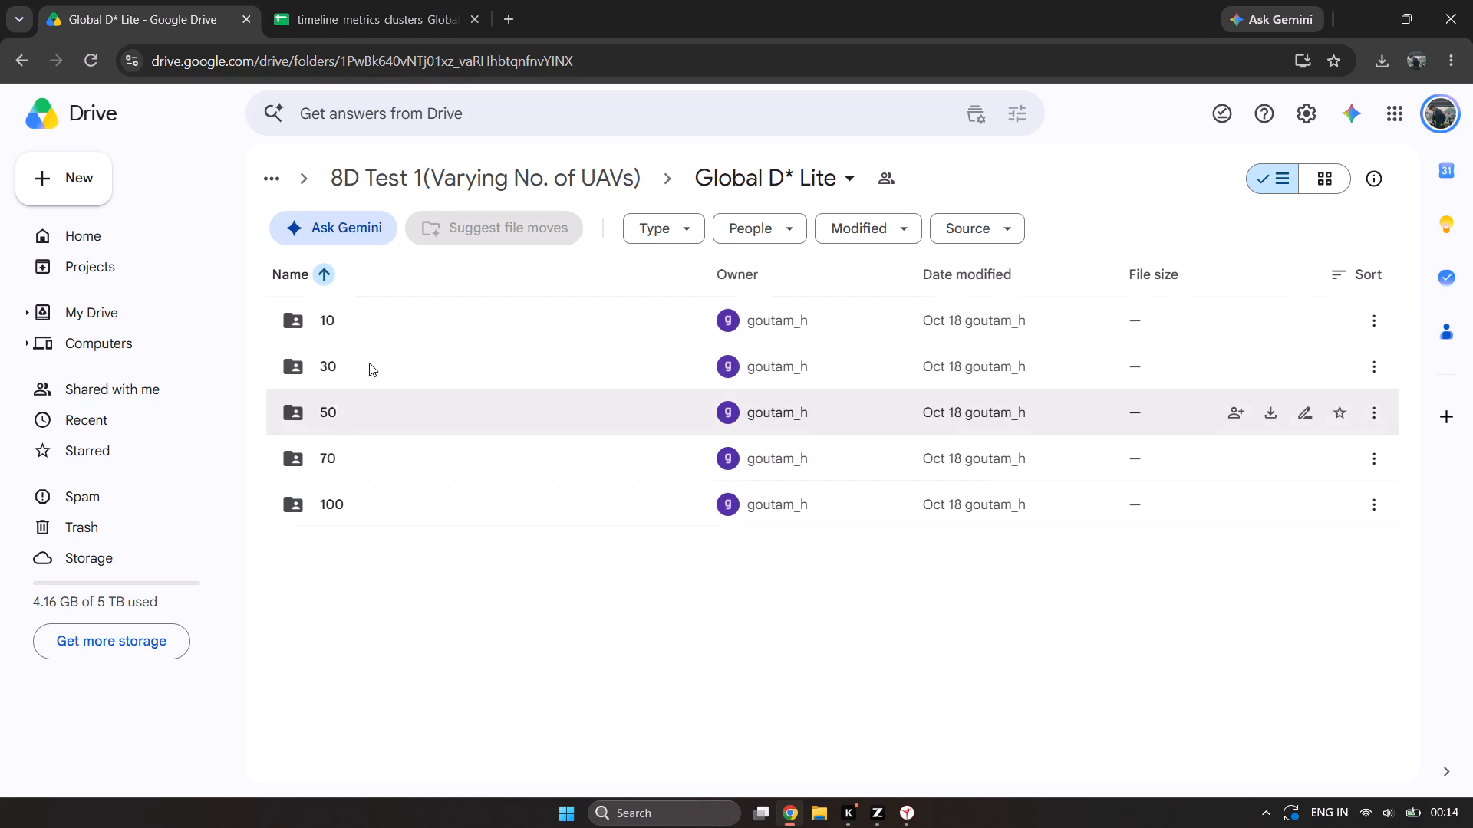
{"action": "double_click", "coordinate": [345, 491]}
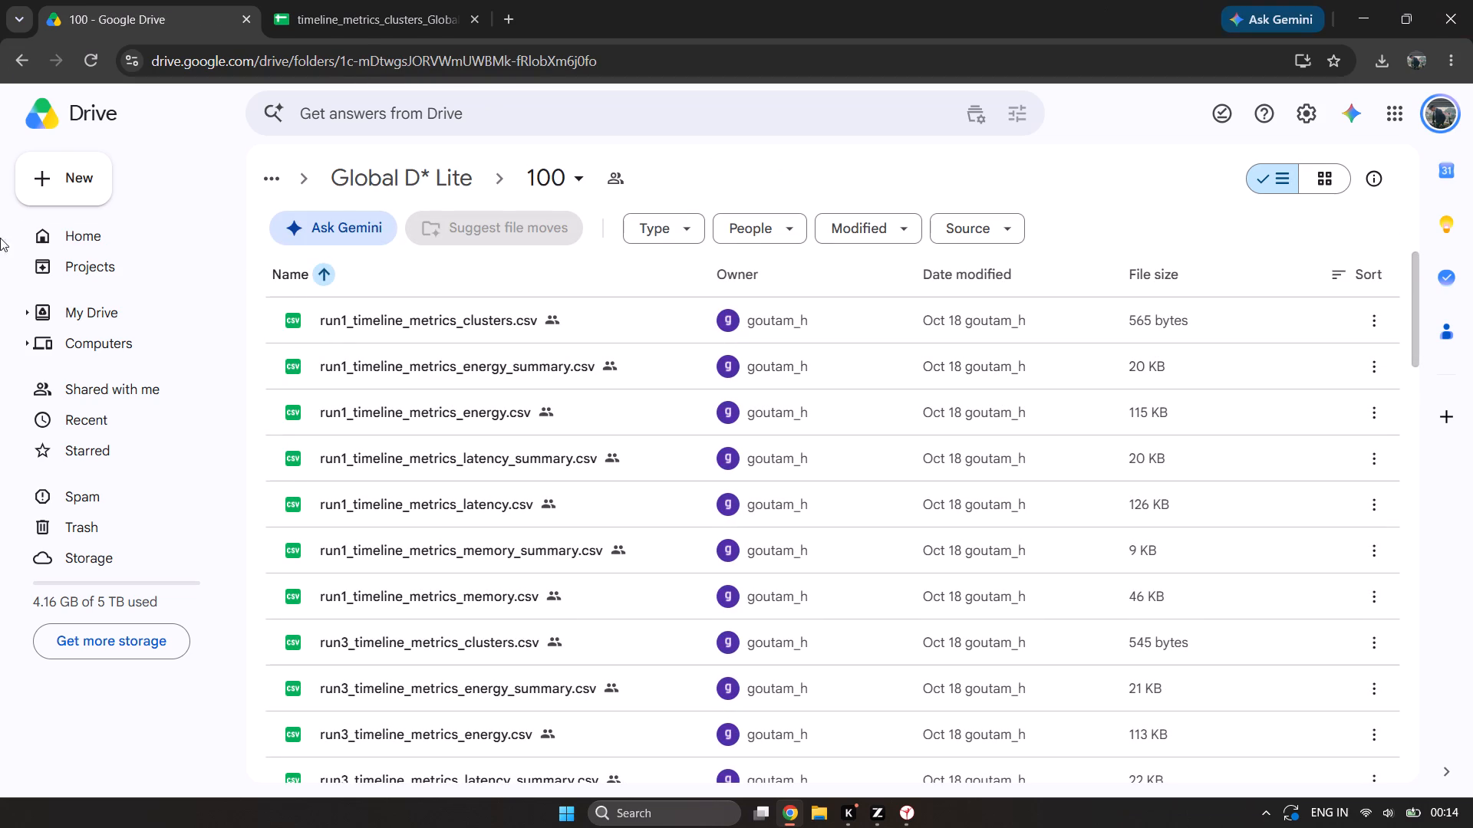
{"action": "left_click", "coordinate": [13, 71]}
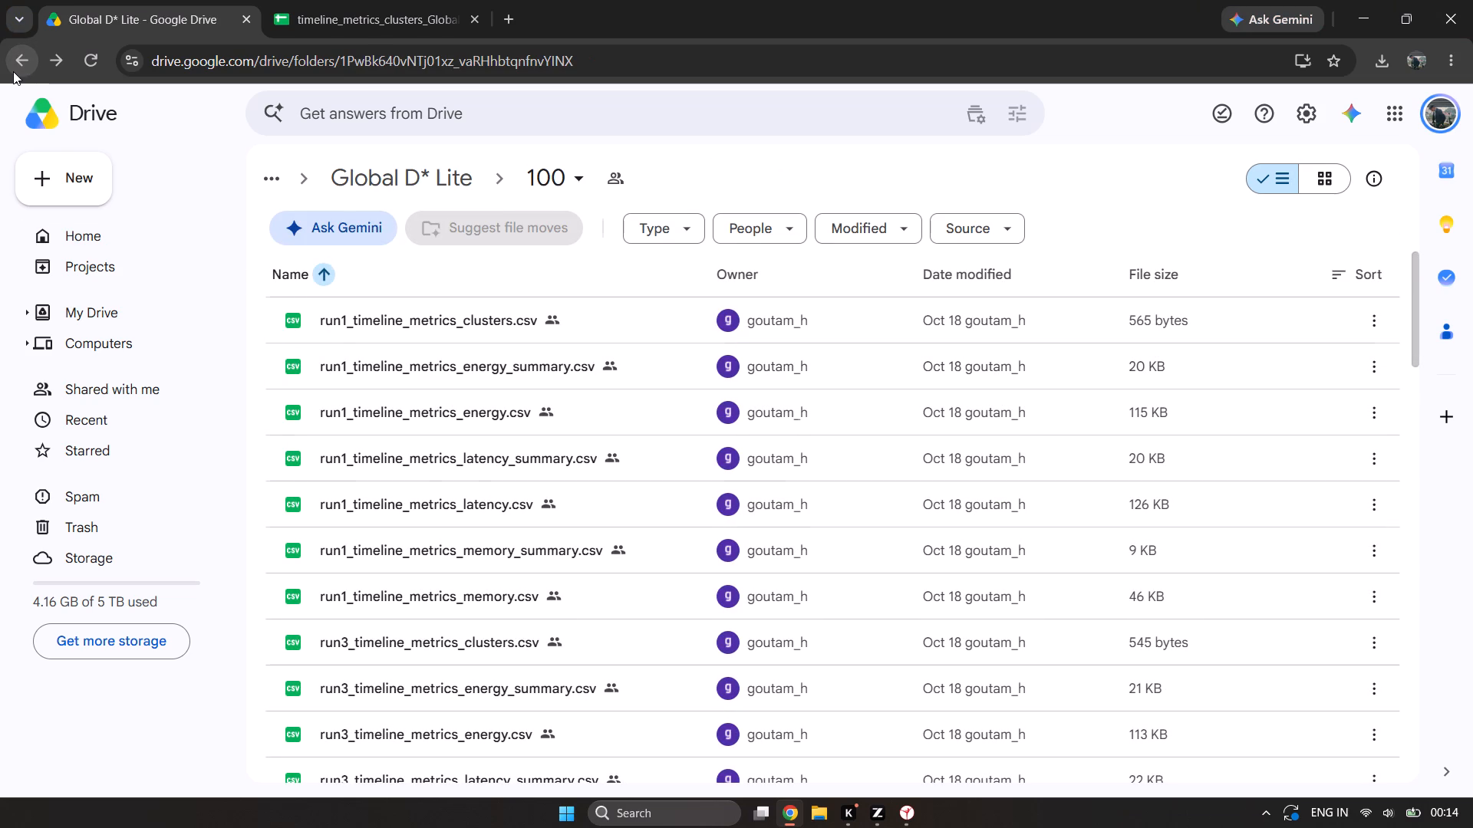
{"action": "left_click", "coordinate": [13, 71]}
Open run1_timeline_metrics_clusters.csv from folder 4 of Global D* Lite in 8D Test 4(Varying Obstacles cell size).
{"action": "left_click", "coordinate": [13, 71]}
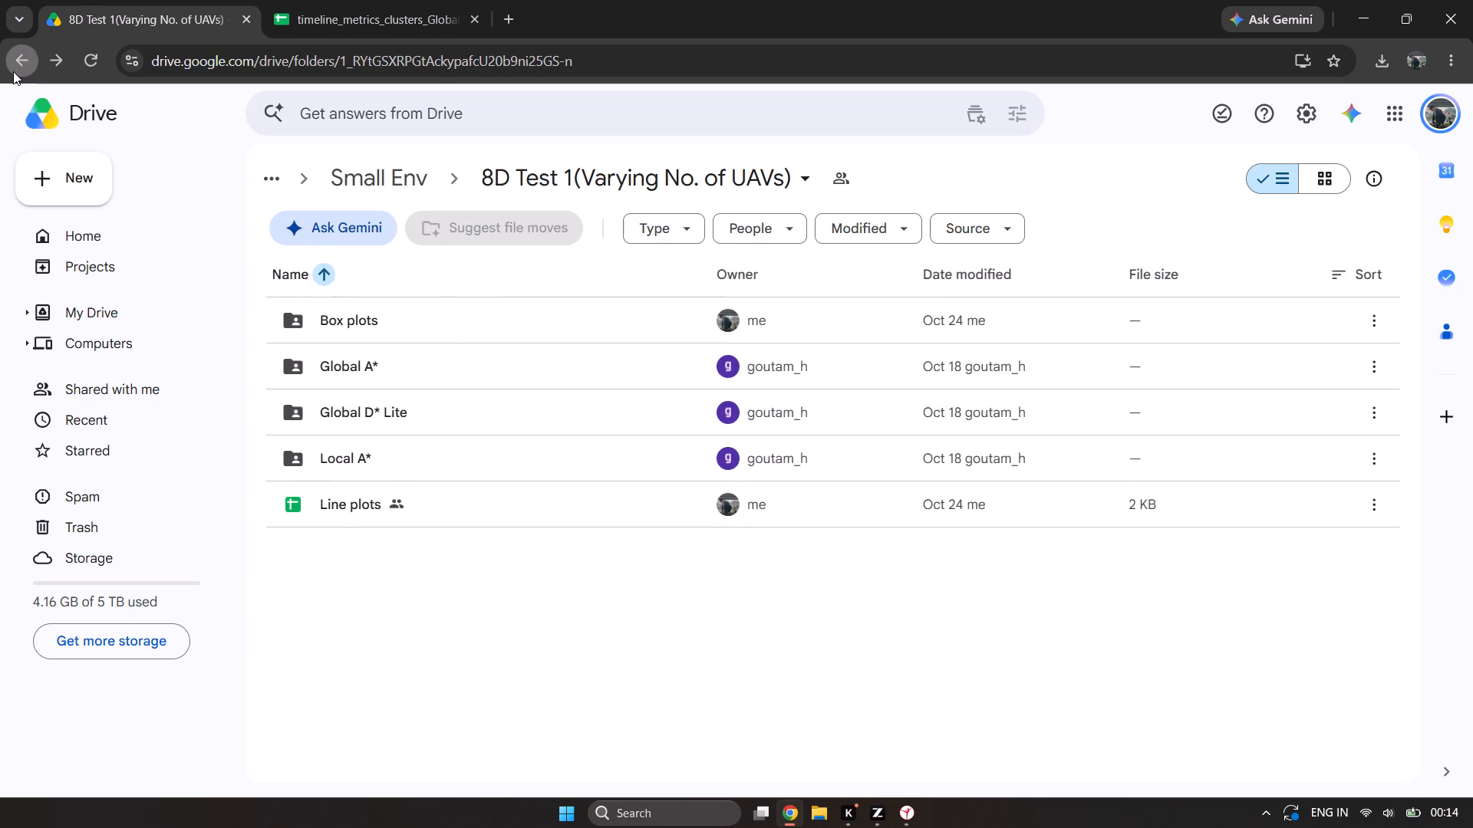
{"action": "double_click", "coordinate": [437, 442]}
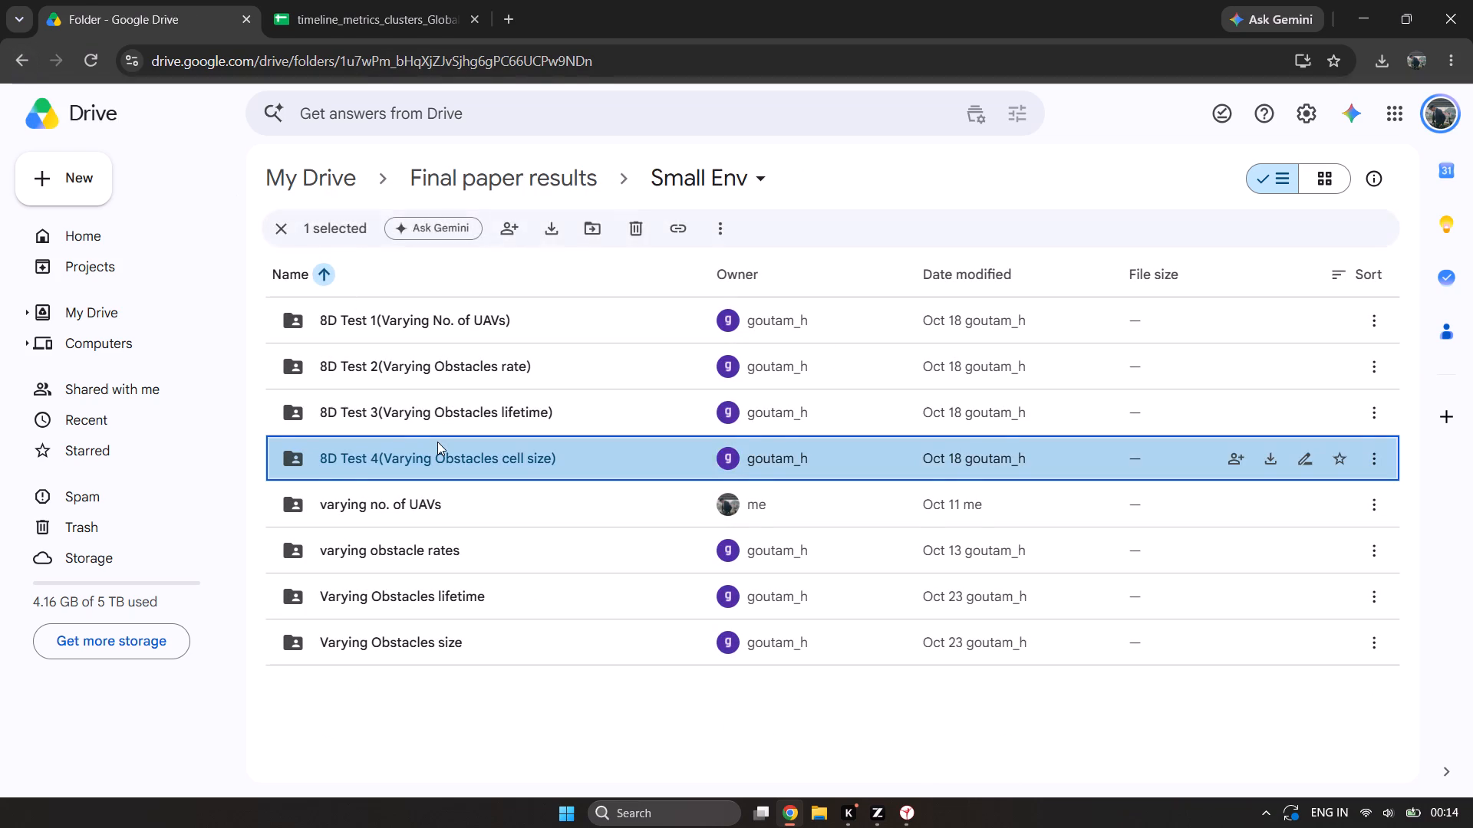
{"action": "double_click", "coordinate": [404, 424]}
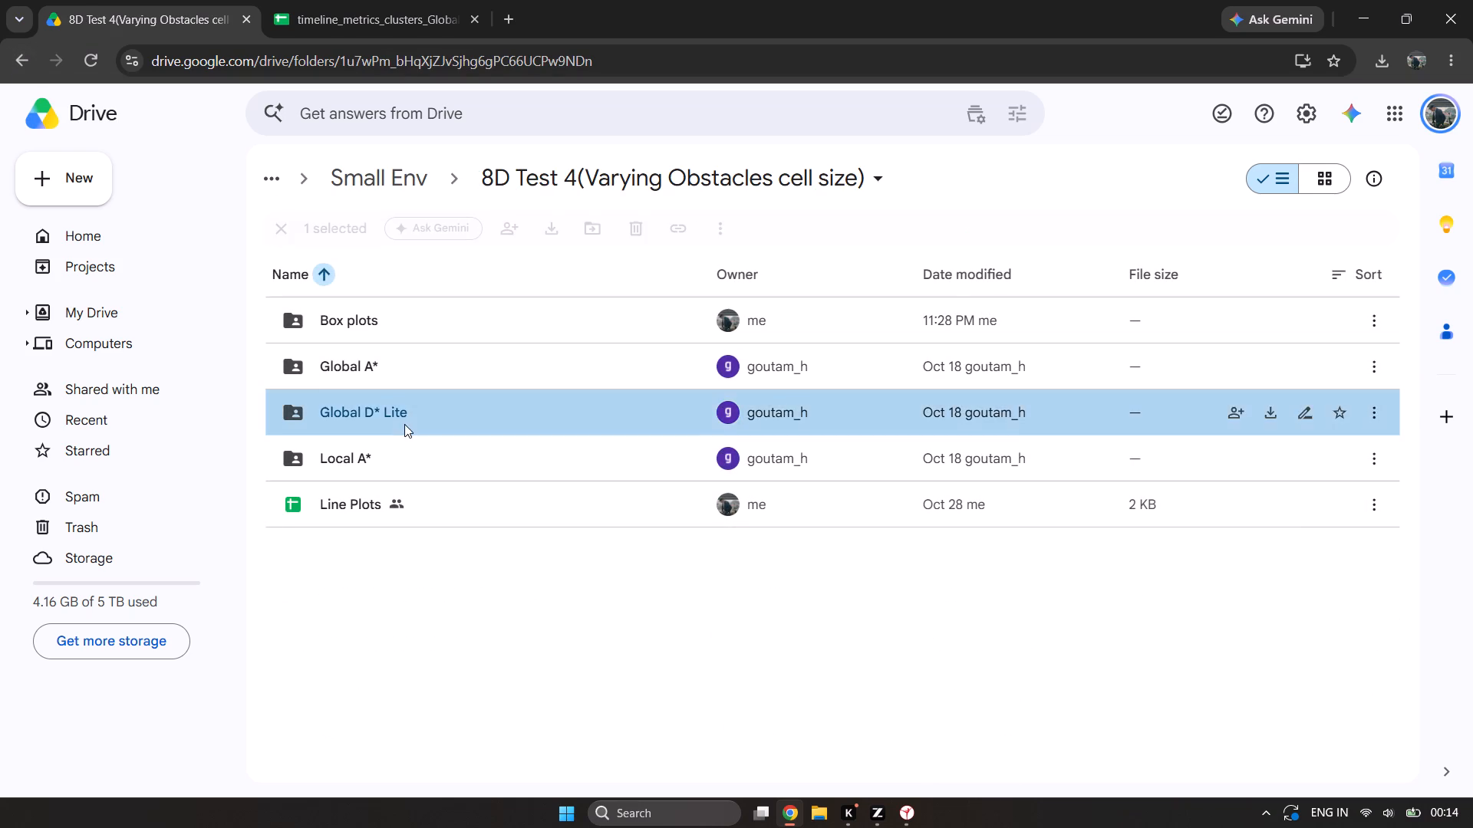
{"action": "double_click", "coordinate": [390, 324]}
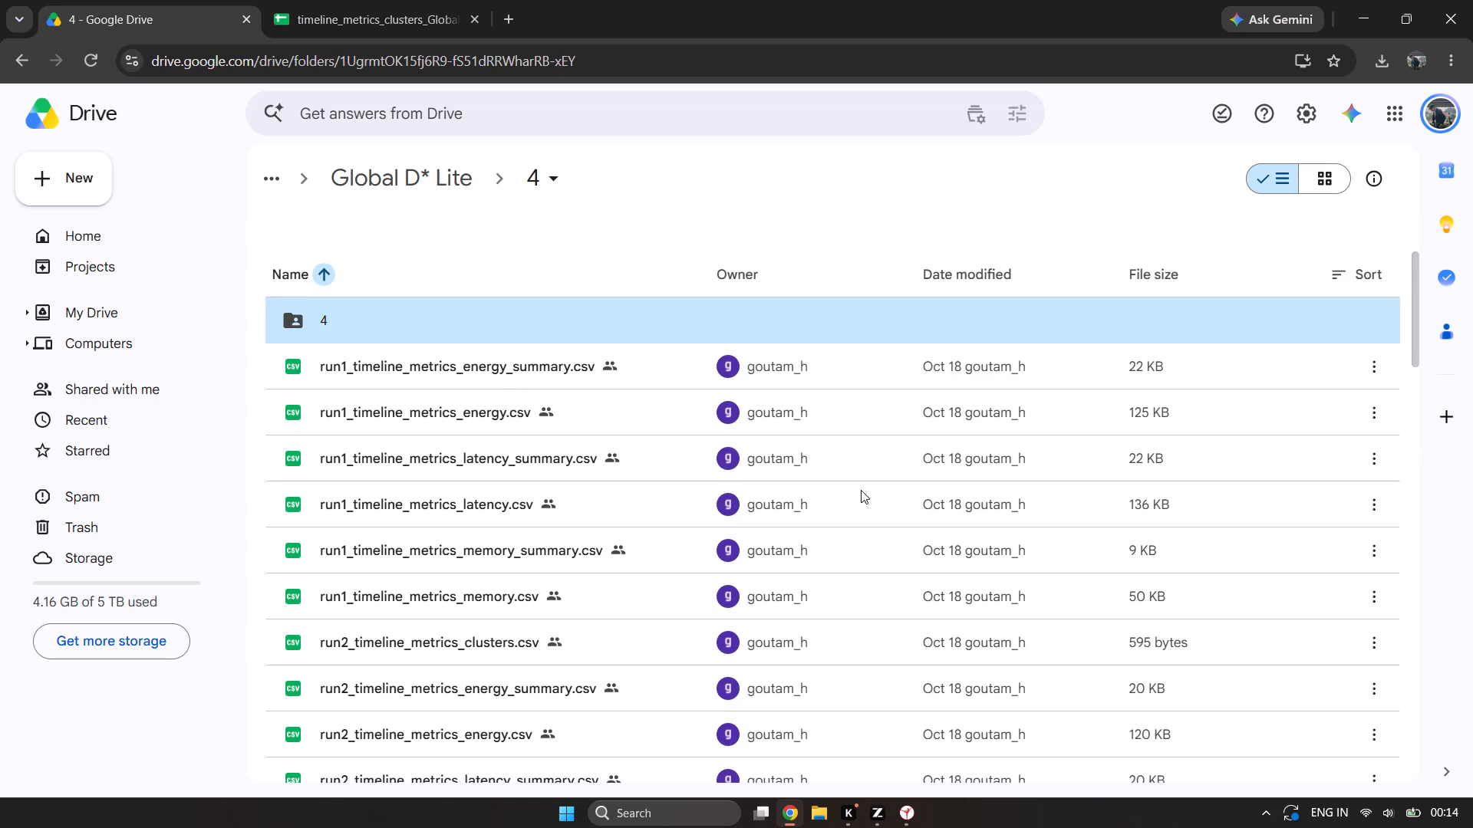
{"action": "left_click", "coordinate": [15, 75]}
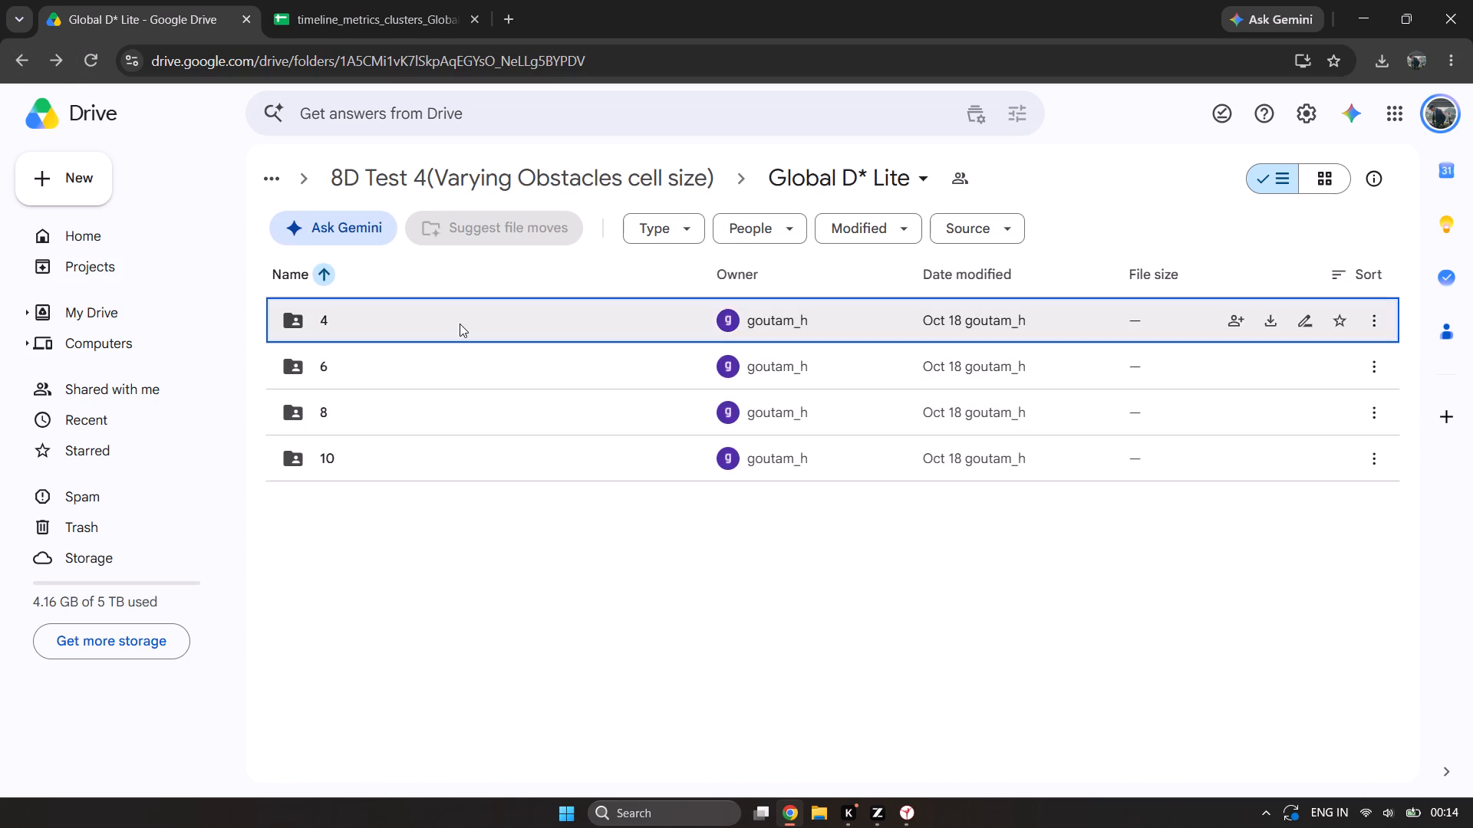
{"action": "double_click", "coordinate": [460, 324]}
{"action": "double_click", "coordinate": [460, 324]}
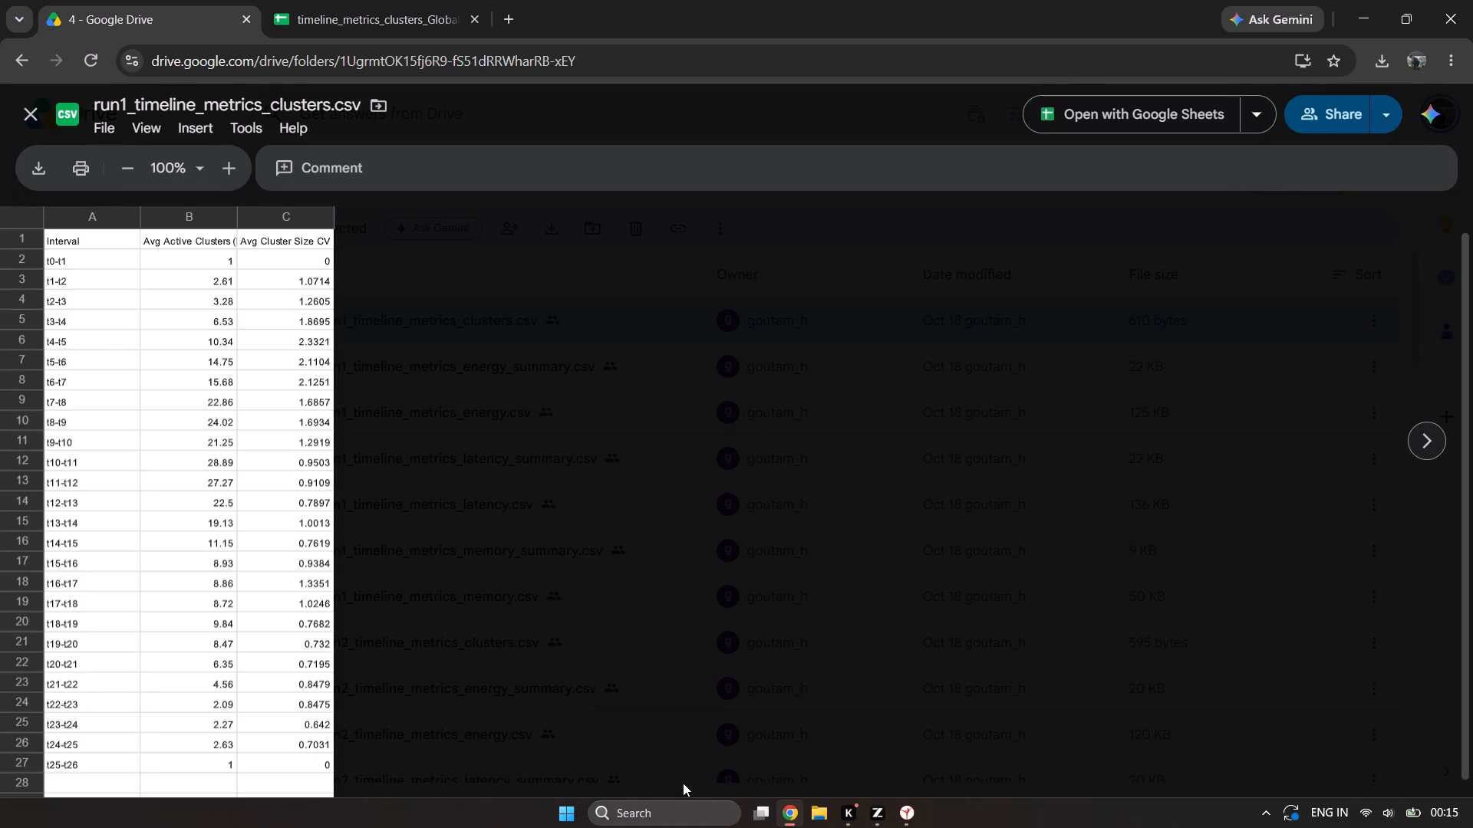
Copy the whole clusters table, including its FINAL AVERAGE row, into the Global D* Lite spreadsheet at cell A33.
{"action": "left_click_drag", "start_coordinate": [97, 245], "coordinate": [252, 412]}
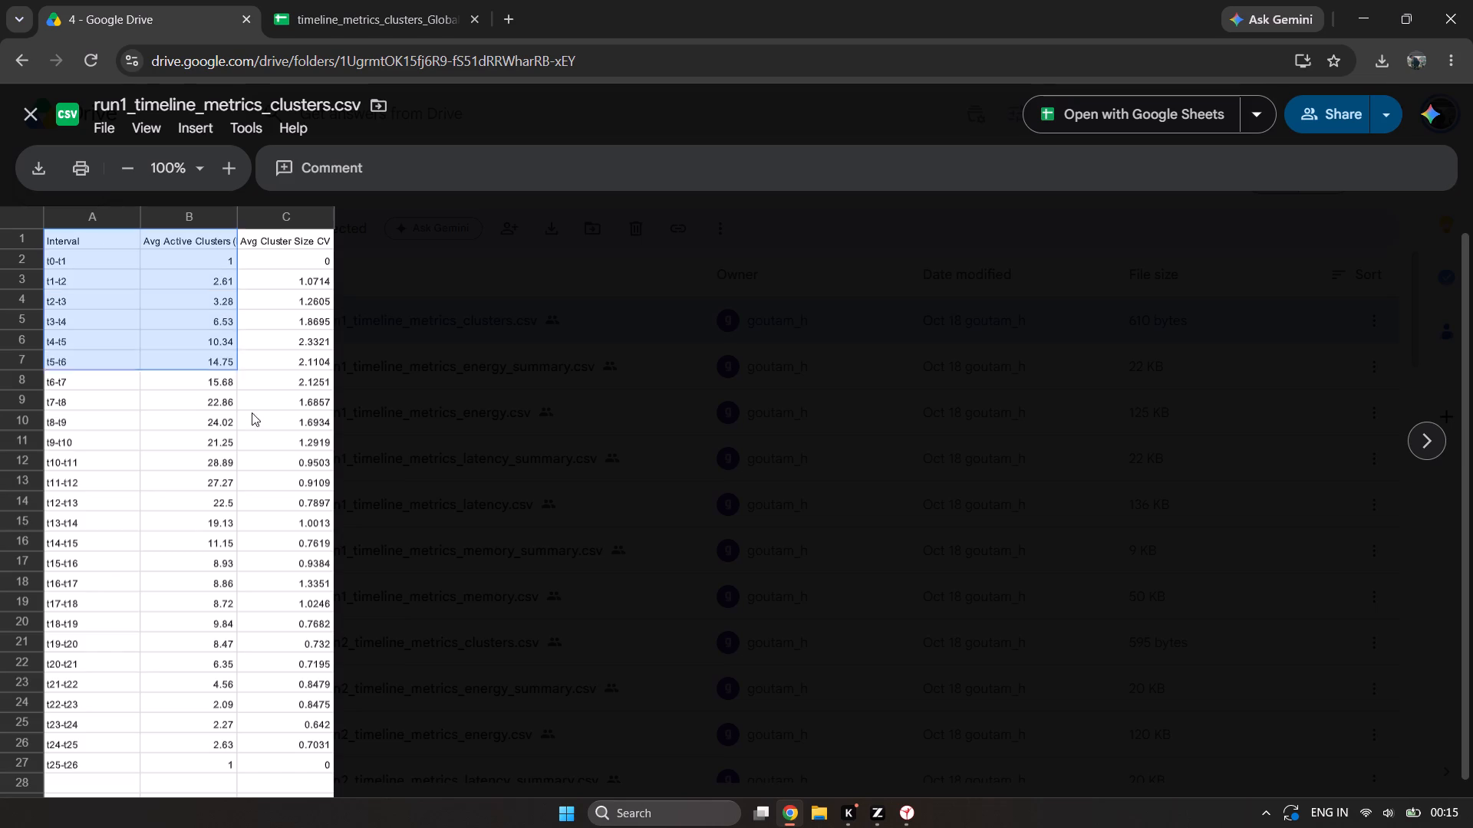
{"action": "left_click_drag", "start_coordinate": [252, 412], "coordinate": [366, 827]}
{"action": "key", "text": "ctrl+c"}
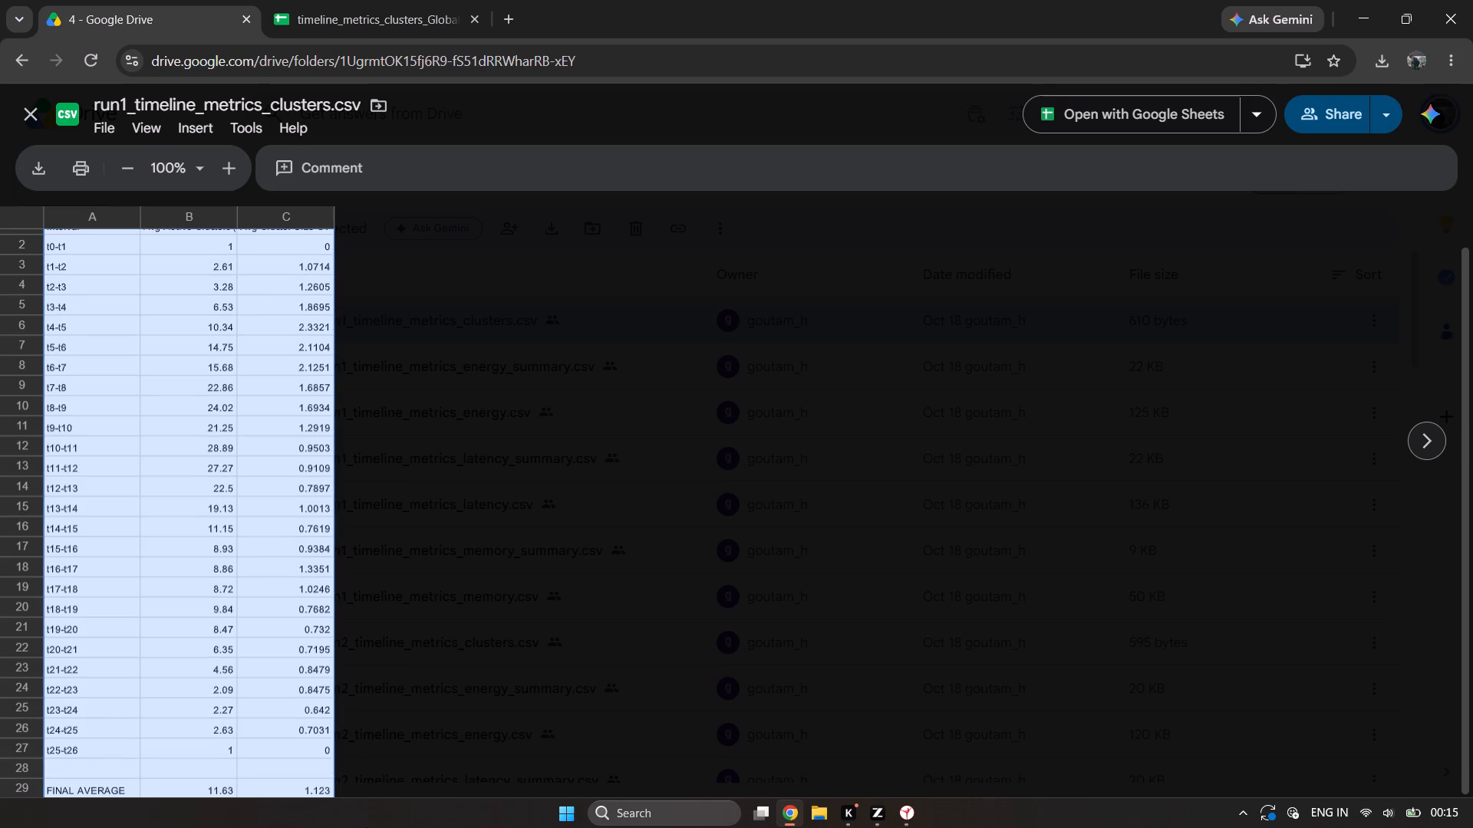
{"action": "left_click", "coordinate": [327, 0]}
{"action": "key", "text": "ctrl+v"}
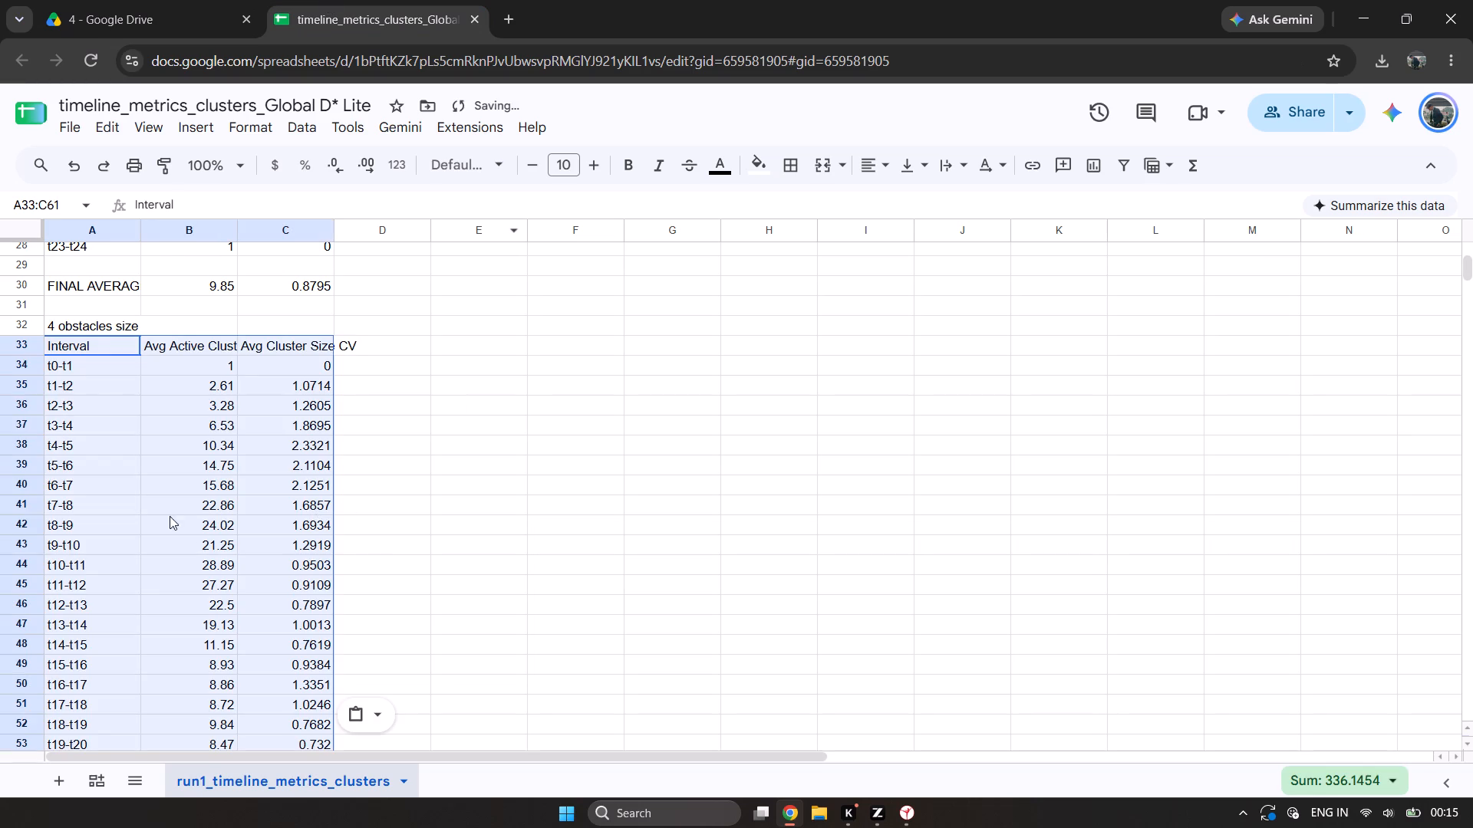
Copy the A32 label to cell A63 below the table and change it to "6 obstacles size".
{"action": "left_click", "coordinate": [94, 329]}
{"action": "key", "text": "ctrl+c"}
{"action": "scroll", "coordinate": [193, 576], "scroll_direction": "down", "scroll_amount": 4}
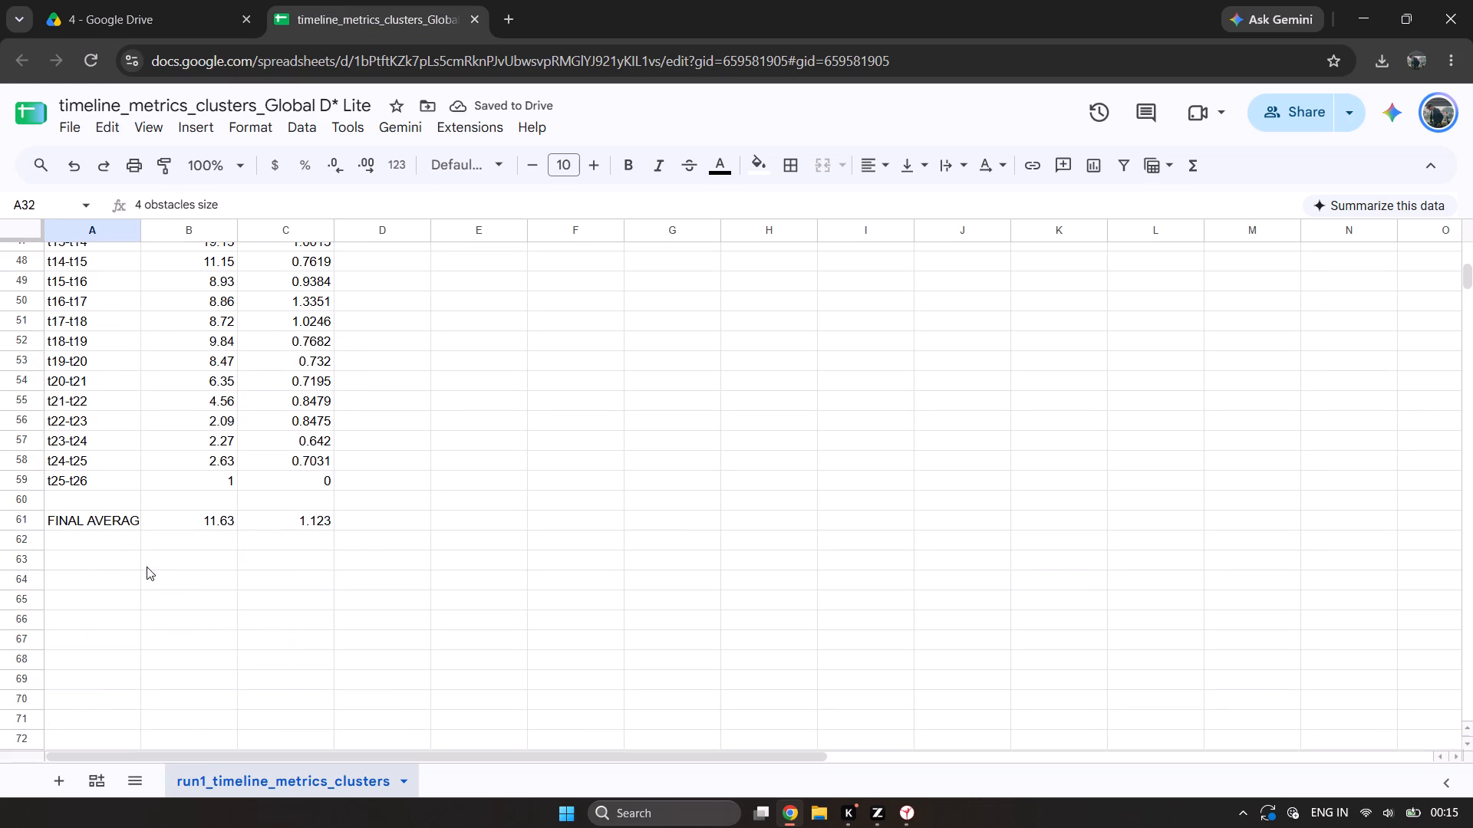
{"action": "left_click", "coordinate": [133, 560]}
{"action": "key", "text": "ctrl+v"}
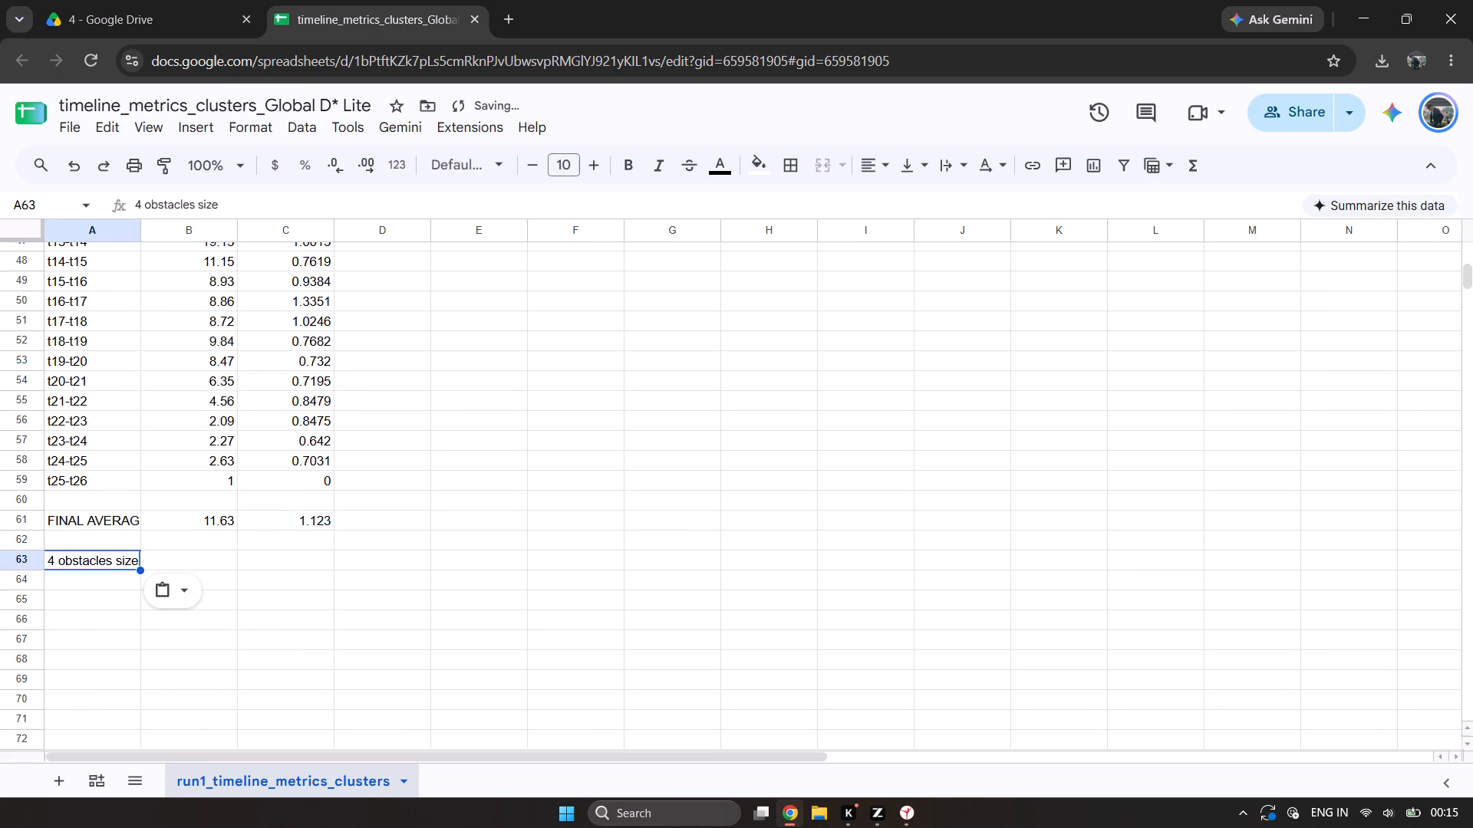
{"action": "left_click", "coordinate": [143, 205]}
{"action": "key", "text": "BackSpace"}
{"action": "key", "text": "6"}
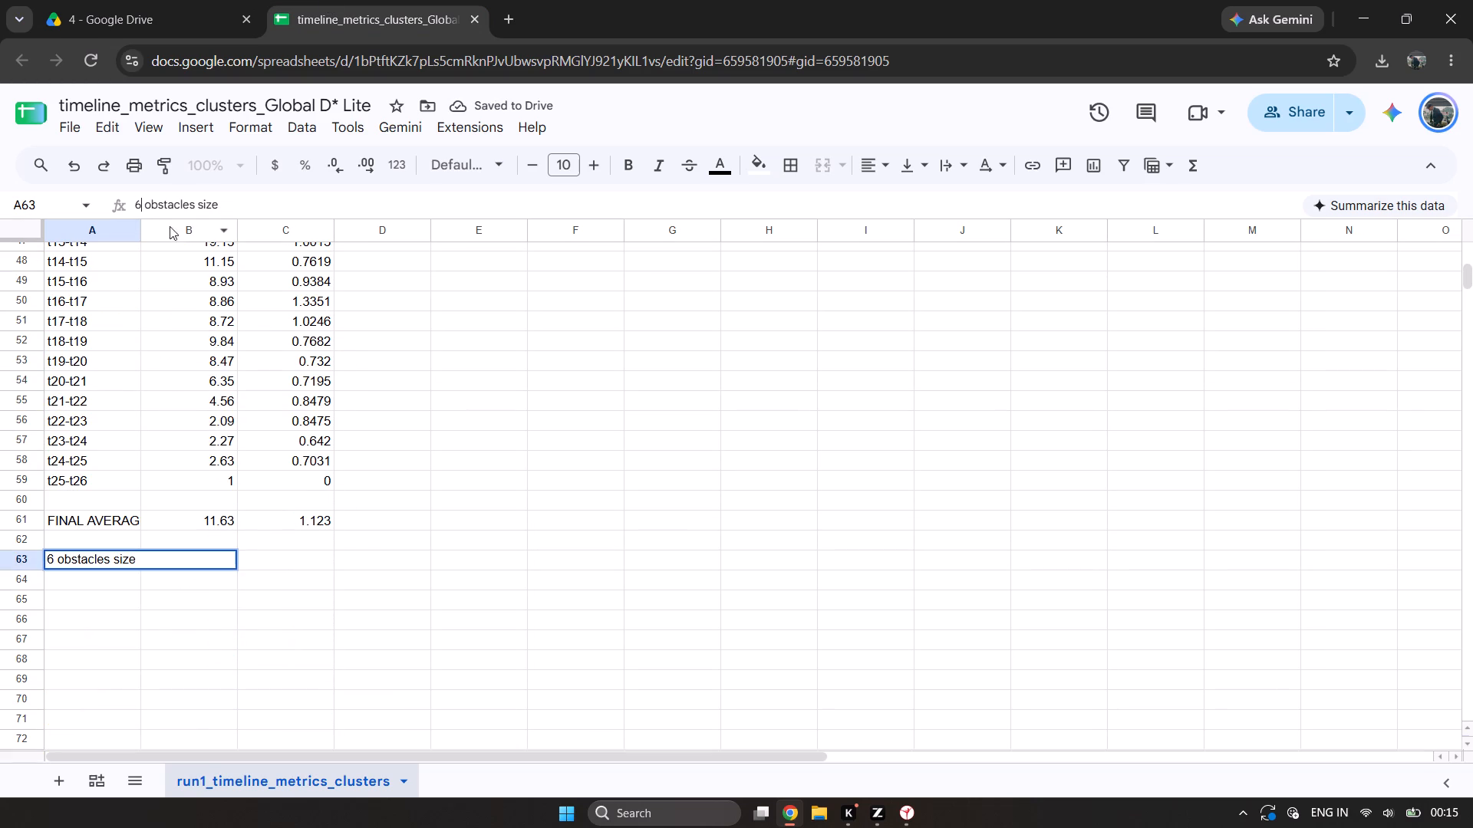
{"action": "left_click", "coordinate": [131, 578]}
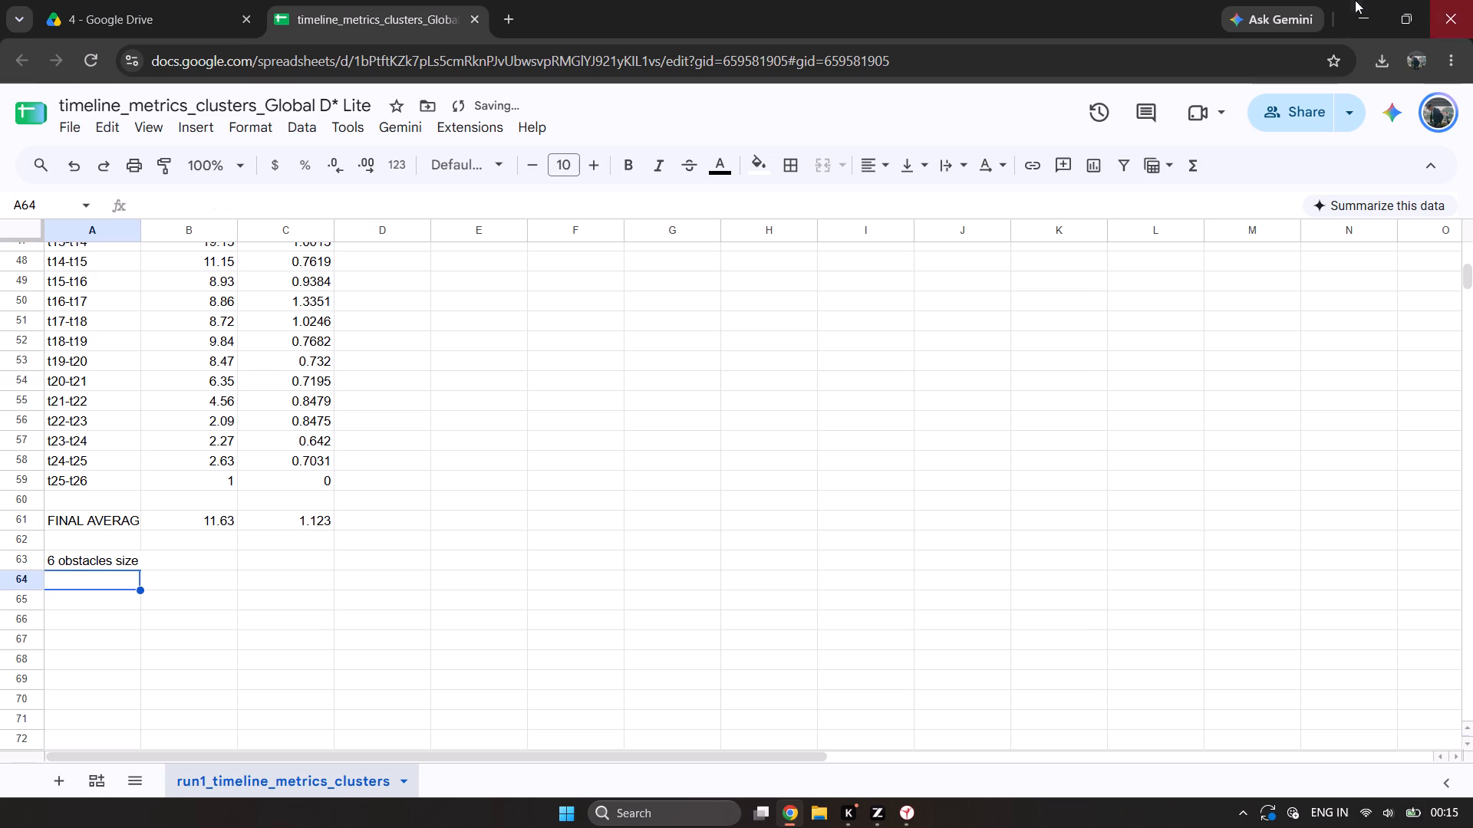
Copy the whole run1_timeline_metrics_clusters.csv table from Global D* Lite folder 6 into the spreadsheet at cell A64.
{"action": "left_click", "coordinate": [78, 4]}
{"action": "left_click", "coordinate": [31, 93]}
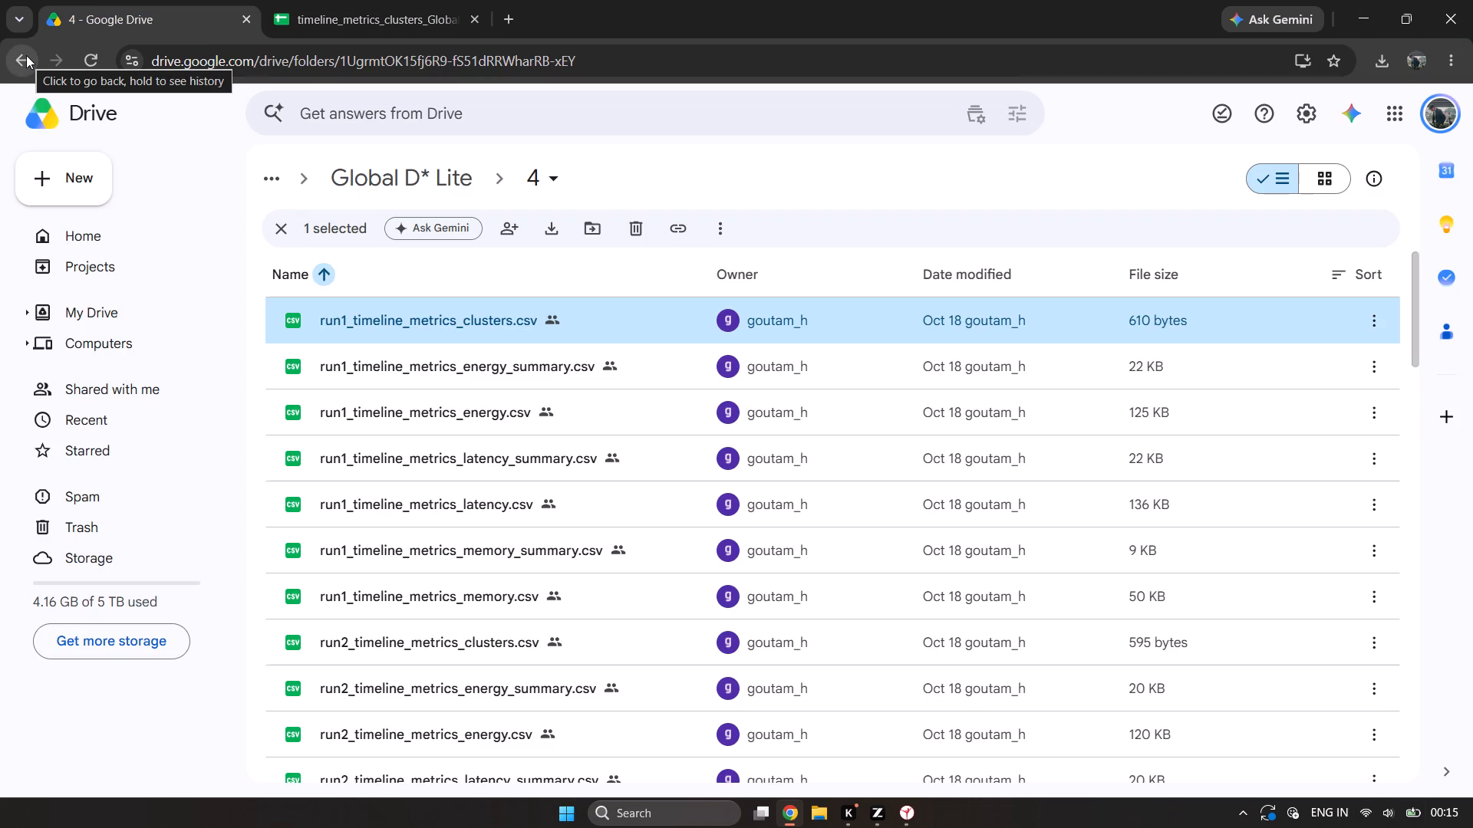
{"action": "left_click", "coordinate": [26, 54]}
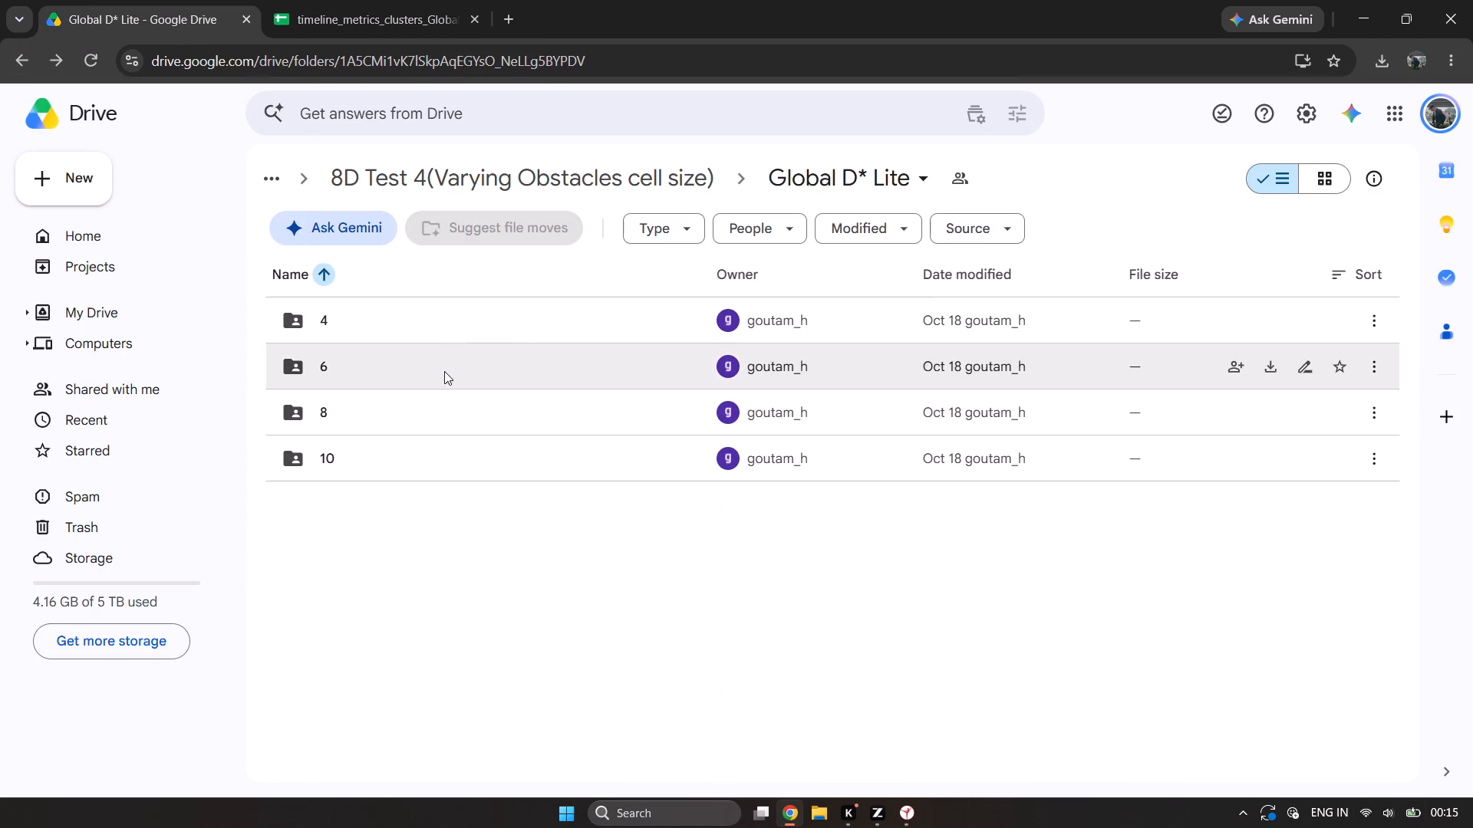
{"action": "double_click", "coordinate": [444, 371]}
{"action": "double_click", "coordinate": [456, 333]}
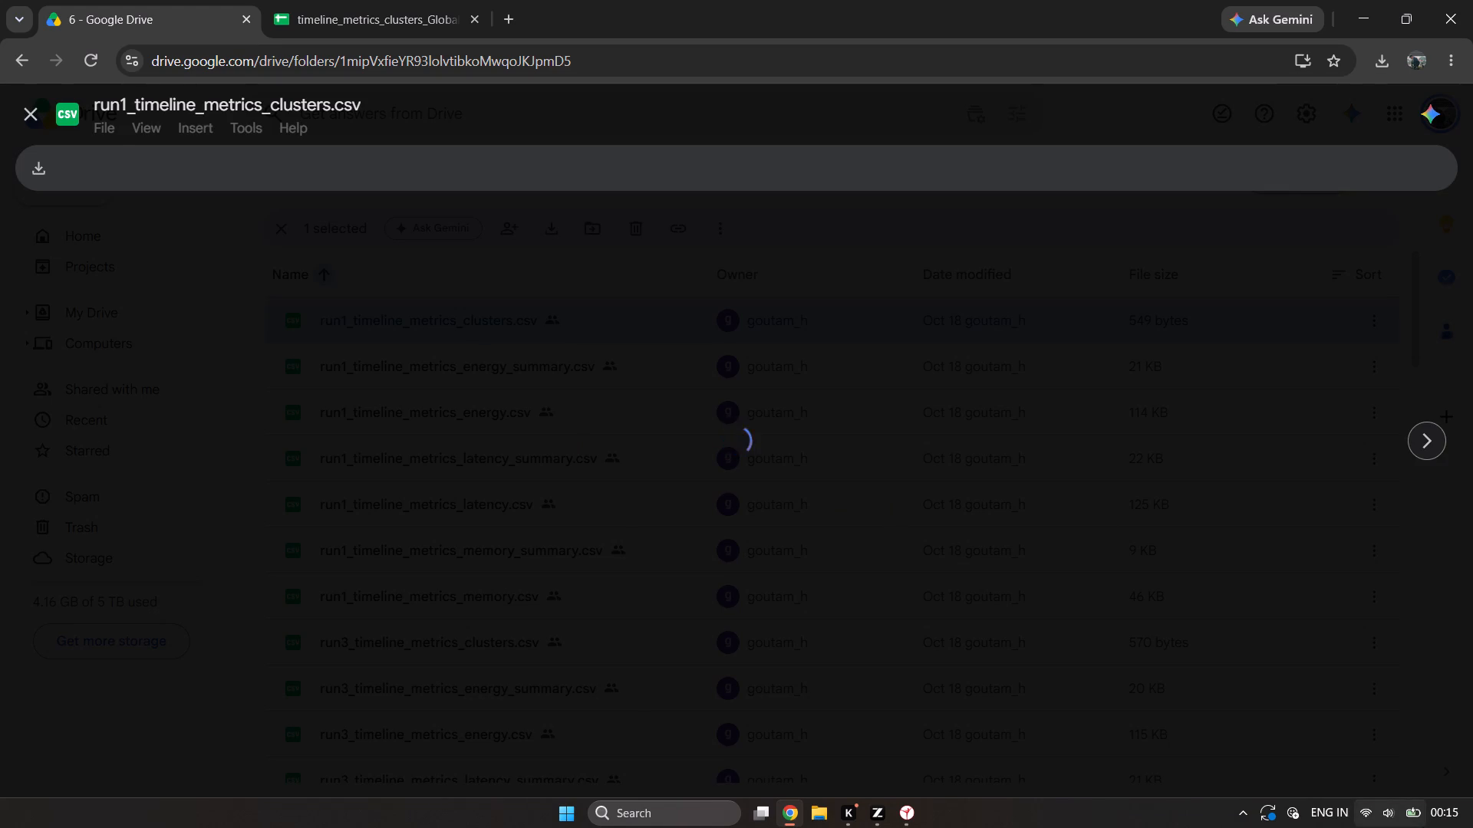
{"action": "scroll", "coordinate": [1458, 747], "scroll_direction": "down", "scroll_amount": 1}
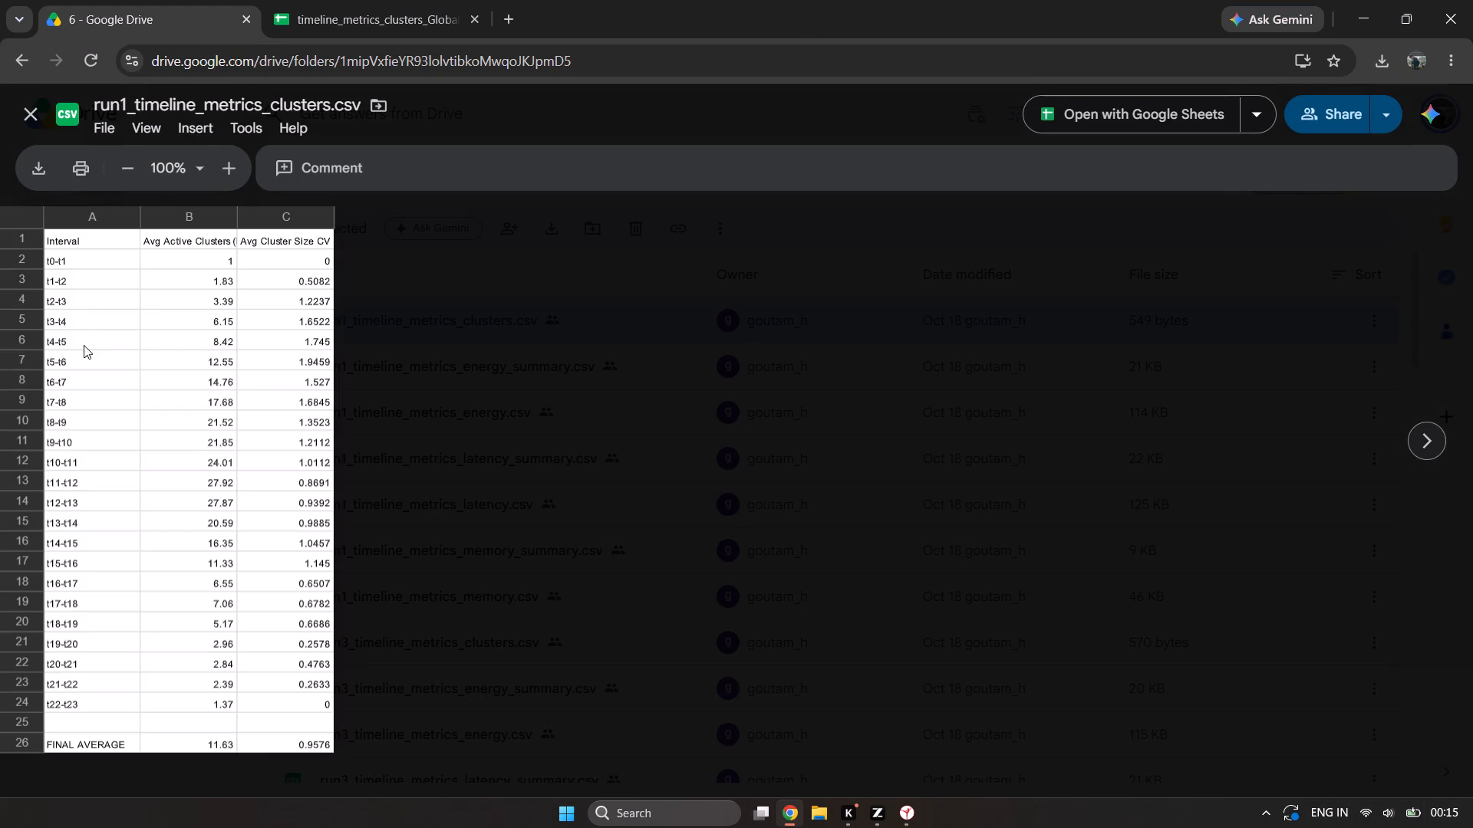
{"action": "left_click_drag", "start_coordinate": [72, 238], "coordinate": [279, 766]}
{"action": "key", "text": "ctrl+c"}
{"action": "left_click", "coordinate": [311, 27]}
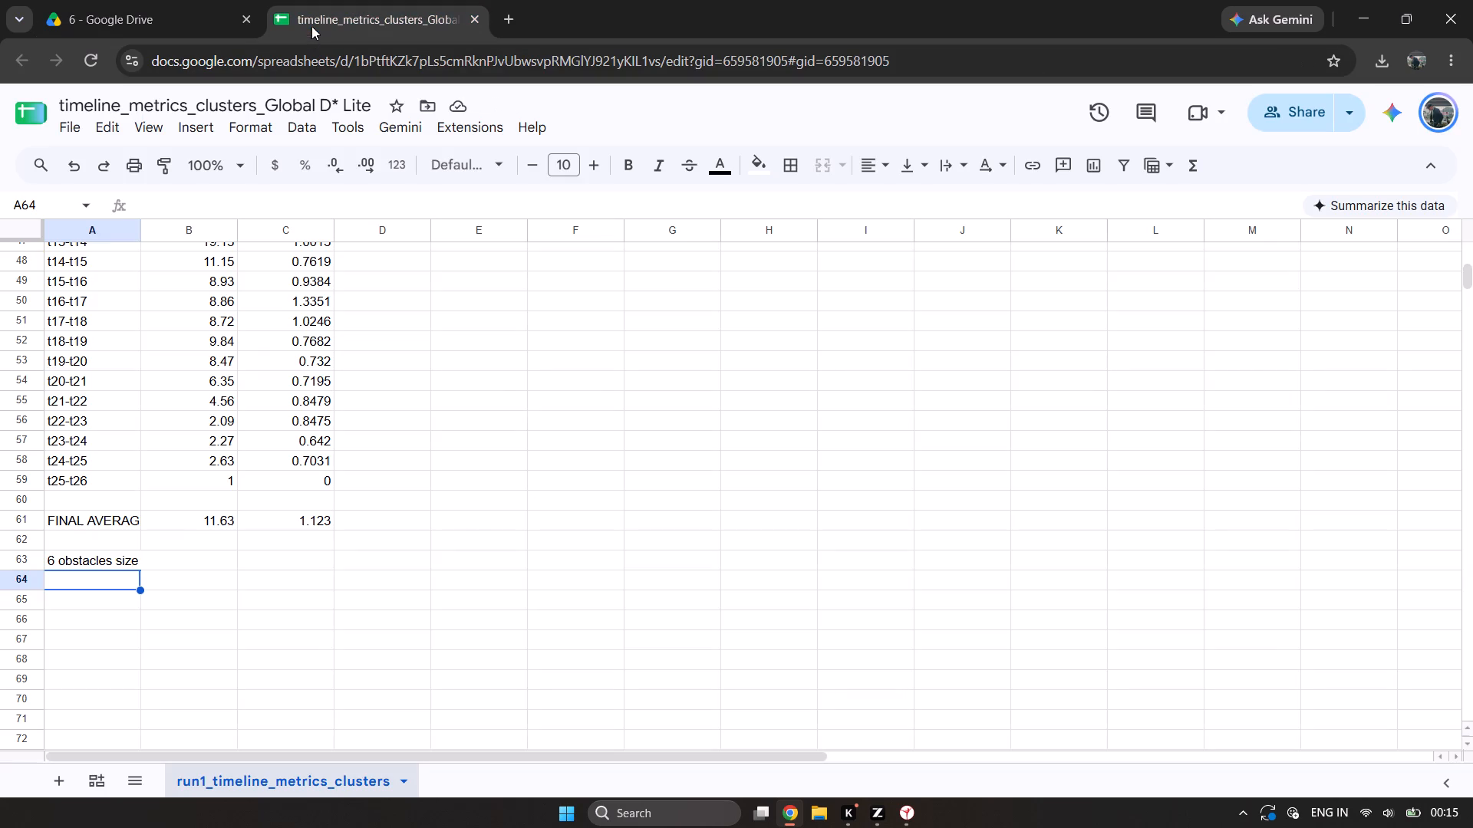
{"action": "key", "text": "ctrl+v"}
{"action": "left_click", "coordinate": [460, 563]}
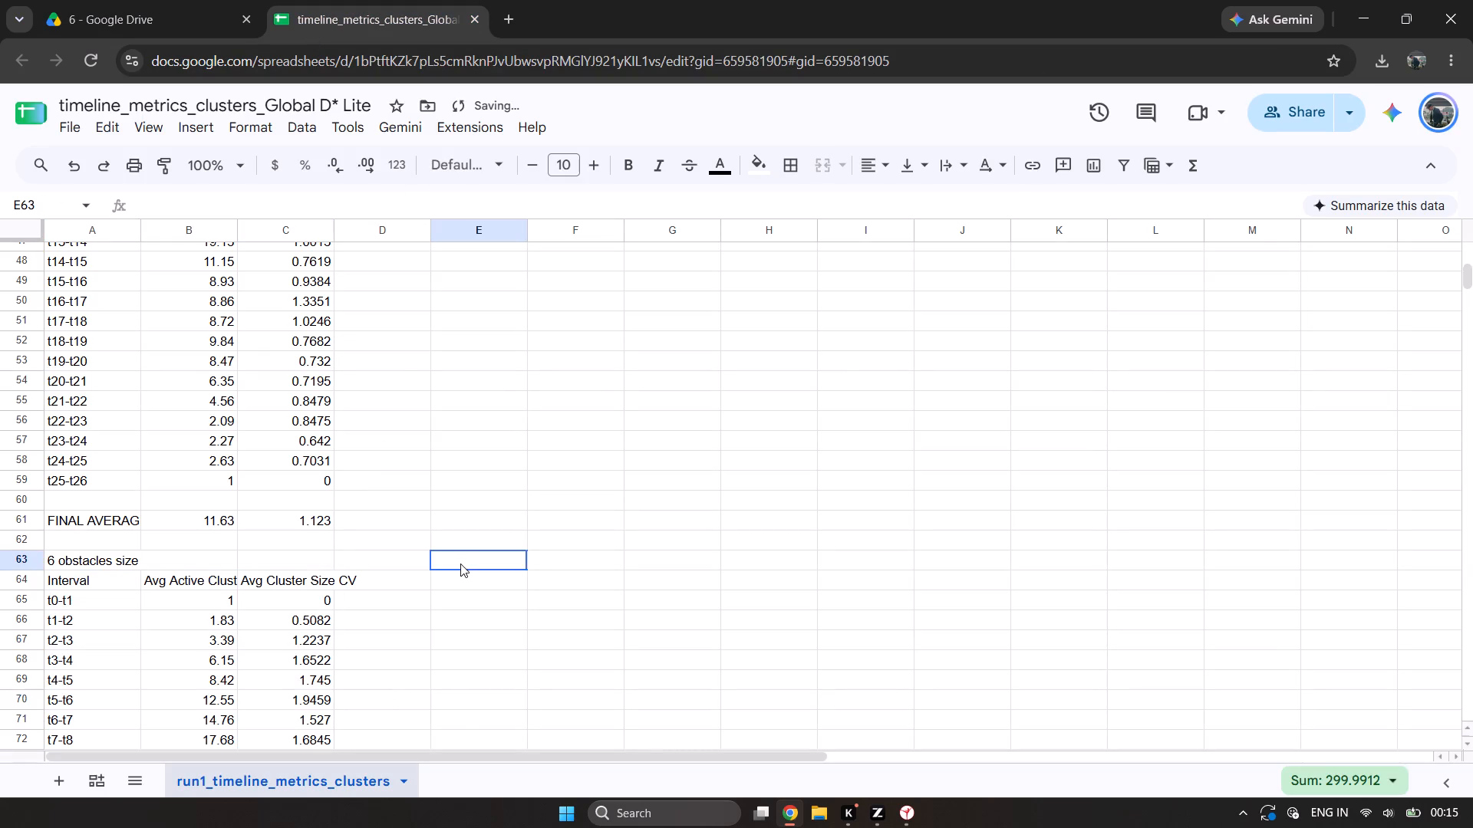
Copy the A63 label to cell A91 below the table and change it to "8 obstacles size".
{"action": "left_click", "coordinate": [104, 559]}
{"action": "key", "text": "ctrl+c"}
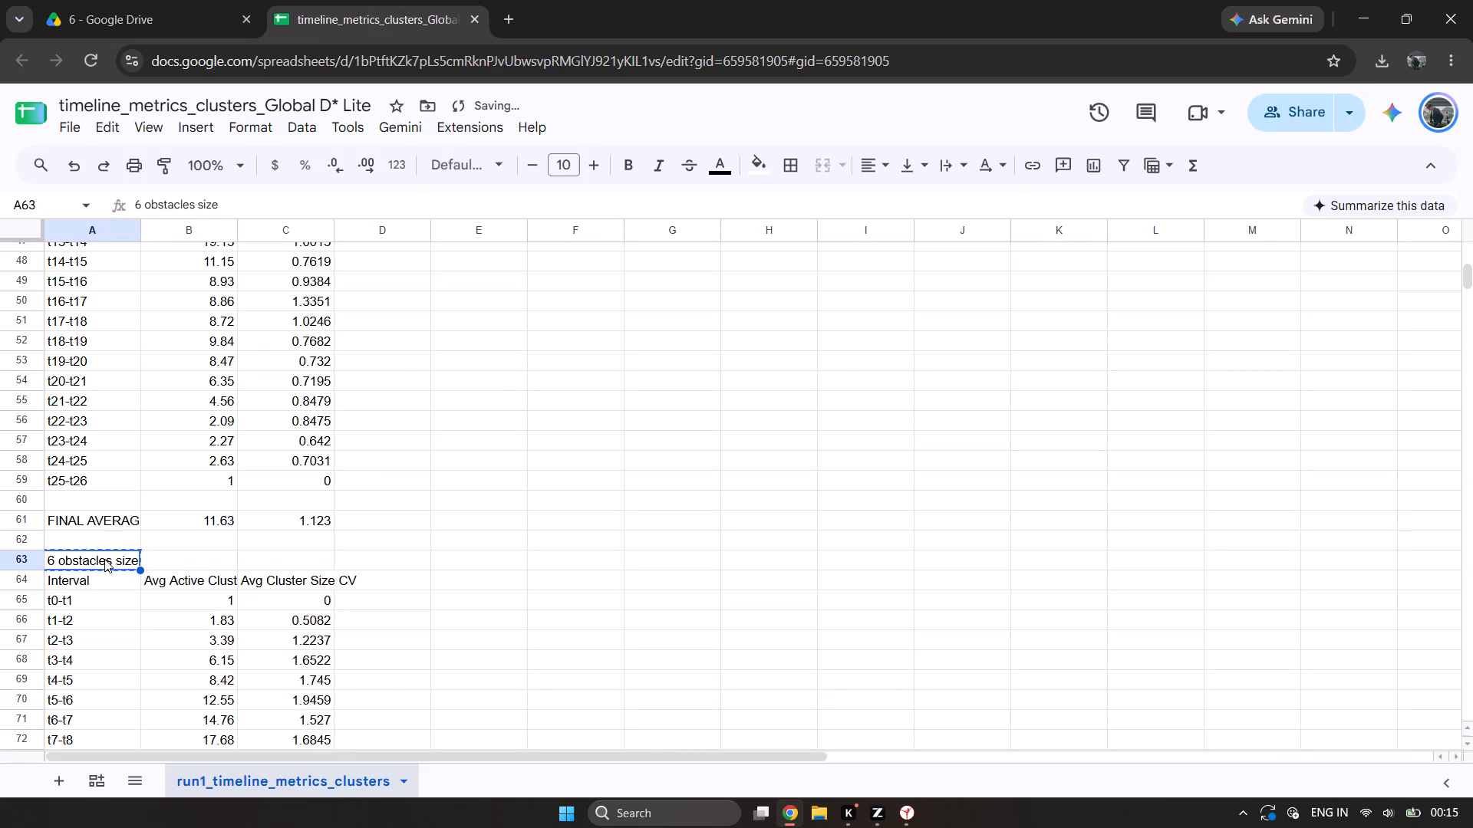
{"action": "scroll", "coordinate": [184, 572], "scroll_direction": "down", "scroll_amount": 6}
{"action": "left_click", "coordinate": [114, 548]}
{"action": "key", "text": "ctrl+v"}
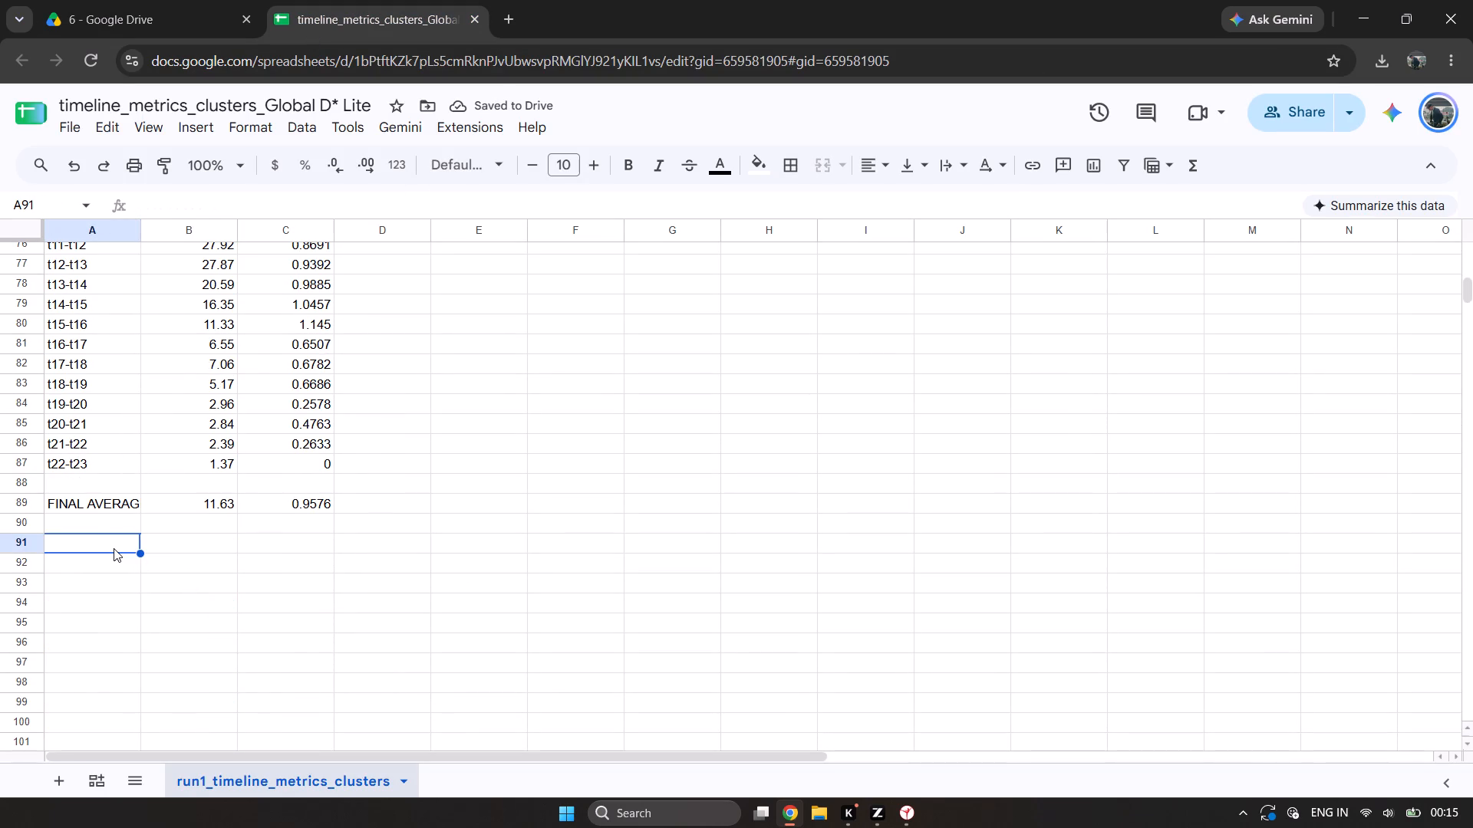
{"action": "left_click", "coordinate": [142, 198]}
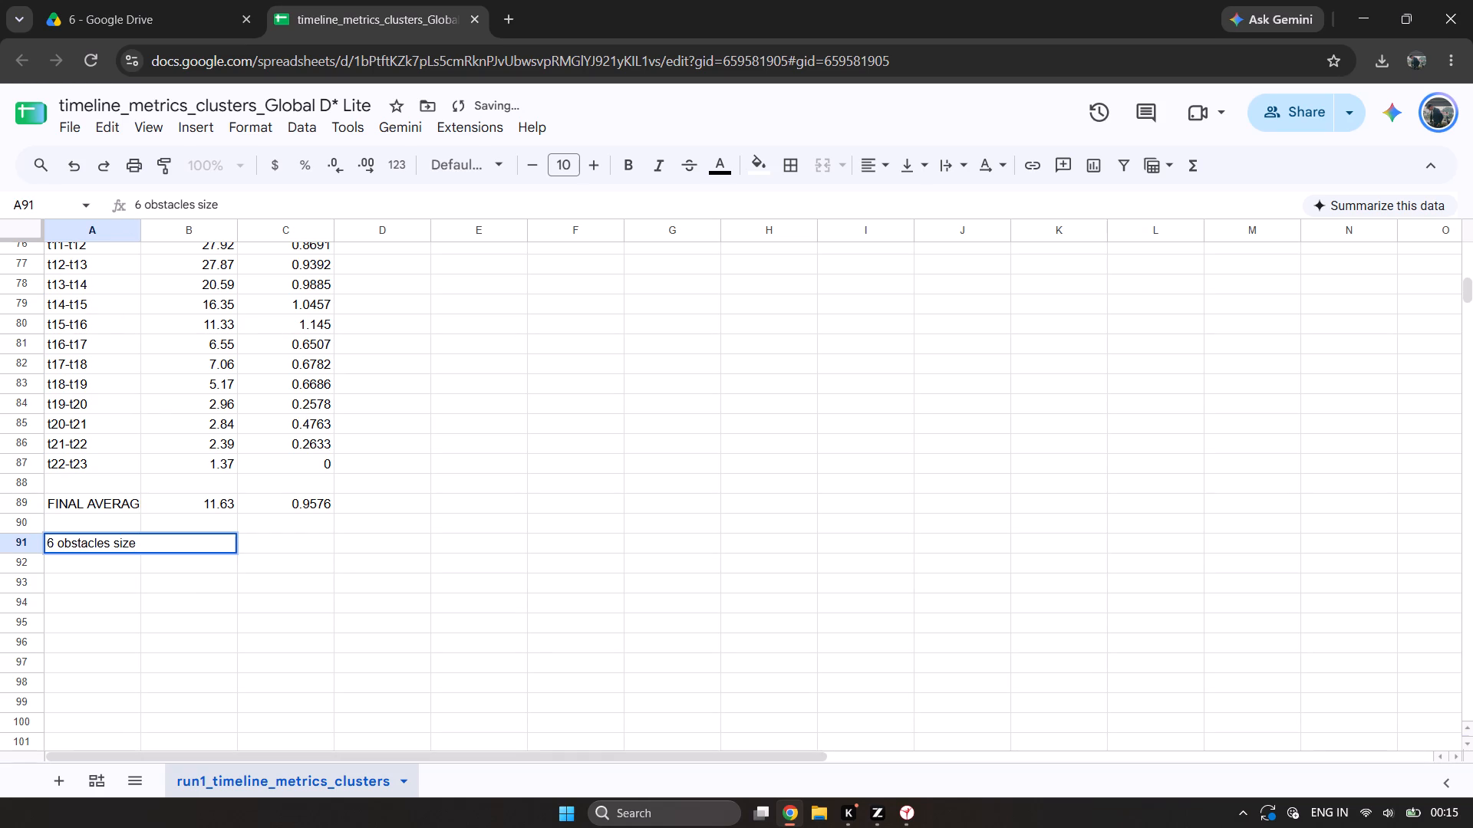
{"action": "key", "text": "BackSpace"}
{"action": "key", "text": "8"}
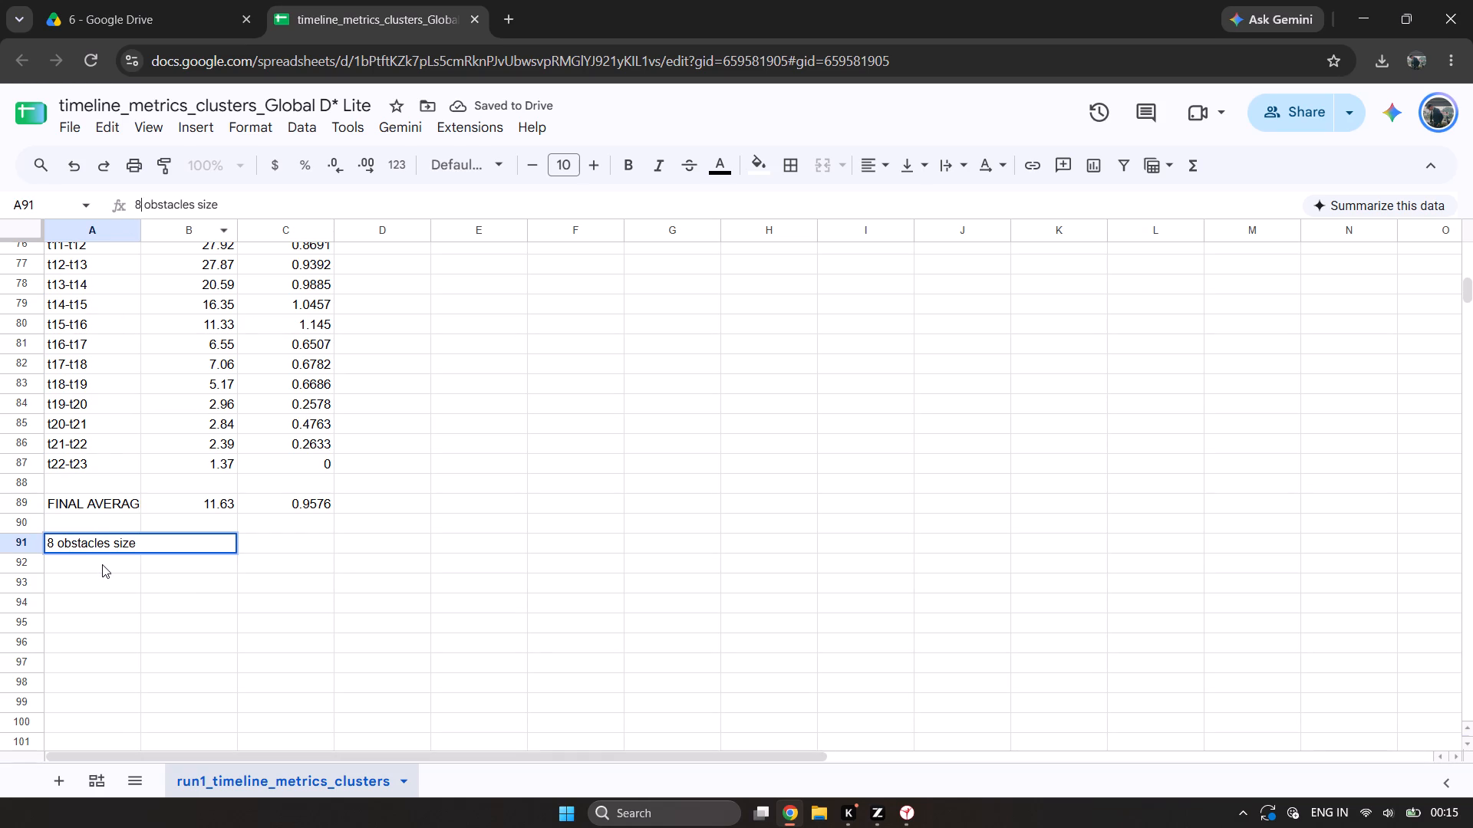
{"action": "left_click", "coordinate": [102, 564]}
Copy the whole run1_timeline_metrics_clusters.csv table from Global D* Lite folder 8 into the spreadsheet at cell A92.
{"action": "left_click", "coordinate": [166, 0]}
{"action": "left_click", "coordinate": [24, 117]}
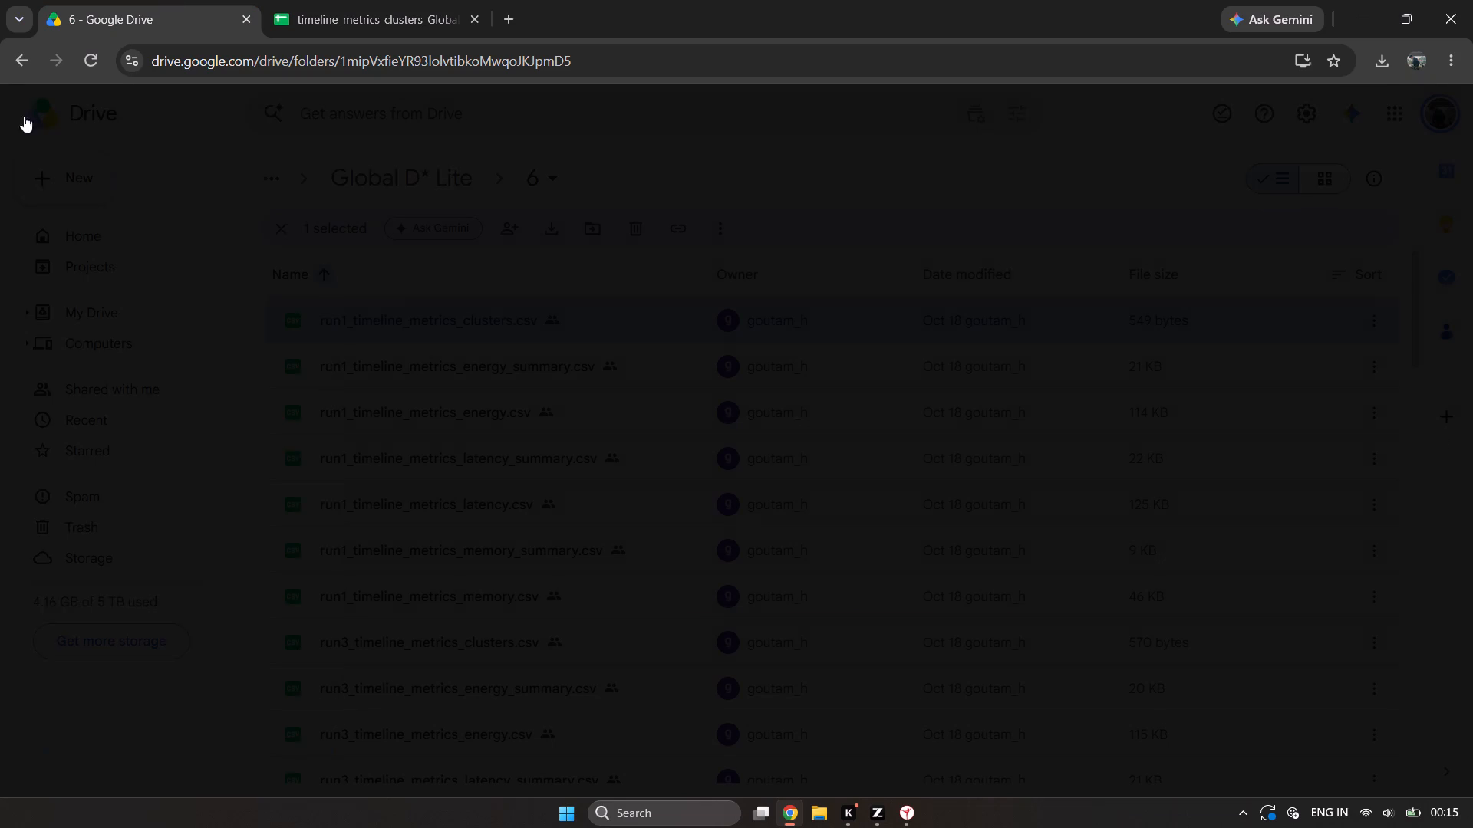
{"action": "left_click", "coordinate": [24, 47]}
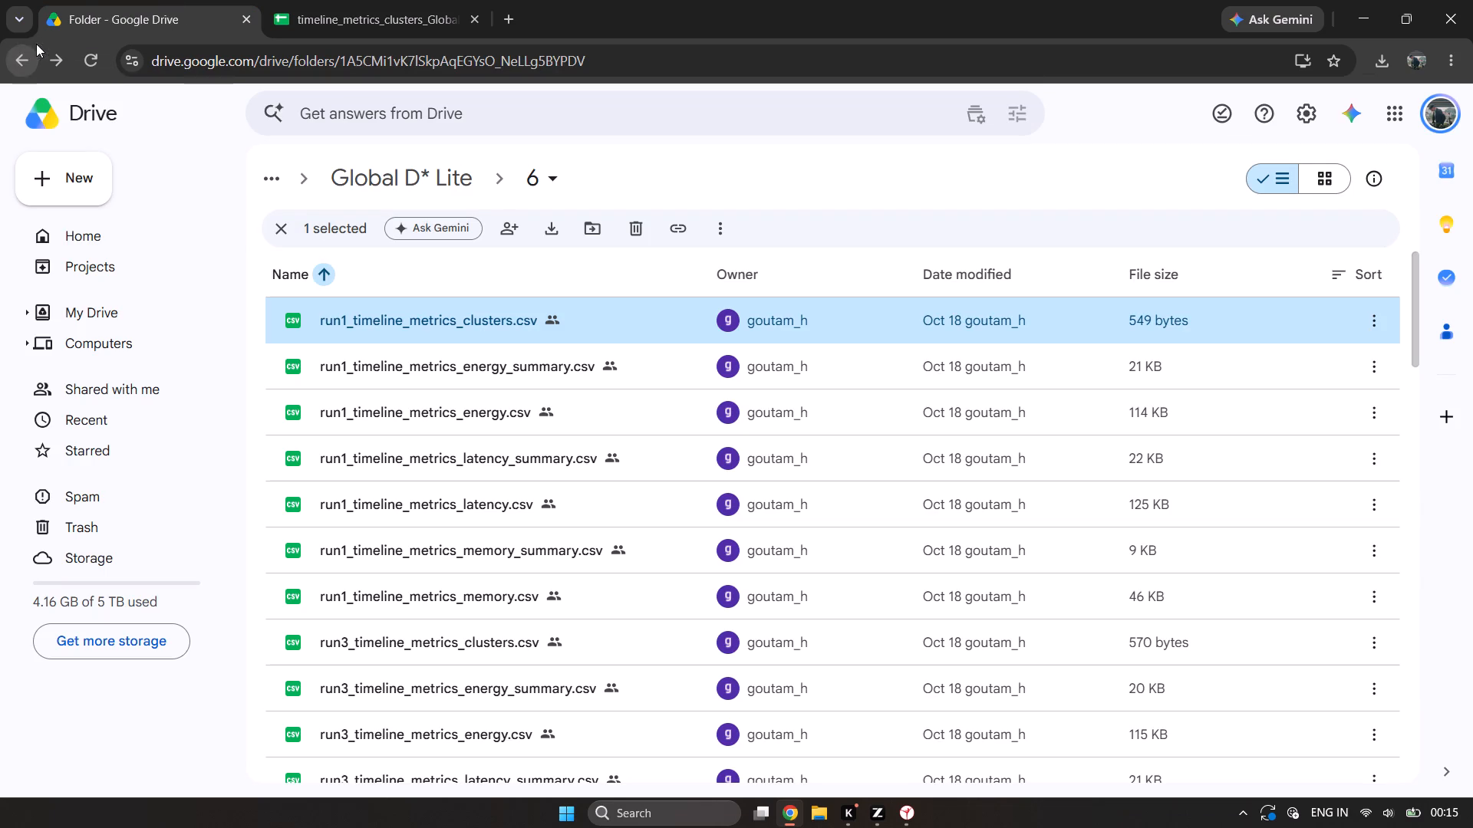
{"action": "double_click", "coordinate": [414, 403]}
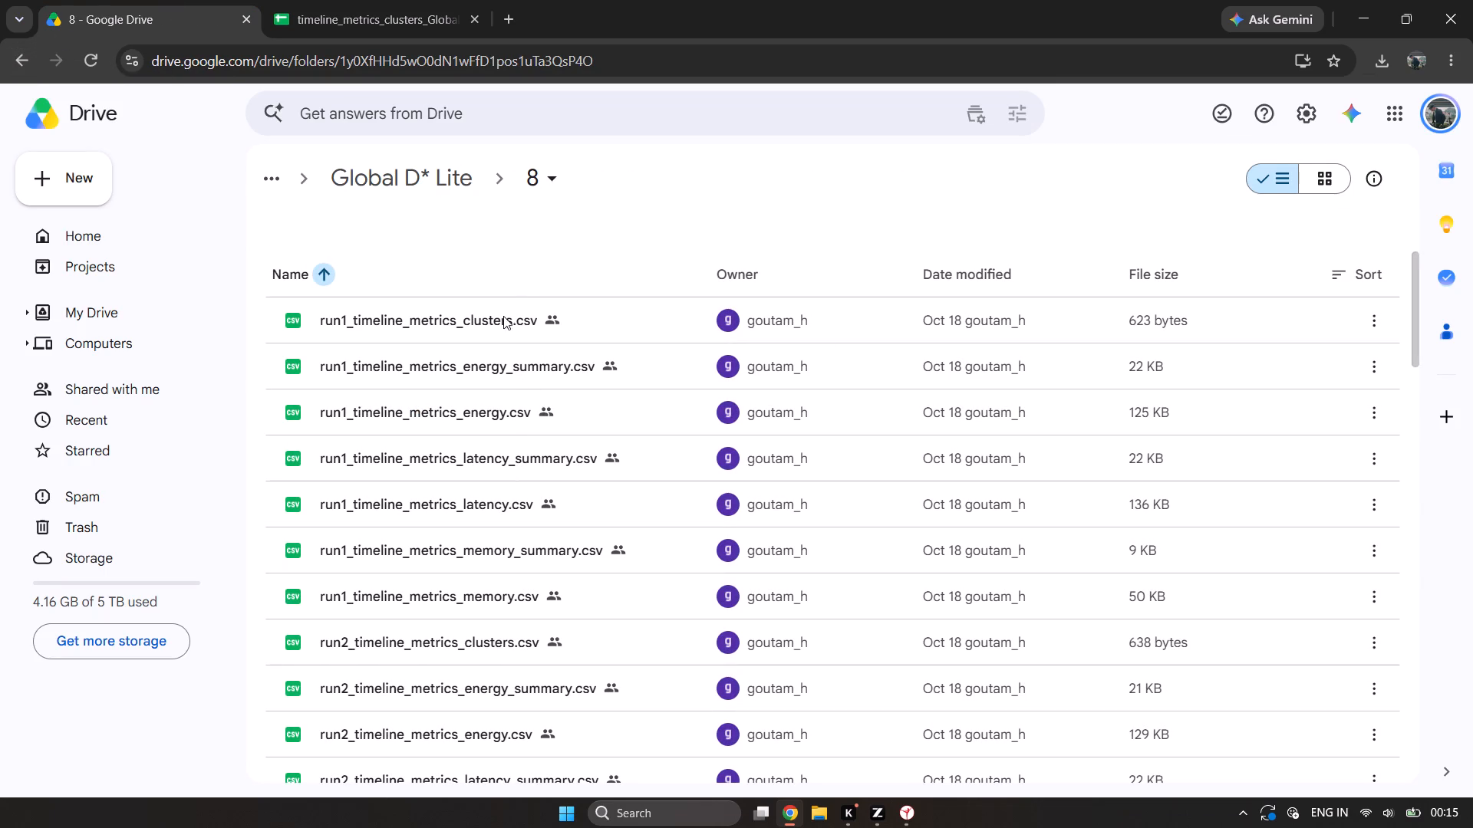
{"action": "double_click", "coordinate": [503, 313]}
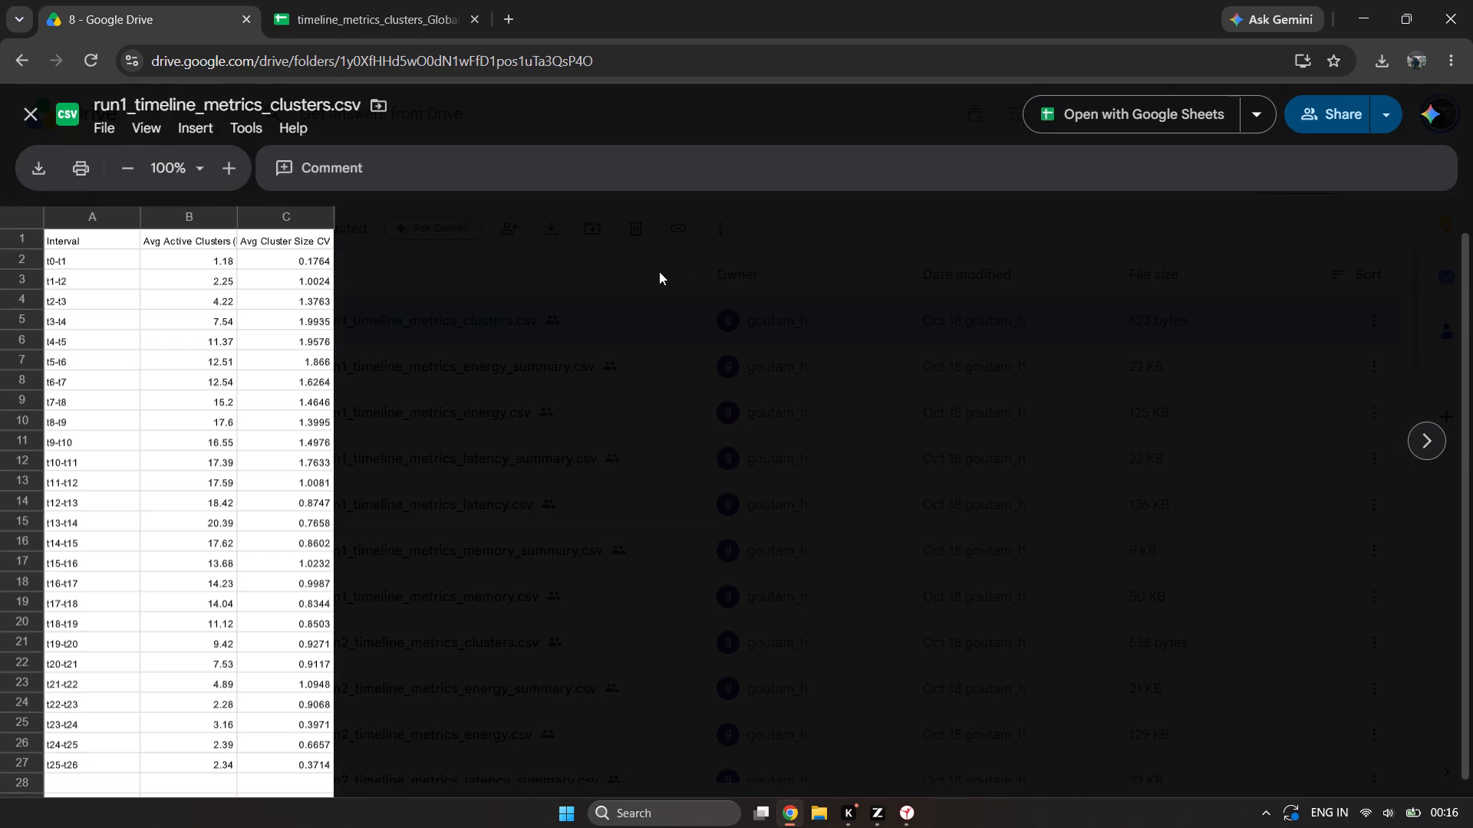
{"action": "left_click_drag", "start_coordinate": [107, 232], "coordinate": [315, 827]}
{"action": "key", "text": "ctrl+c"}
{"action": "left_click", "coordinate": [352, 0]}
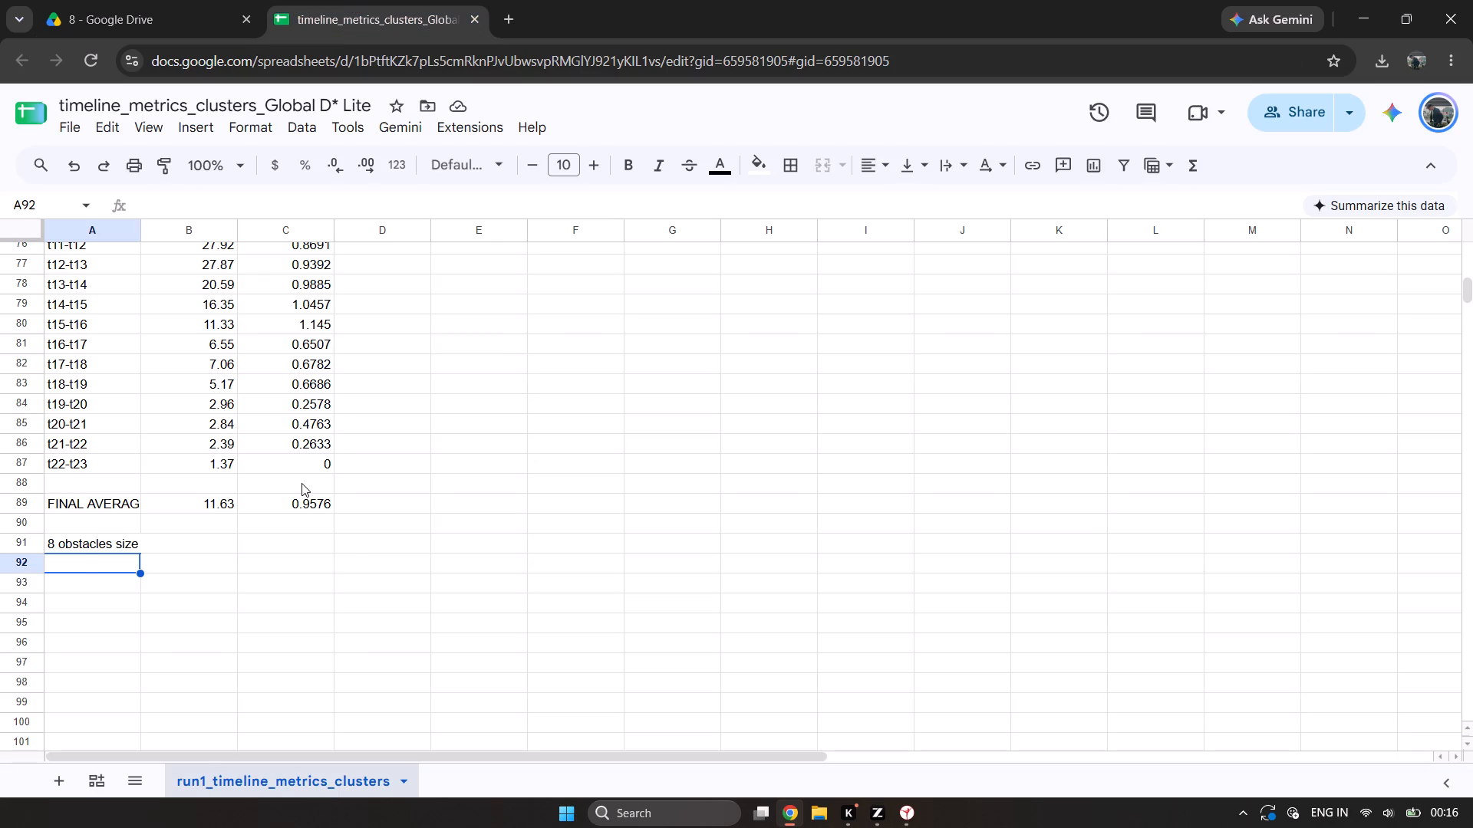
{"action": "key", "text": "ctrl+v"}
{"action": "left_click", "coordinate": [427, 625]}
Copy the A91 label to cell A122 below the table and change it to "10 obstacles size".
{"action": "left_click", "coordinate": [102, 543]}
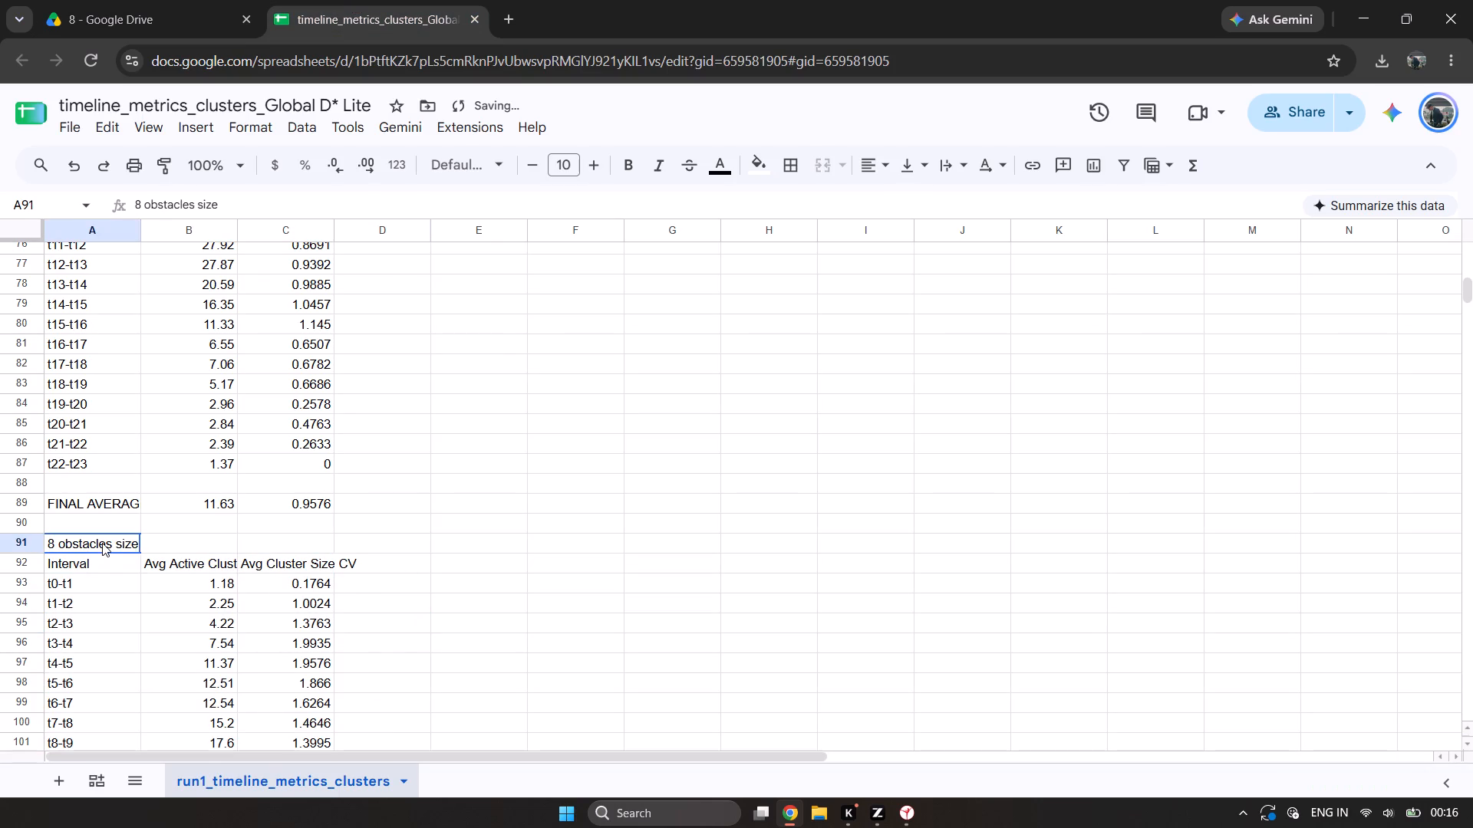
{"action": "key", "text": "ctrl+c"}
{"action": "scroll", "coordinate": [272, 535], "scroll_direction": "down", "scroll_amount": 6}
{"action": "left_click", "coordinate": [117, 590]}
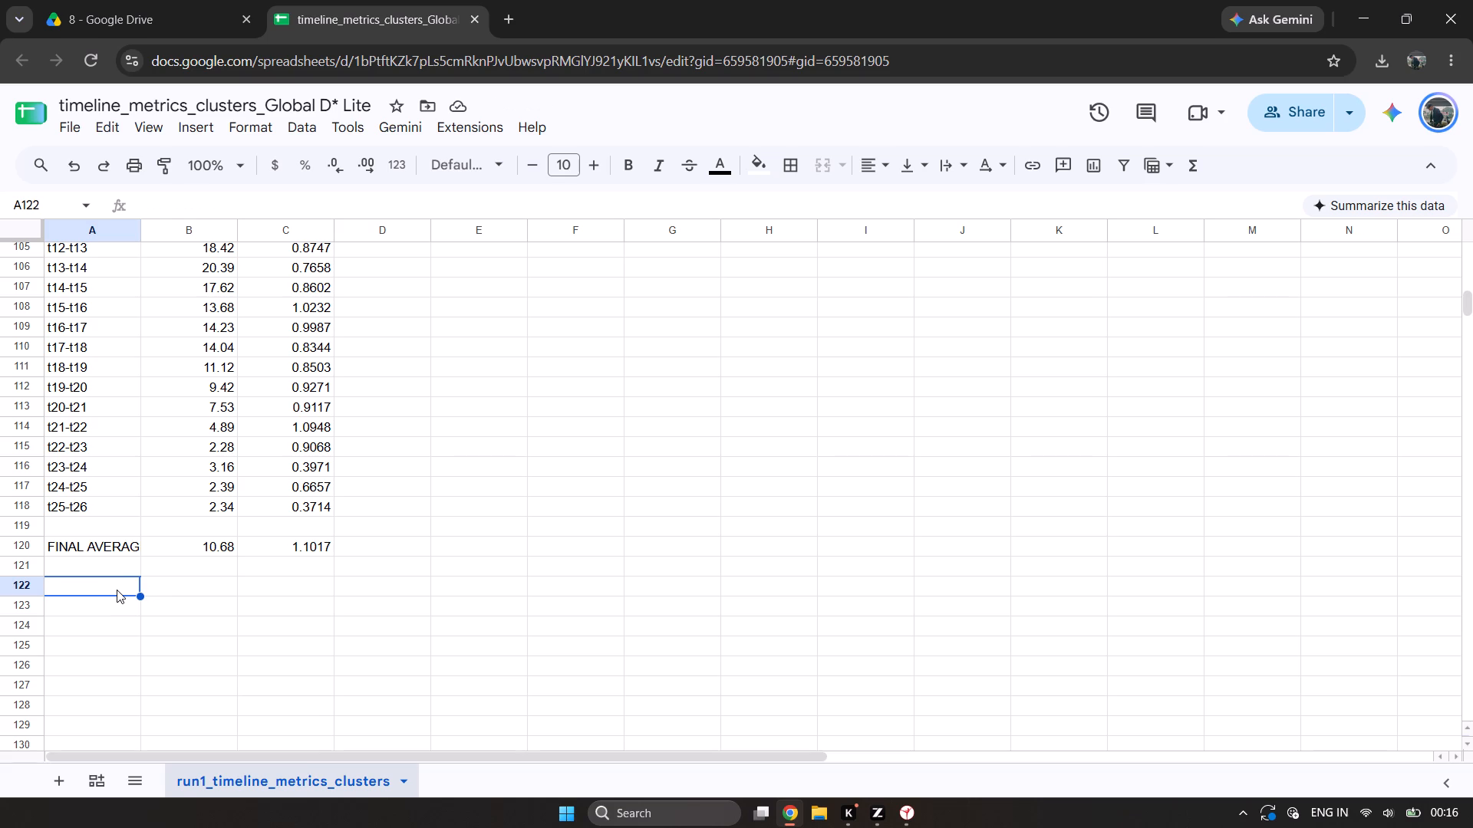
{"action": "key", "text": "ctrl+v"}
{"action": "left_click", "coordinate": [141, 203]}
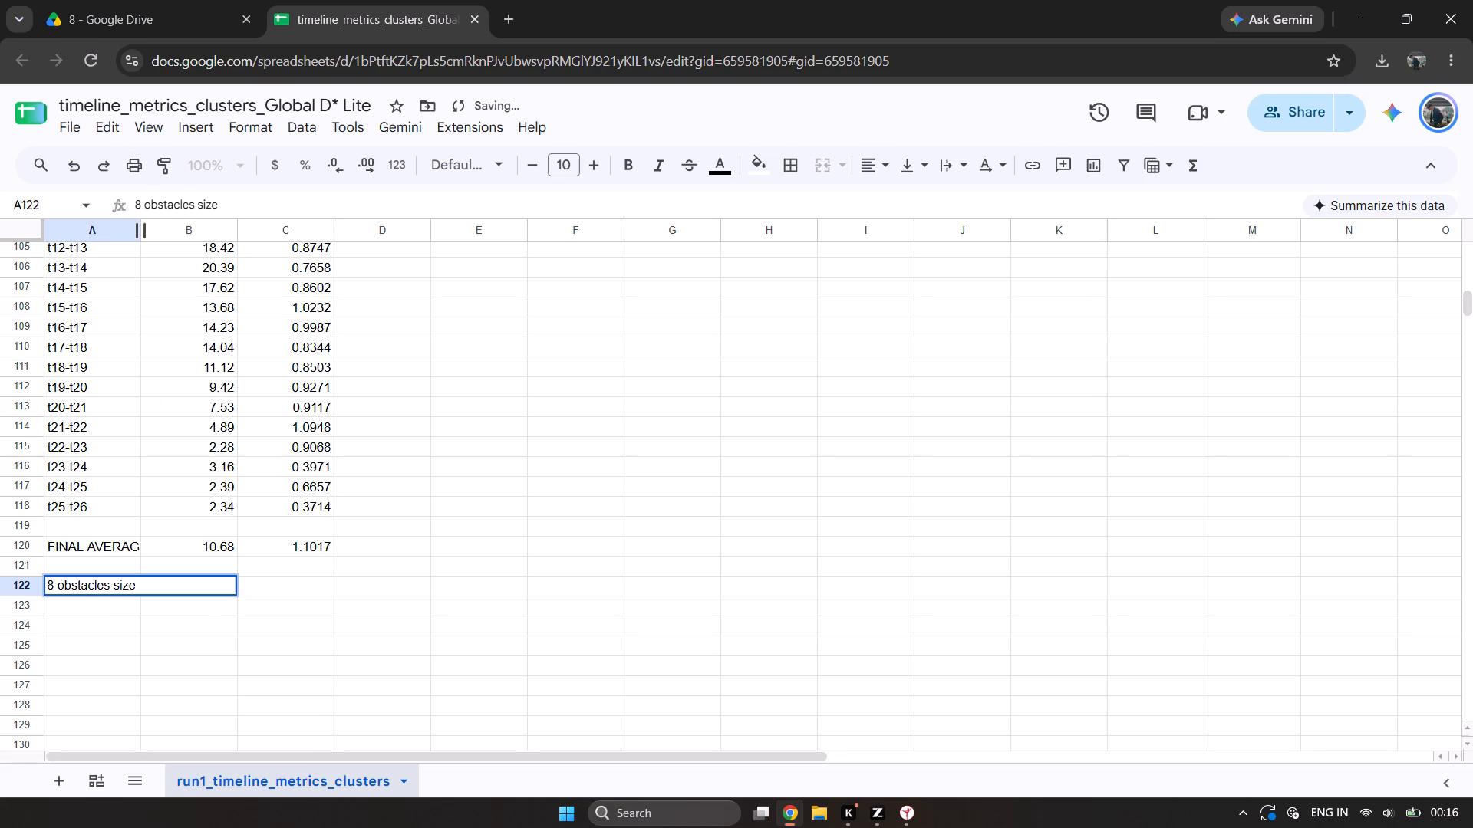
{"action": "key", "text": "BackSpace"}
{"action": "key", "text": "1"}
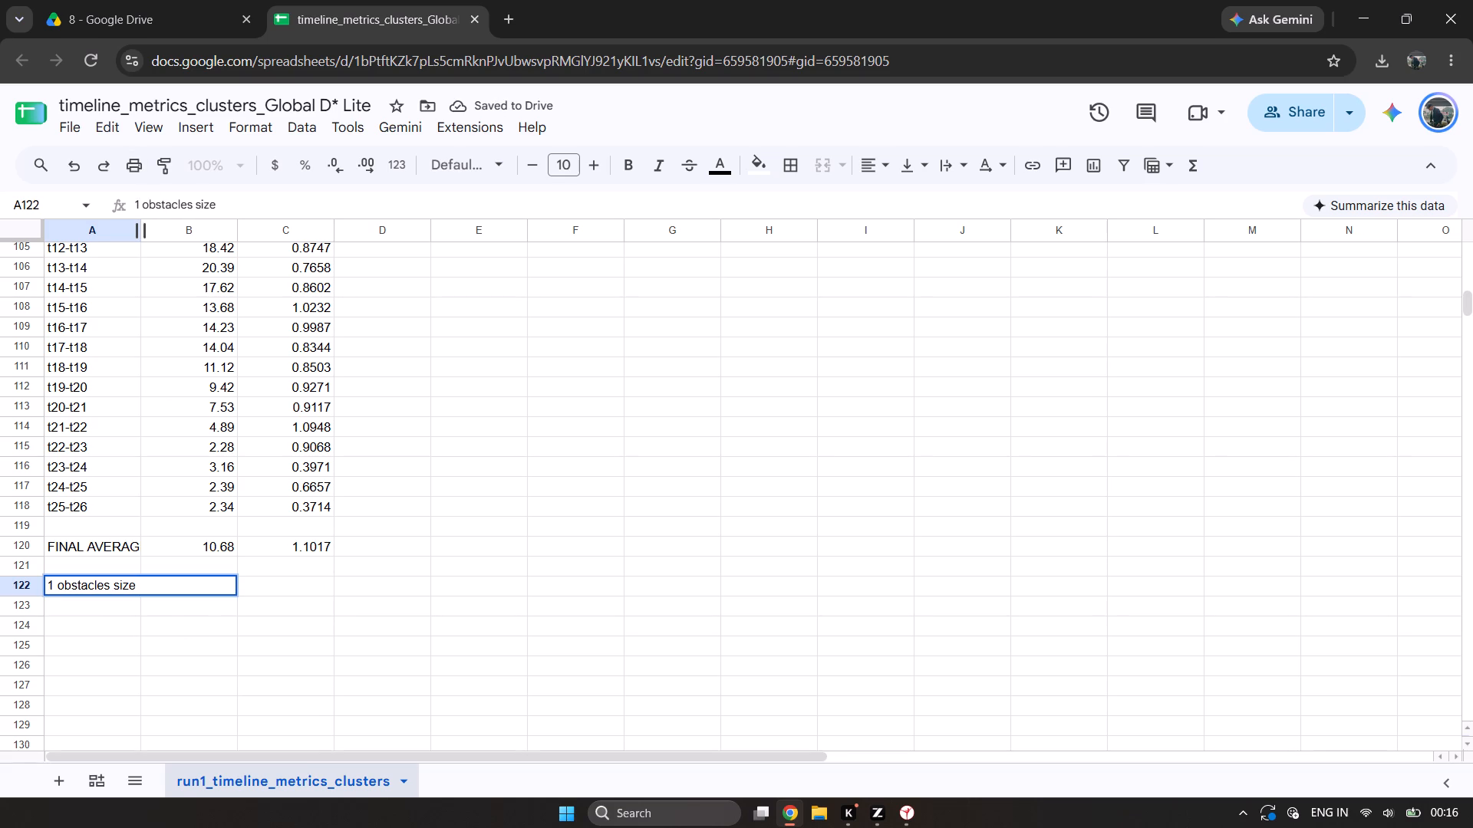
{"action": "key", "text": "0"}
{"action": "left_click", "coordinate": [128, 602]}
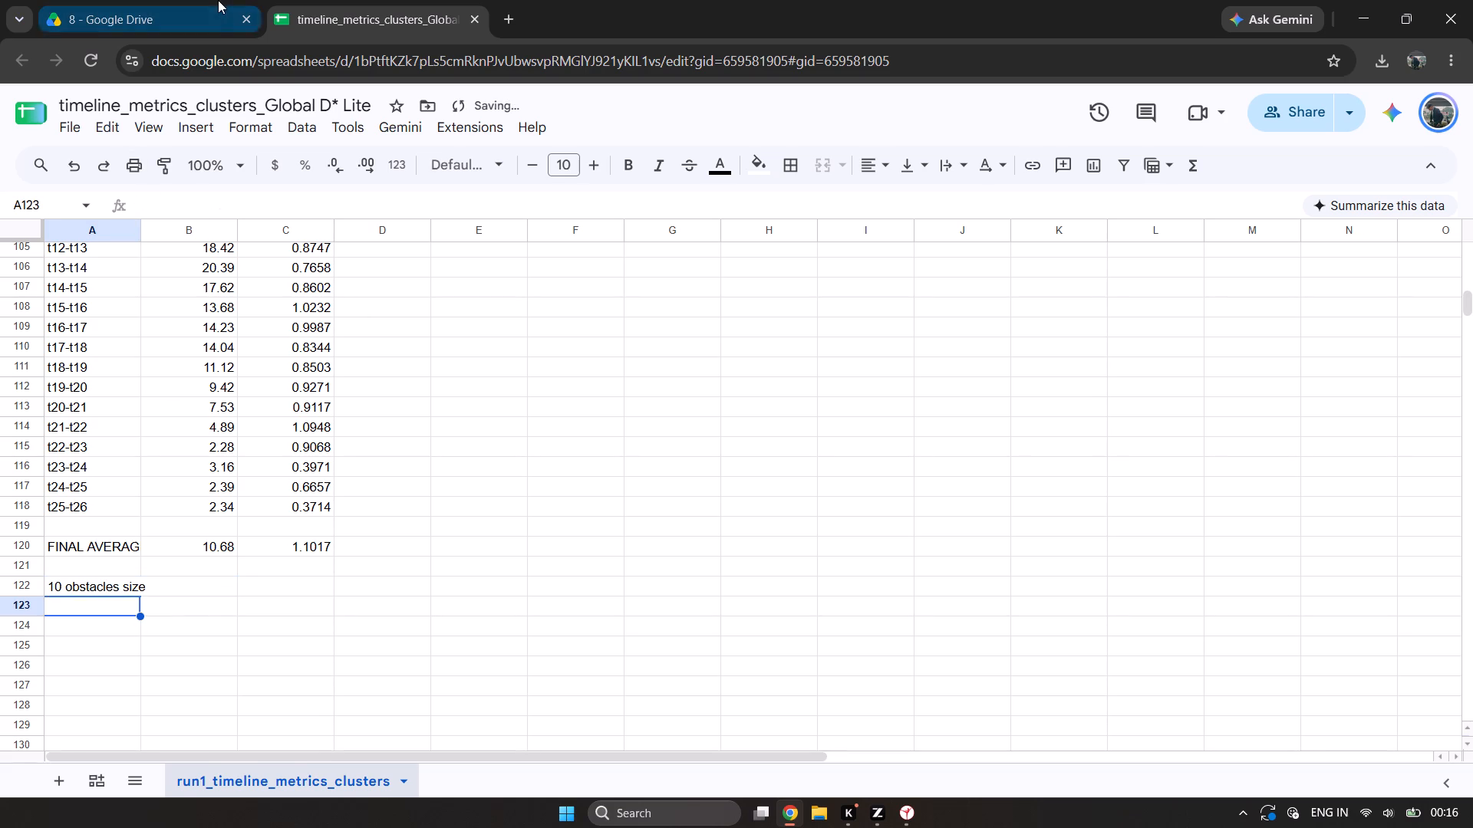
Copy the whole run1_timeline_metrics_clusters.csv table from Global D* Lite folder 10 into the spreadsheet at cell A123.
{"action": "left_click", "coordinate": [218, 0]}
{"action": "left_click", "coordinate": [44, 116]}
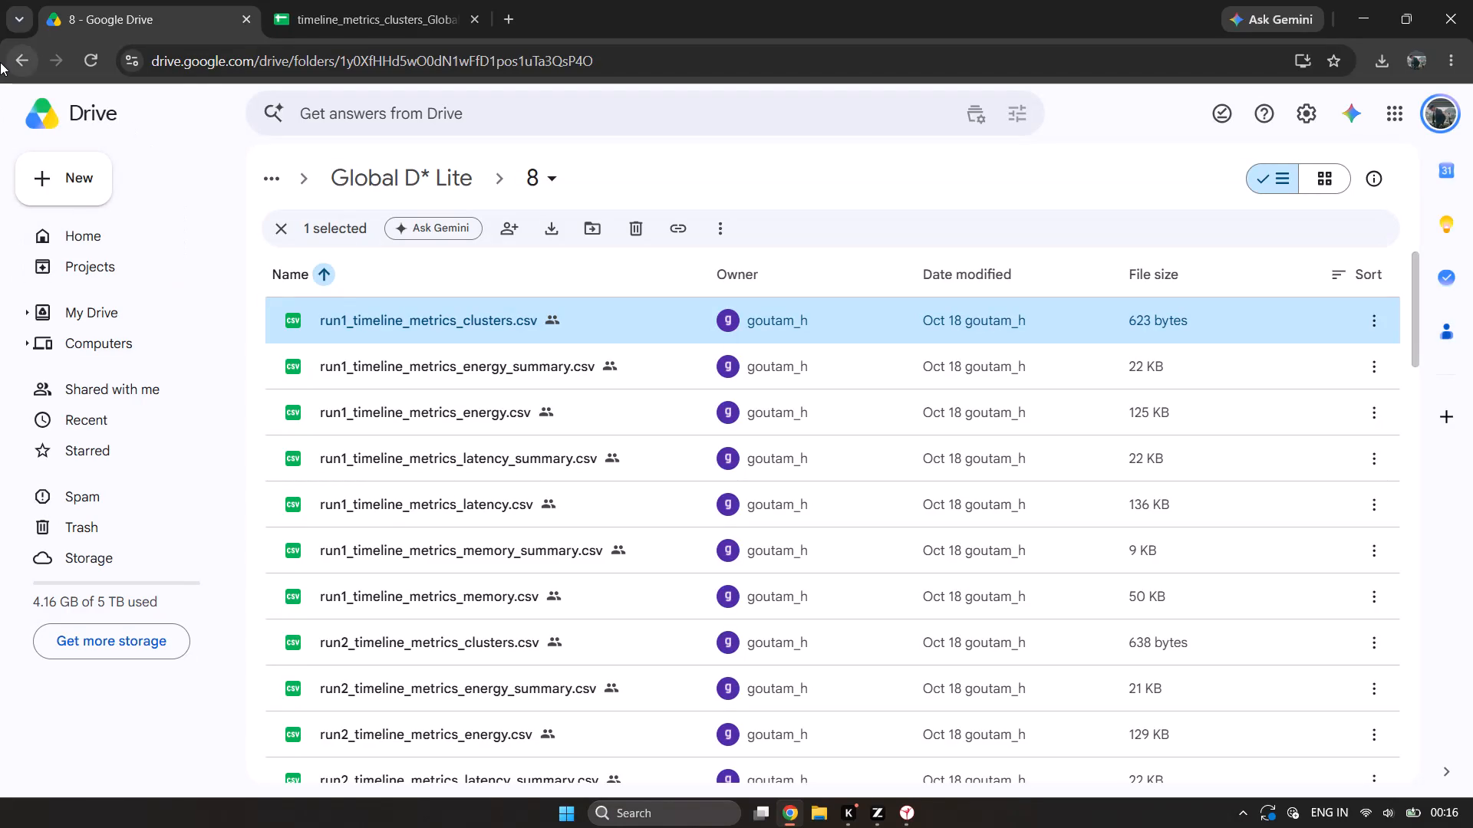
{"action": "left_click", "coordinate": [0, 61]}
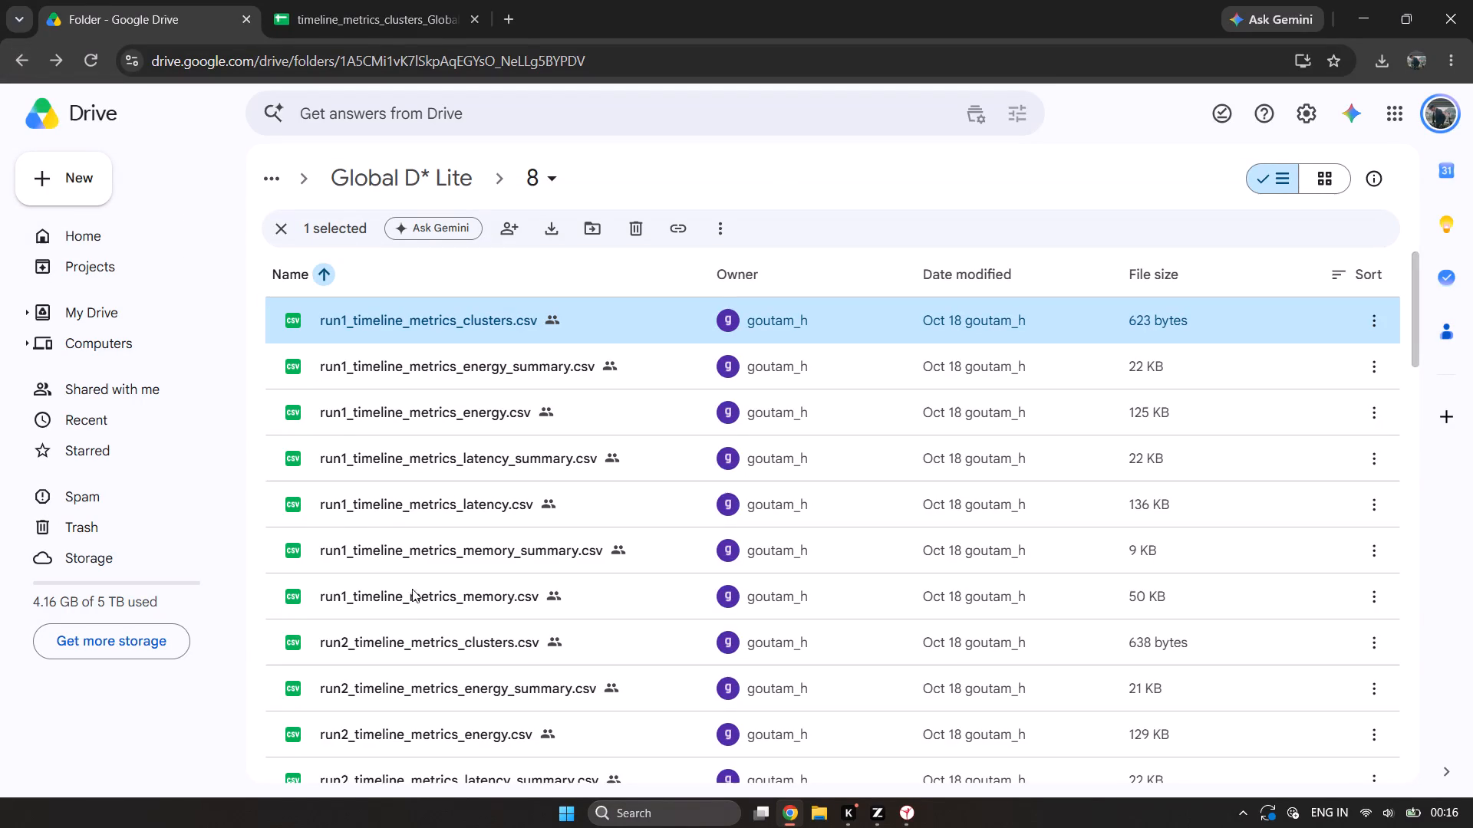
{"action": "double_click", "coordinate": [392, 450]}
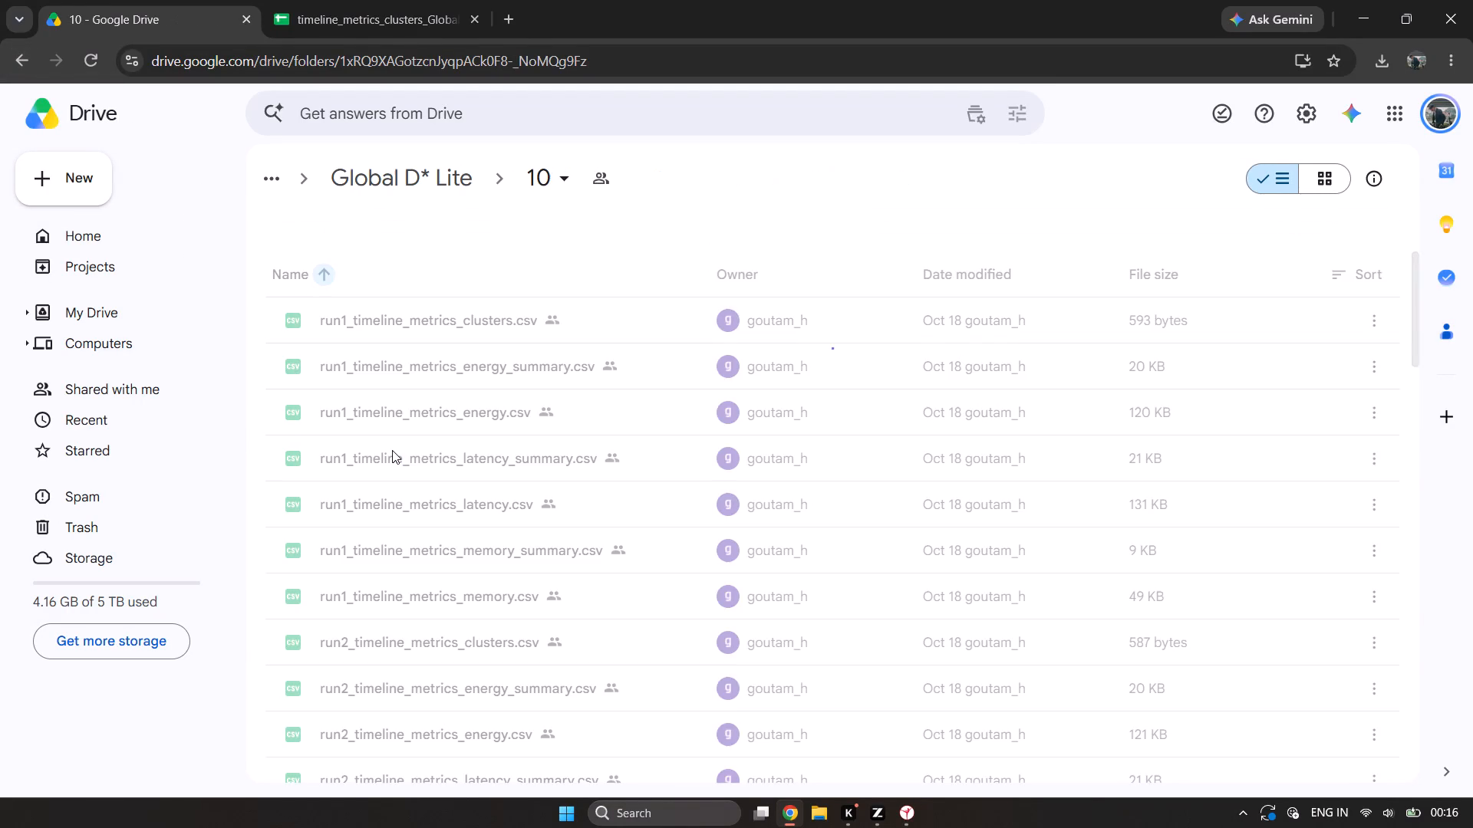
{"action": "double_click", "coordinate": [436, 315]}
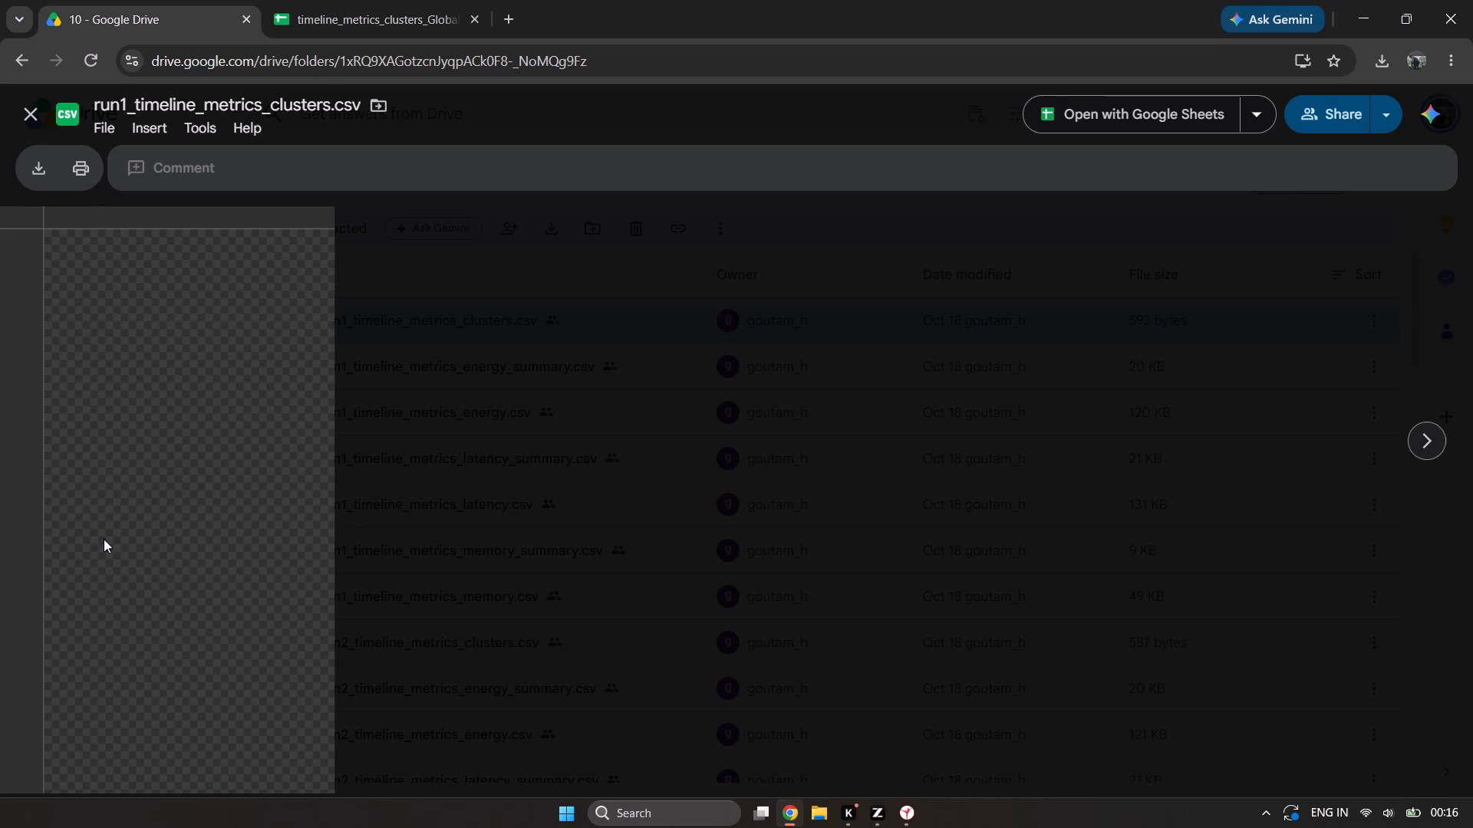
{"action": "left_click_drag", "start_coordinate": [88, 247], "coordinate": [88, 245]}
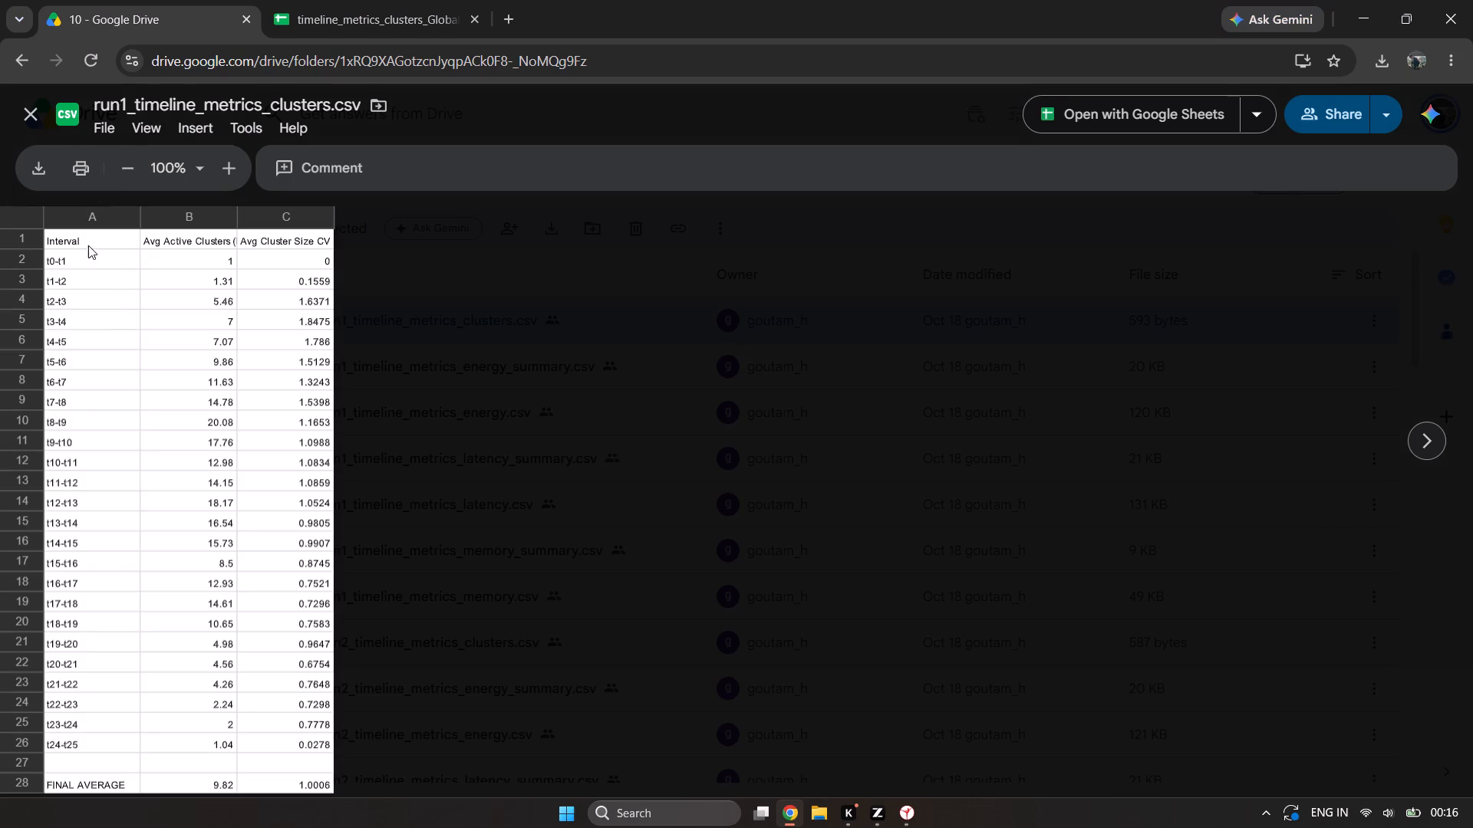
{"action": "left_click_drag", "start_coordinate": [88, 245], "coordinate": [198, 300]}
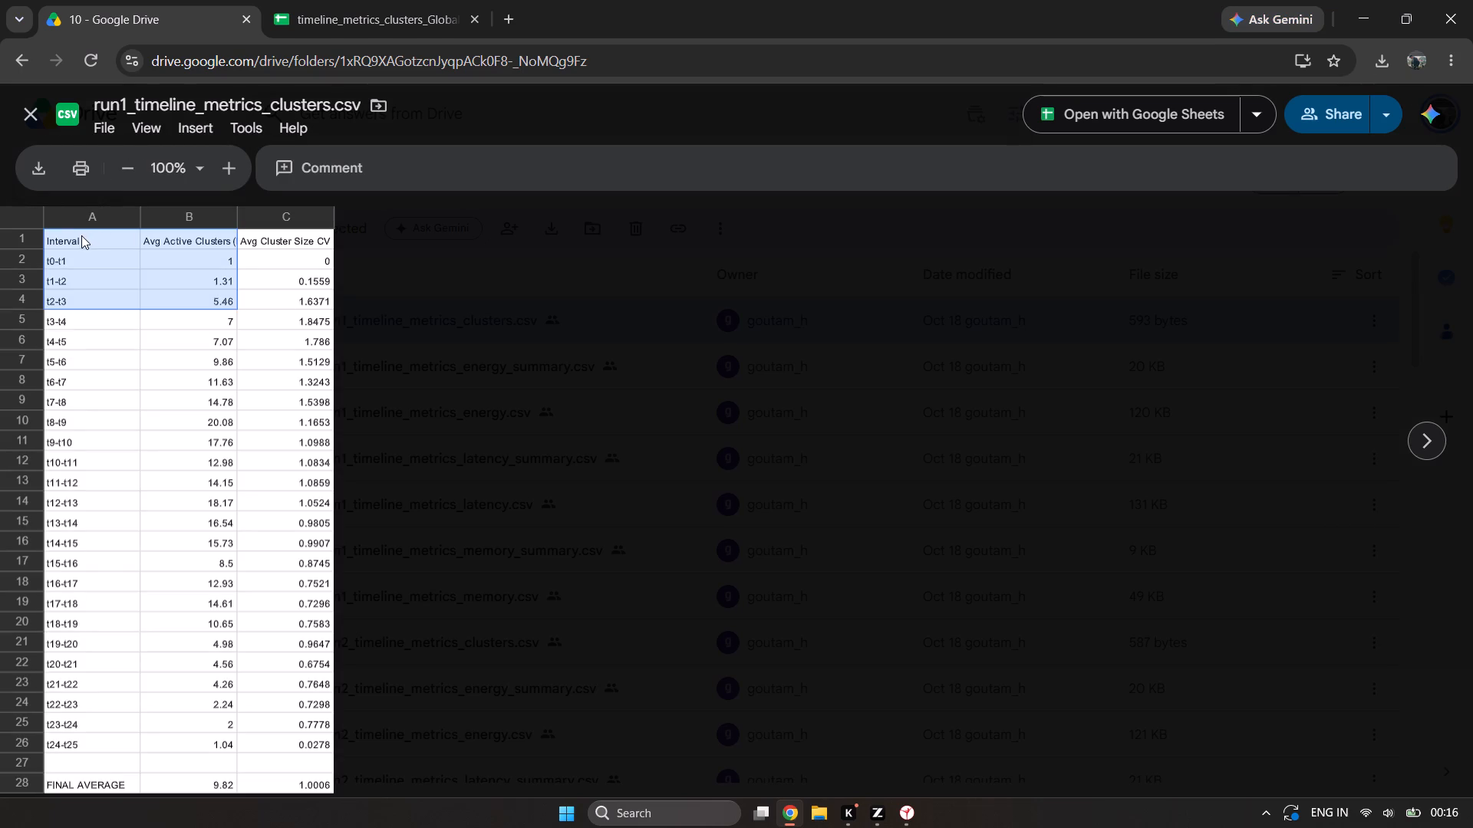
{"action": "left_click", "coordinate": [81, 235]}
{"action": "left_click_drag", "start_coordinate": [69, 238], "coordinate": [295, 827]}
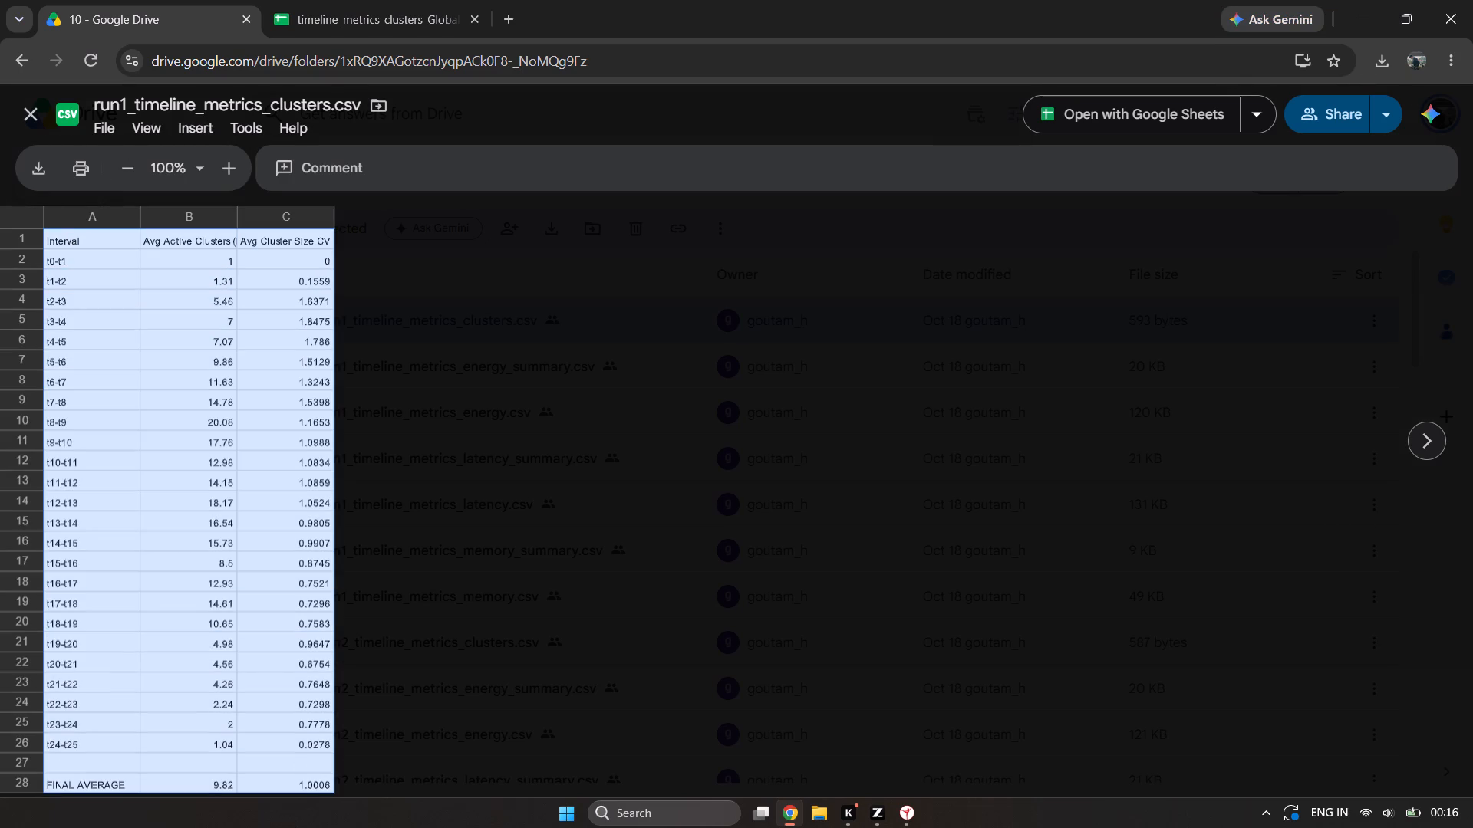
{"action": "key", "text": "ctrl+c"}
{"action": "left_click", "coordinate": [322, 0]}
{"action": "key", "text": "ctrl+v"}
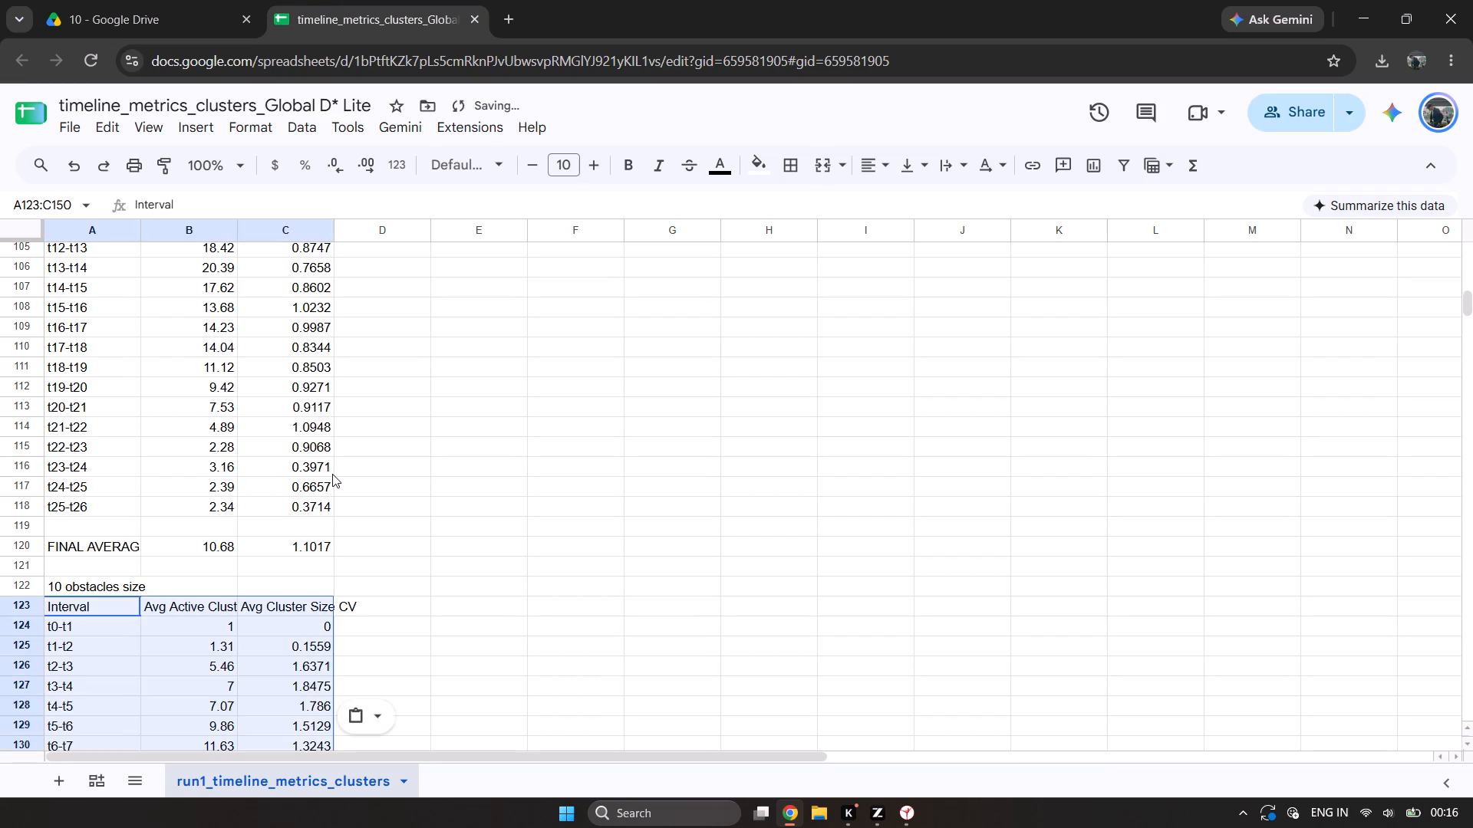
{"action": "left_click", "coordinate": [530, 580]}
Review the stacked cluster tables and their obstacle size labels throughout the Global D* Lite sheet.
{"action": "scroll", "coordinate": [499, 452], "scroll_direction": "down", "scroll_amount": 3}
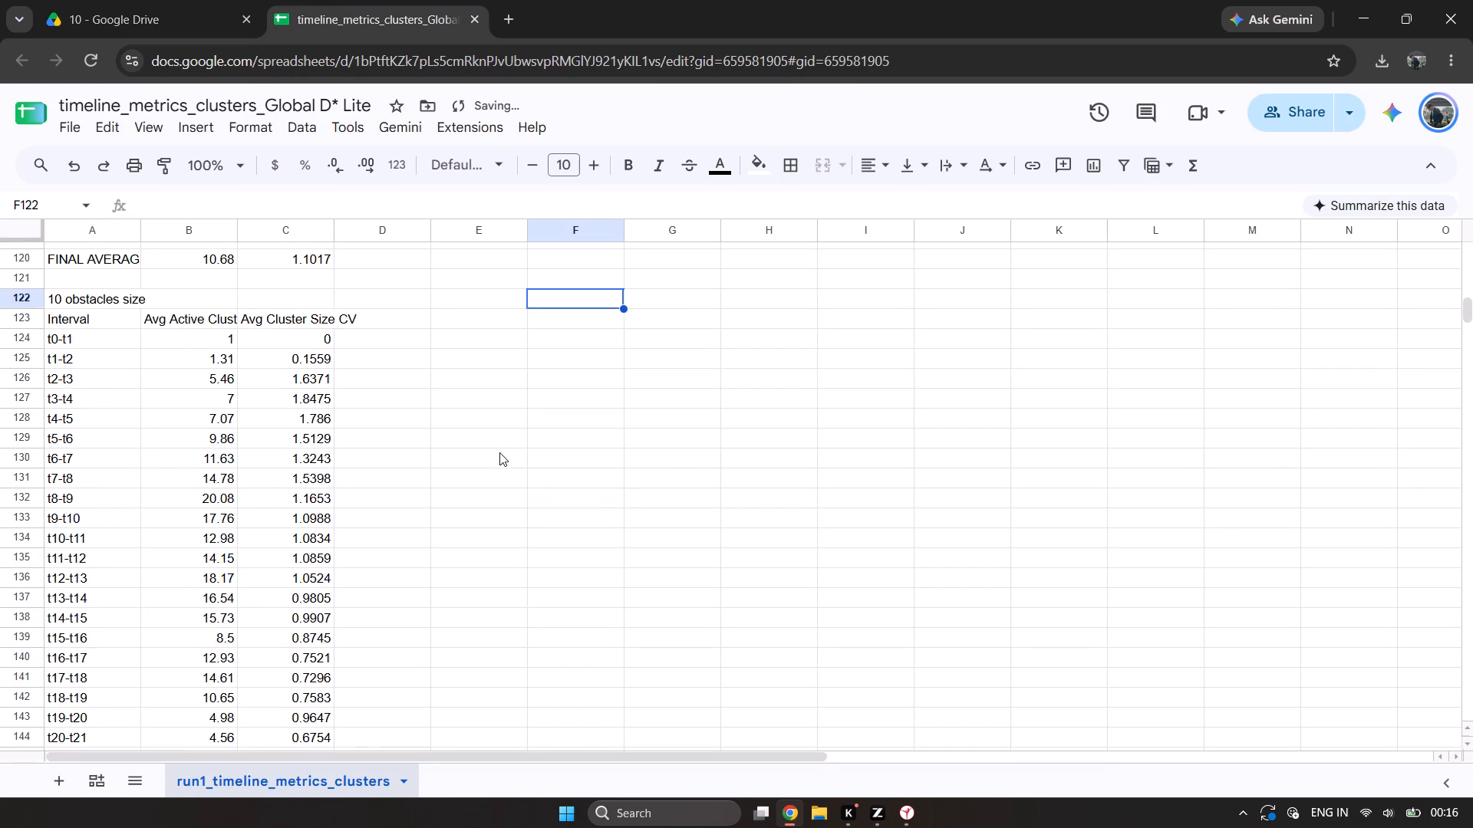
{"action": "scroll", "coordinate": [499, 452], "scroll_direction": "down", "scroll_amount": 3}
{"action": "scroll", "coordinate": [488, 472], "scroll_direction": "up", "scroll_amount": 15}
{"action": "scroll", "coordinate": [488, 472], "scroll_direction": "up", "scroll_amount": 13}
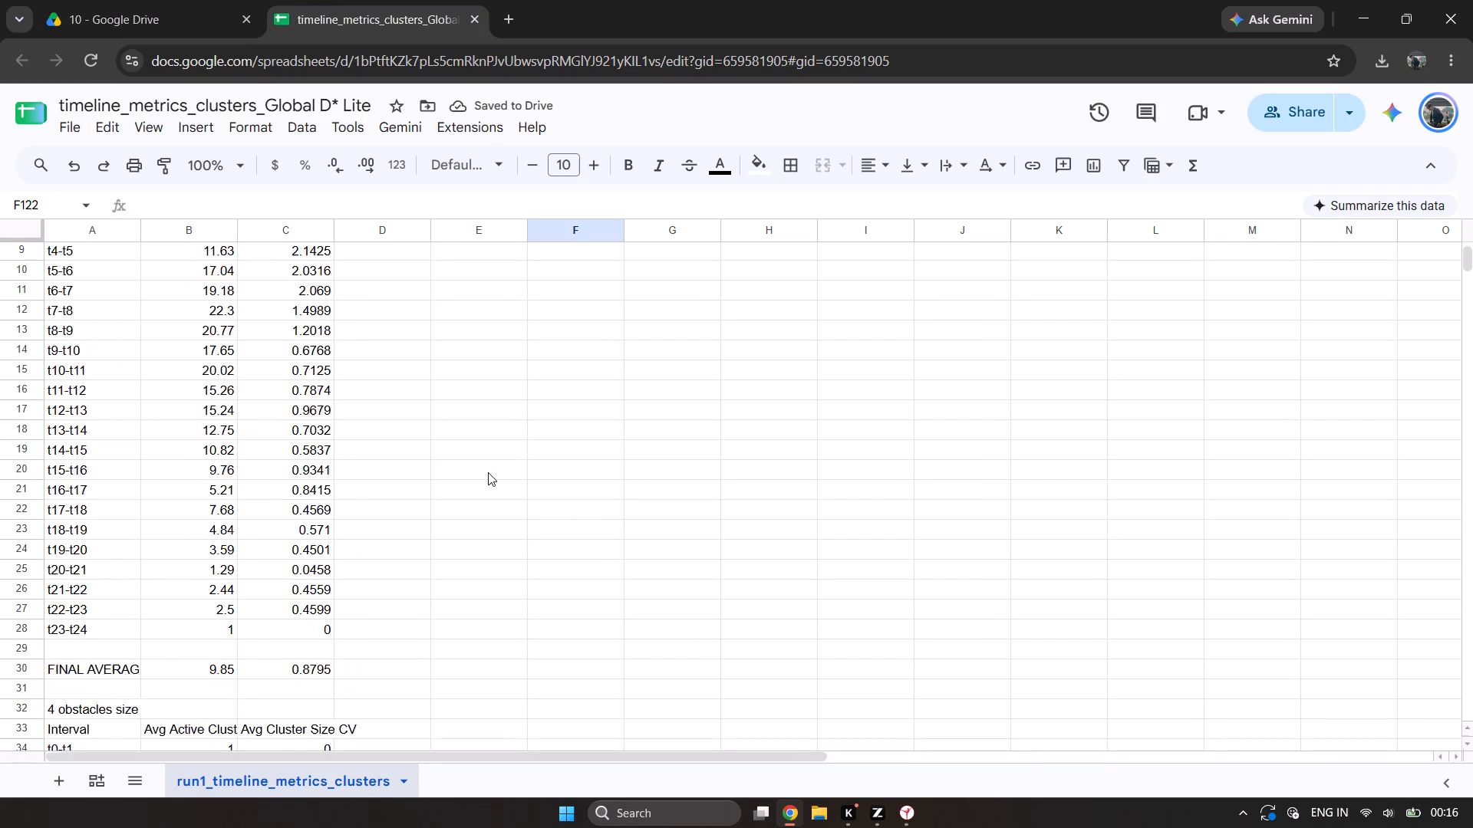
{"action": "scroll", "coordinate": [488, 472], "scroll_direction": "up", "scroll_amount": 13}
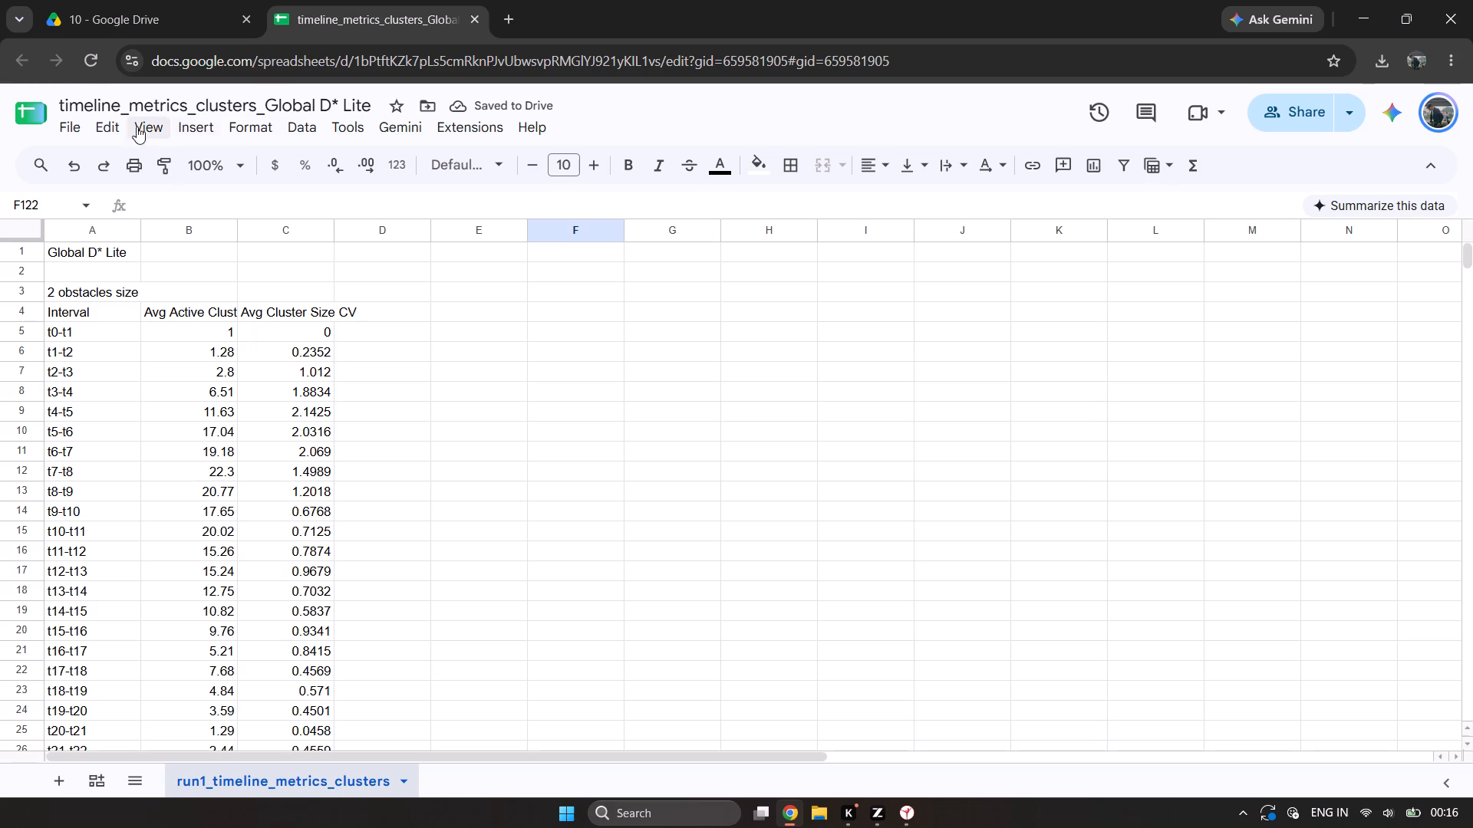
Download the Global D* Lite clusters spreadsheet as a Microsoft Excel (.xlsx) file.
{"action": "left_click", "coordinate": [73, 125]}
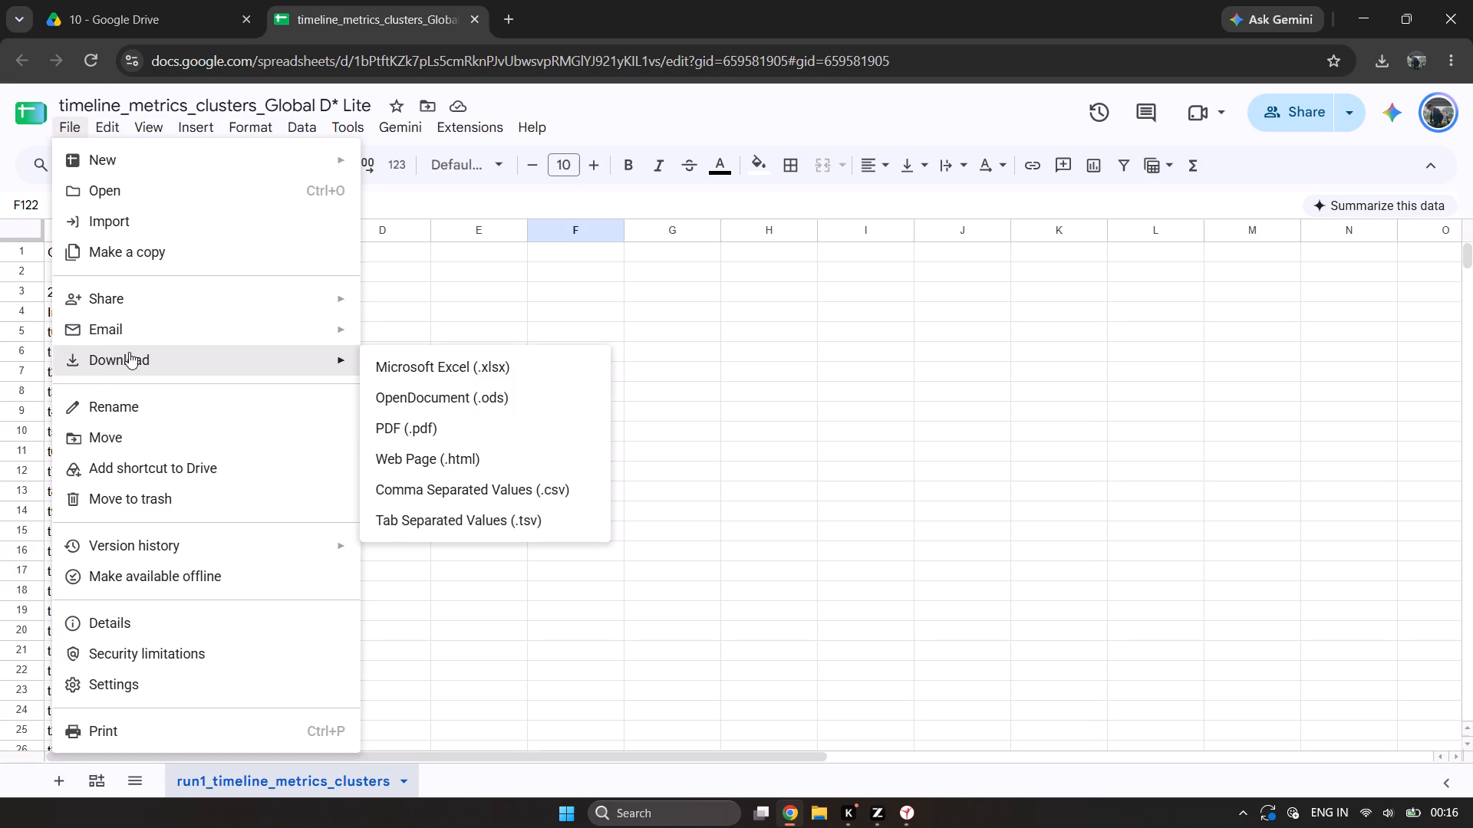
{"action": "left_click", "coordinate": [503, 374]}
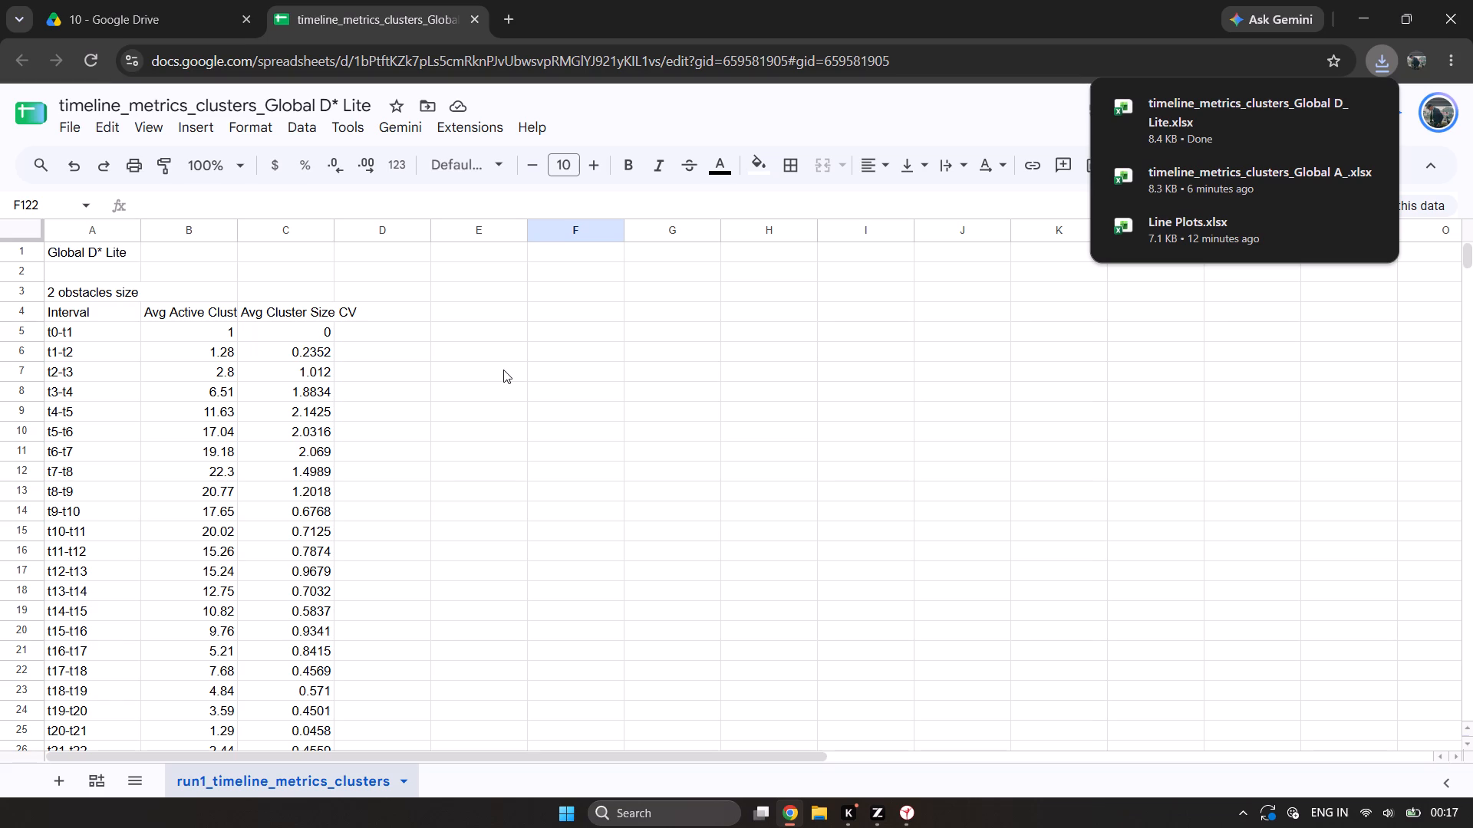
{"action": "left_click", "coordinate": [503, 370]}
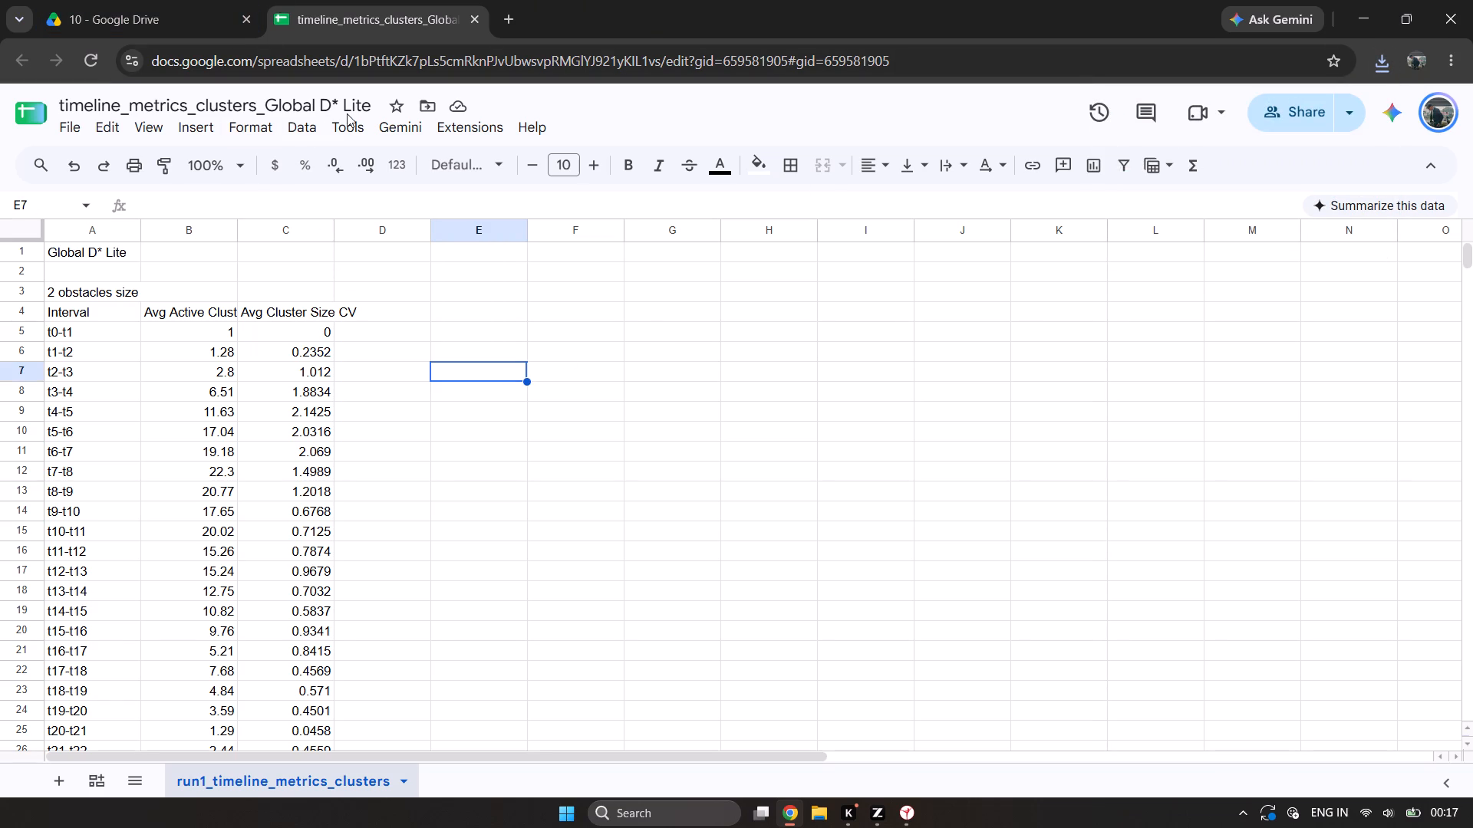
Move the Global D* Lite clusters spreadsheet to the Box plots folder in 8D Test 4(Varying Obstacles cell size) and close it.
{"action": "left_click", "coordinate": [430, 107]}
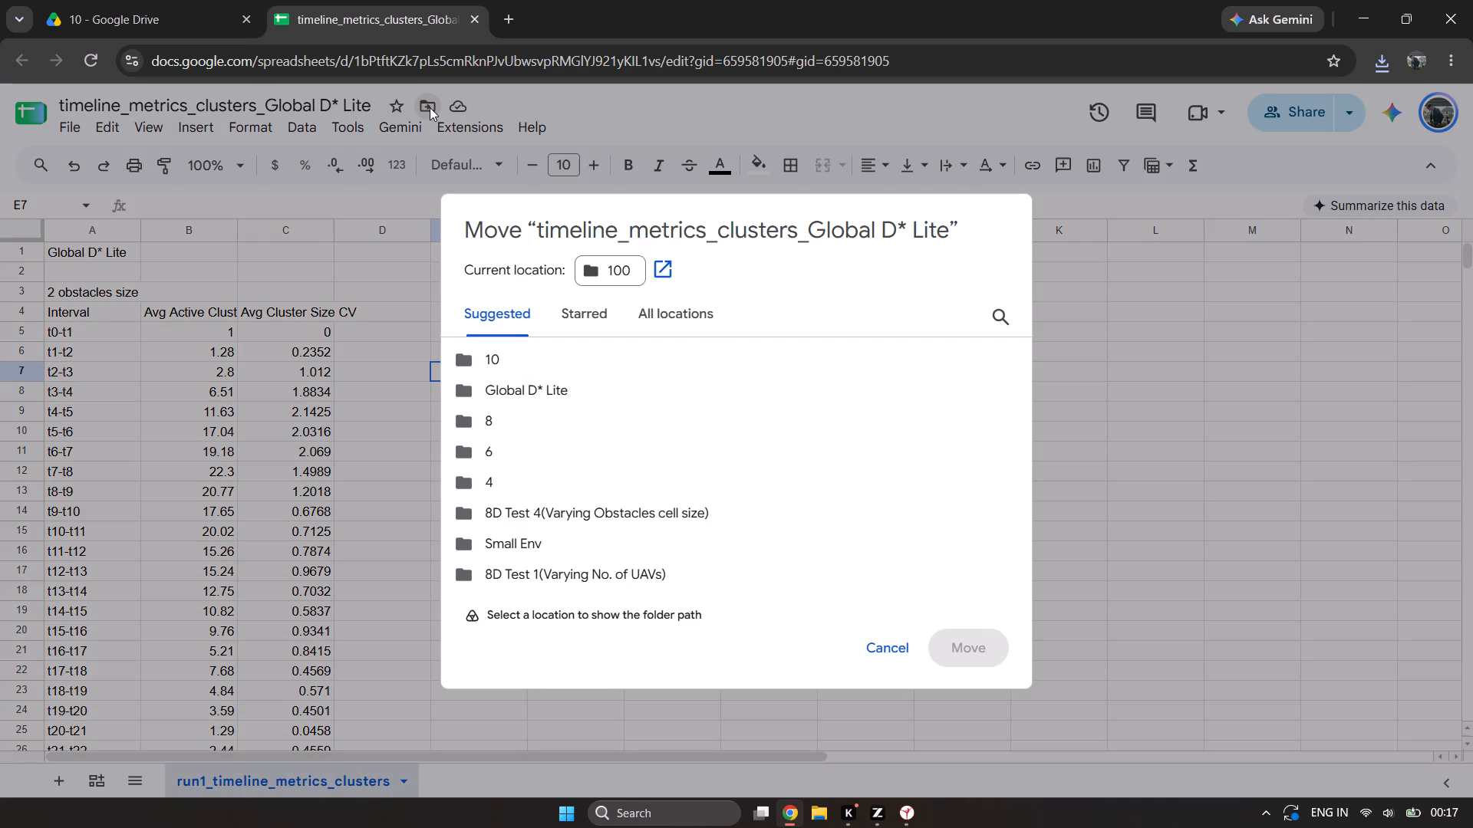
{"action": "double_click", "coordinate": [620, 517]}
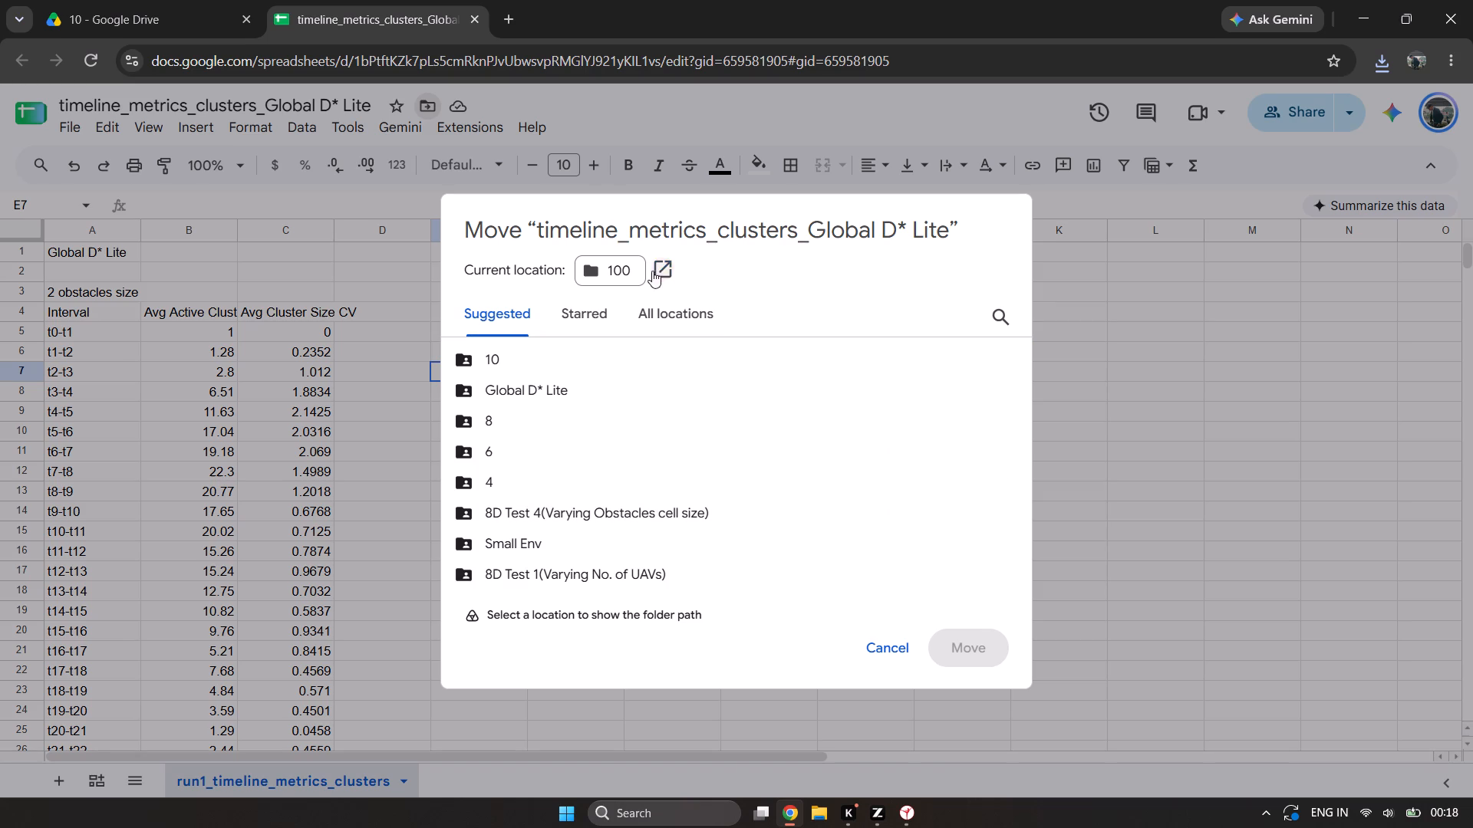
{"action": "double_click", "coordinate": [568, 506]}
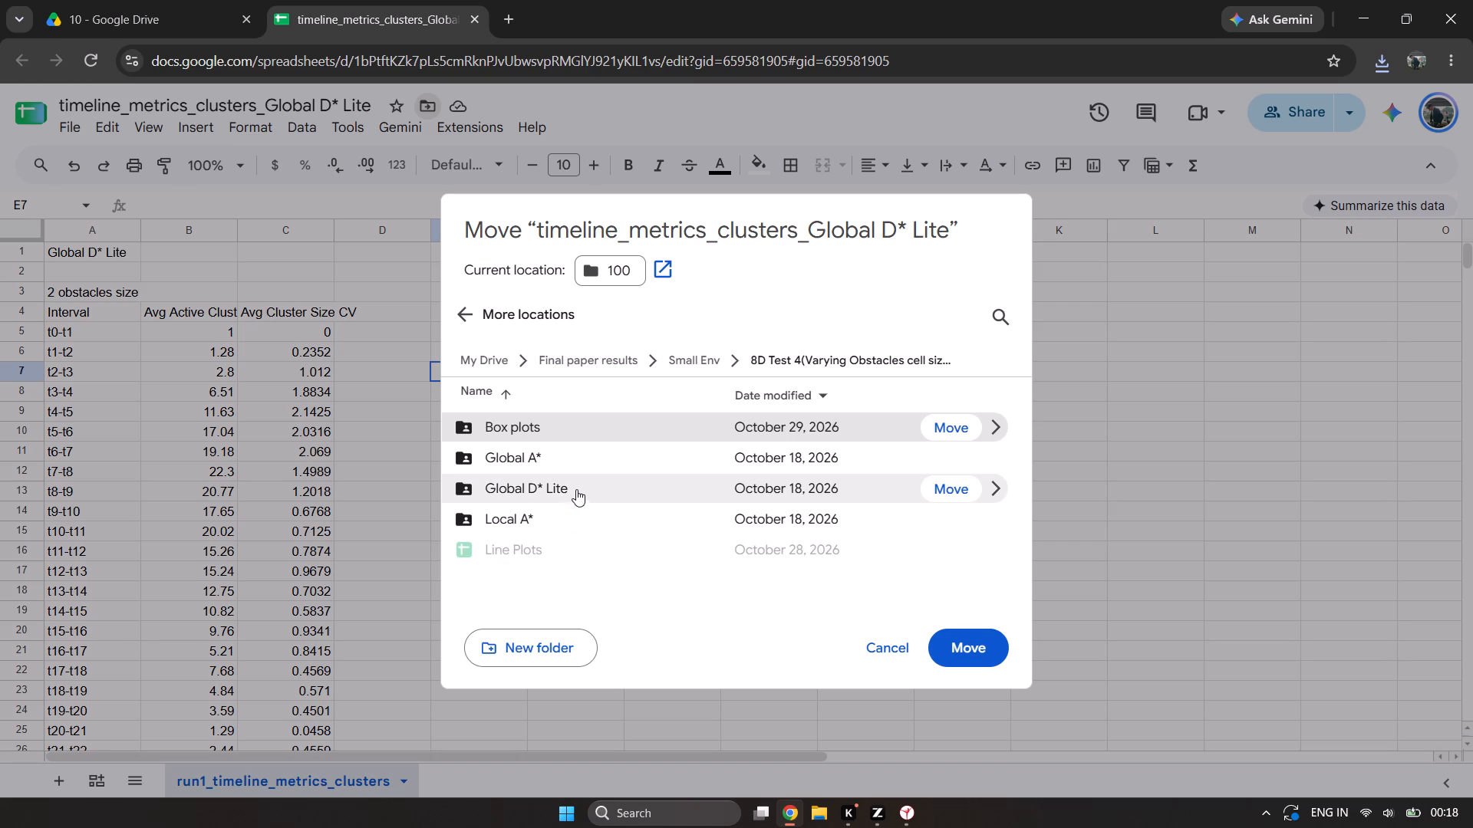
{"action": "left_click", "coordinate": [953, 419]}
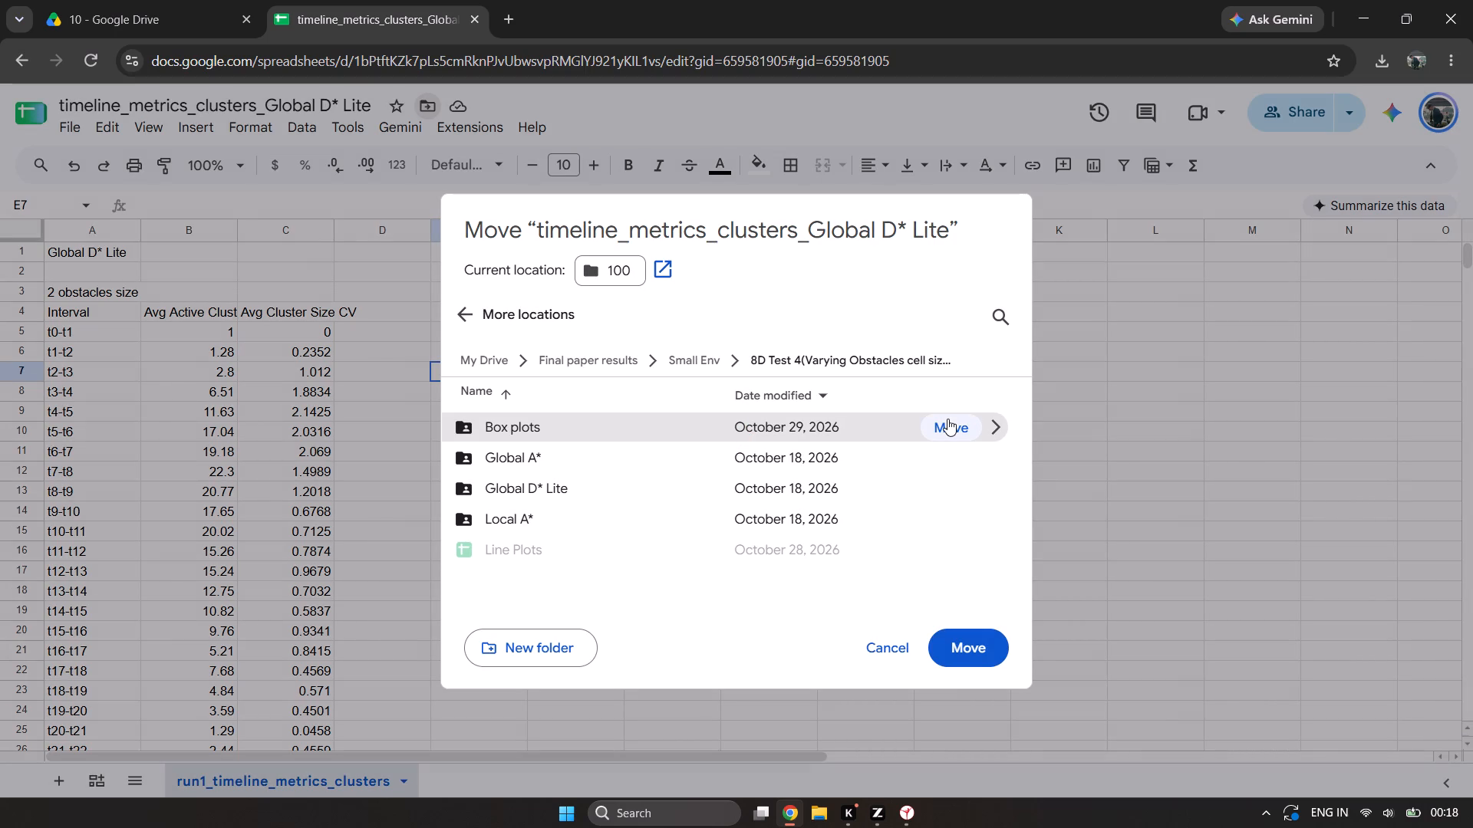
{"action": "left_click", "coordinate": [937, 478]}
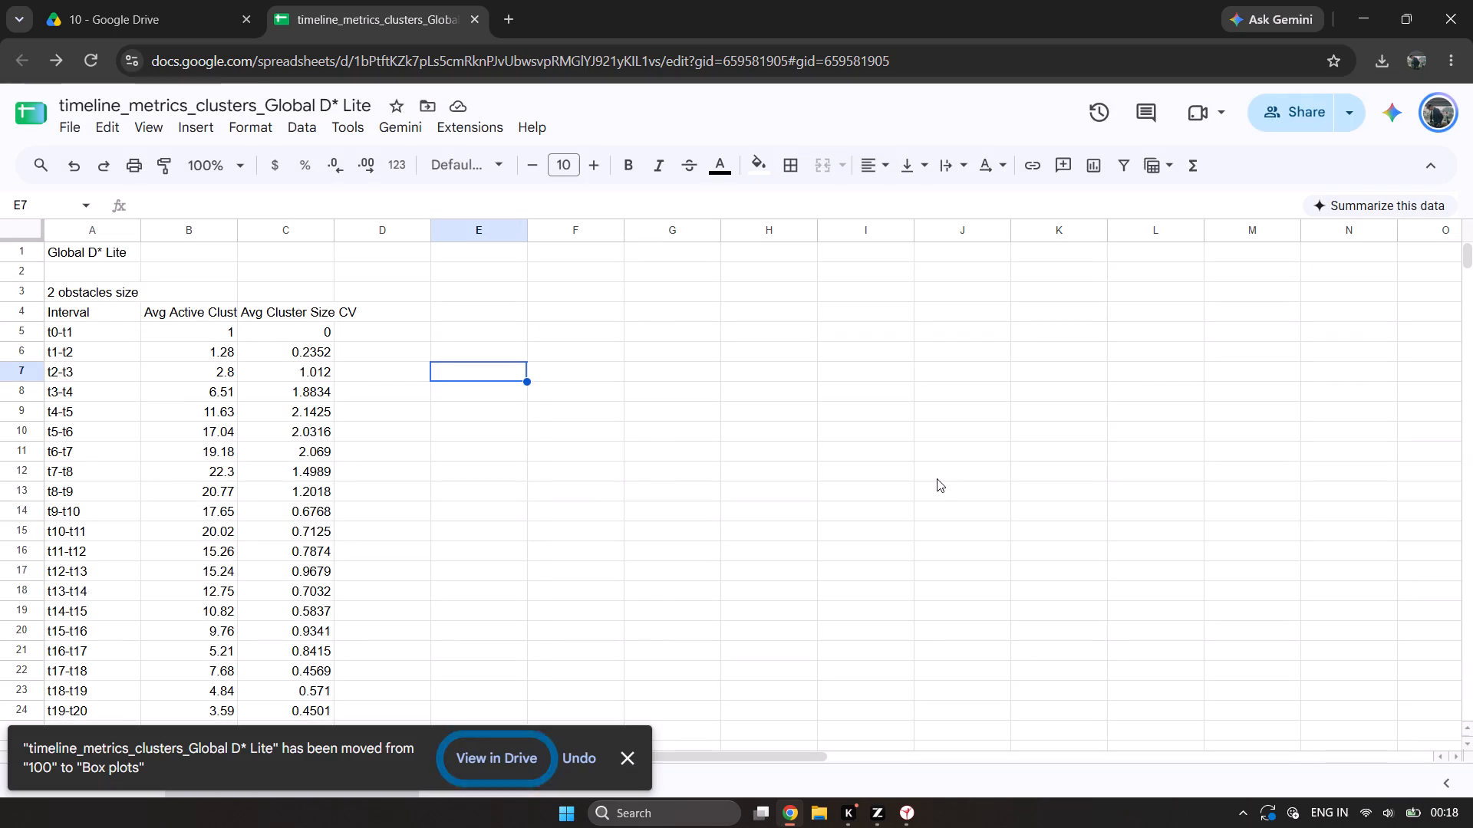
{"action": "left_click", "coordinate": [479, 21]}
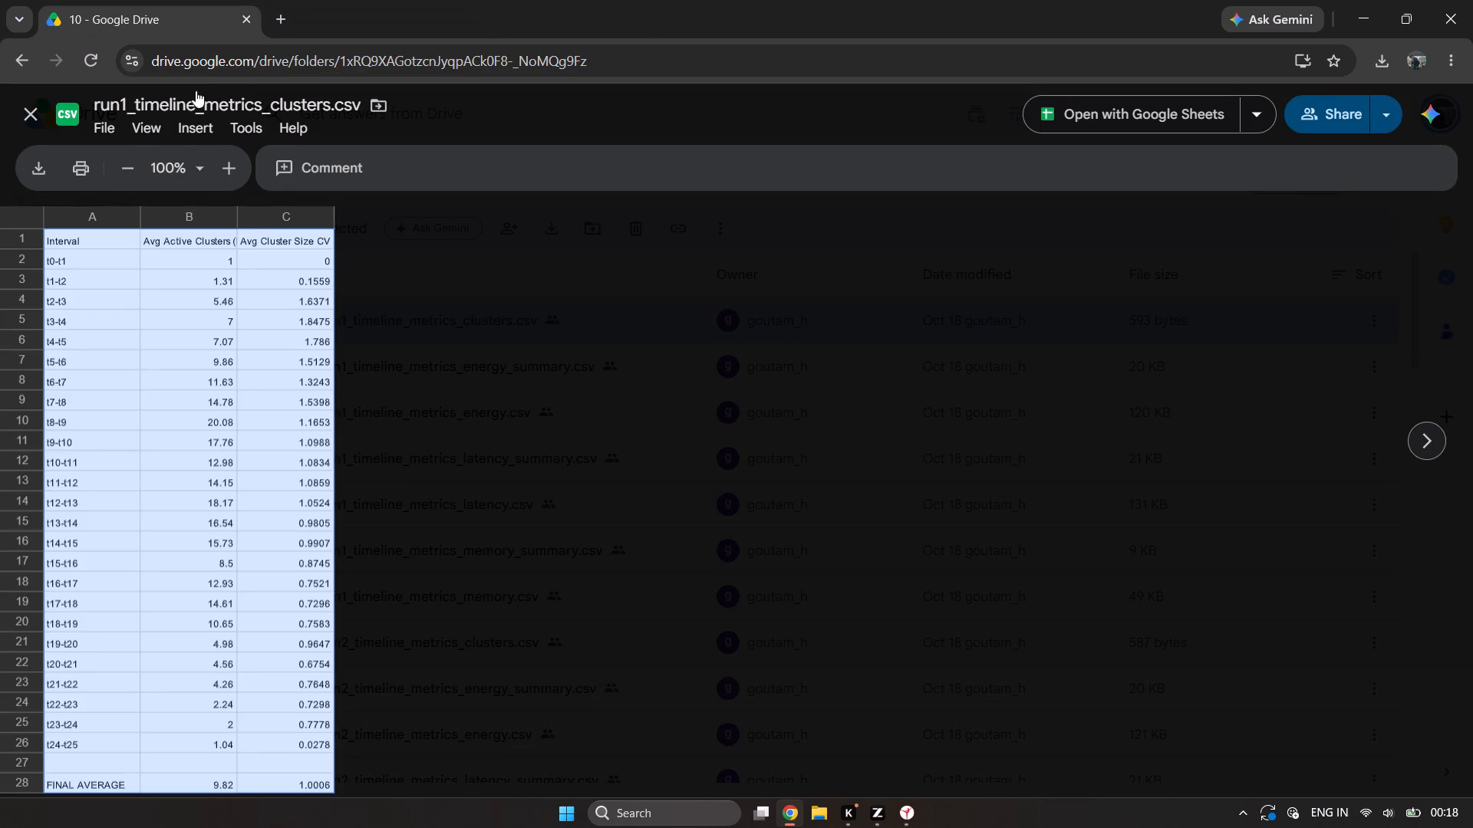
Check the spreadsheets filed in the Box plots folder, and return to the 8D Test 4(Varying Obstacles cell size) folder.
{"action": "left_click", "coordinate": [36, 110]}
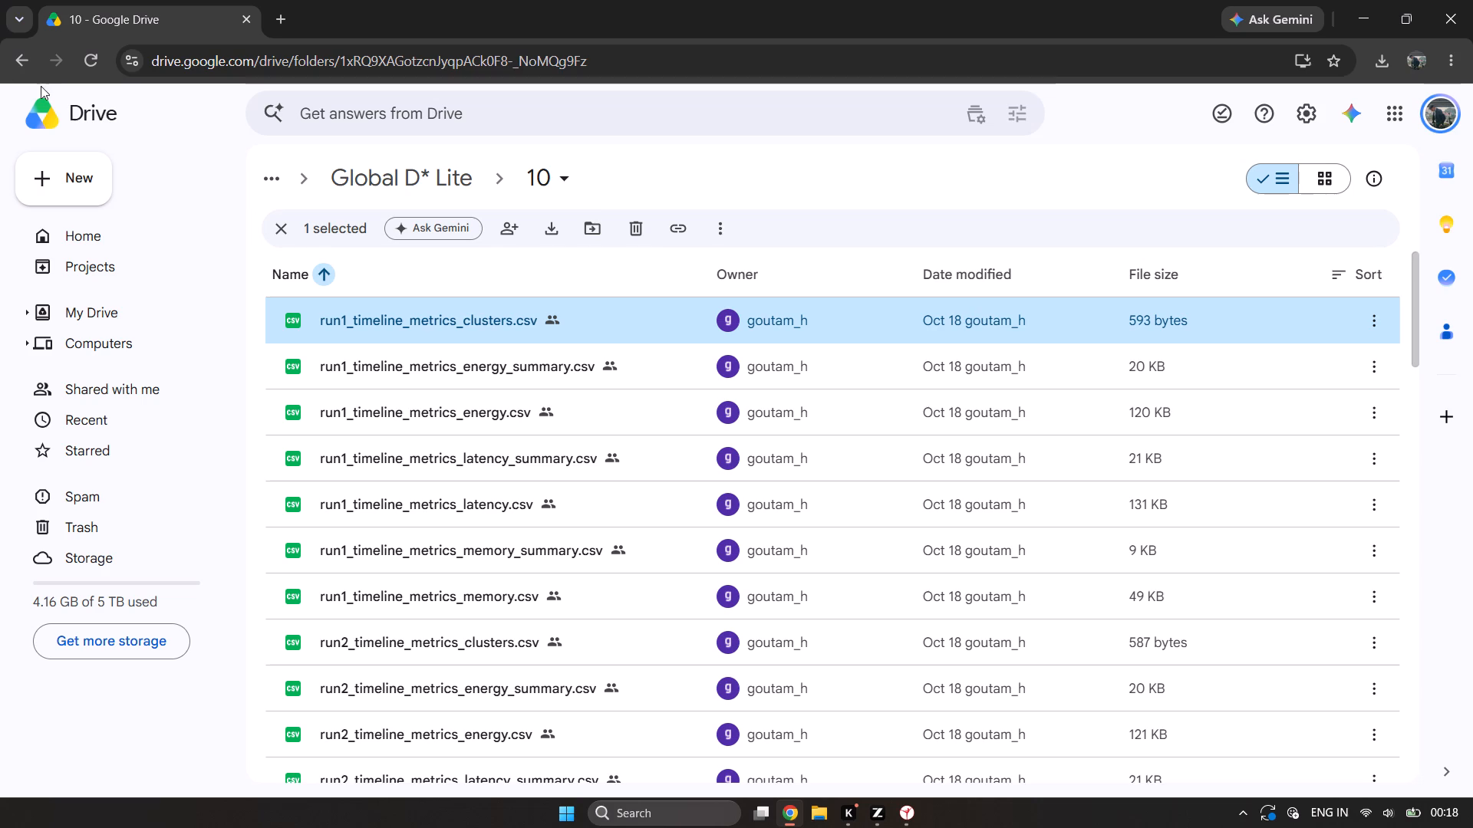
{"action": "left_click", "coordinate": [30, 56]}
{"action": "left_click", "coordinate": [30, 56]}
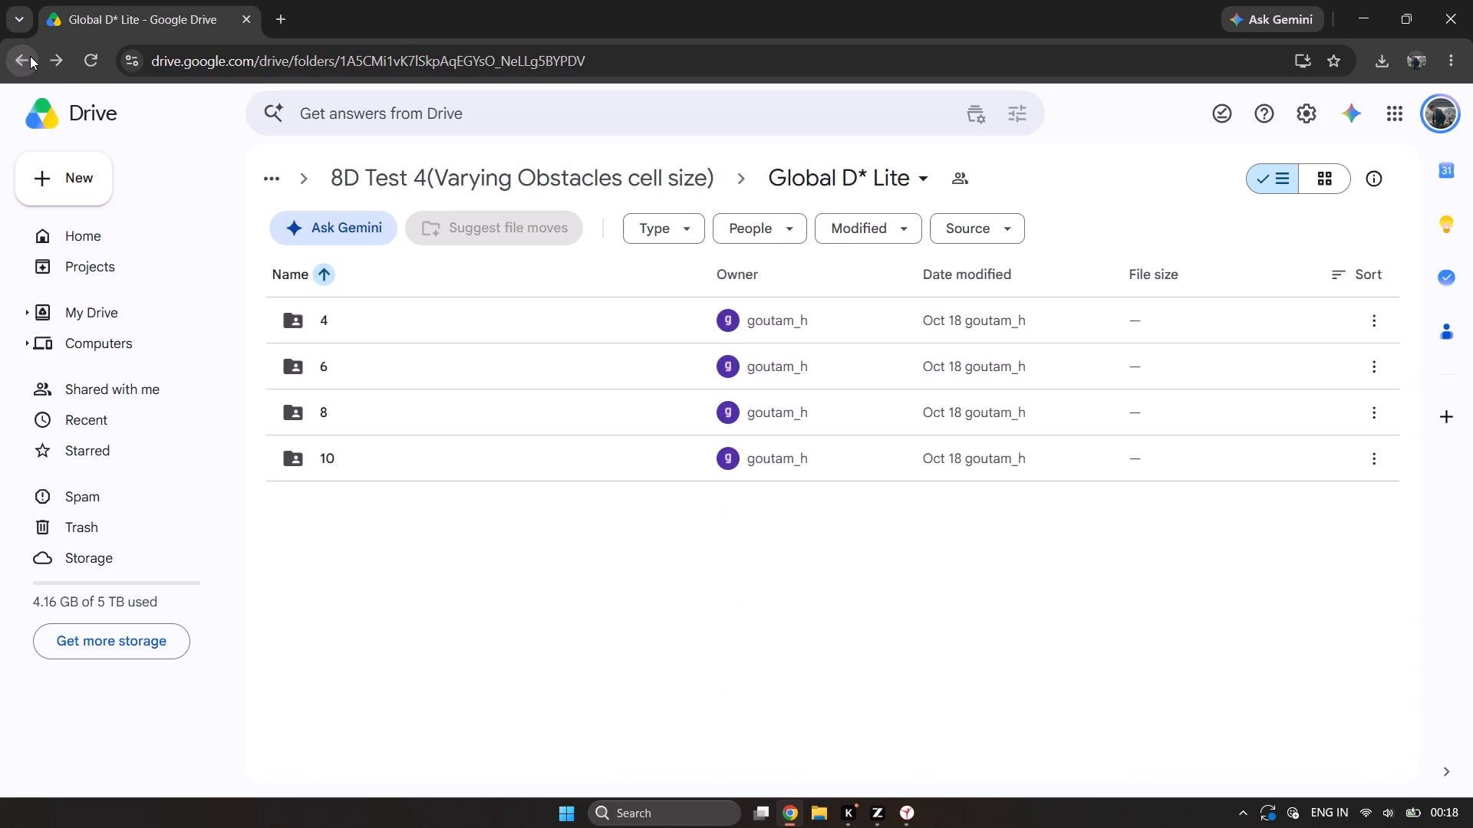
{"action": "double_click", "coordinate": [359, 312]}
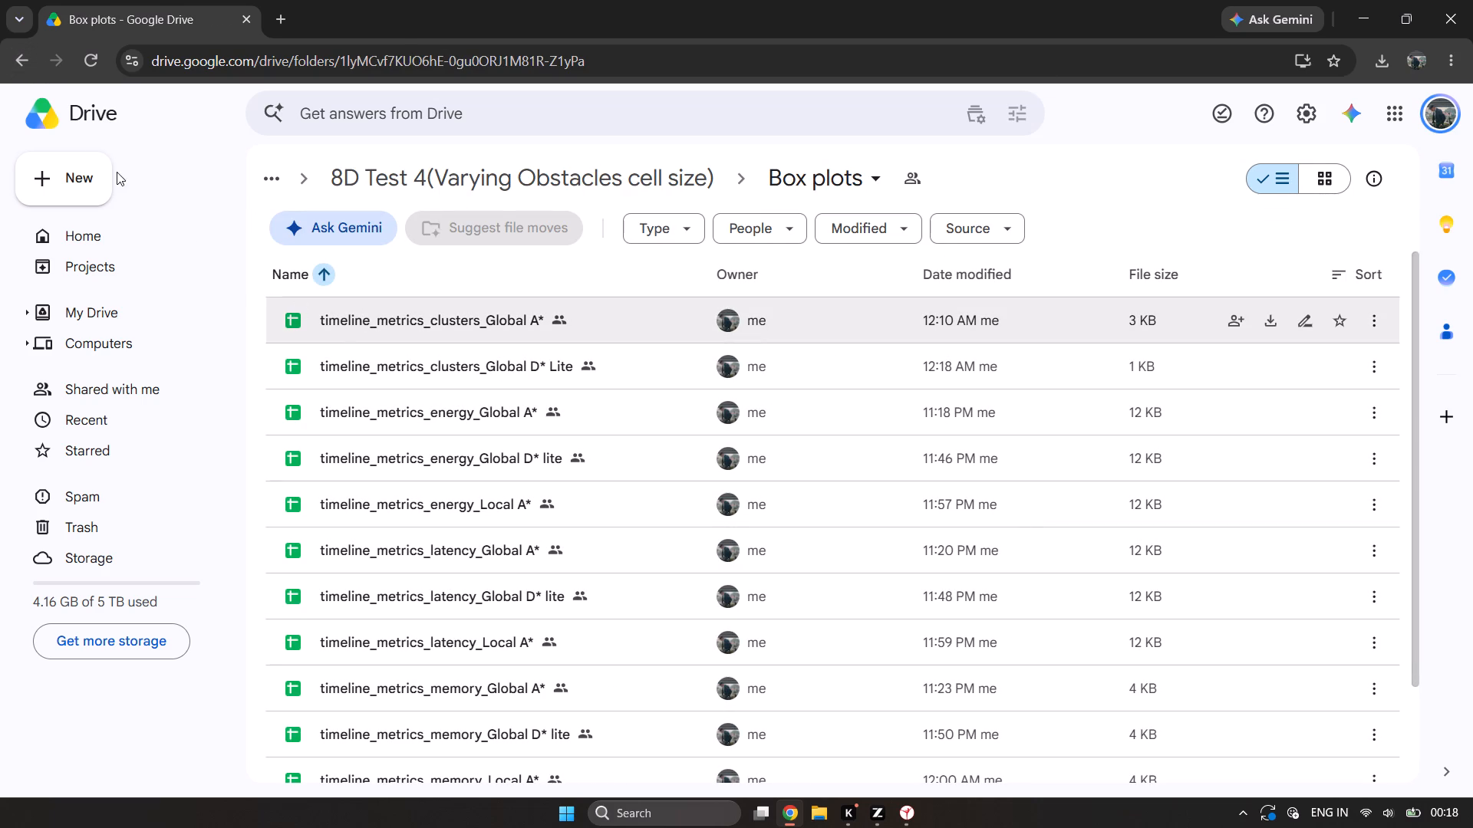
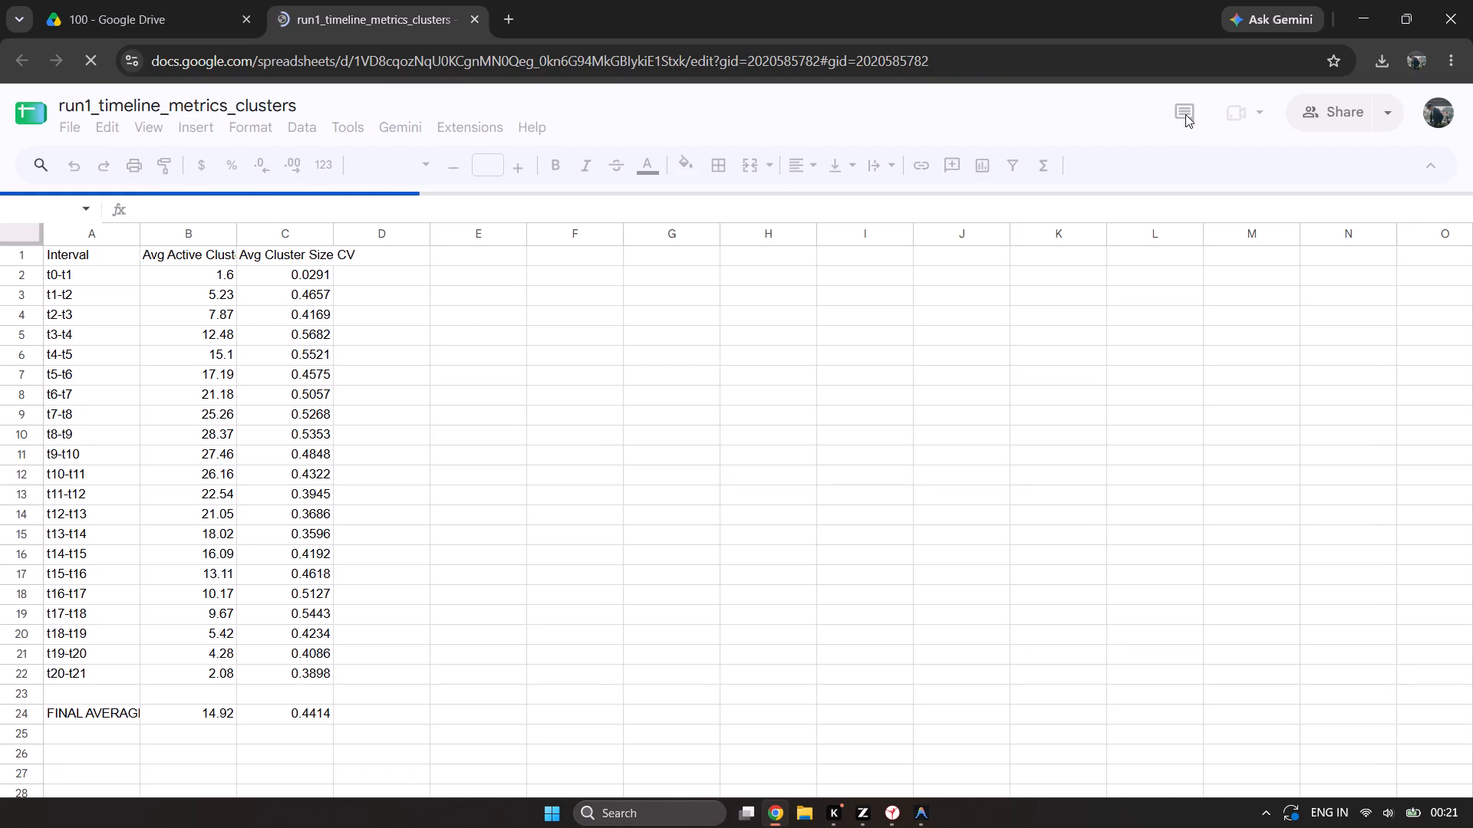
Insert three blank rows above the Interval header row of the clusters sheet.
{"action": "left_click", "coordinate": [82, 245]}
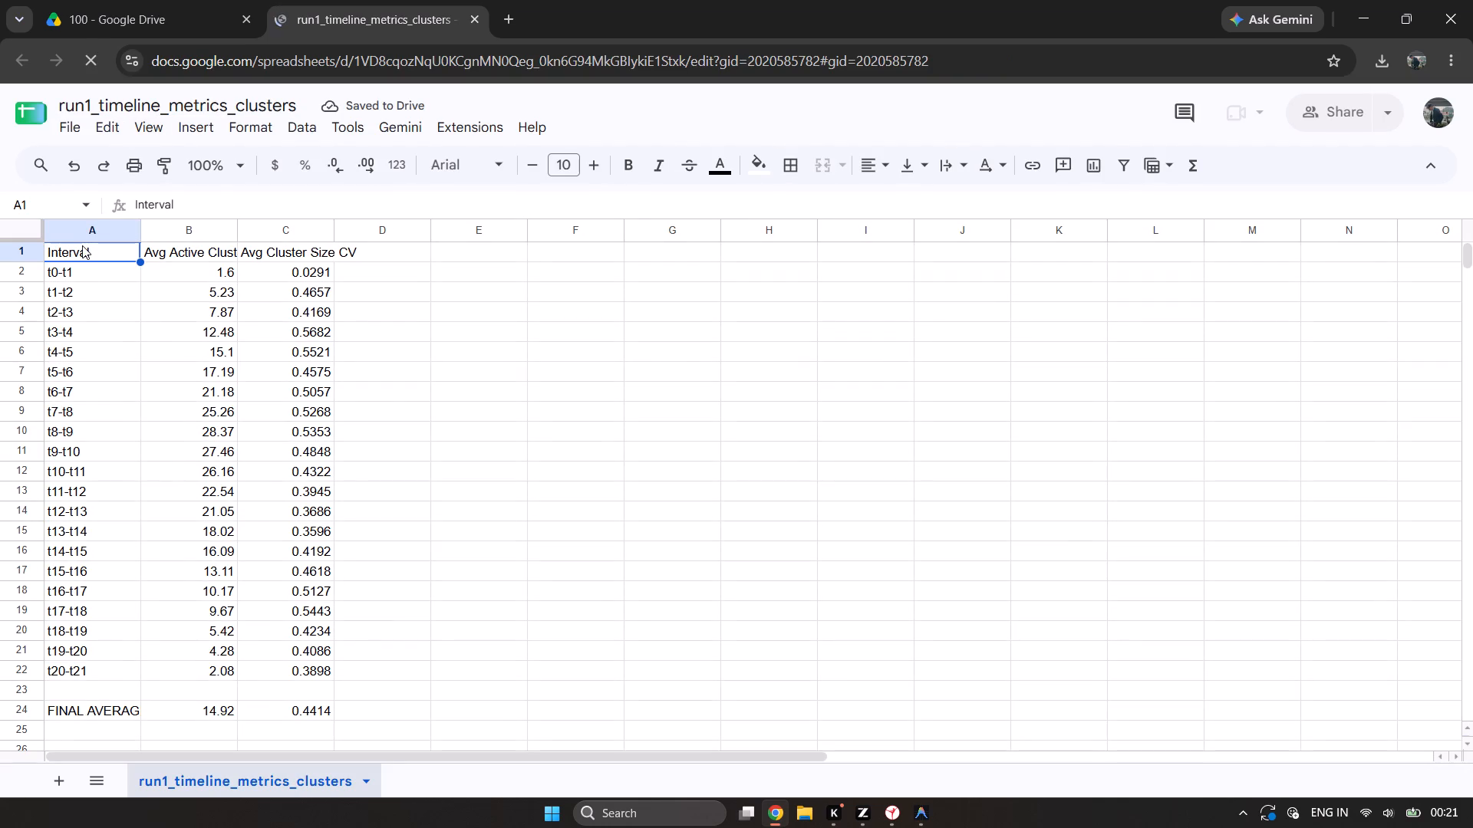
{"action": "right_click", "coordinate": [82, 245]}
{"action": "left_click", "coordinate": [157, 360]}
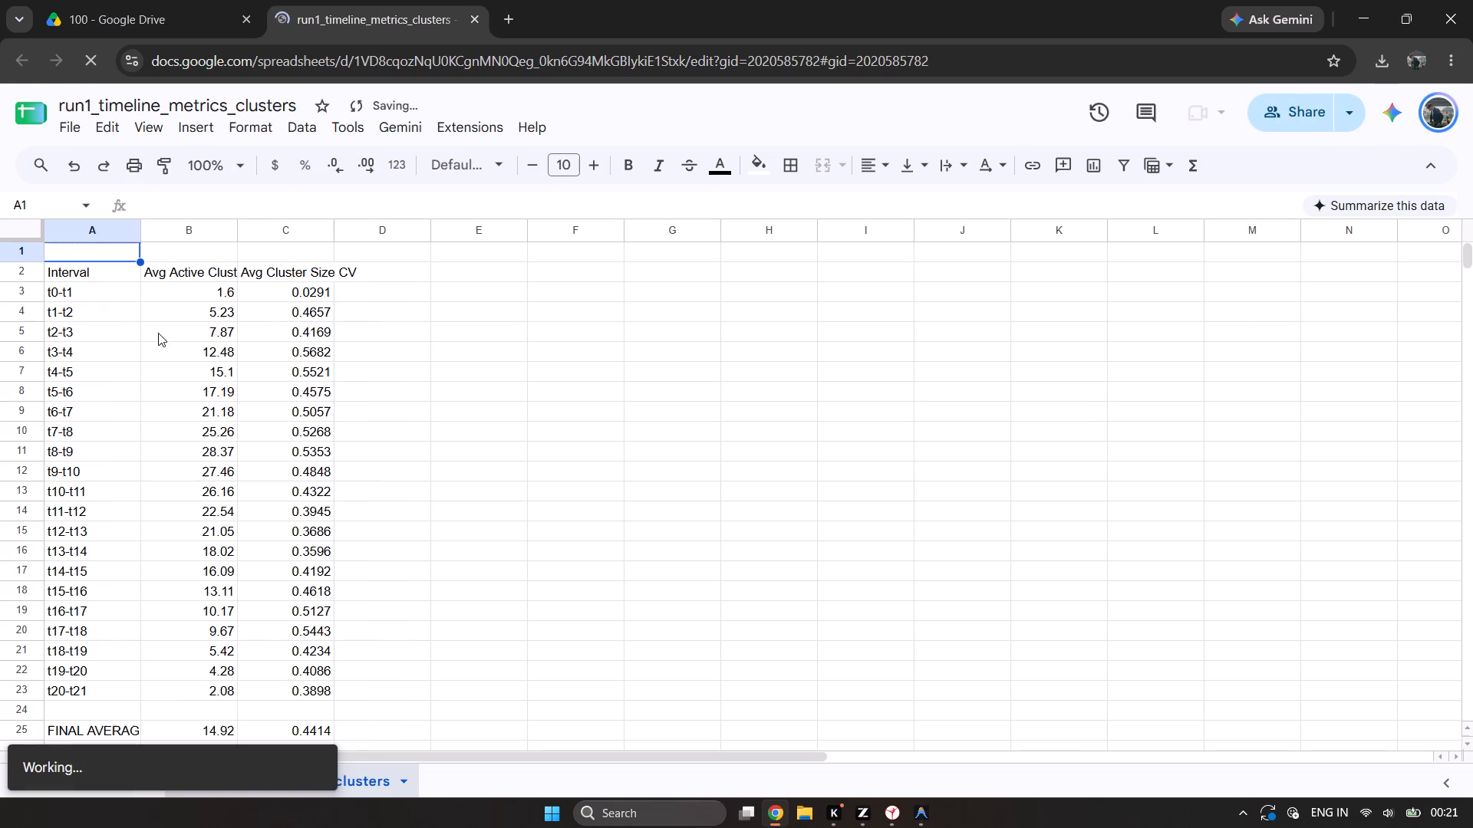
{"action": "left_click", "coordinate": [127, 274]}
{"action": "right_click", "coordinate": [127, 274]}
{"action": "left_click", "coordinate": [166, 377]}
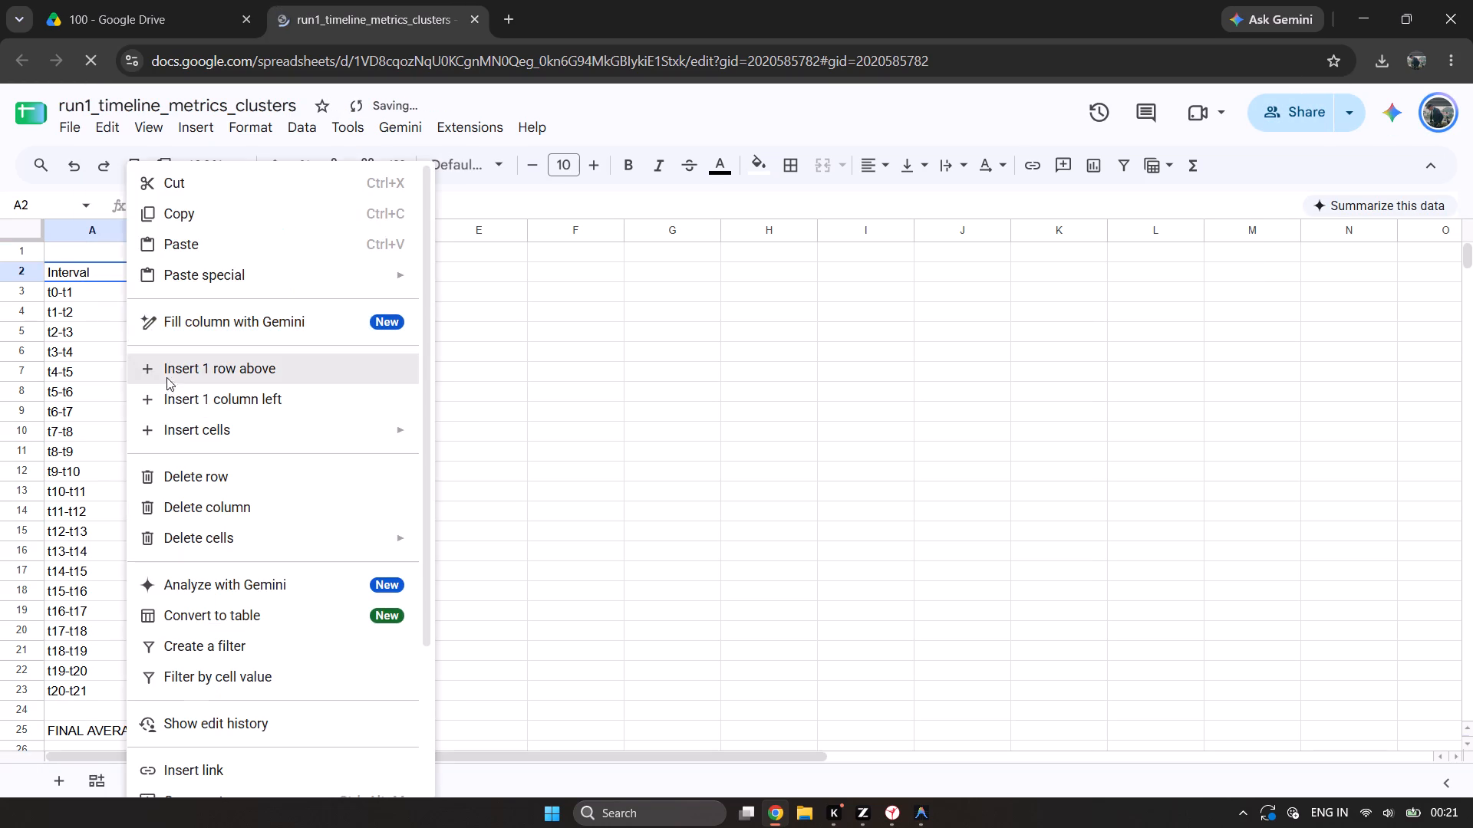
{"action": "left_click", "coordinate": [114, 291]}
{"action": "right_click", "coordinate": [114, 291]}
{"action": "left_click", "coordinate": [173, 369]}
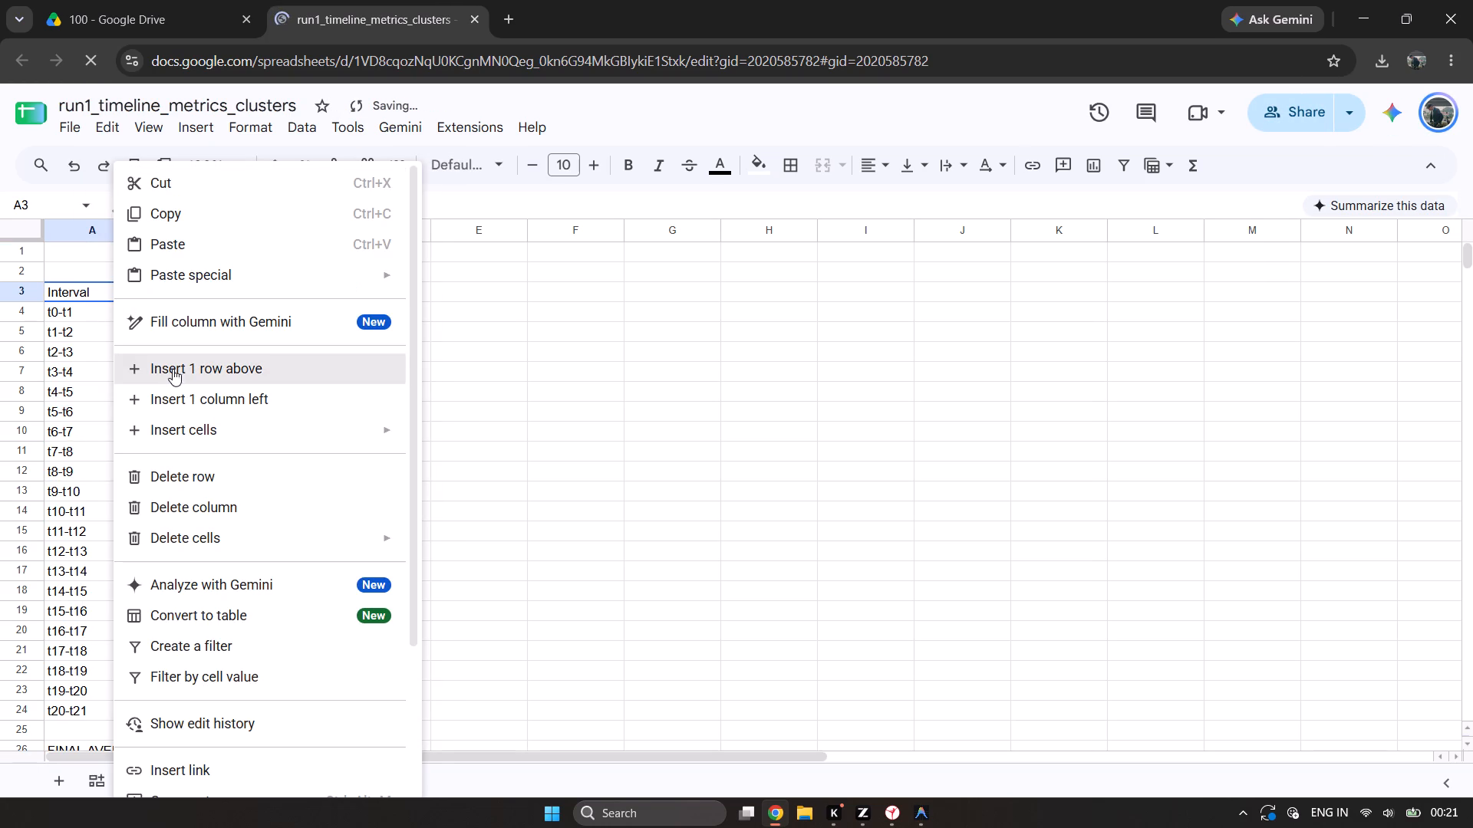
Label the sheet Local A* in cell A1 and enter 2 obstacles size in cell A3 above the table.
{"action": "left_click", "coordinate": [113, 251]}
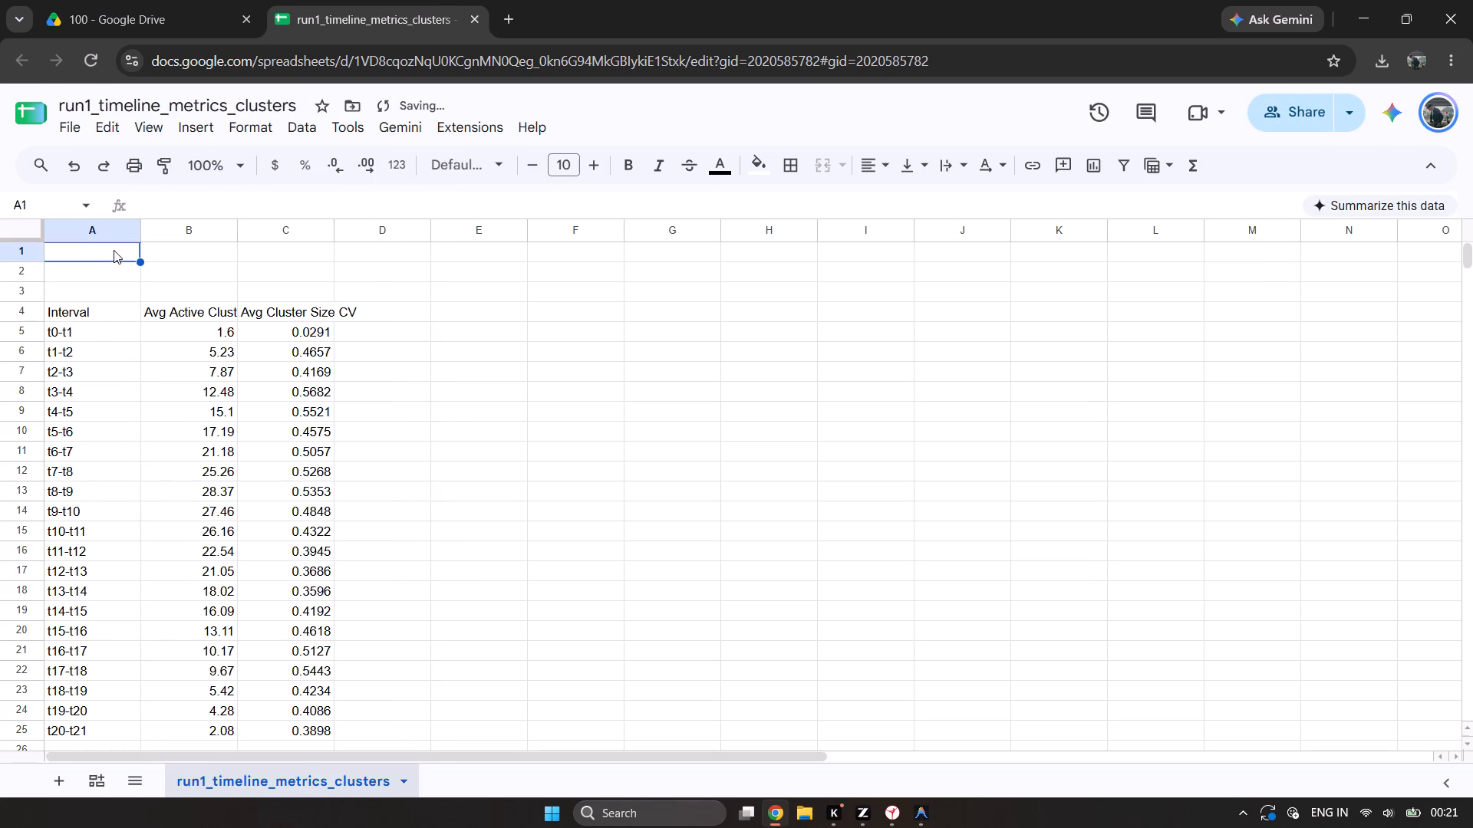
{"action": "type", "text": "Local A*"}
{"action": "left_click", "coordinate": [87, 285]}
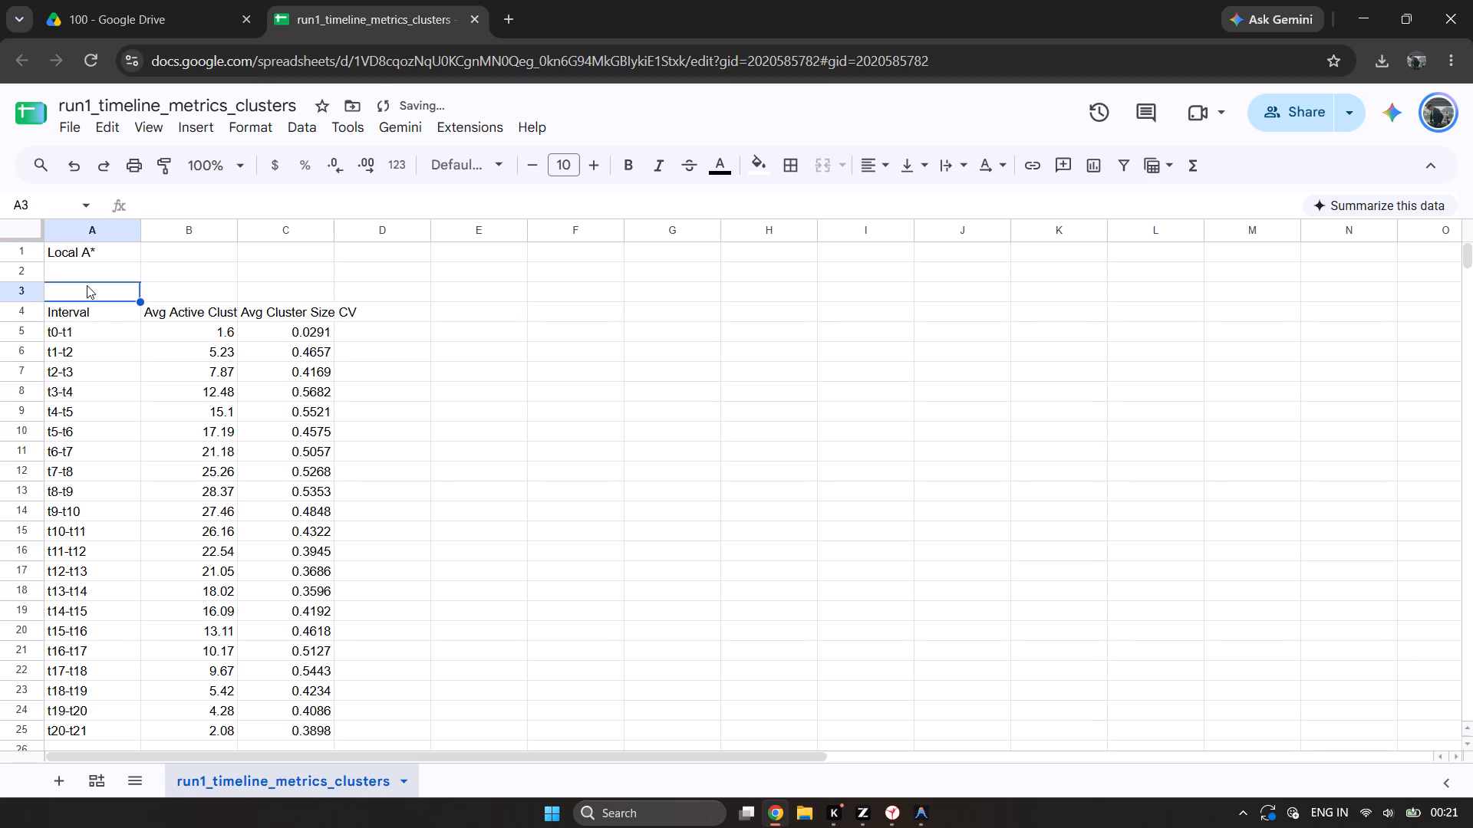
{"action": "key", "text": "2"}
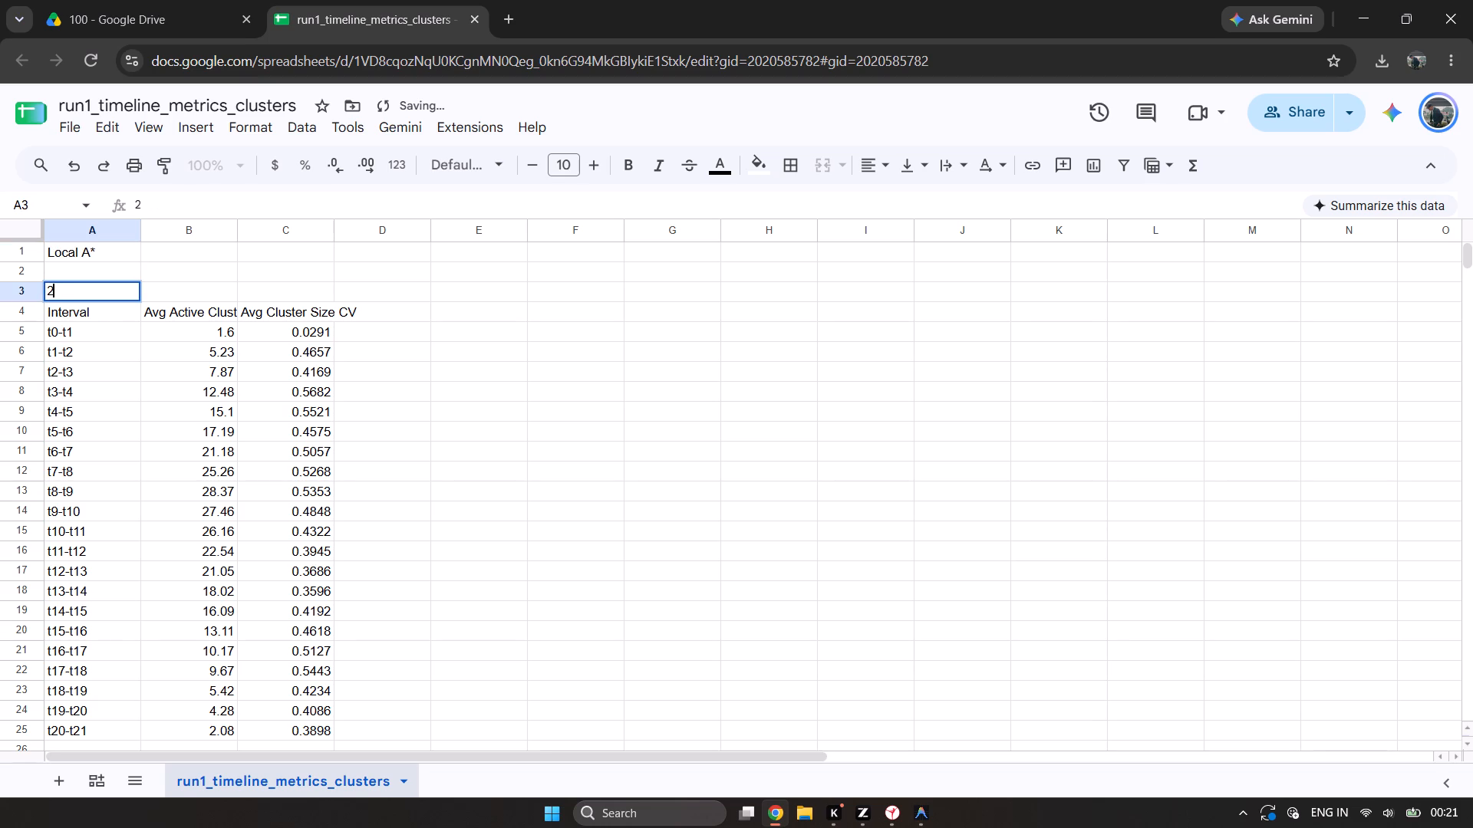
{"action": "key", "text": "space"}
{"action": "type", "text": "obstacles size"}
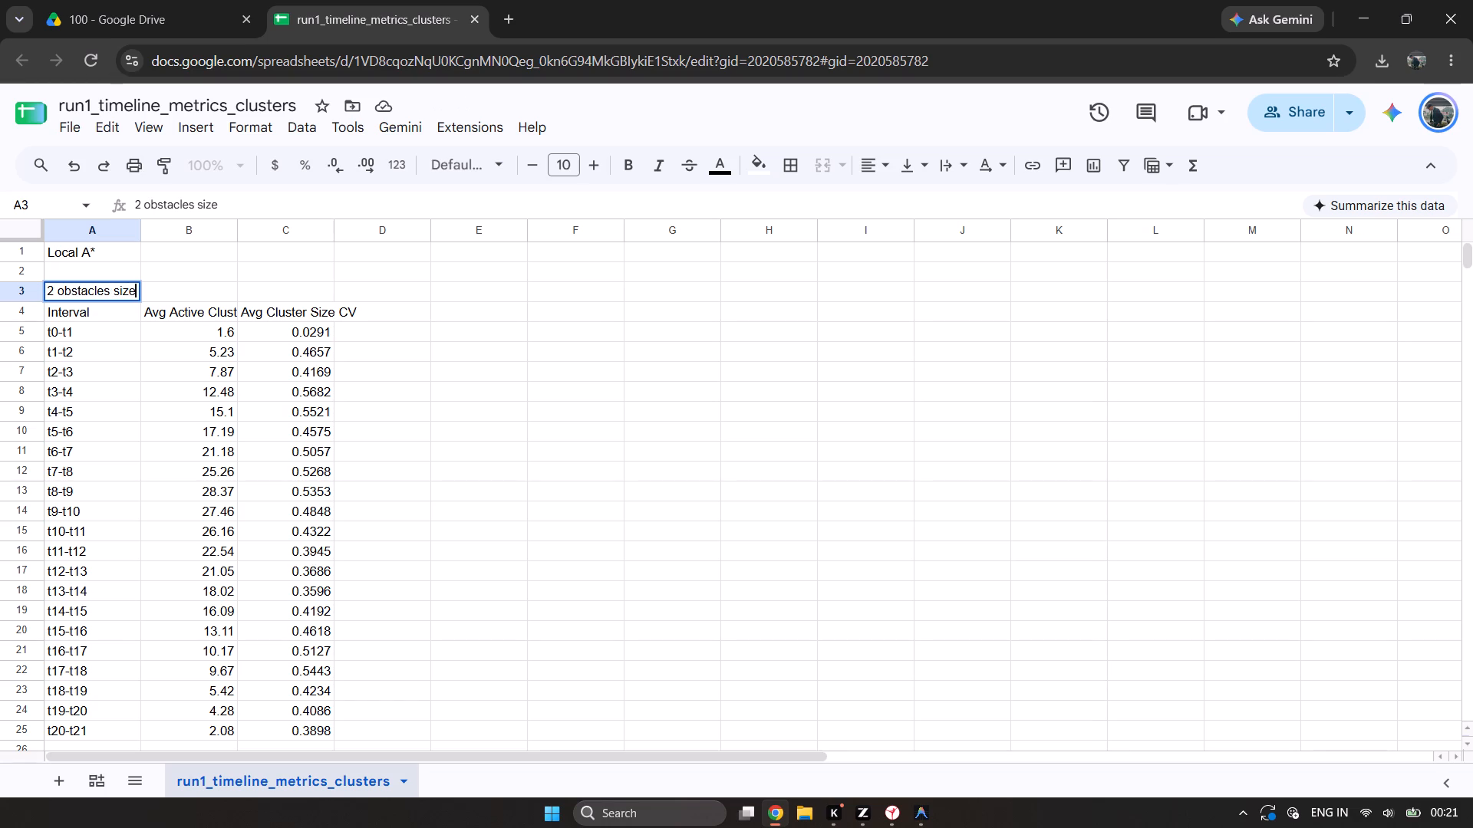
{"action": "left_click", "coordinate": [199, 285]}
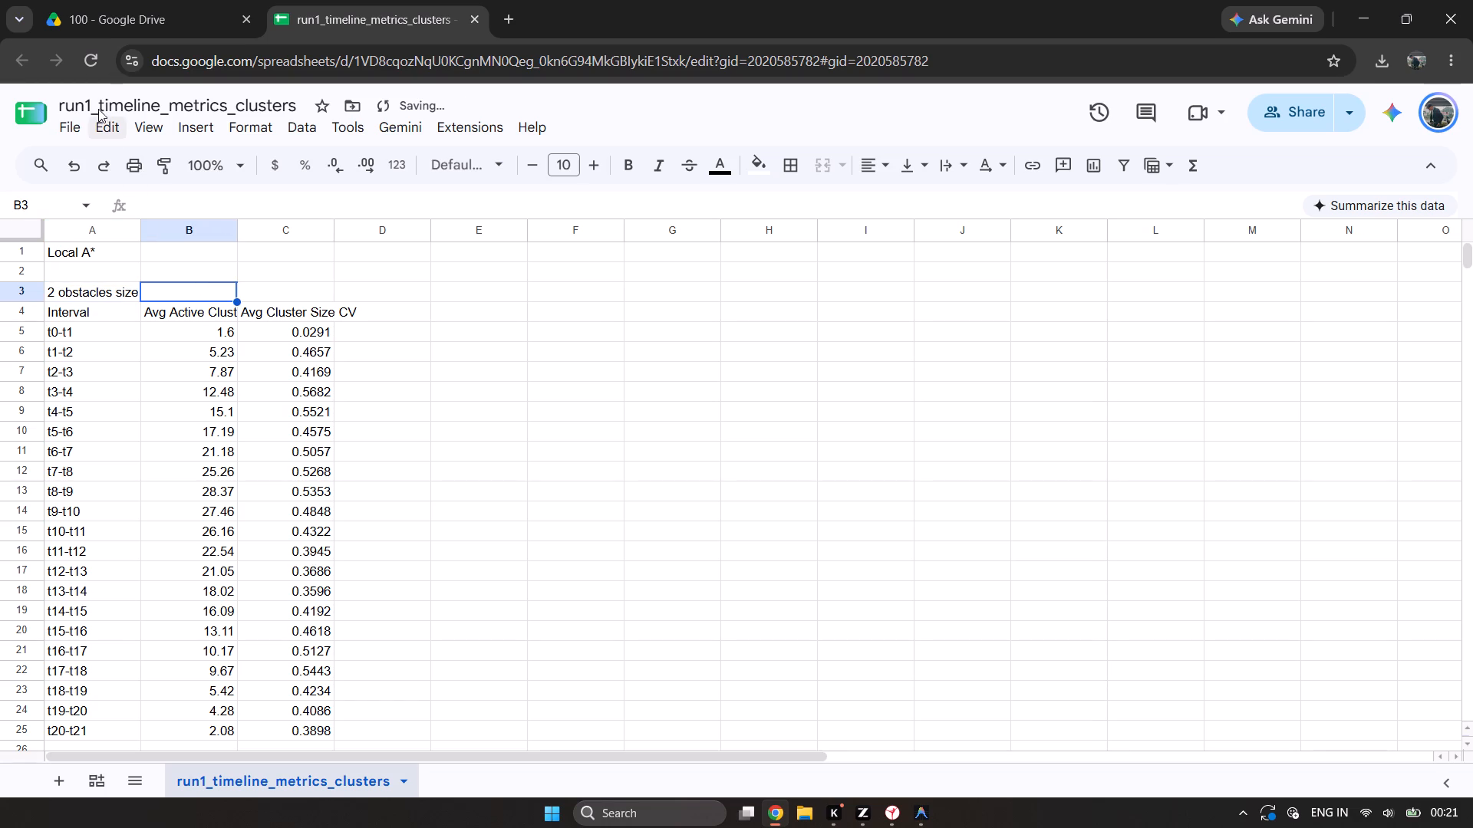
Rename the spreadsheet as timeline_metrics_clusters_Local A*.
{"action": "left_click", "coordinate": [101, 102]}
{"action": "key", "text": "BackSpace"}
{"action": "key", "text": "BackSpace"}
{"action": "key", "text": "BackSpace"}
{"action": "key", "text": "BackSpace"}
{"action": "key", "text": "BackSpace"}
{"action": "key", "text": "BackSpace"}
{"action": "key", "text": "BackSpace"}
{"action": "key", "text": "BackSpace"}
{"action": "key", "text": "BackSpace"}
{"action": "key", "text": "BackSpace"}
{"action": "key", "text": "BackSpace"}
{"action": "key", "text": "BackSpace"}
{"action": "key", "text": "BackSpace"}
{"action": "key", "text": "BackSpace"}
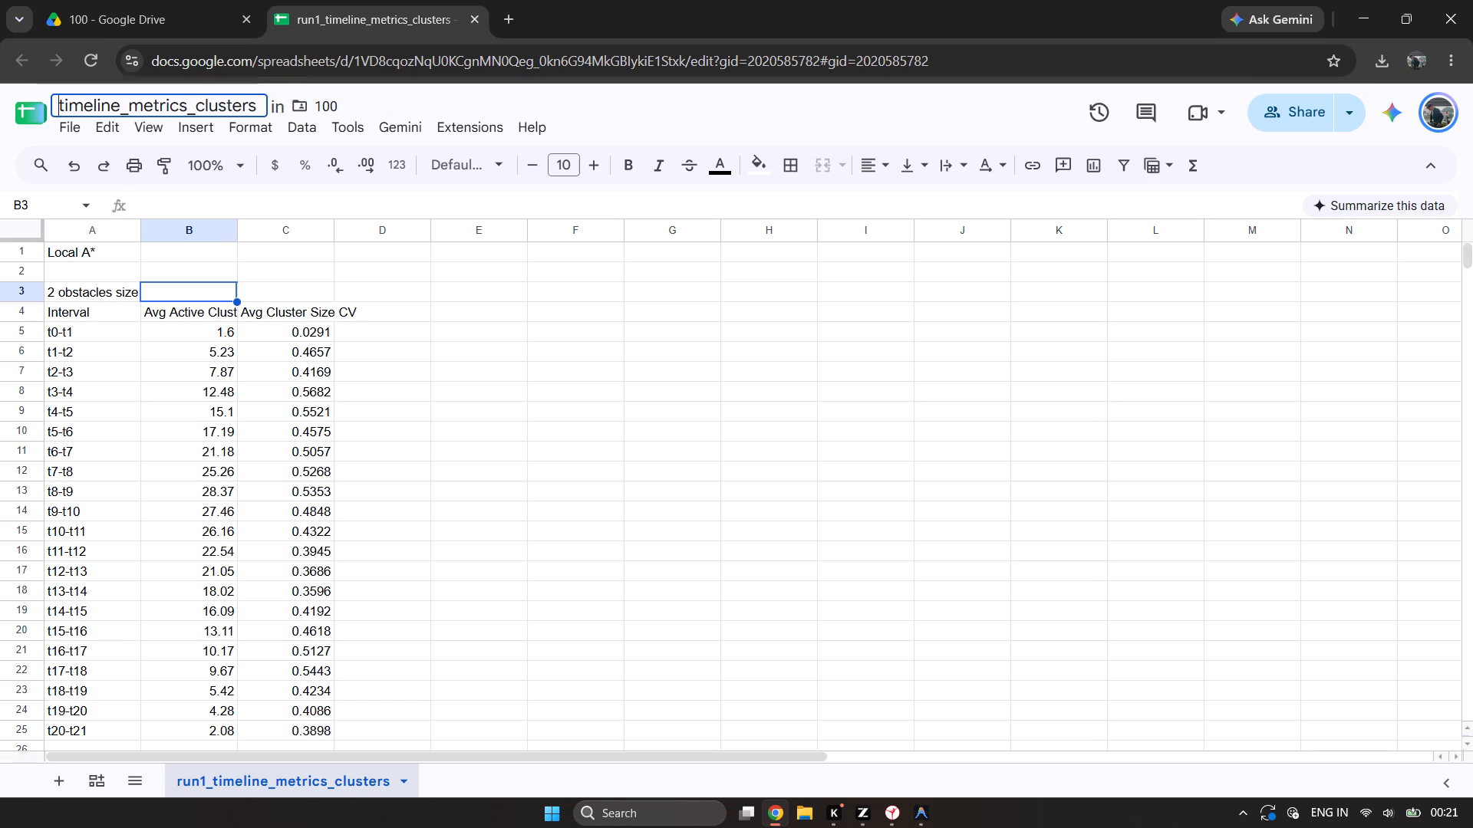
{"action": "left_click", "coordinate": [260, 99]}
{"action": "key", "text": "shift+underscore"}
{"action": "type", "text": "Local"}
{"action": "key", "text": "space"}
{"action": "key", "text": "shift+a"}
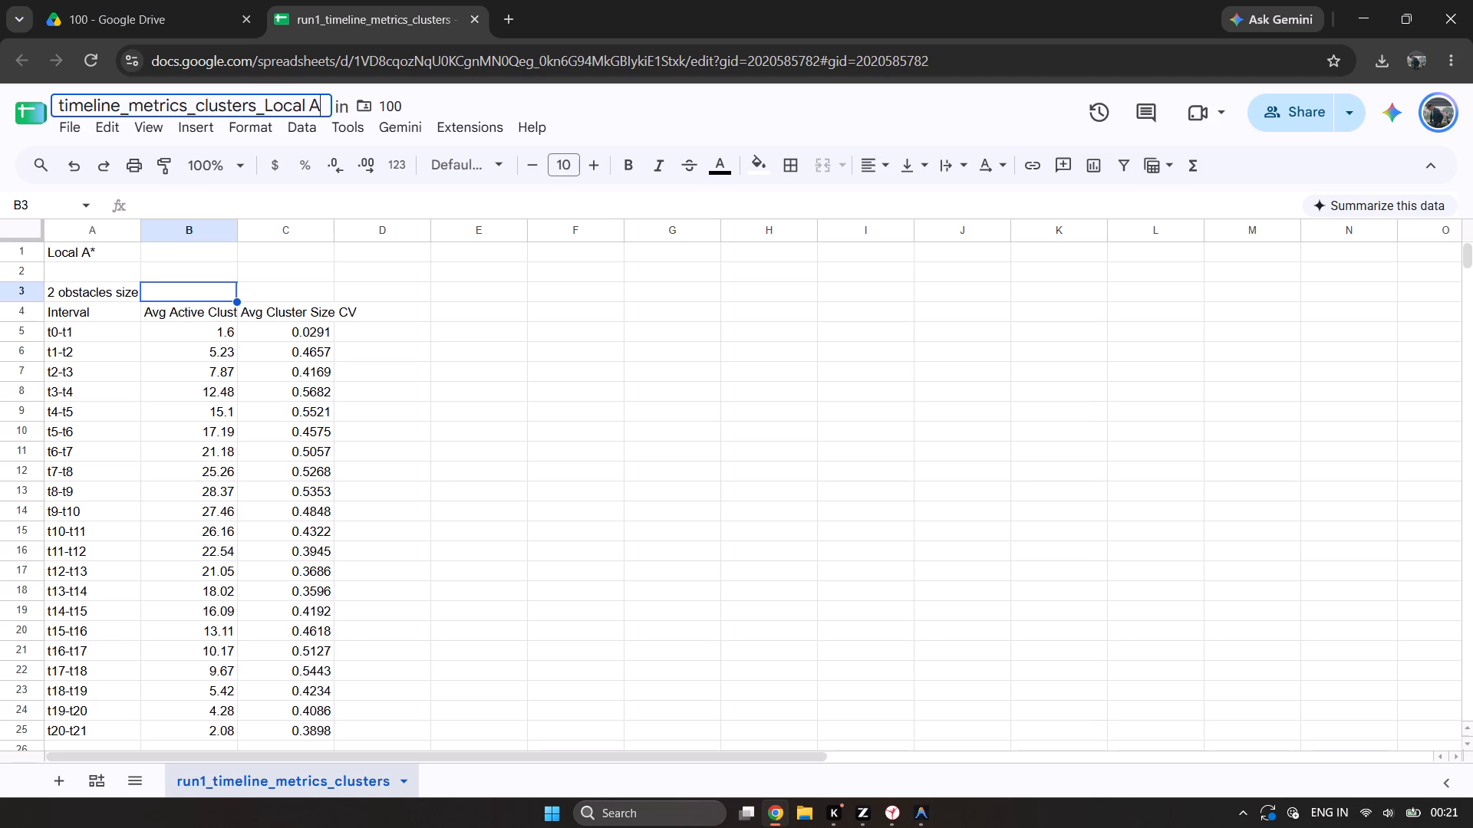
{"action": "key", "text": "shift+parenleft"}
{"action": "key", "text": "shift+BackSpace"}
{"action": "key", "text": "shift+asterisk"}
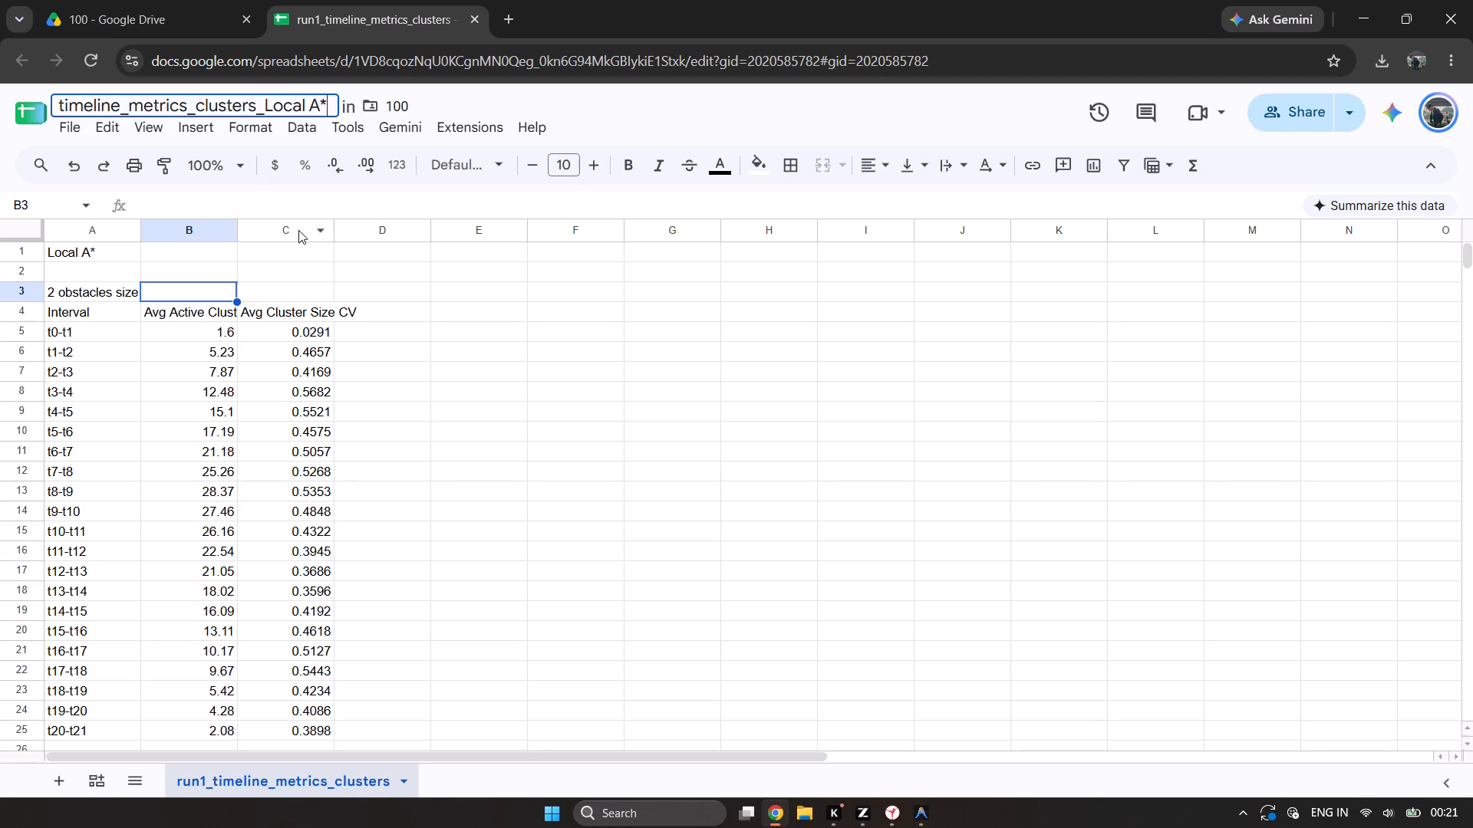
{"action": "left_click", "coordinate": [321, 253]}
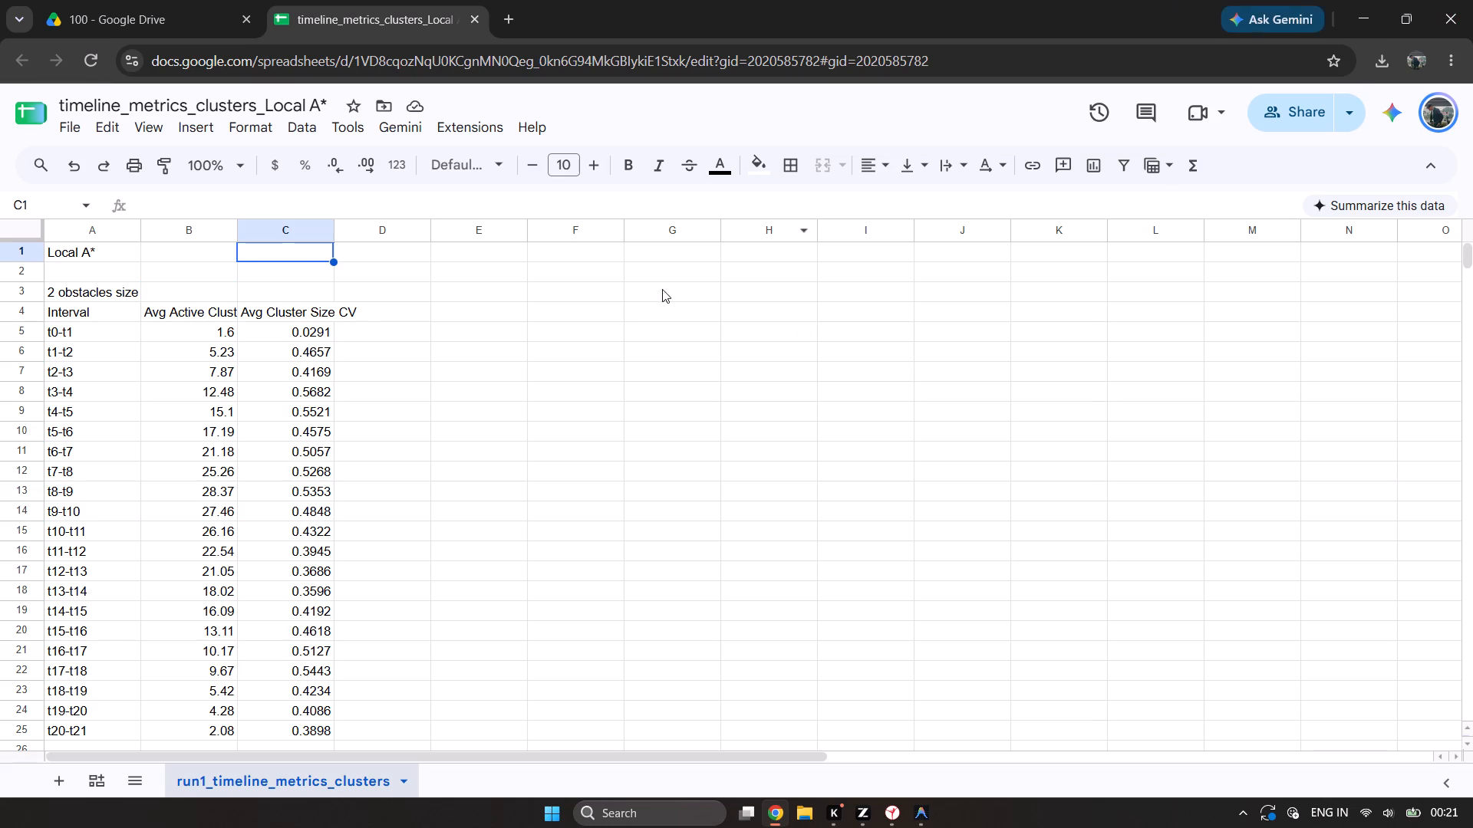
Copy the obstacle size label from A3 to A29 below the first table and change it to 4 obstacles size.
{"action": "left_click", "coordinate": [133, 290]}
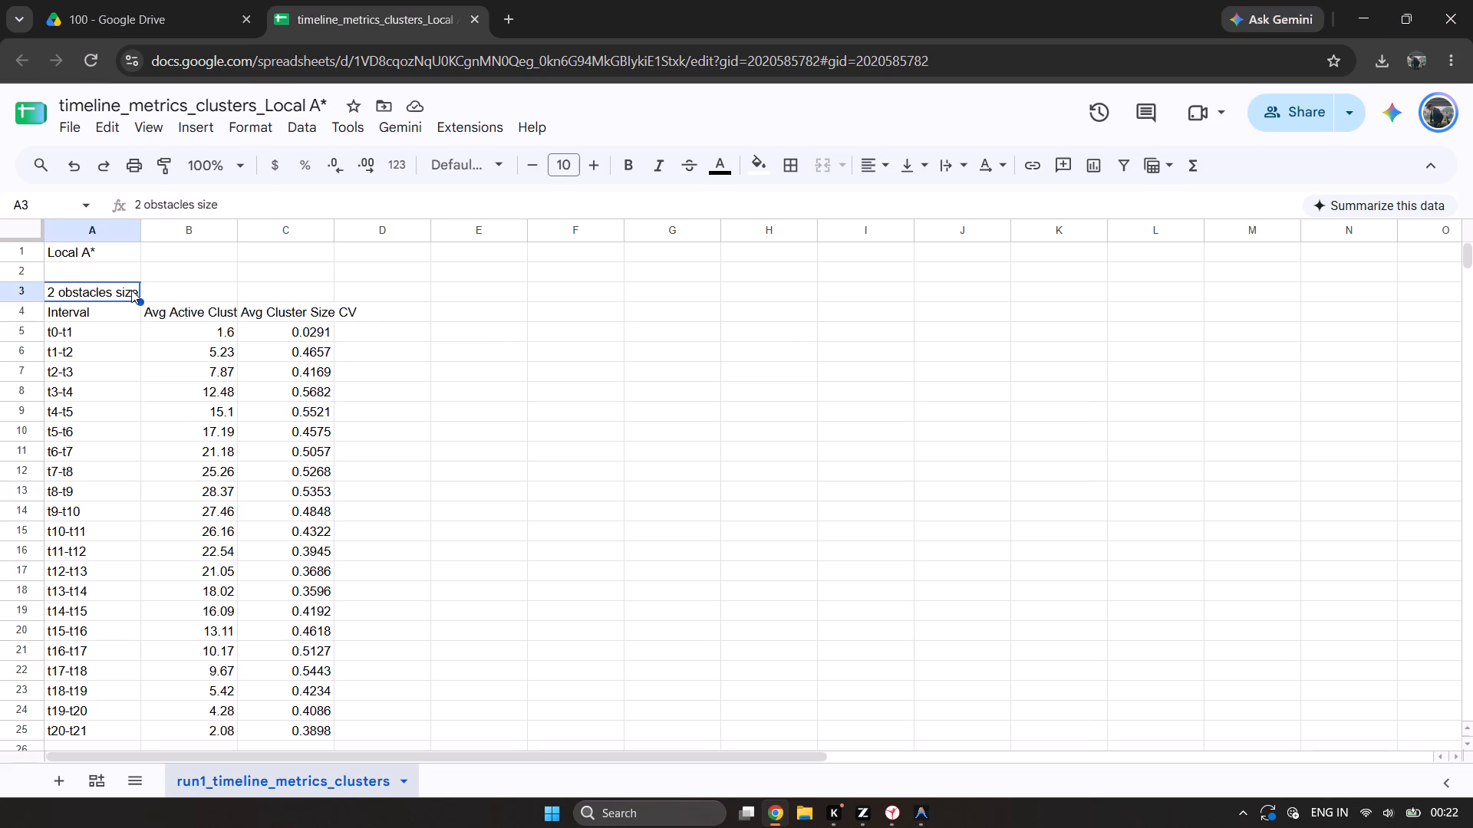
{"action": "key", "text": "ctrl+c"}
{"action": "scroll", "coordinate": [568, 595], "scroll_direction": "down", "scroll_amount": 5}
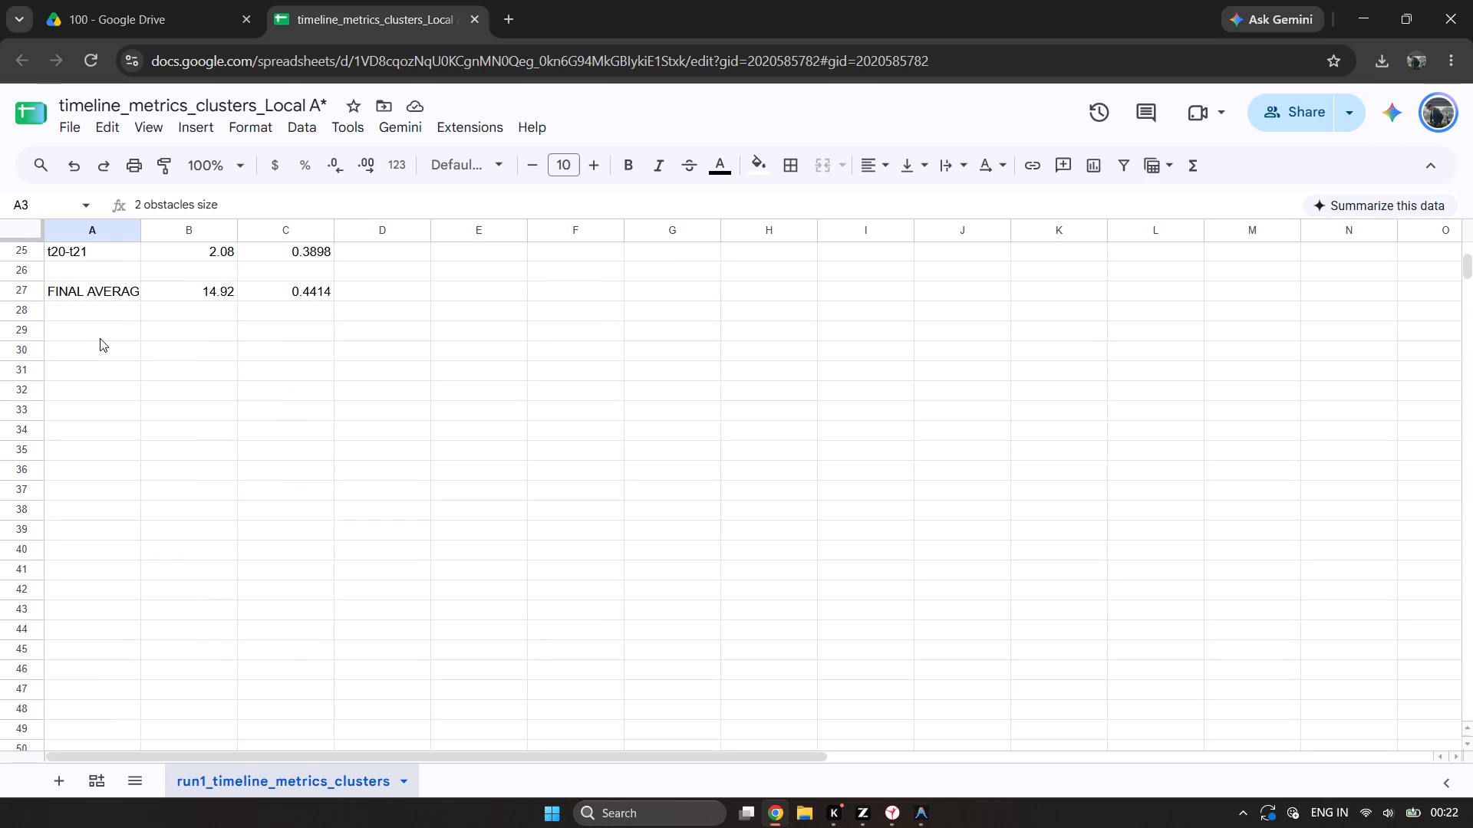
{"action": "left_click", "coordinate": [100, 338]}
{"action": "key", "text": "ctrl+v"}
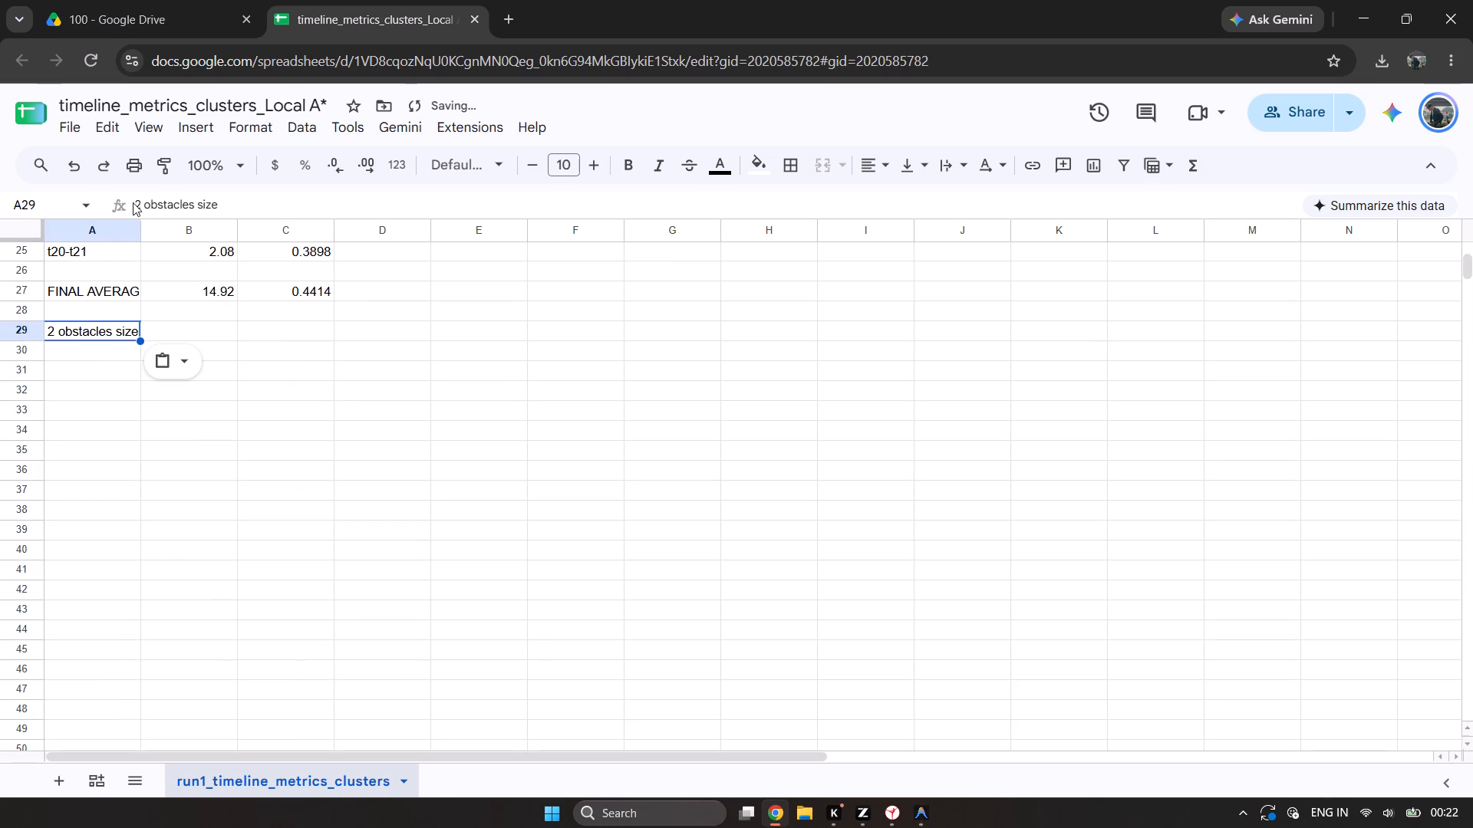
{"action": "left_click", "coordinate": [137, 196]}
{"action": "key", "text": "Right"}
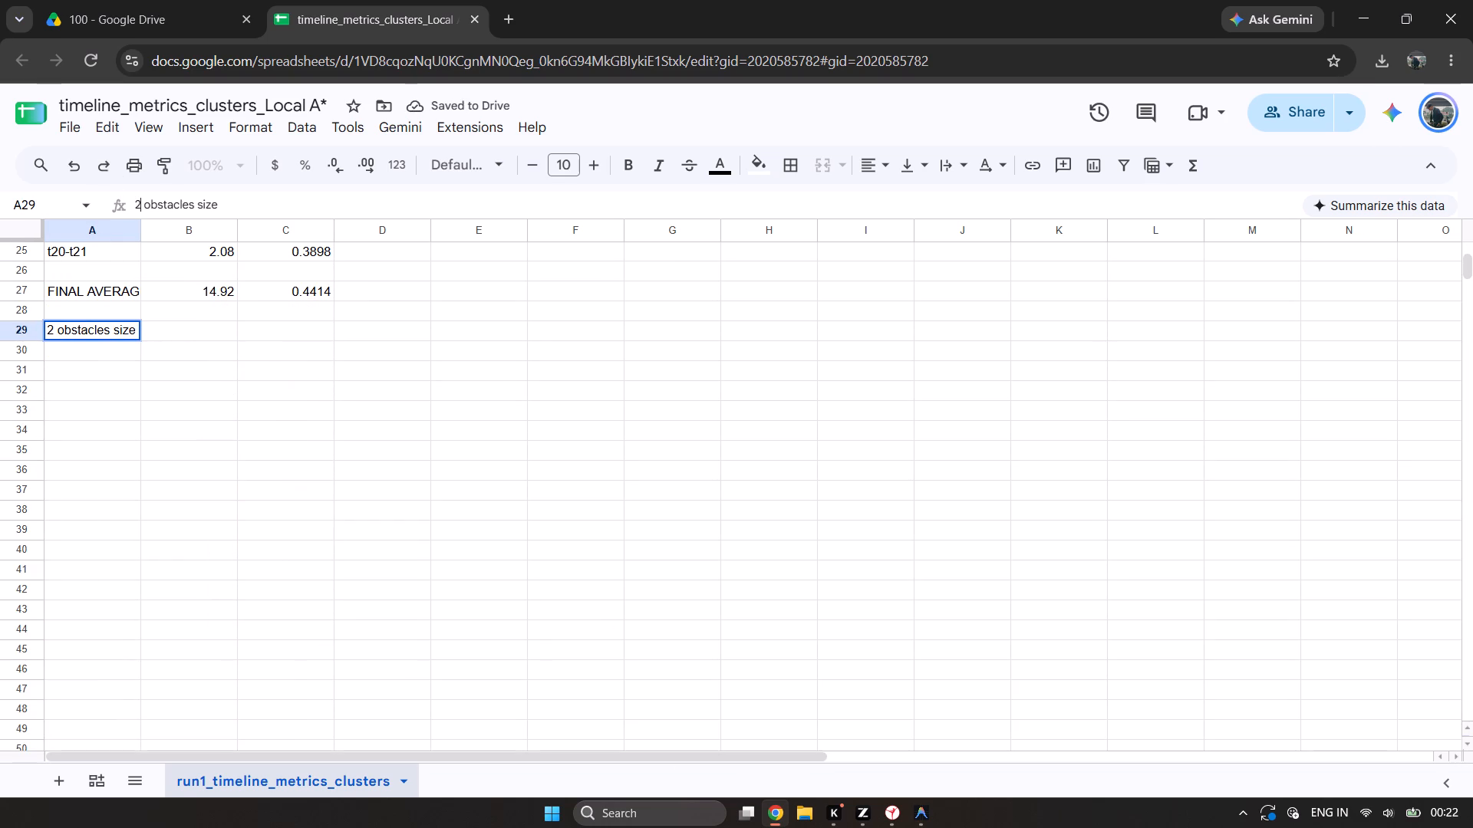
{"action": "key", "text": "BackSpace"}
{"action": "key", "text": "4"}
{"action": "left_click", "coordinate": [117, 358]}
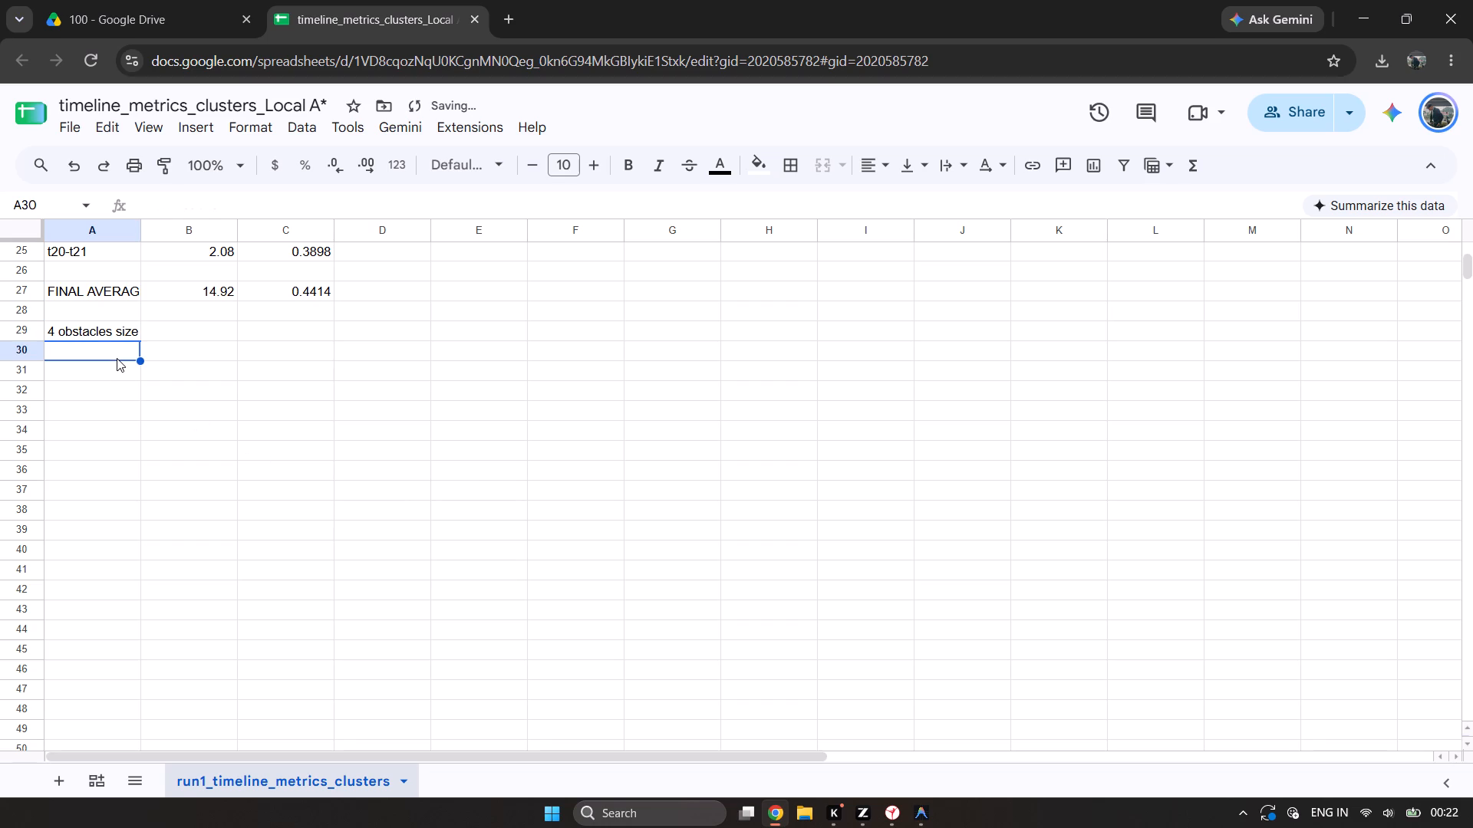
Return to Drive and open run1_timeline_metrics_clusters.csv from 8D Test 4(Varying Obstacles cell size) > Local A* > 4.
{"action": "left_click", "coordinate": [151, 0]}
{"action": "left_click", "coordinate": [26, 117]}
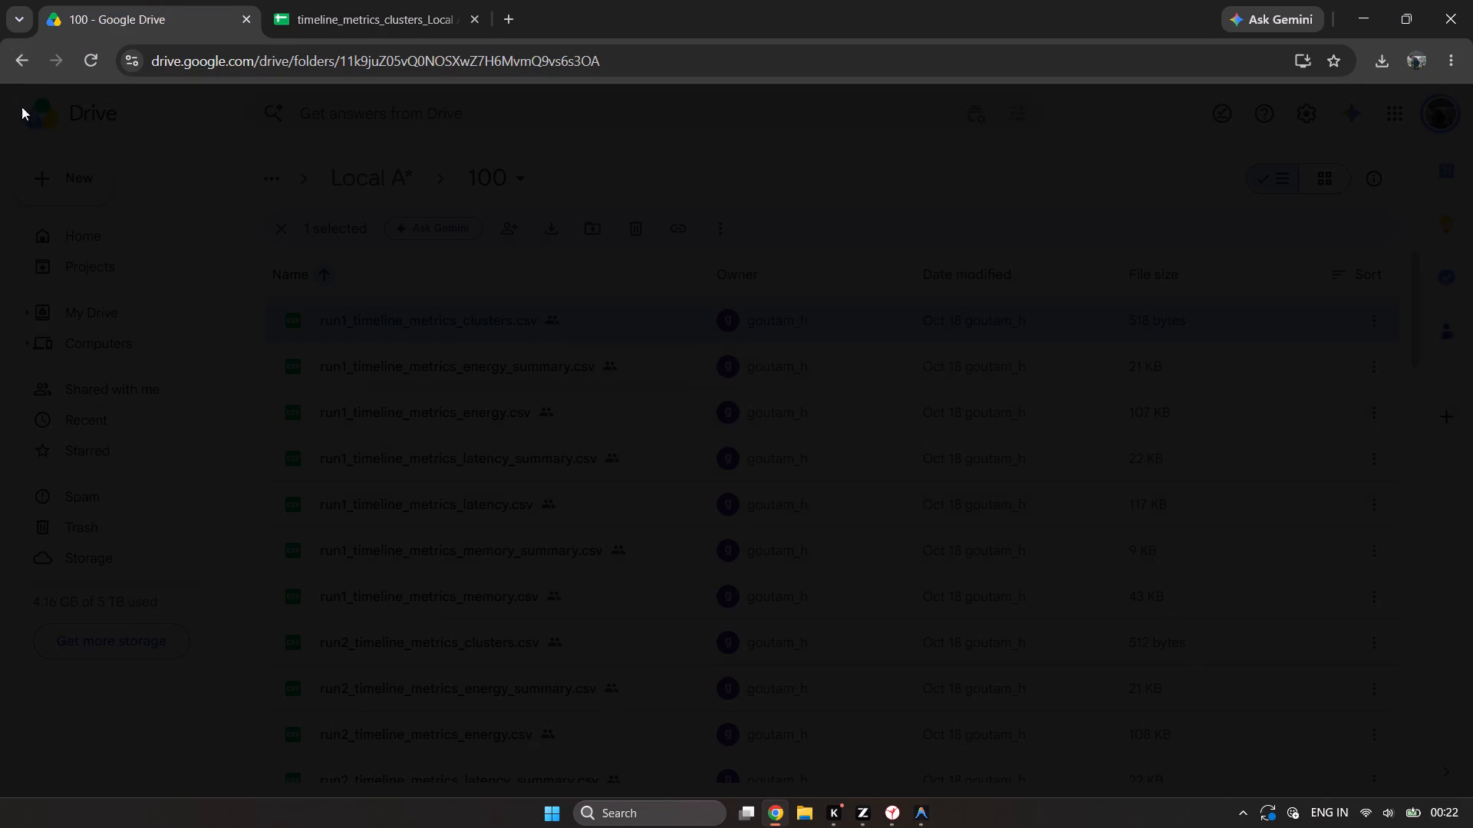
{"action": "left_click", "coordinate": [1, 48]}
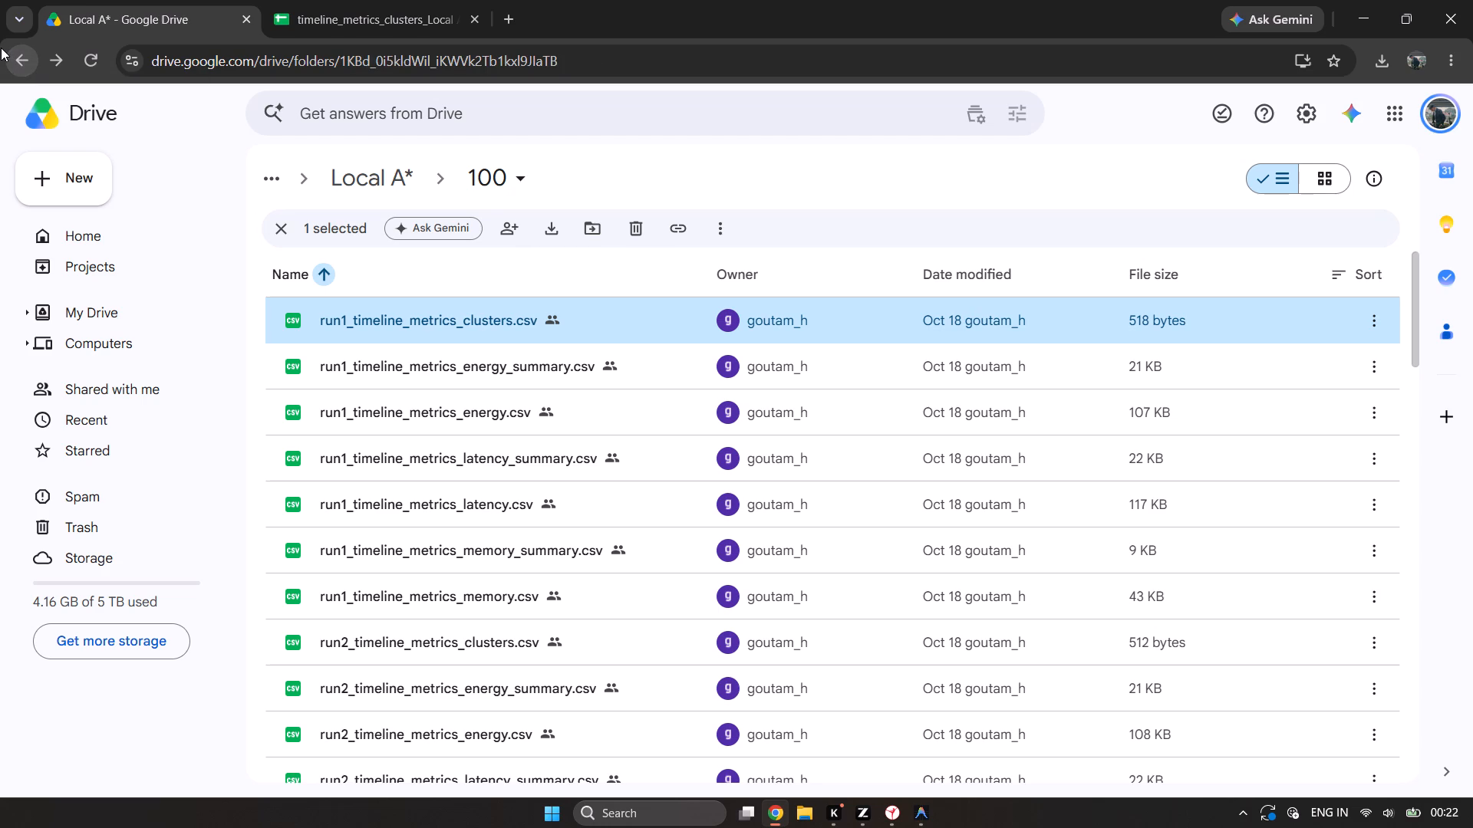
{"action": "left_click", "coordinate": [1, 48]}
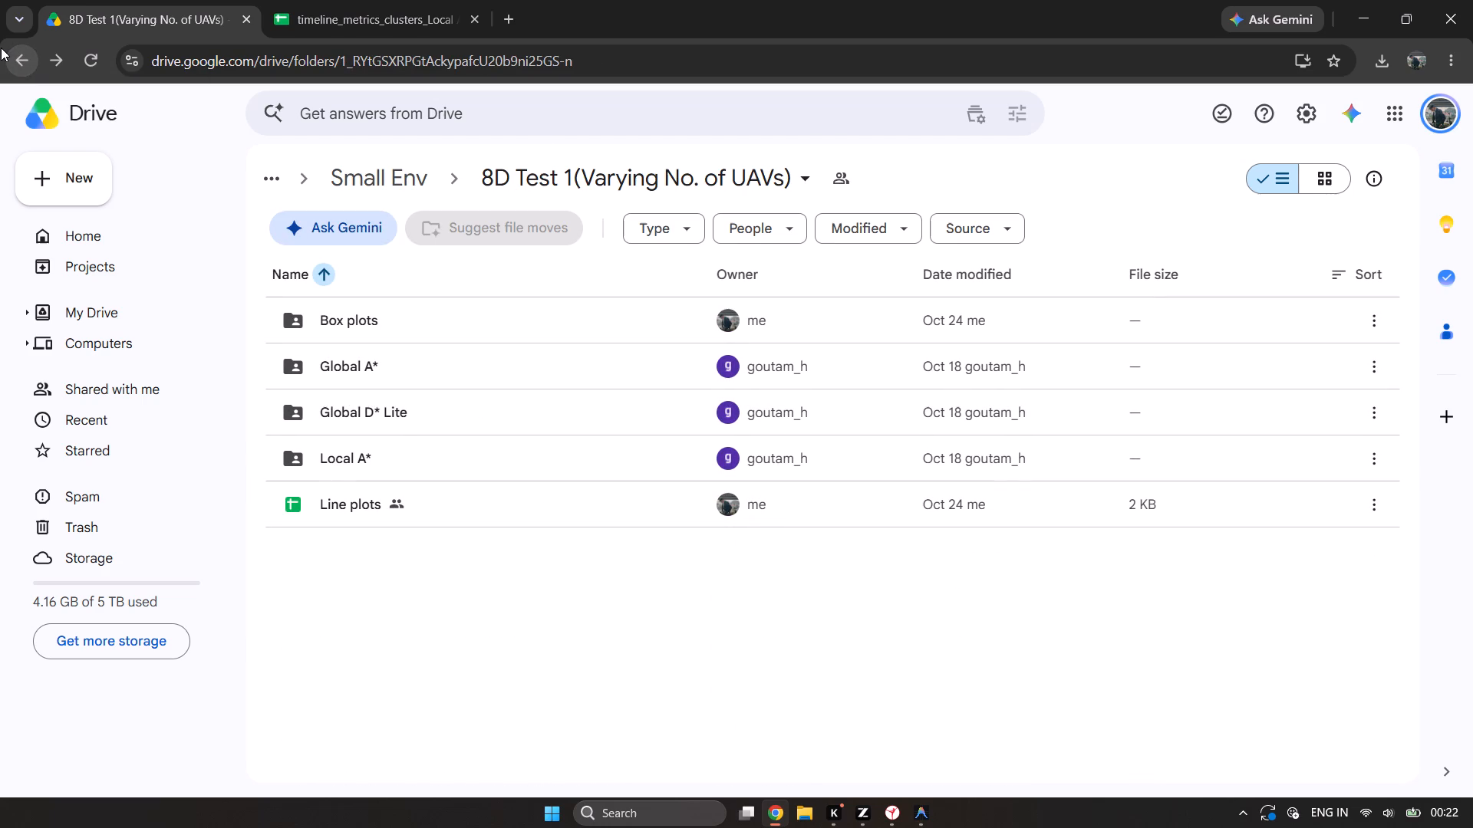
{"action": "left_click", "coordinate": [1, 48]}
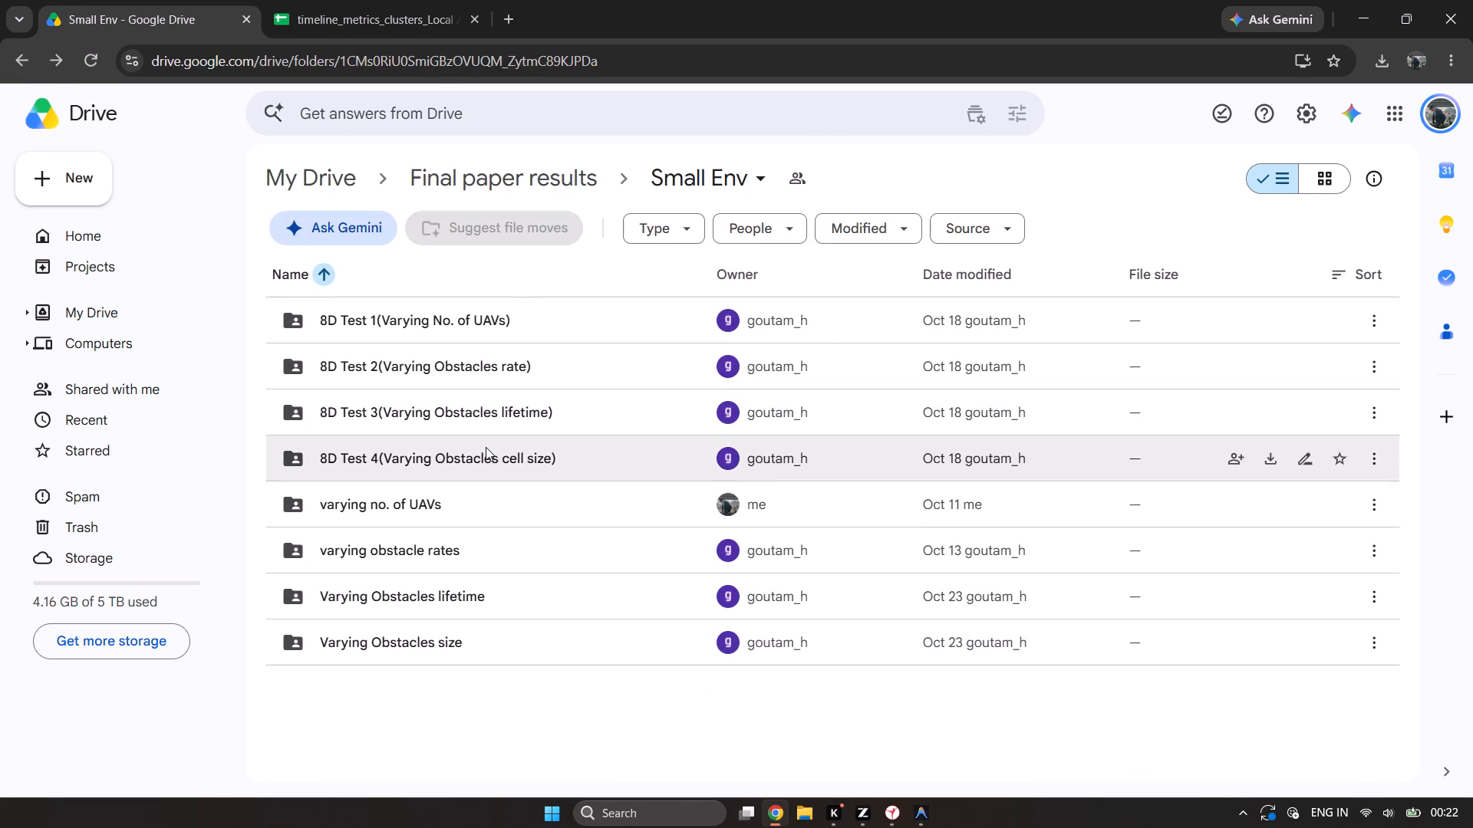
{"action": "double_click", "coordinate": [486, 447]}
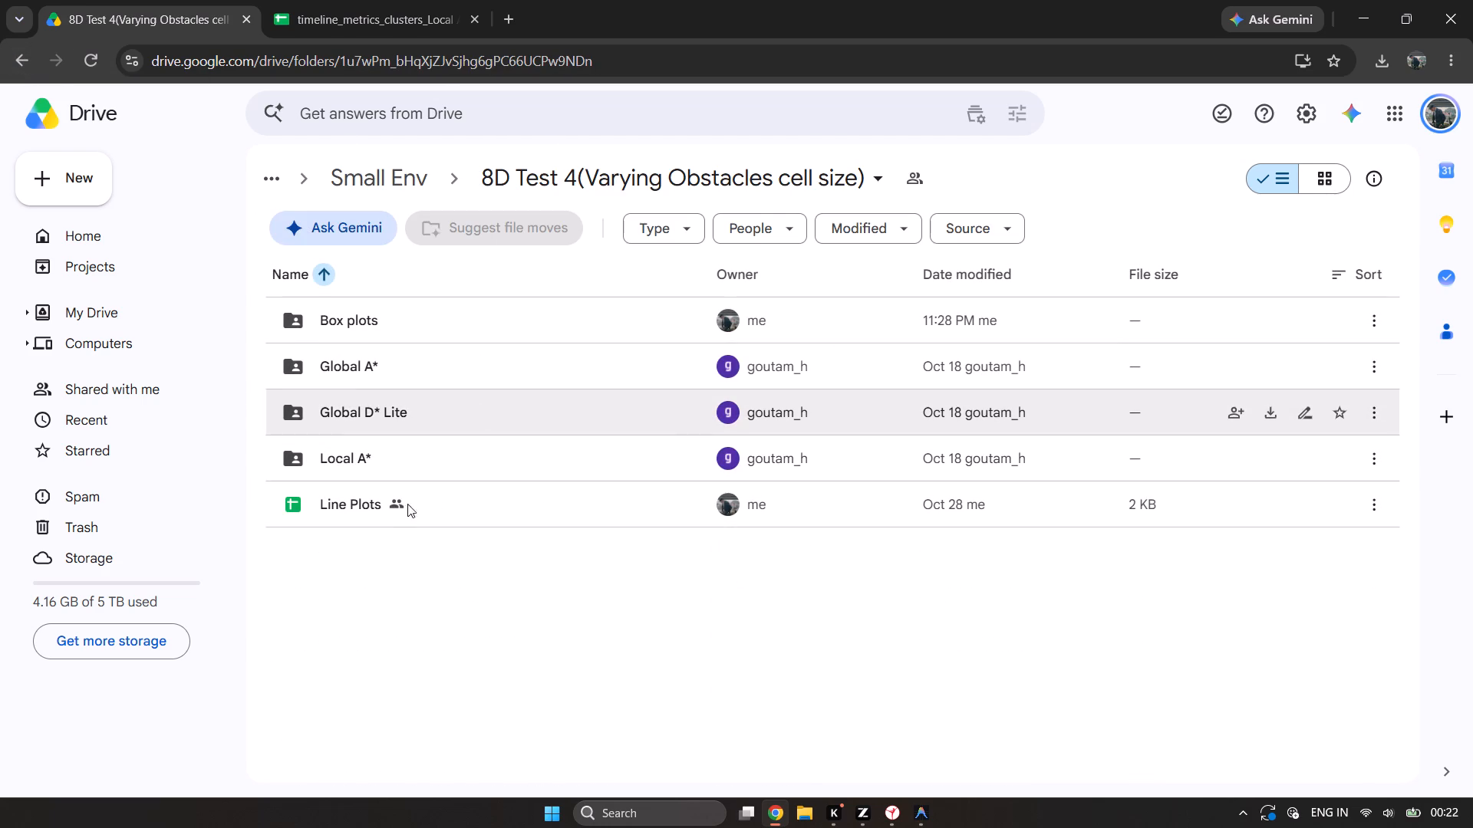
{"action": "double_click", "coordinate": [368, 458]}
{"action": "double_click", "coordinate": [368, 325]}
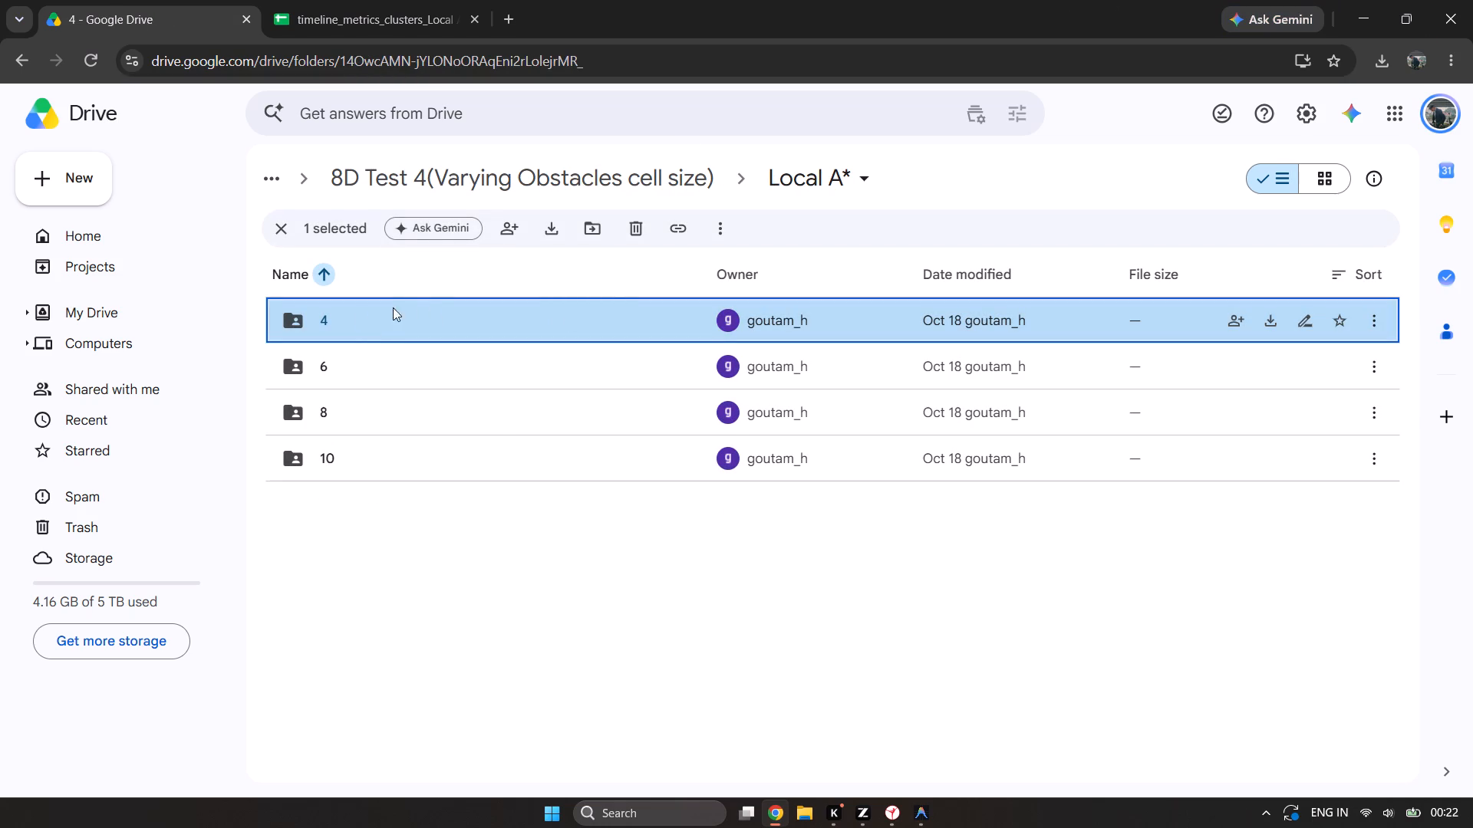
{"action": "double_click", "coordinate": [381, 322]}
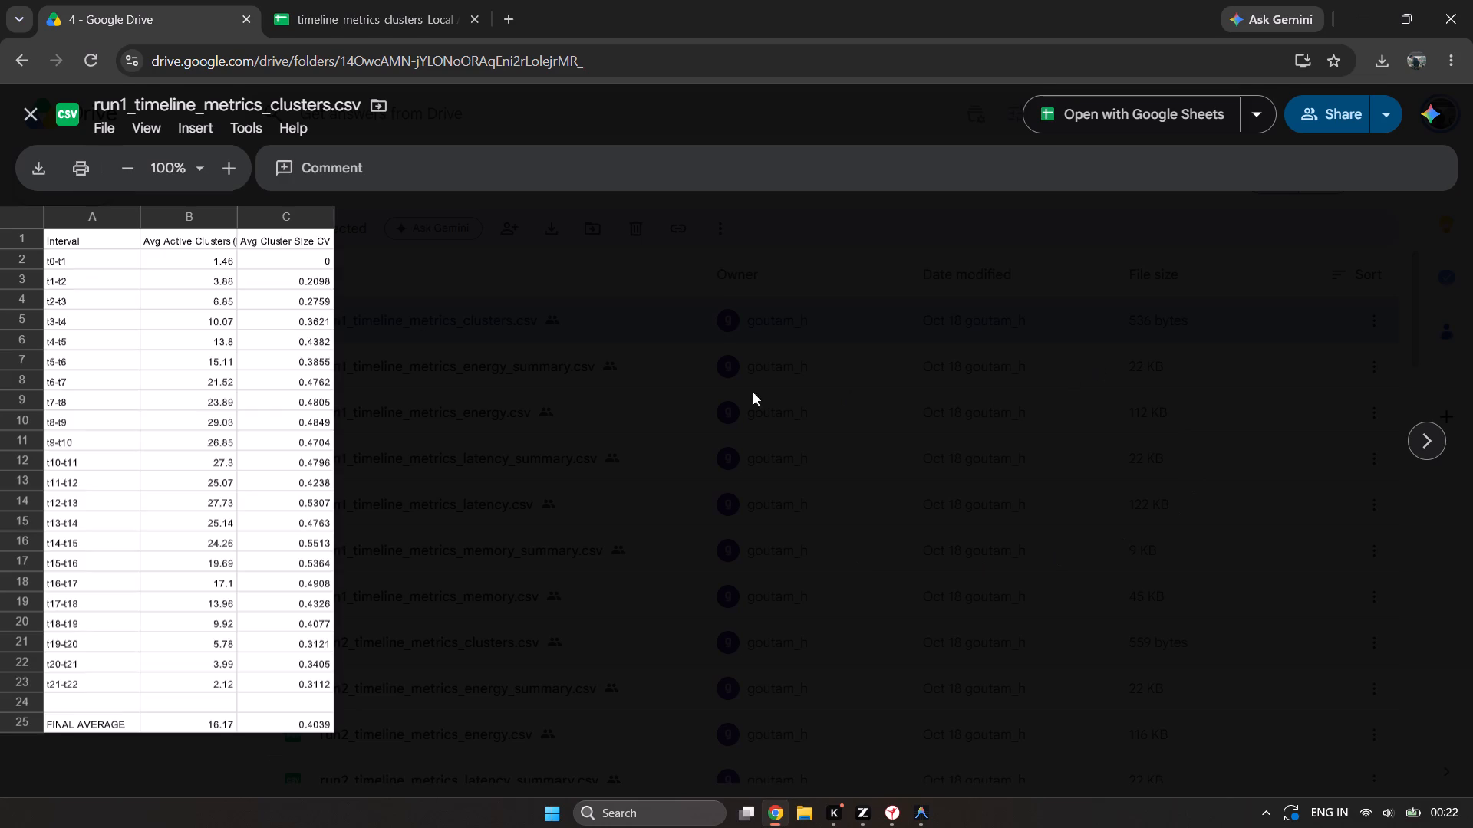
Copy the whole table from the 4 folder's run1_timeline_metrics_clusters.csv into the Local A* spreadsheet at A30, below the 4 obstacles size label.
{"action": "left_click_drag", "start_coordinate": [61, 236], "coordinate": [269, 754]}
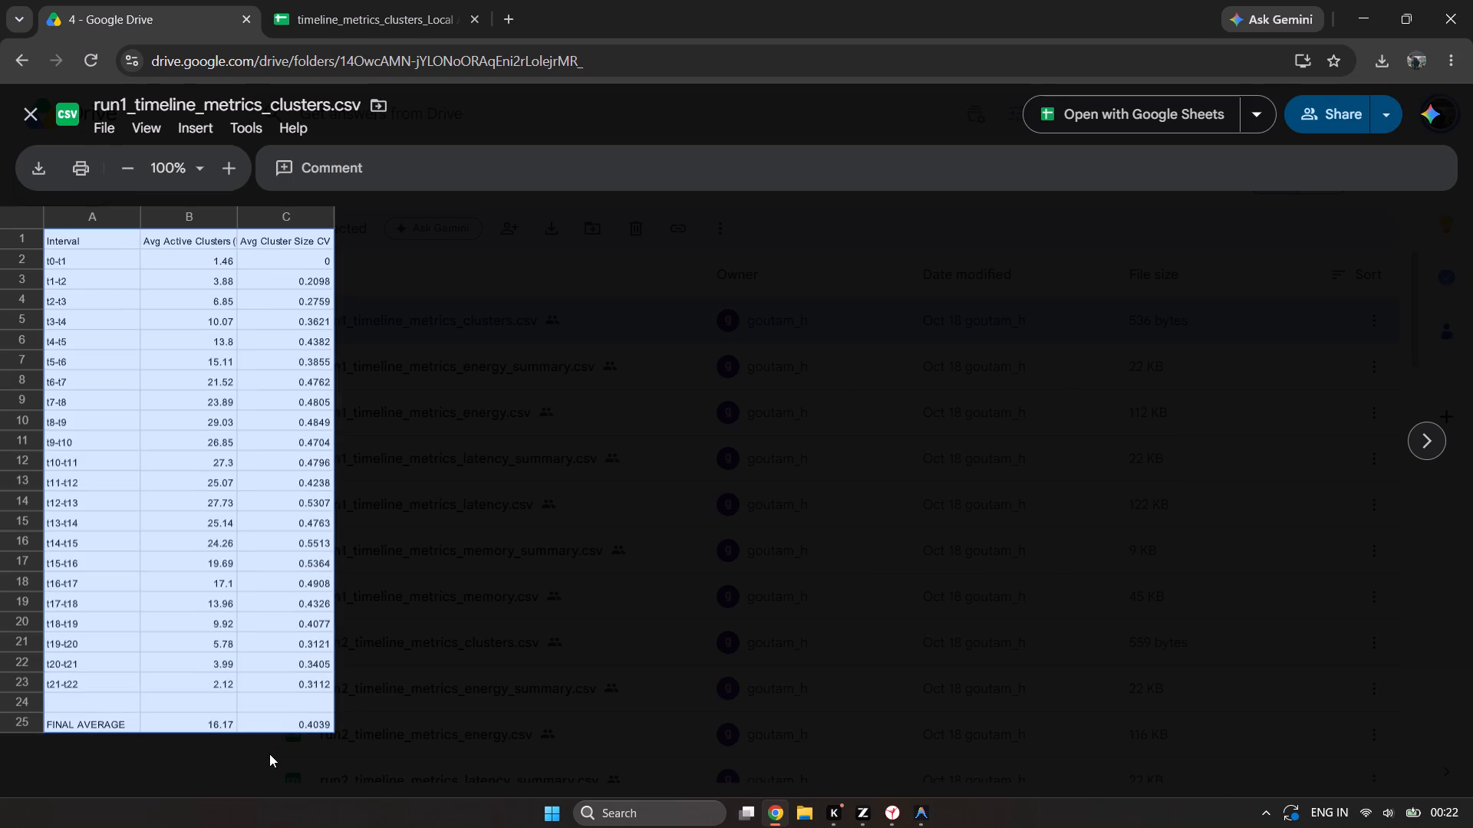
{"action": "key", "text": "ctrl+c"}
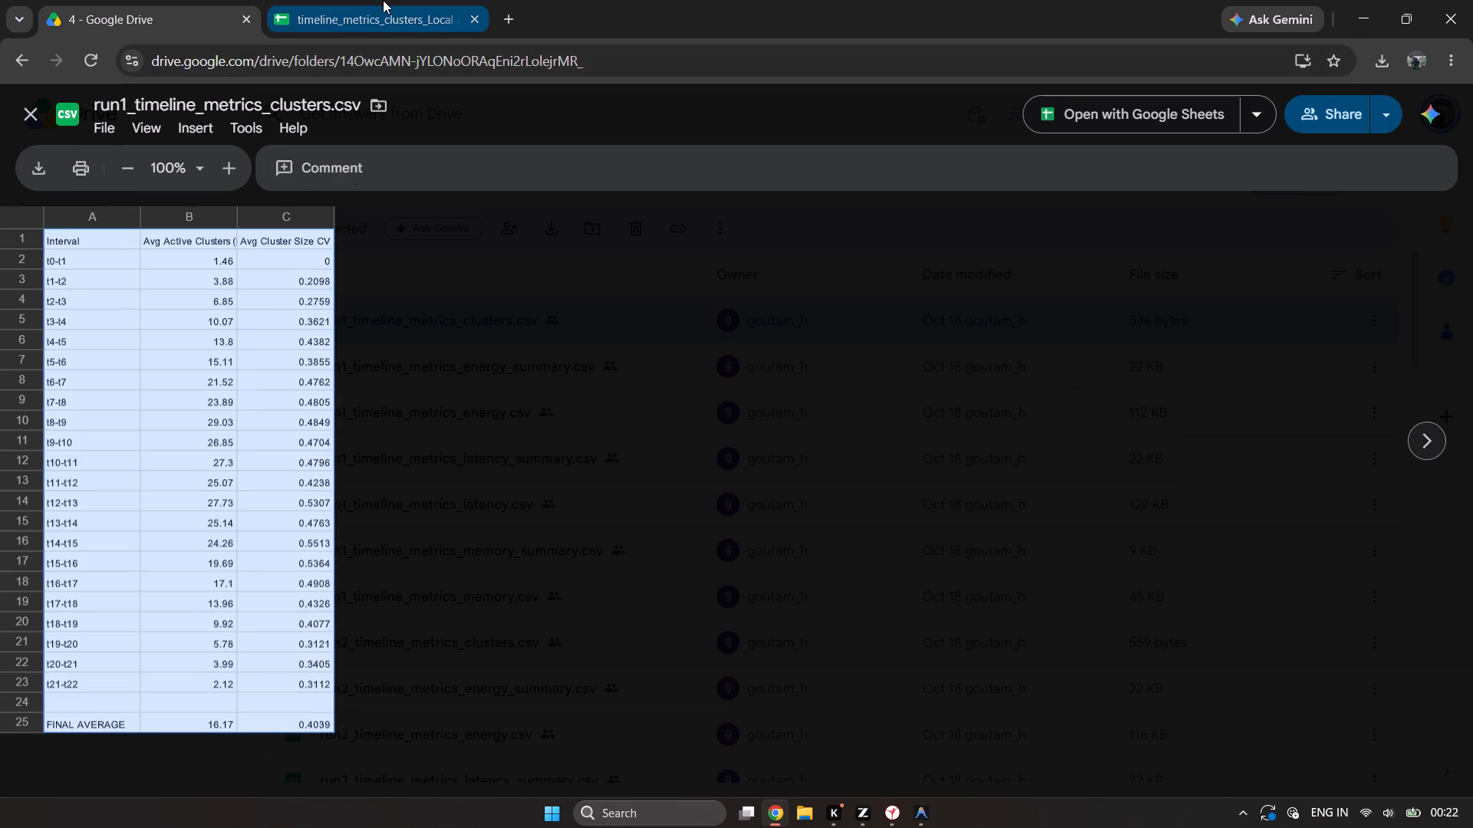
{"action": "left_click", "coordinate": [383, 0]}
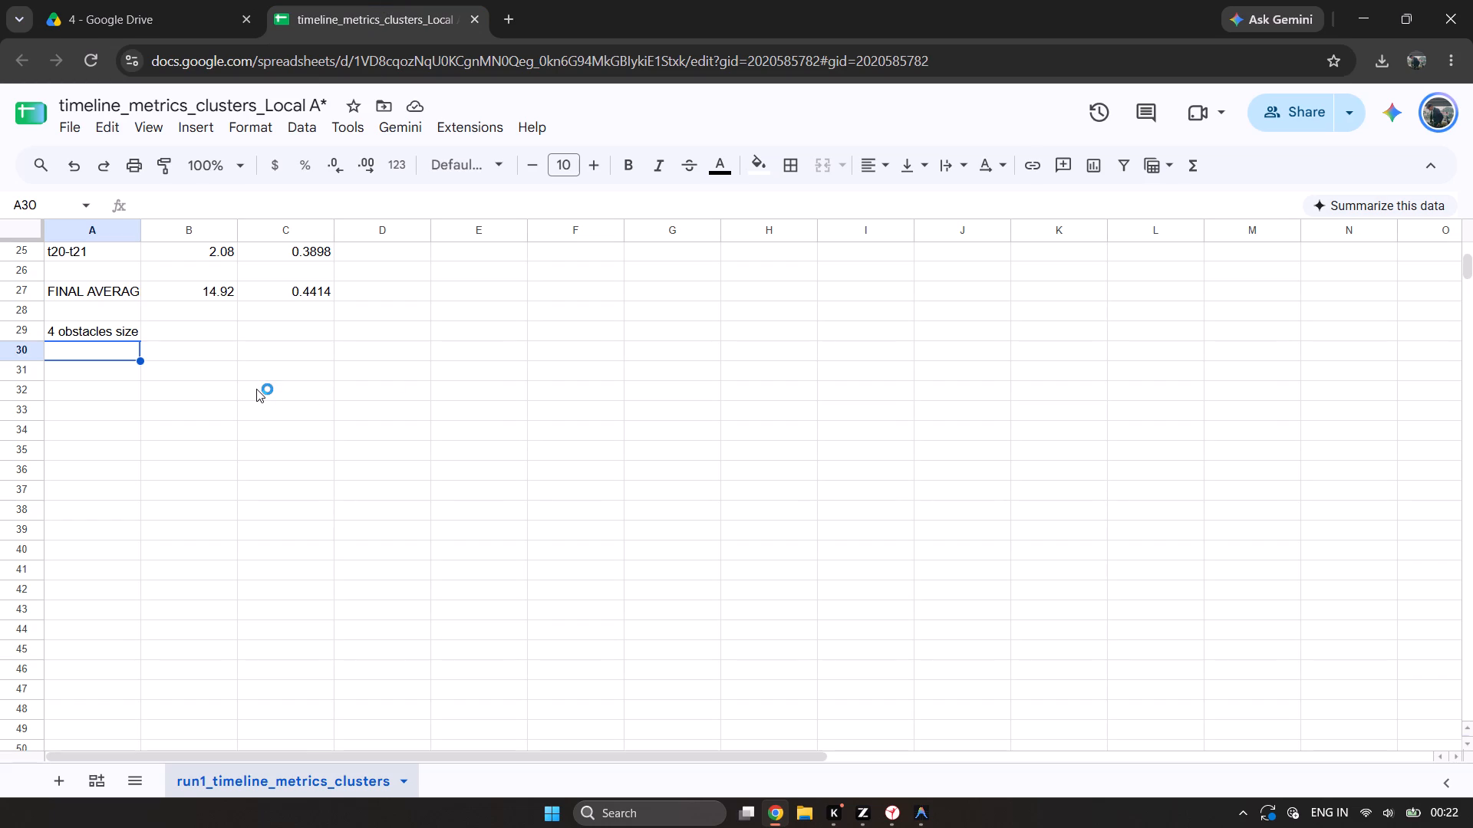
{"action": "key", "text": "ctrl+v"}
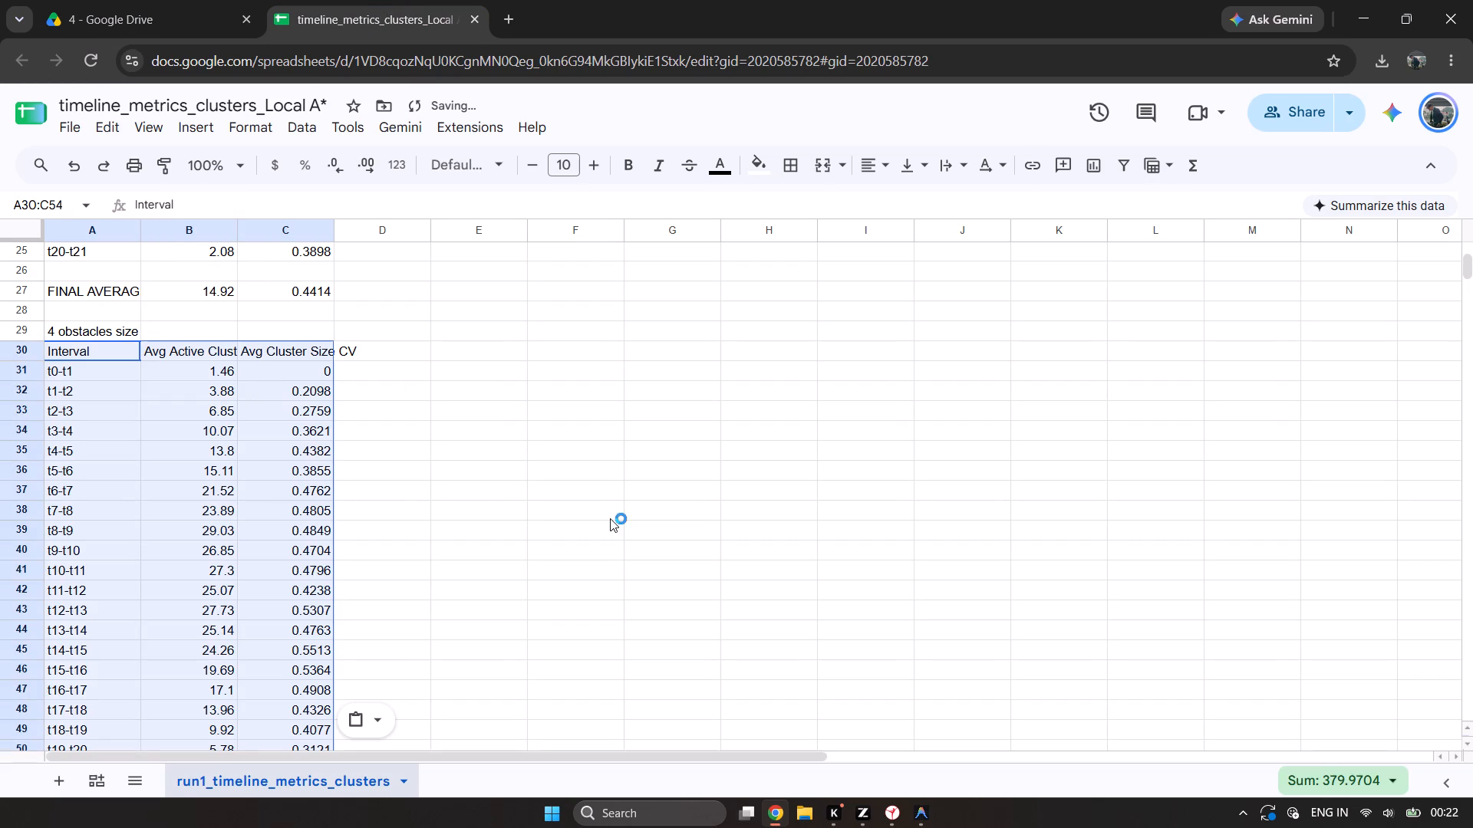
Copy the obstacle size label from A29 to A56 below the second table and change it to 6 obstacles size.
{"action": "left_click", "coordinate": [124, 333]}
{"action": "key", "text": "ctrl+c"}
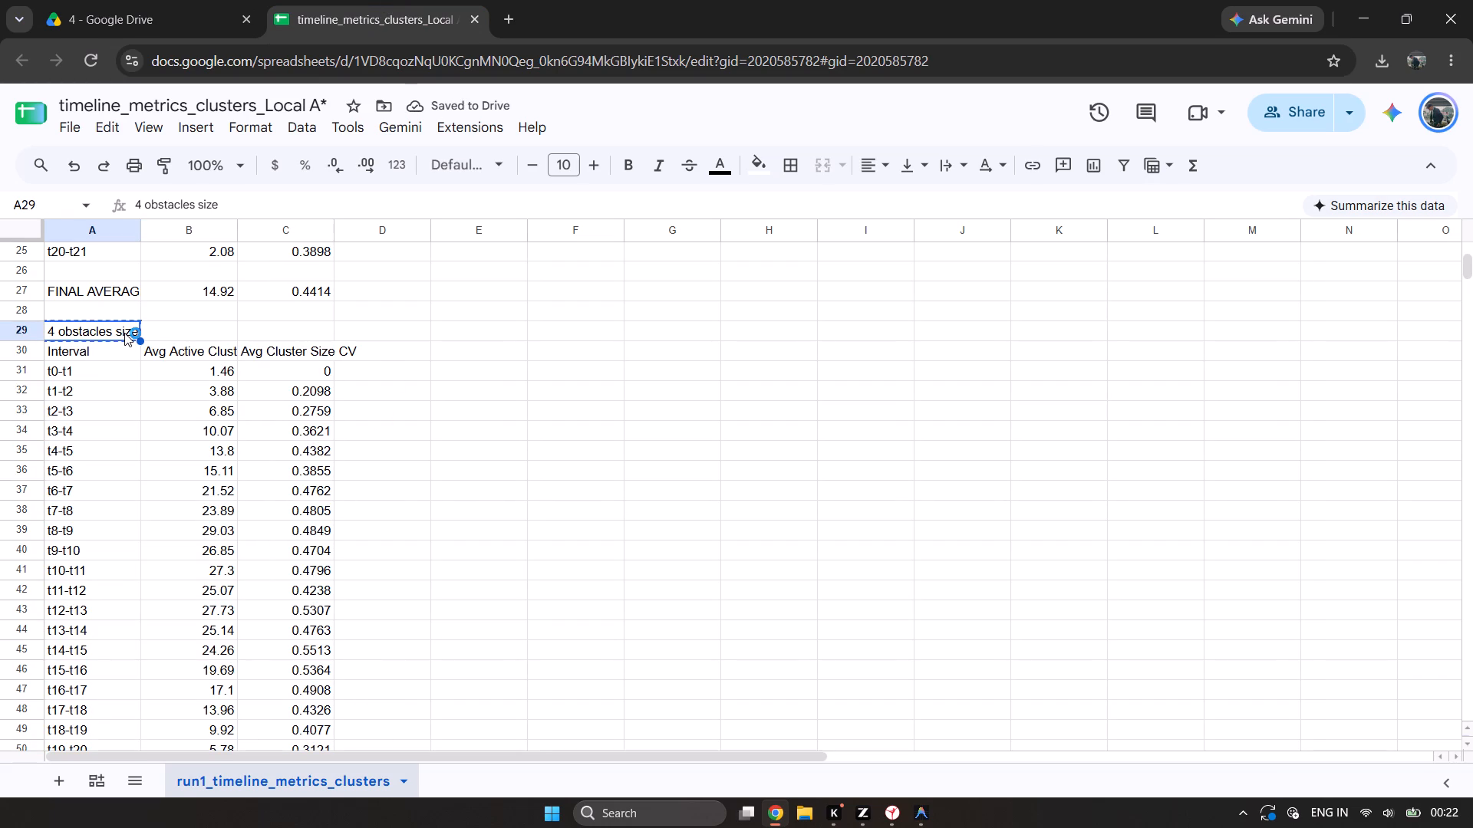
{"action": "scroll", "coordinate": [251, 416], "scroll_direction": "down", "scroll_amount": 3}
{"action": "left_click", "coordinate": [89, 589]}
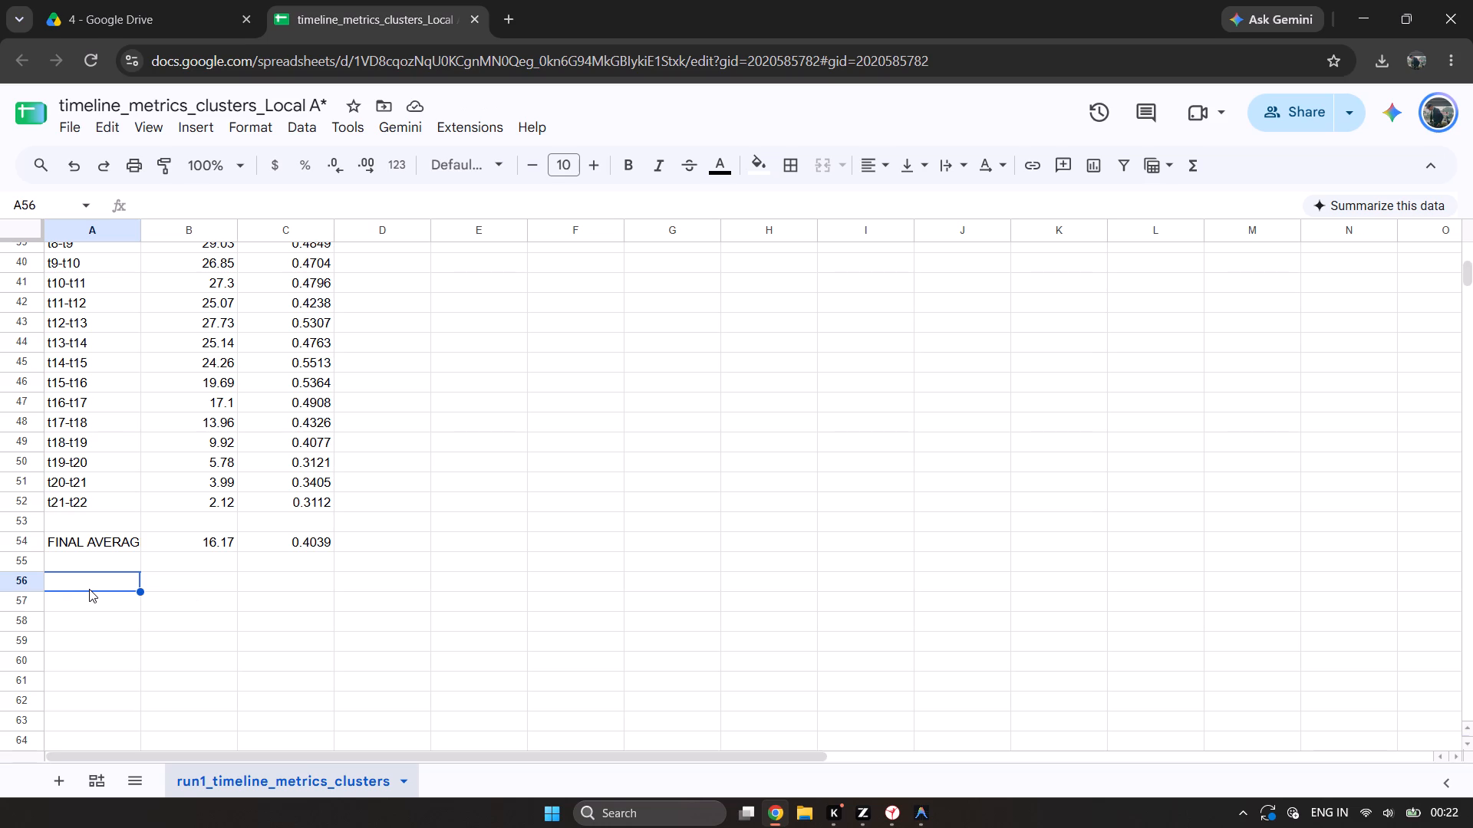
{"action": "key", "text": "ctrl+v"}
{"action": "left_click", "coordinate": [143, 204]}
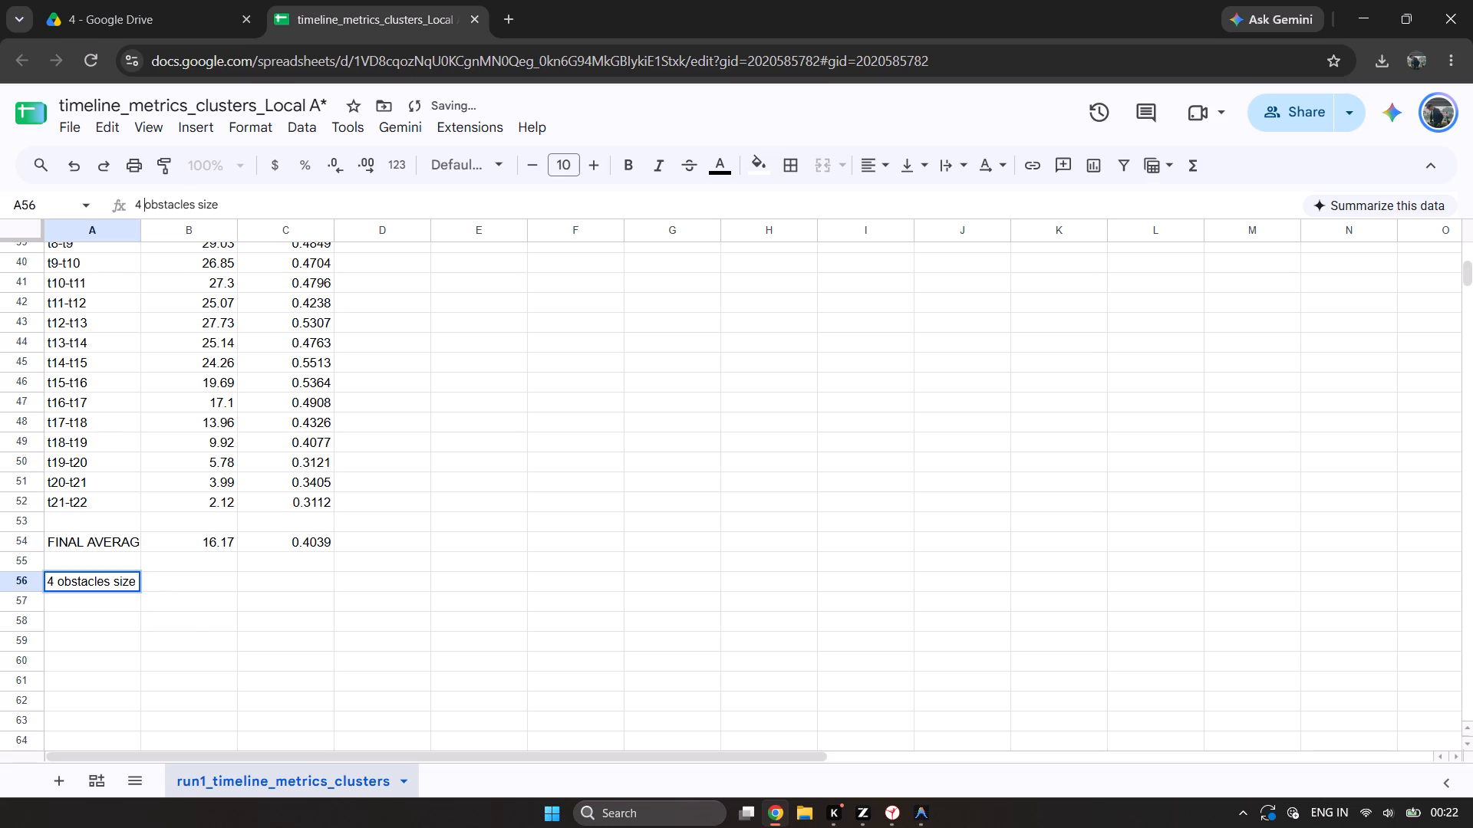
{"action": "key", "text": "Left"}
{"action": "key", "text": "BackSpace"}
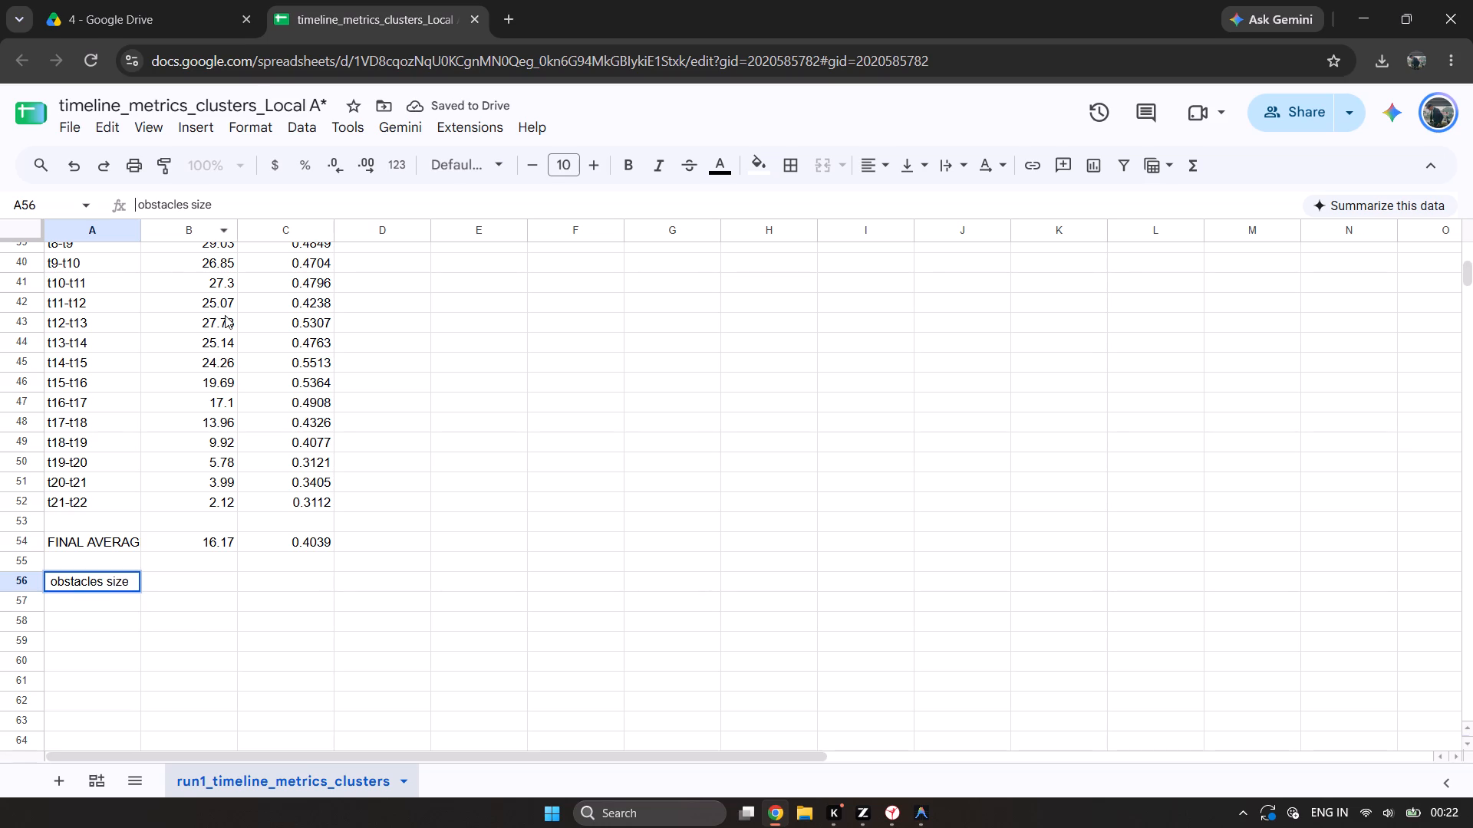
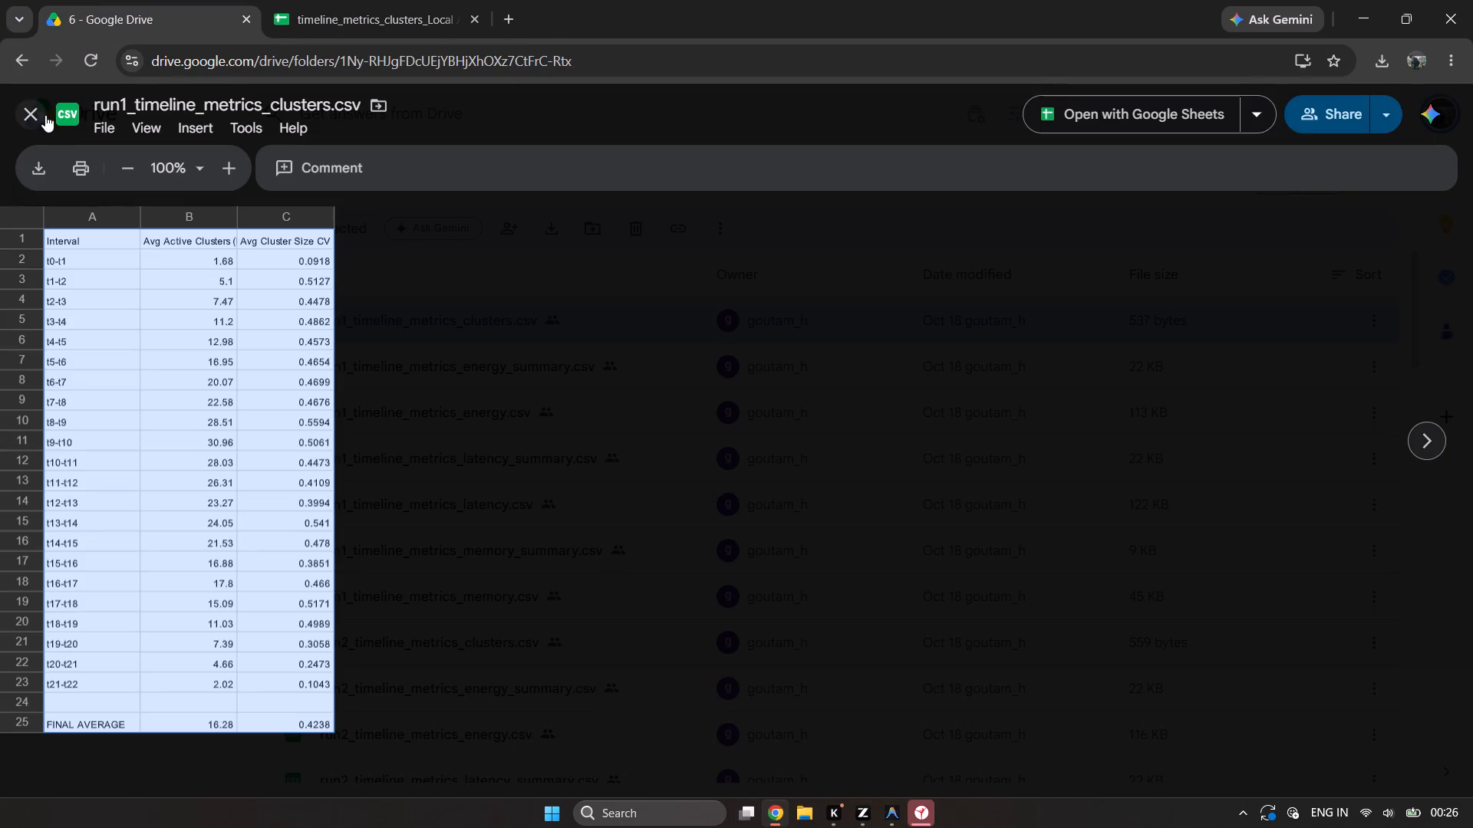
{"action": "left_click", "coordinate": [23, 58]}
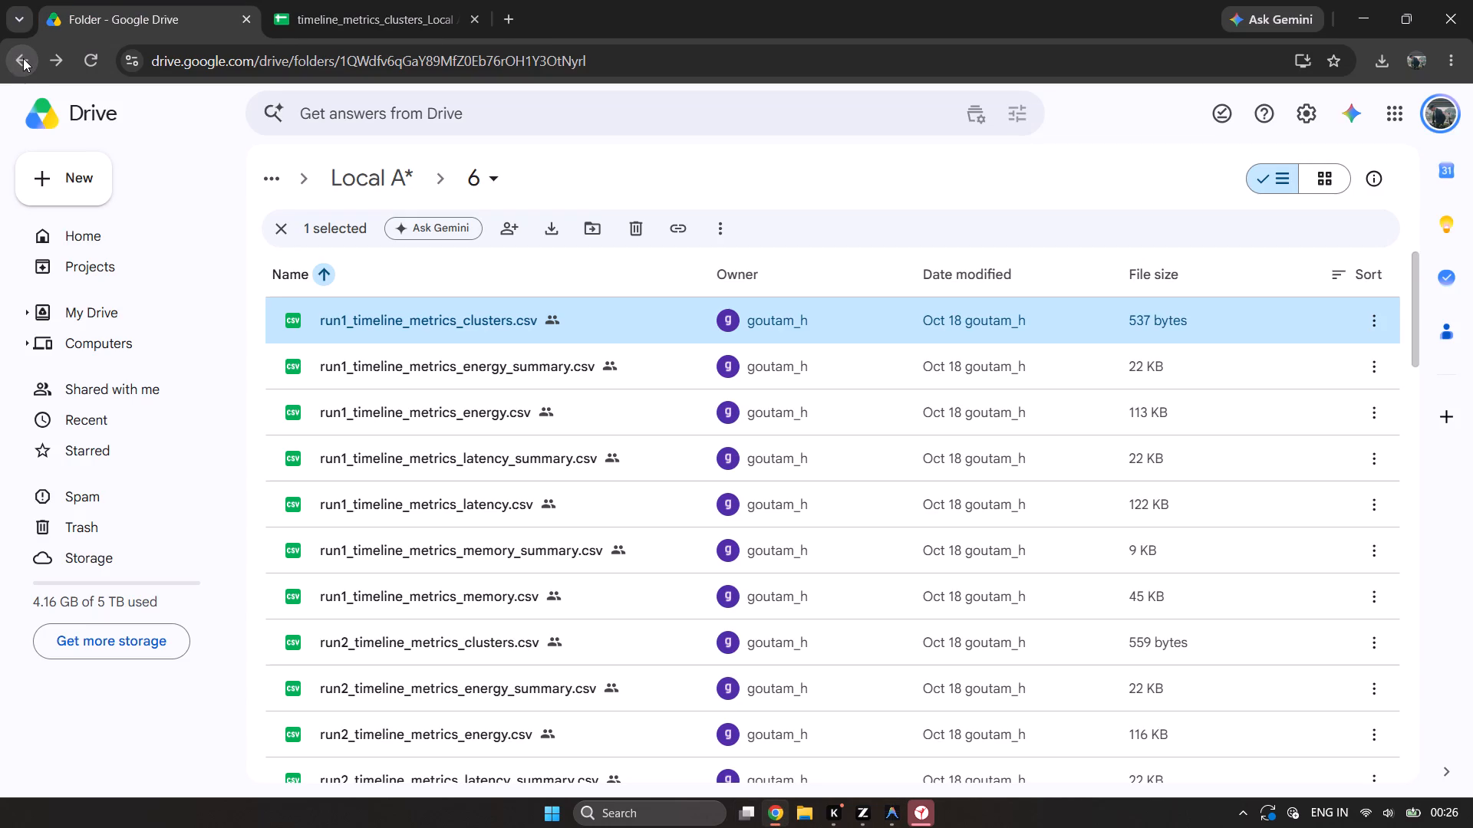
{"action": "double_click", "coordinate": [381, 391]}
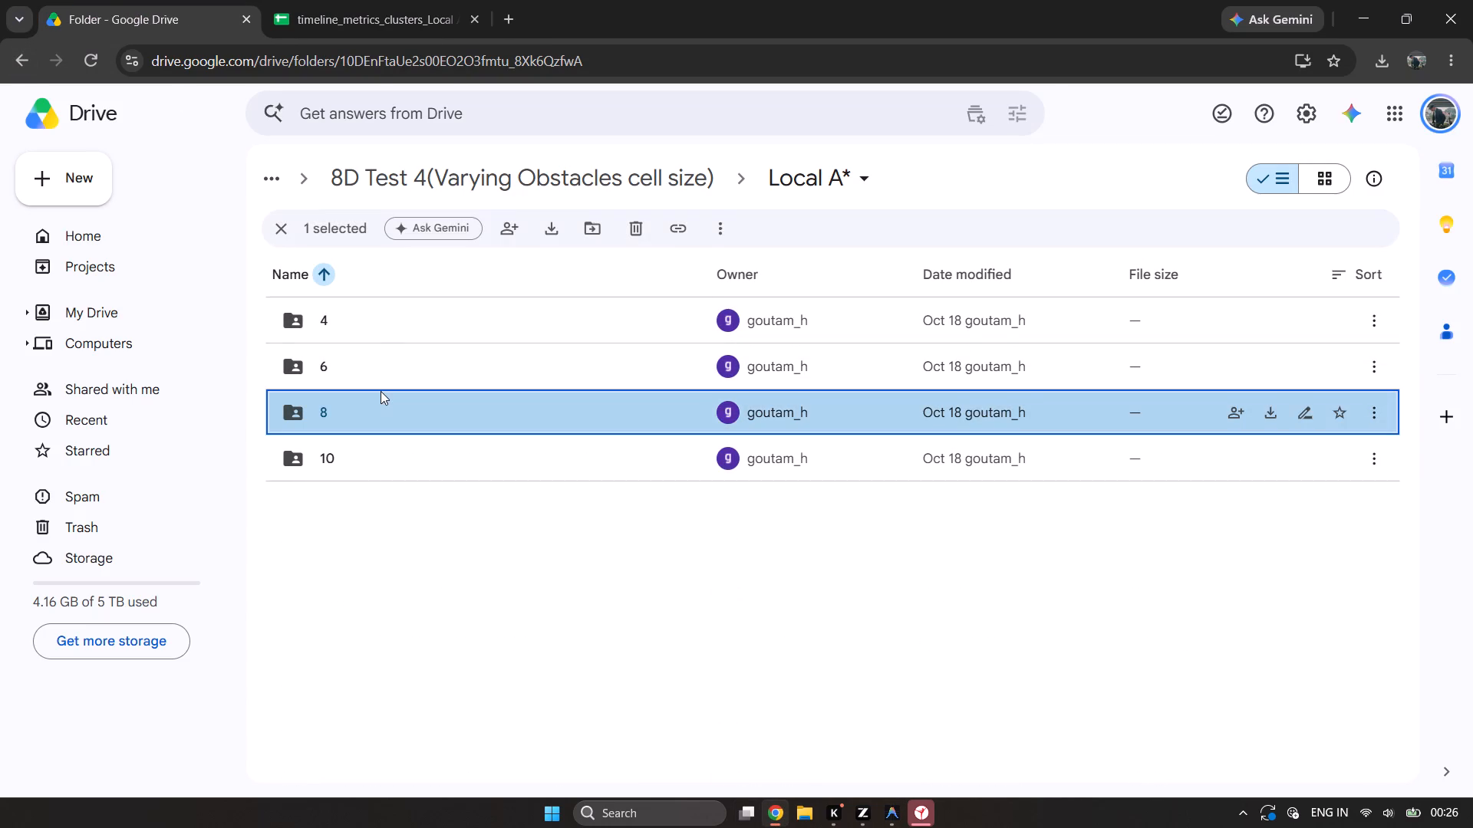
{"action": "double_click", "coordinate": [371, 327]}
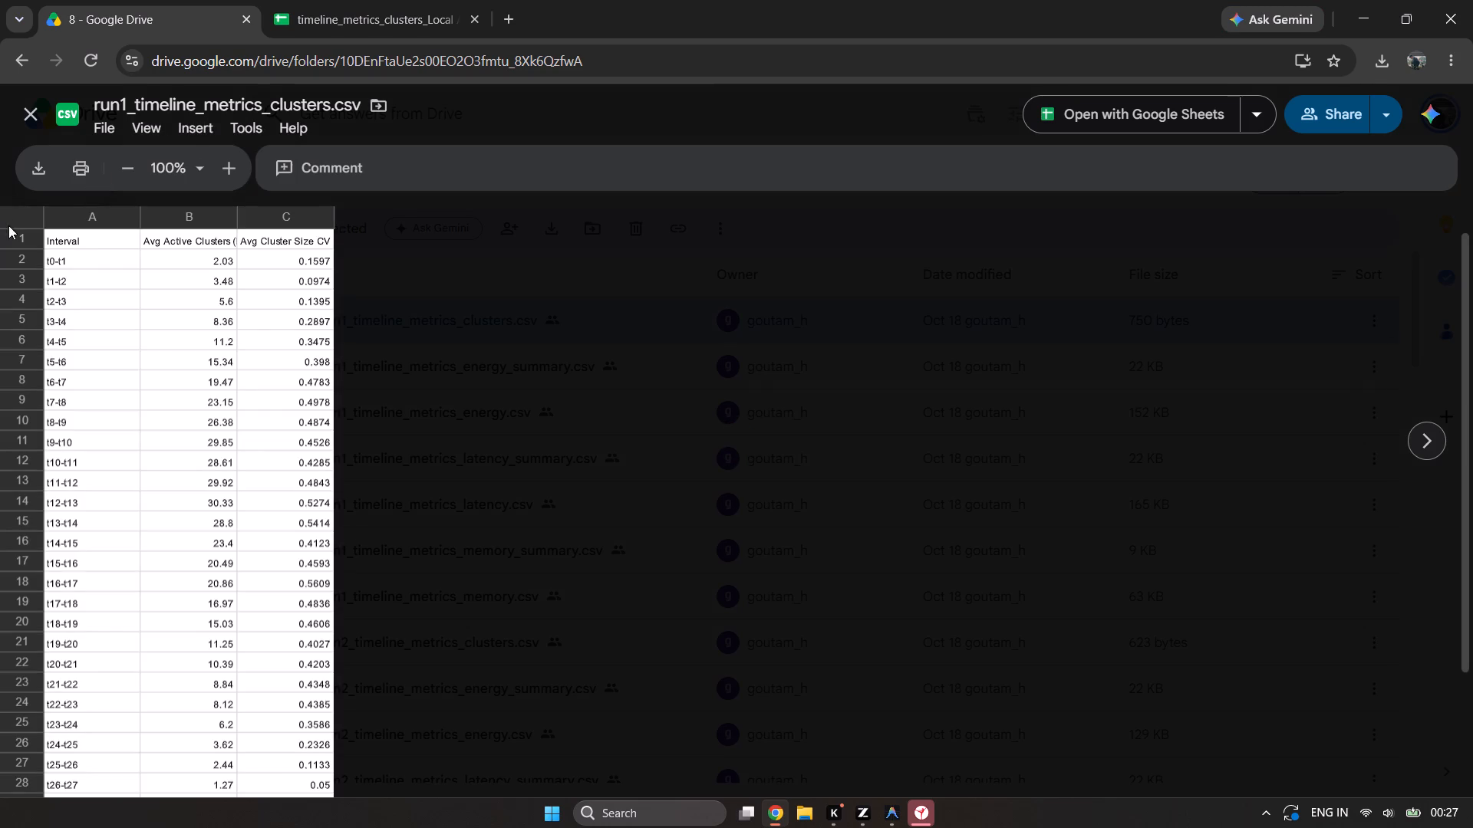
Copy the whole run1_timeline_metrics_clusters.csv table, including the FINAL AVERAGE row, and paste it at A84 of the Local A* clusters spreadsheet.
{"action": "left_click_drag", "start_coordinate": [81, 242], "coordinate": [275, 747]}
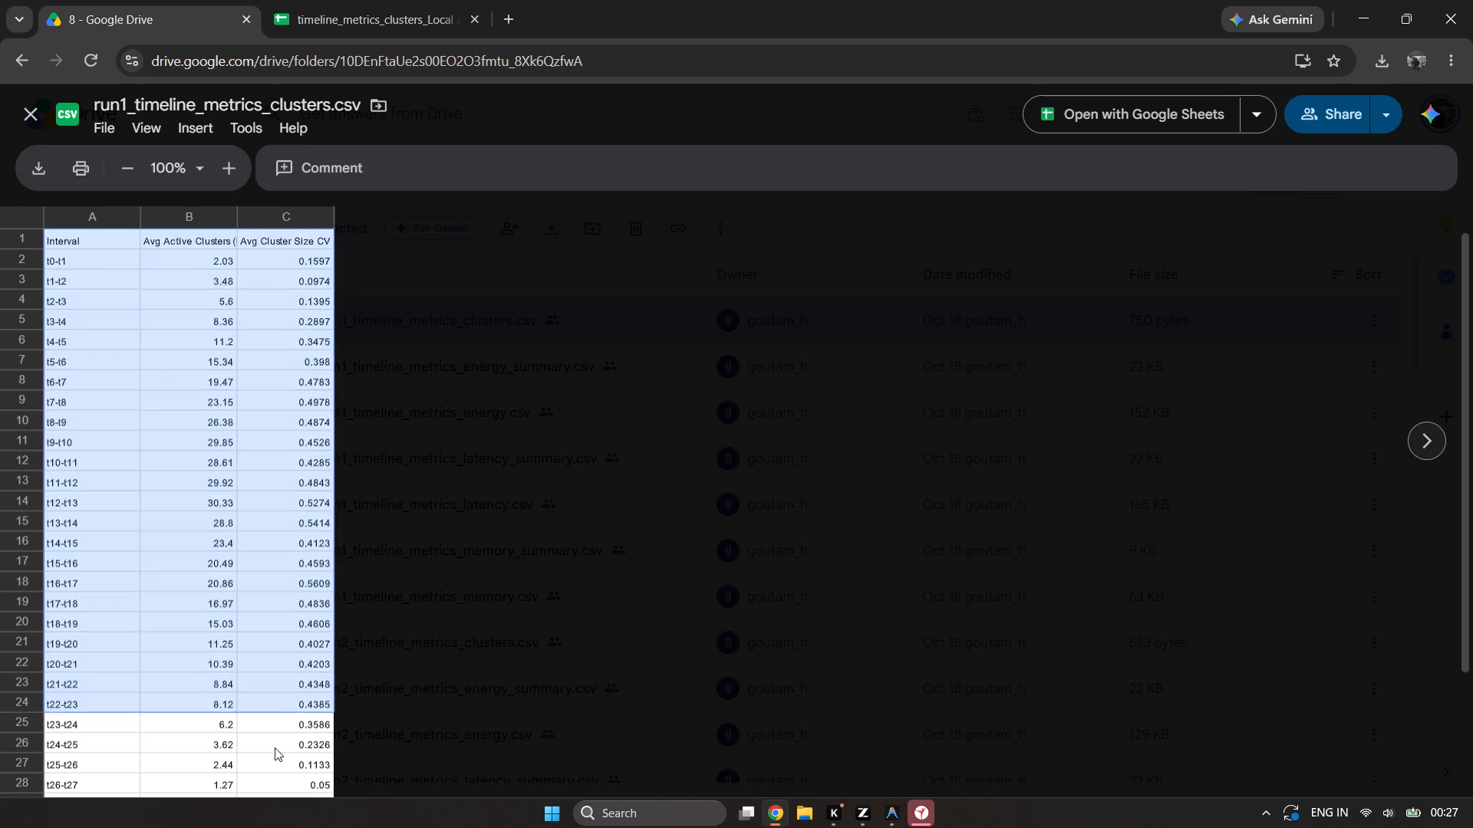
{"action": "left_click_drag", "start_coordinate": [275, 747], "coordinate": [327, 827]}
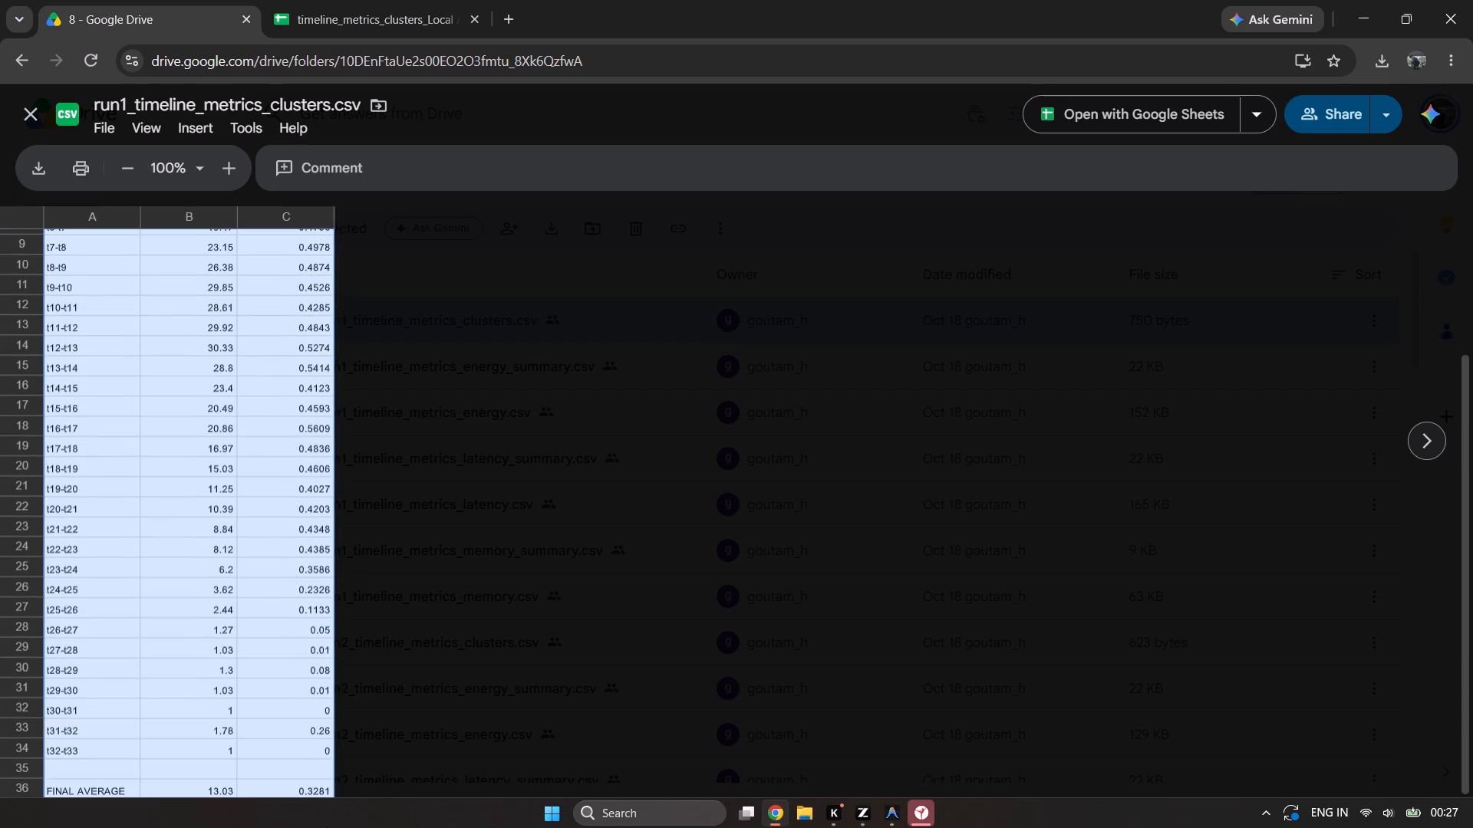
{"action": "key", "text": "ctrl+c"}
{"action": "left_click", "coordinate": [396, 0]}
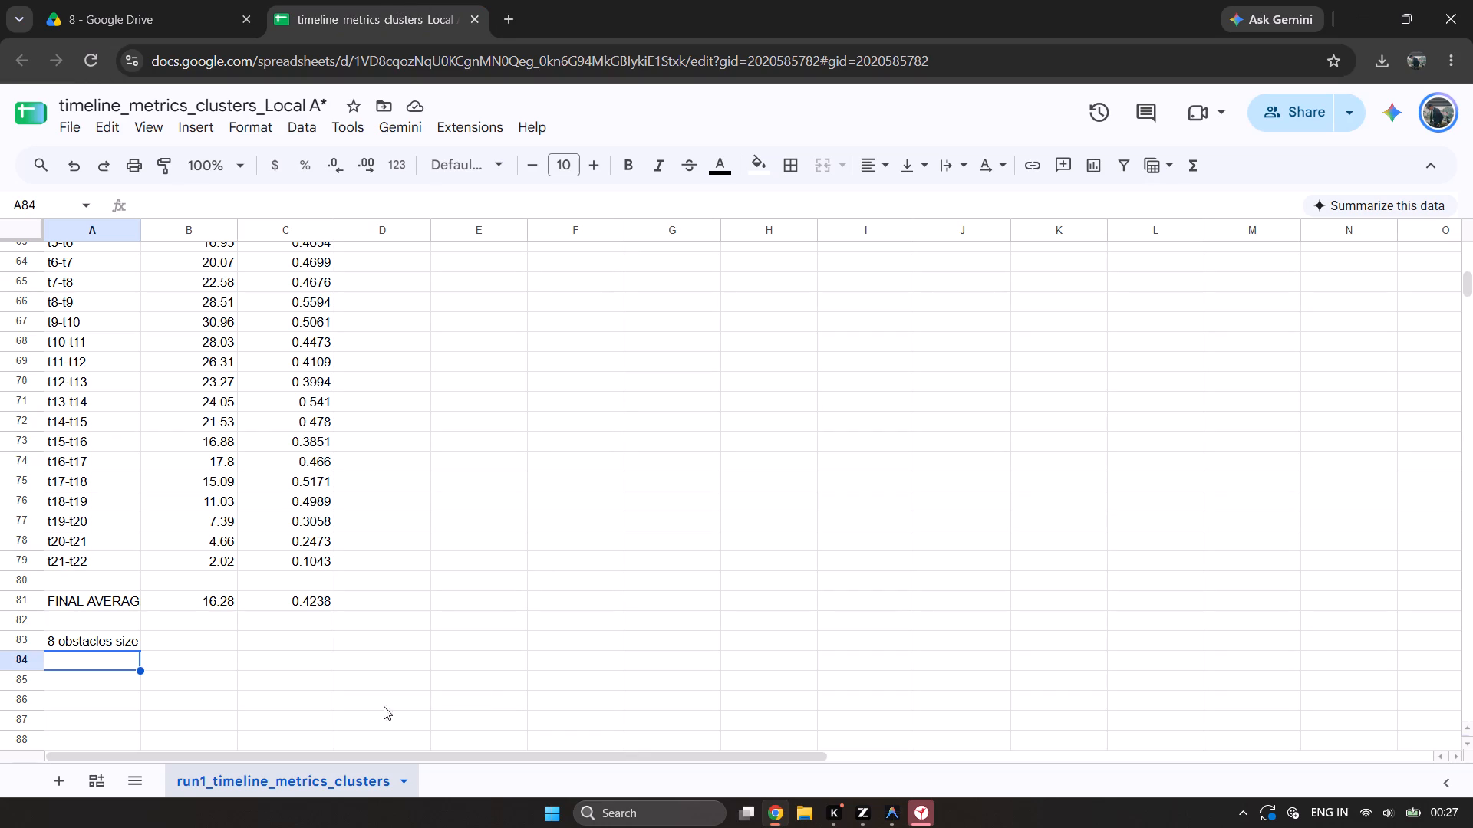
{"action": "key", "text": "ctrl+v"}
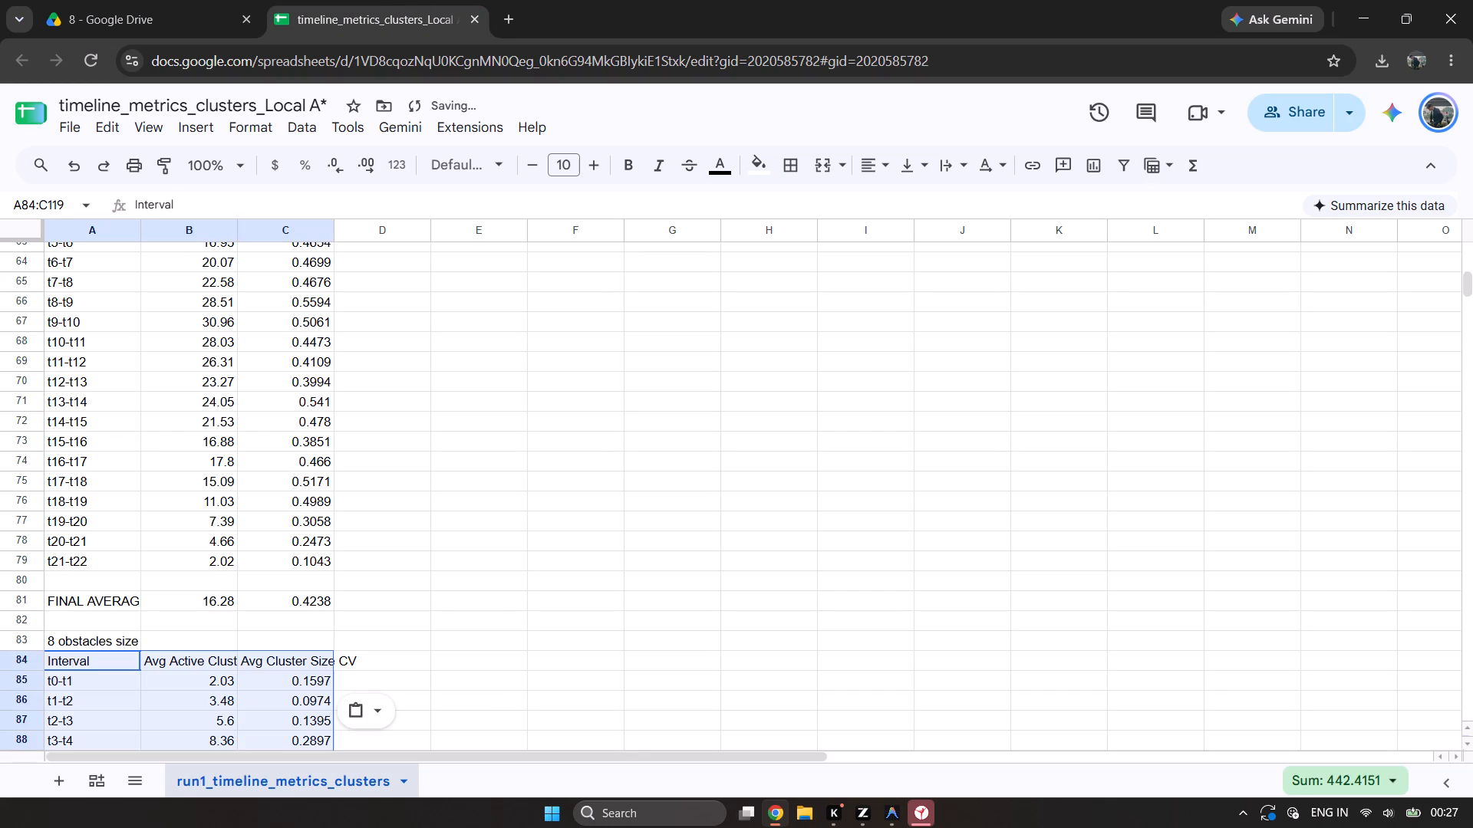
{"action": "left_click", "coordinate": [413, 627]}
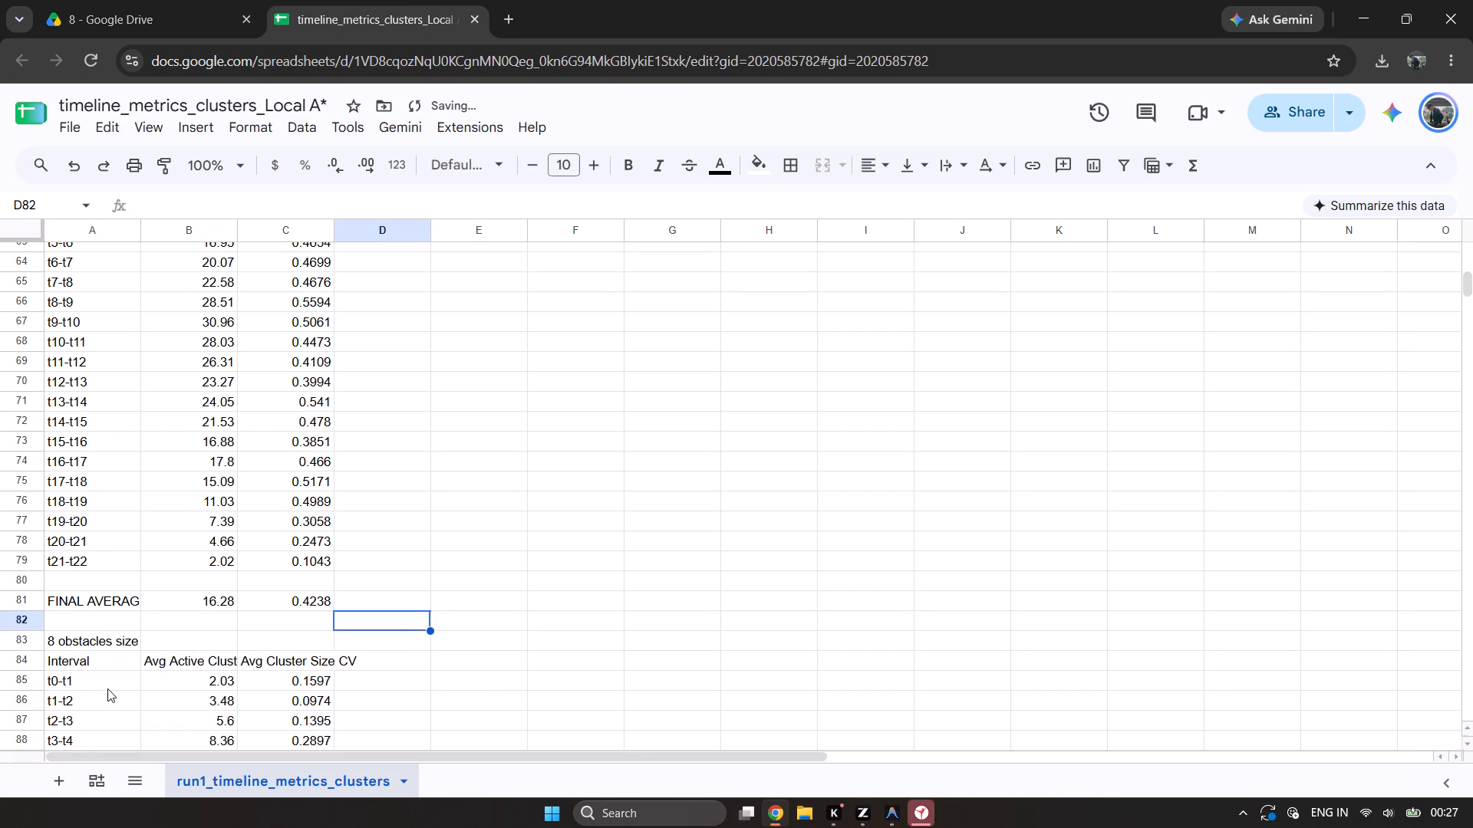
Copy the "8 obstacles size" label into A121, below the pasted table, and change it to "10 obstacles size", ending on A122.
{"action": "scroll", "coordinate": [104, 681], "scroll_direction": "down", "scroll_amount": 2}
{"action": "left_click", "coordinate": [113, 447]}
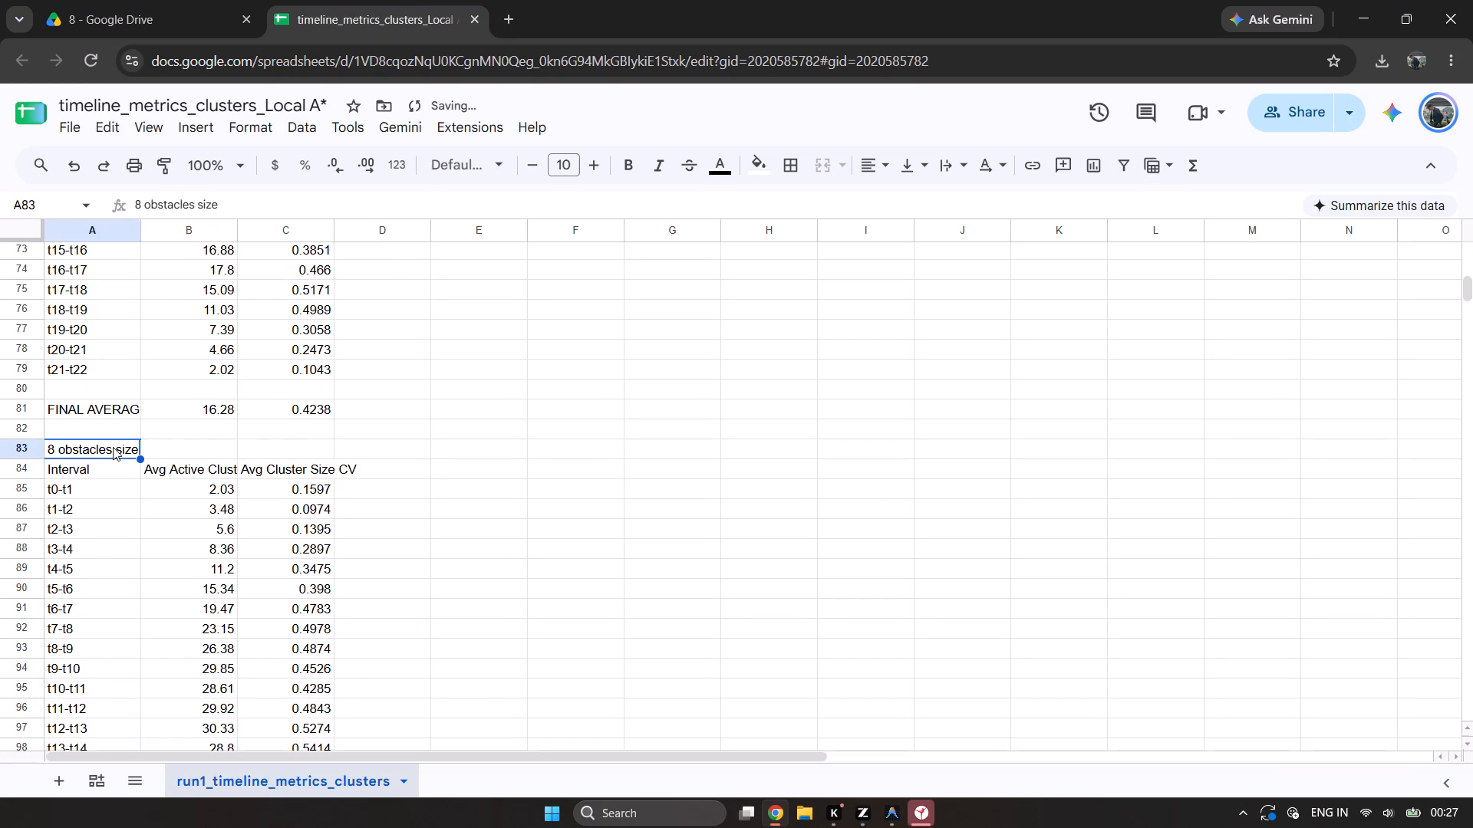
{"action": "key", "text": "ctrl+c"}
{"action": "scroll", "coordinate": [163, 469], "scroll_direction": "down", "scroll_amount": 8}
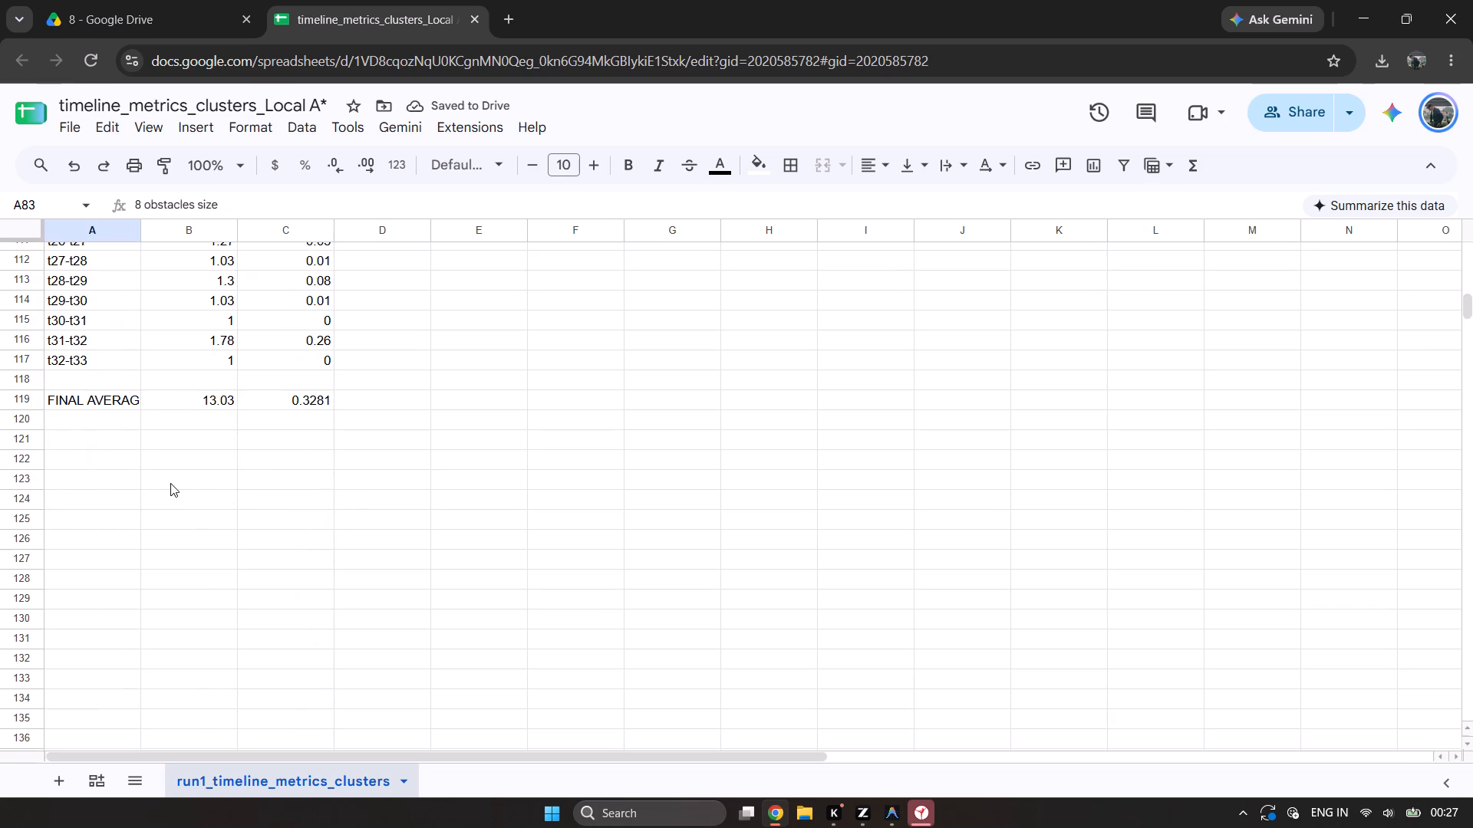
{"action": "left_click", "coordinate": [119, 449]}
{"action": "key", "text": "ctrl+v"}
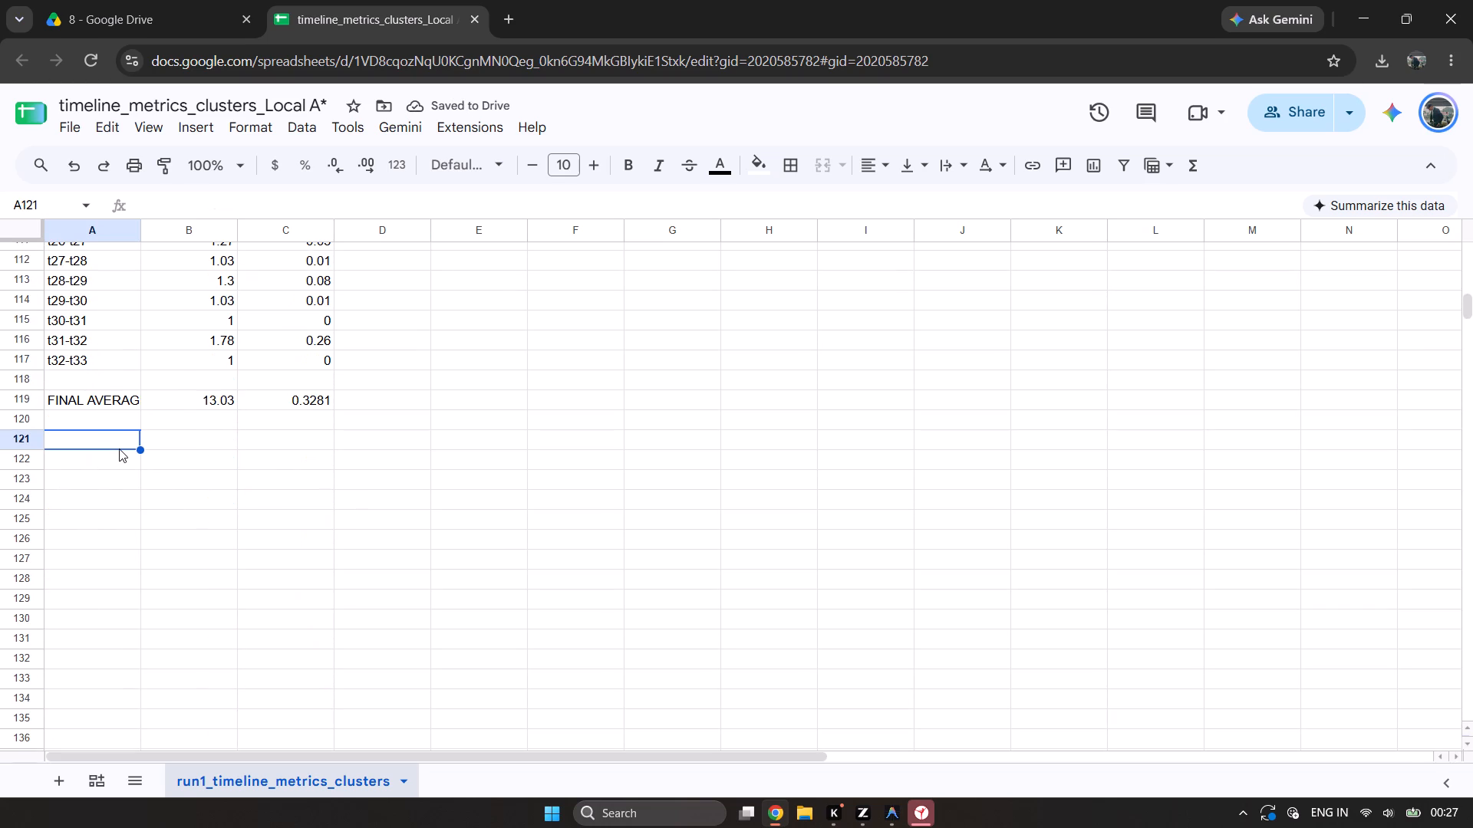
{"action": "left_click", "coordinate": [142, 199]}
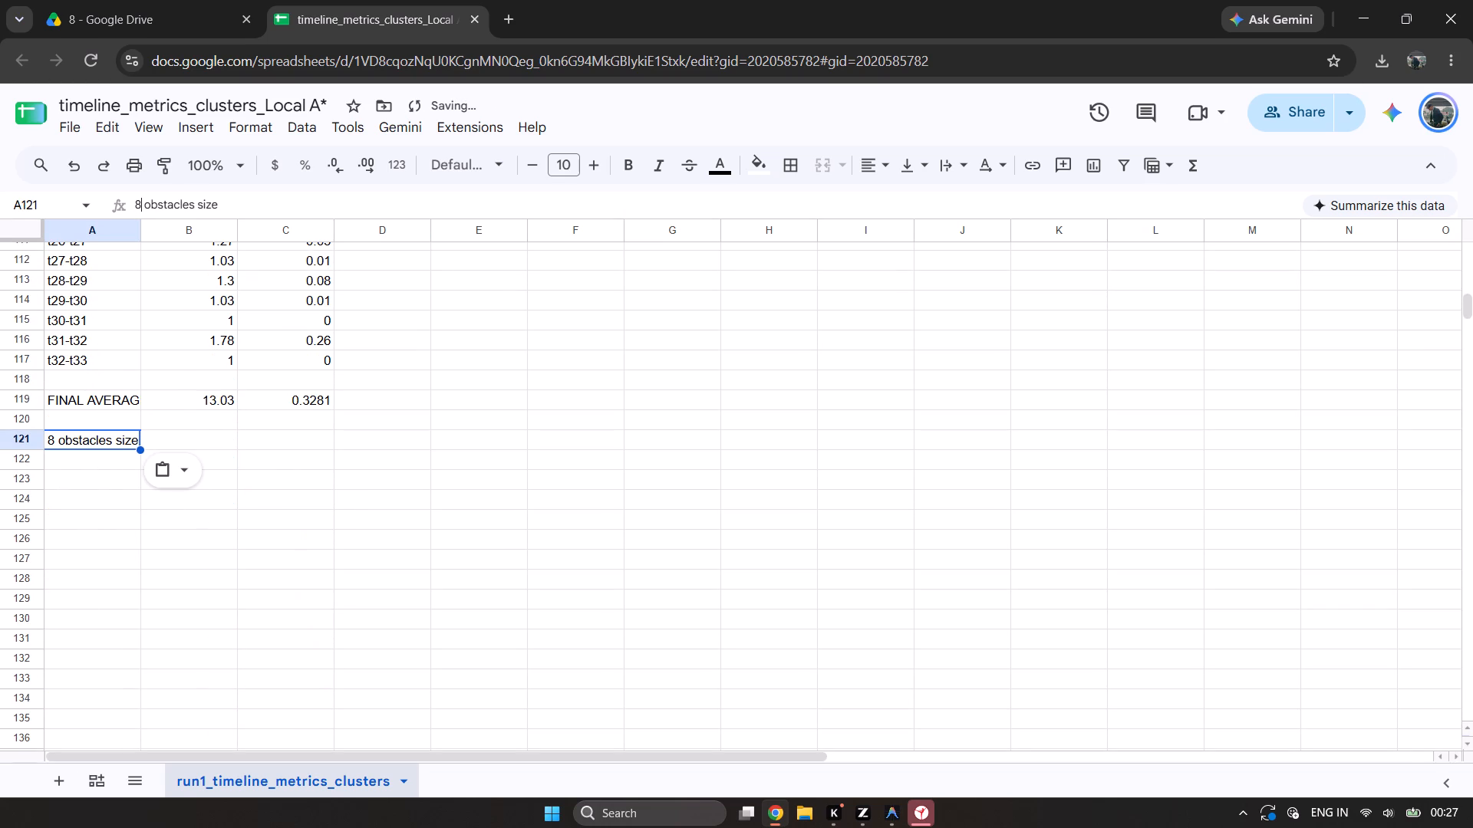
{"action": "key", "text": "BackSpace"}
{"action": "type", "text": "10"}
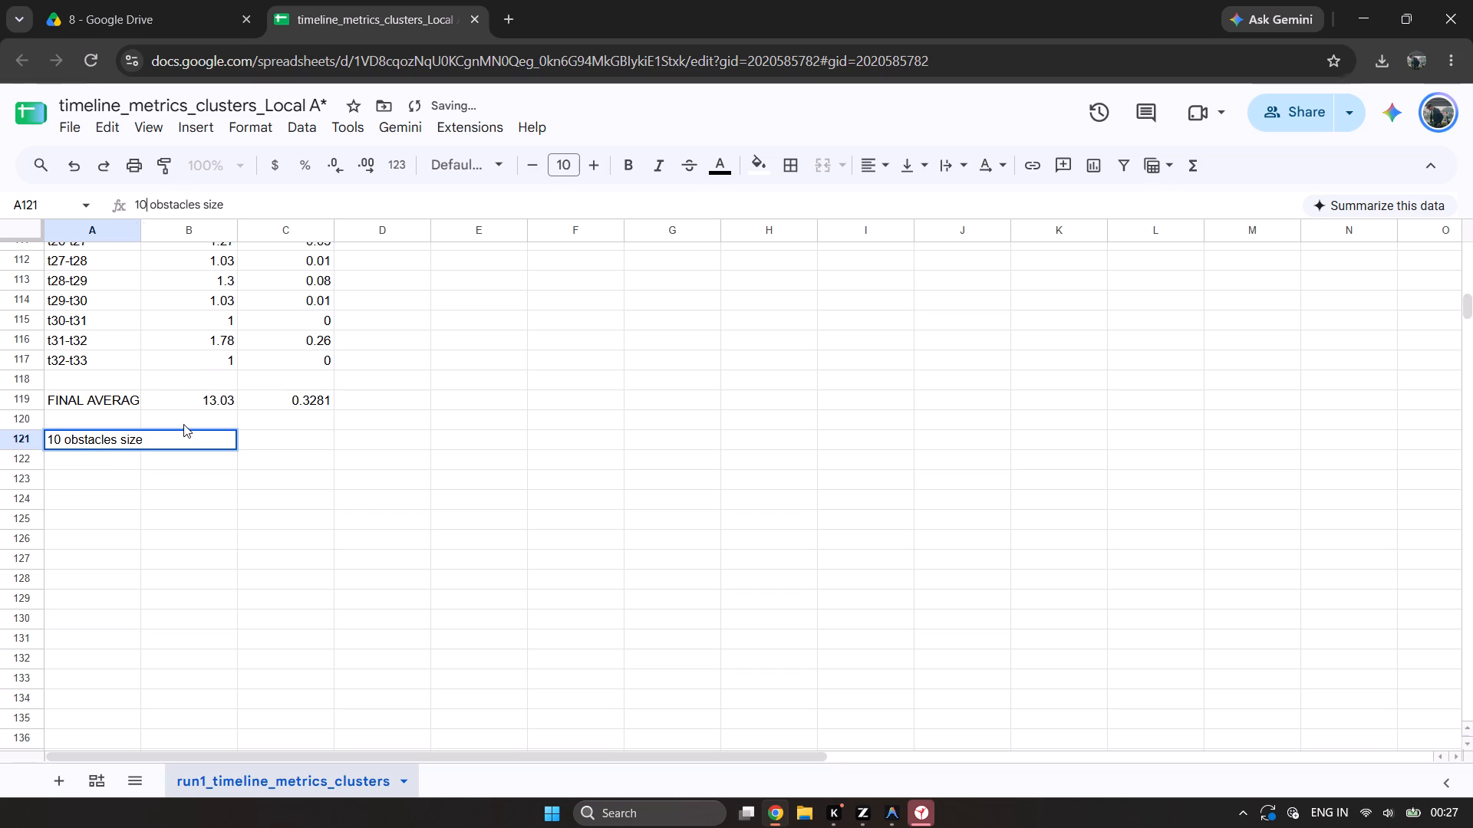
{"action": "left_click", "coordinate": [110, 467]}
Return to Drive and open run1_timeline_metrics_clusters.csv from the Local A* > 10 folder.
{"action": "left_click", "coordinate": [140, 0]}
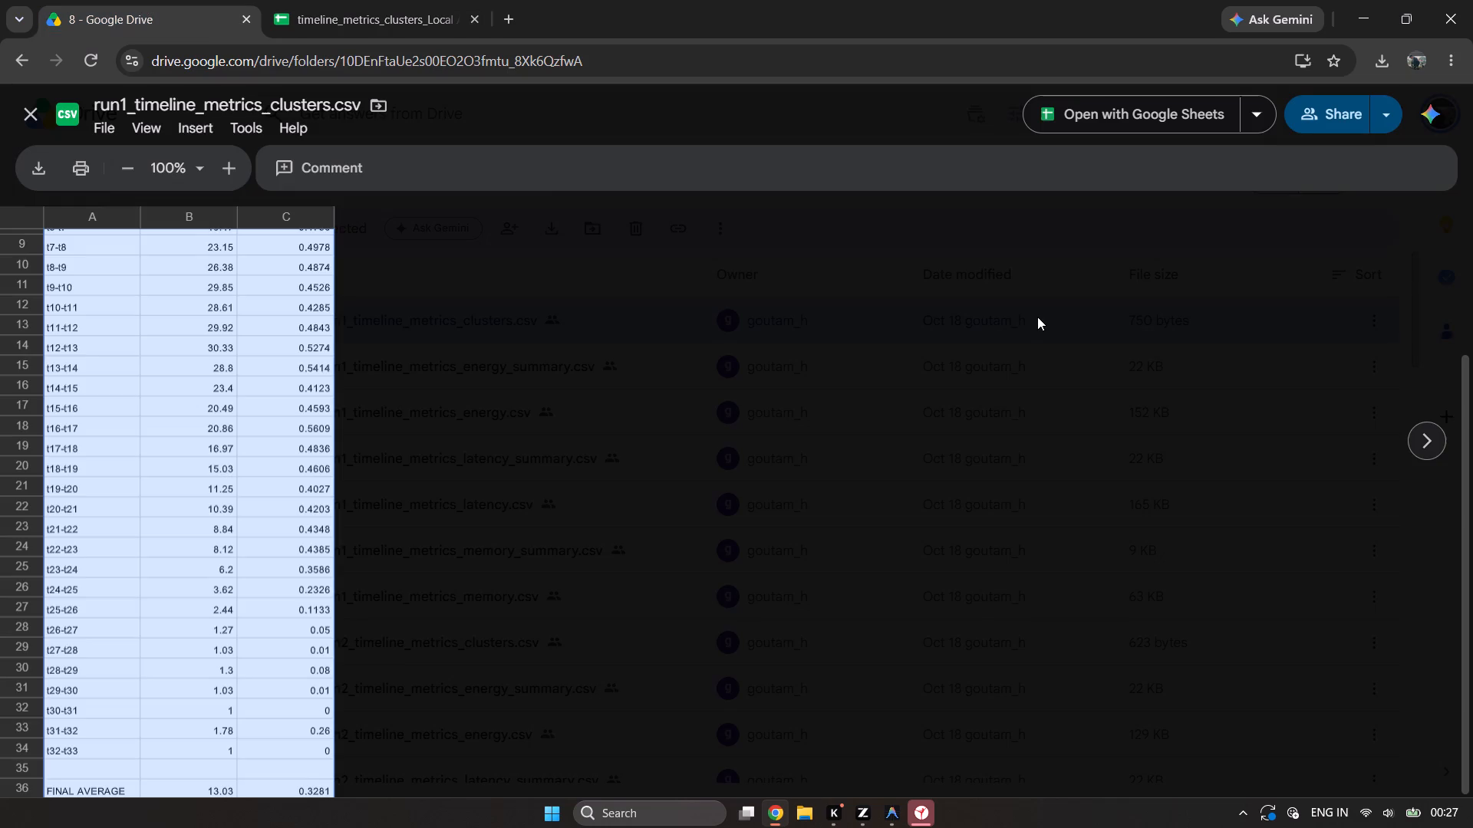
{"action": "left_click", "coordinate": [30, 108]}
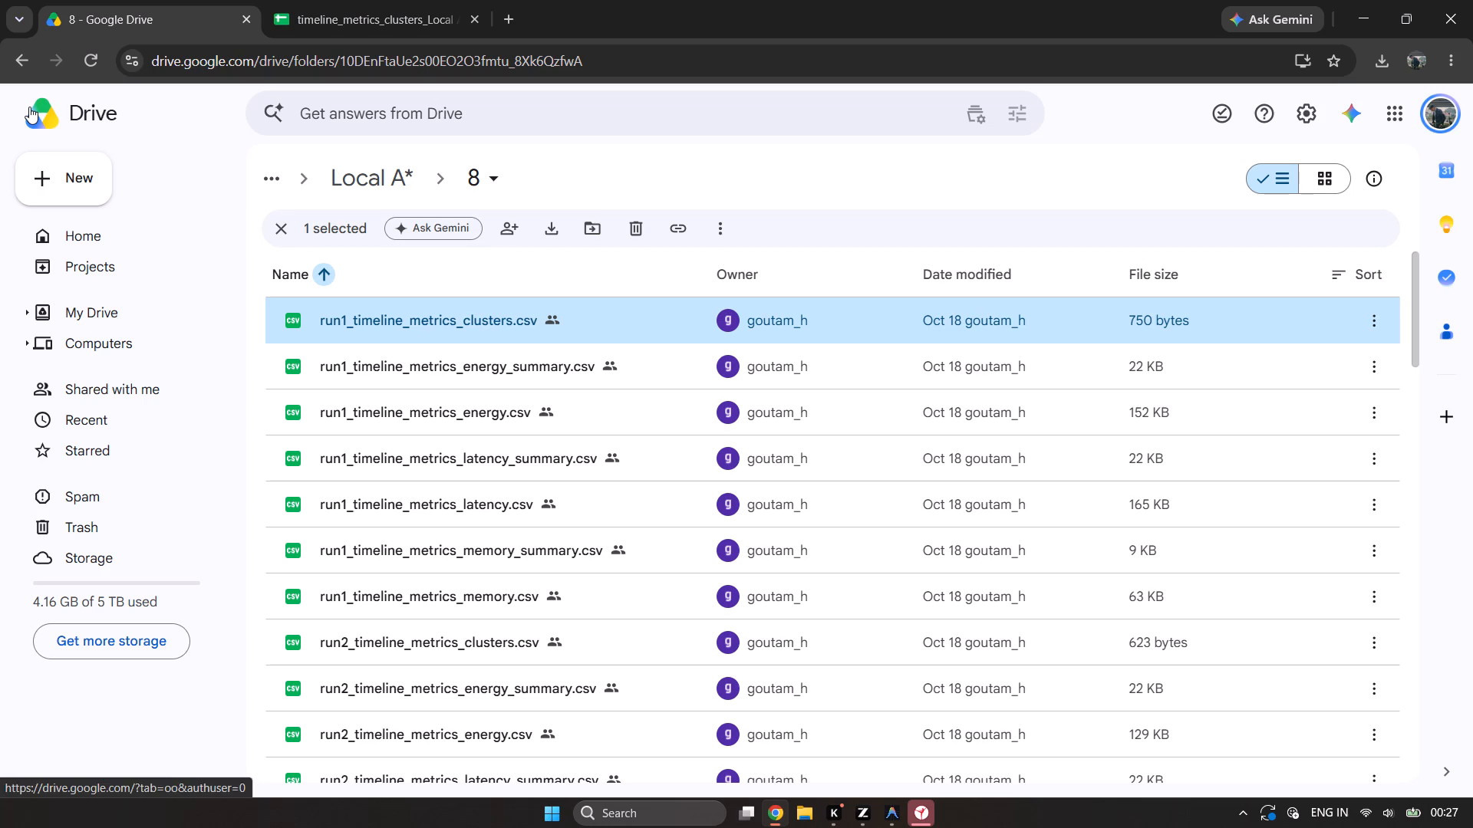
{"action": "left_click", "coordinate": [25, 51]}
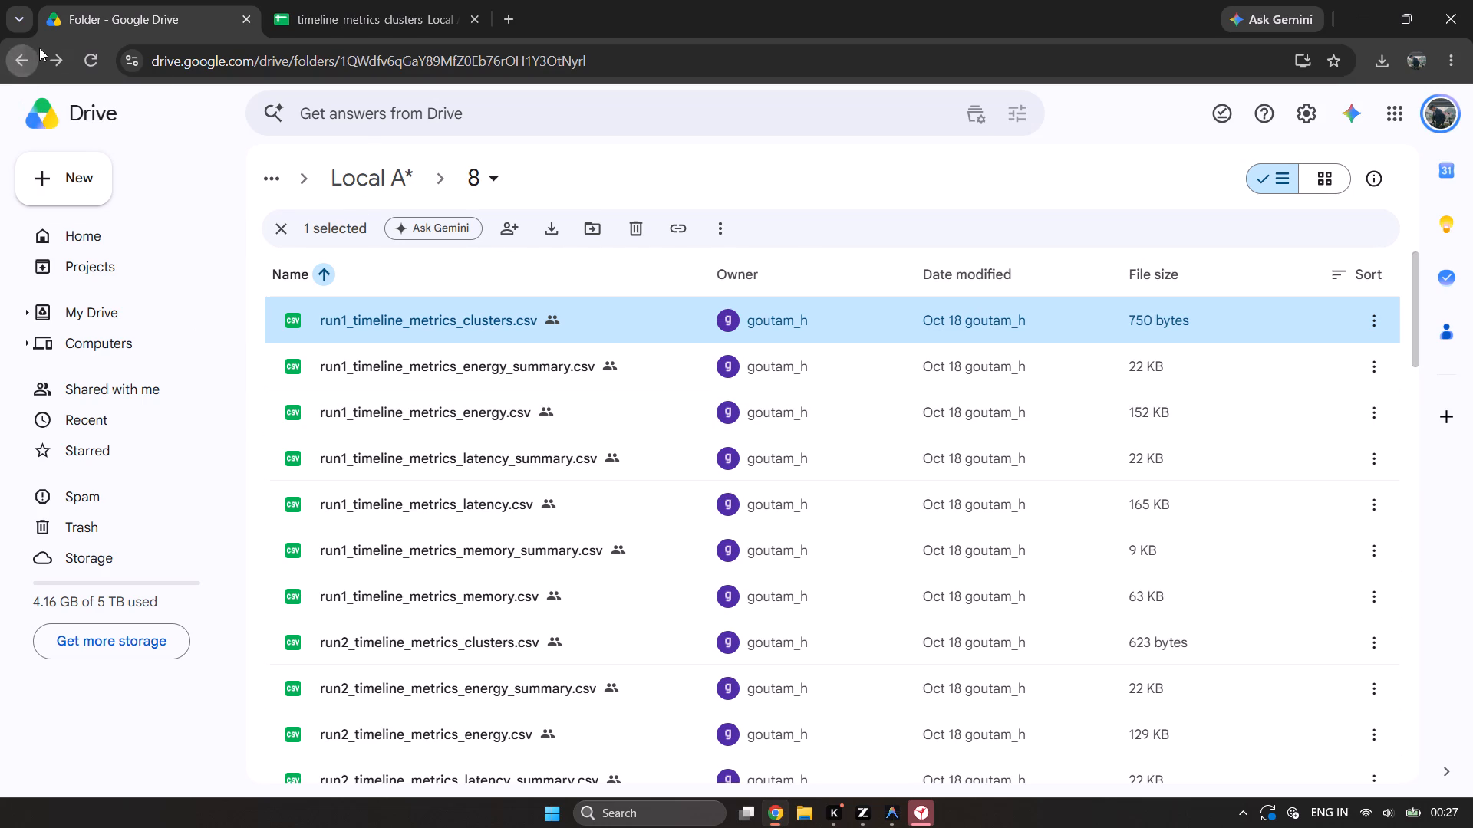
{"action": "double_click", "coordinate": [430, 471]}
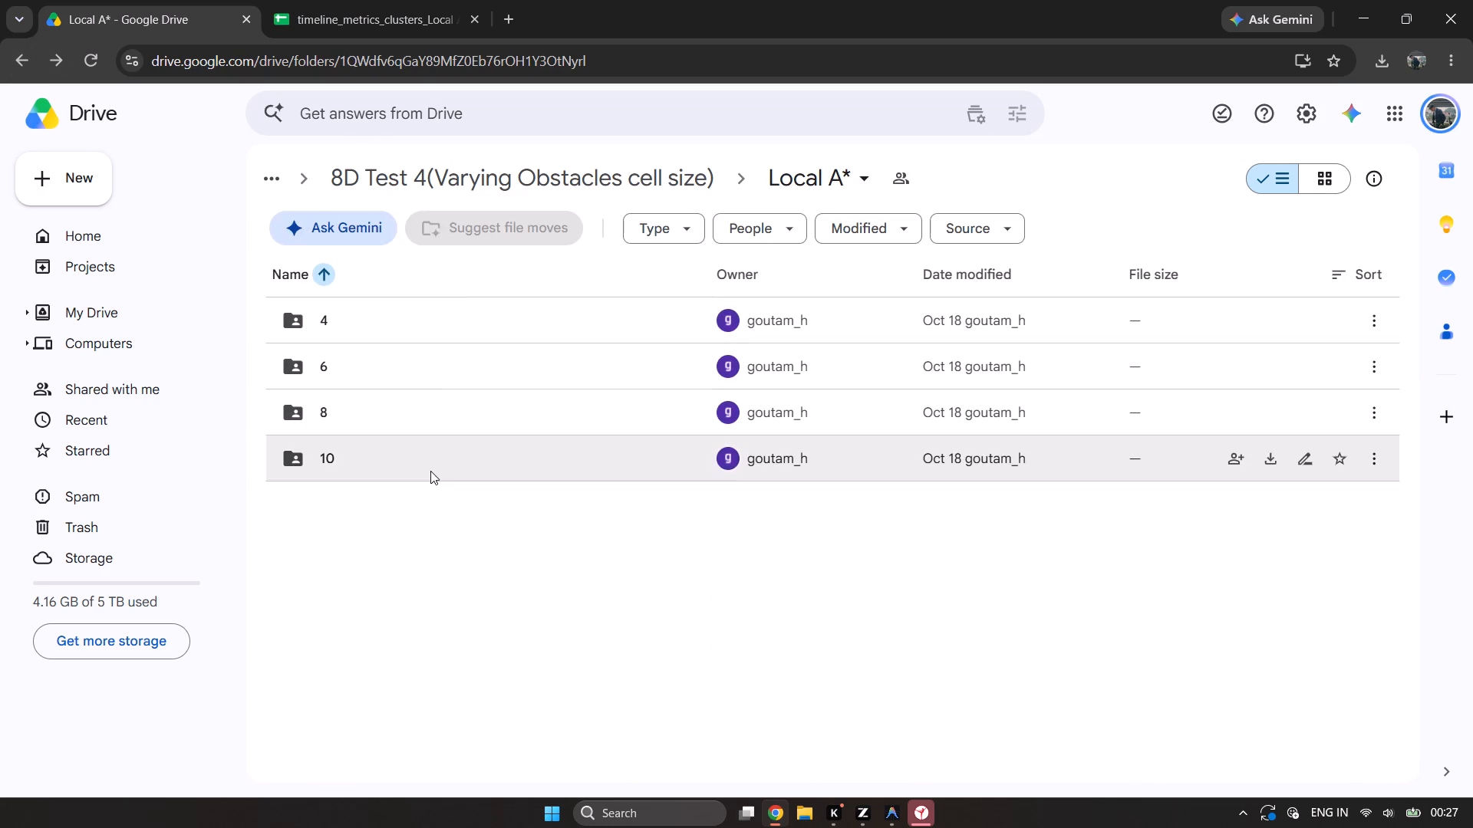
{"action": "scroll", "coordinate": [442, 455], "scroll_direction": "down", "scroll_amount": 6}
{"action": "scroll", "coordinate": [677, 286], "scroll_direction": "up", "scroll_amount": 2}
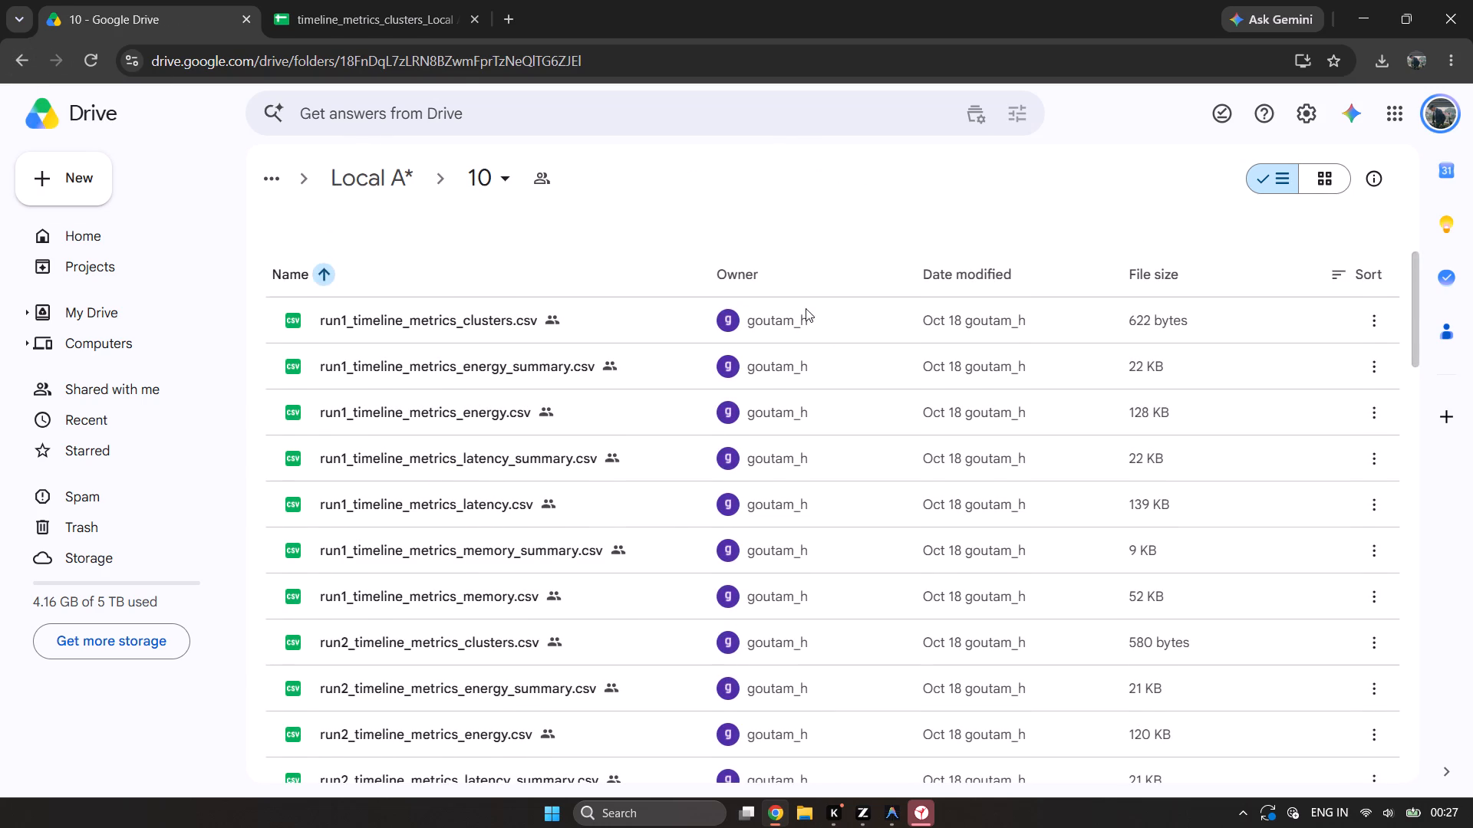
{"action": "scroll", "coordinate": [806, 308], "scroll_direction": "up", "scroll_amount": 2}
{"action": "scroll", "coordinate": [566, 294], "scroll_direction": "up", "scroll_amount": 5}
{"action": "double_click", "coordinate": [411, 317]}
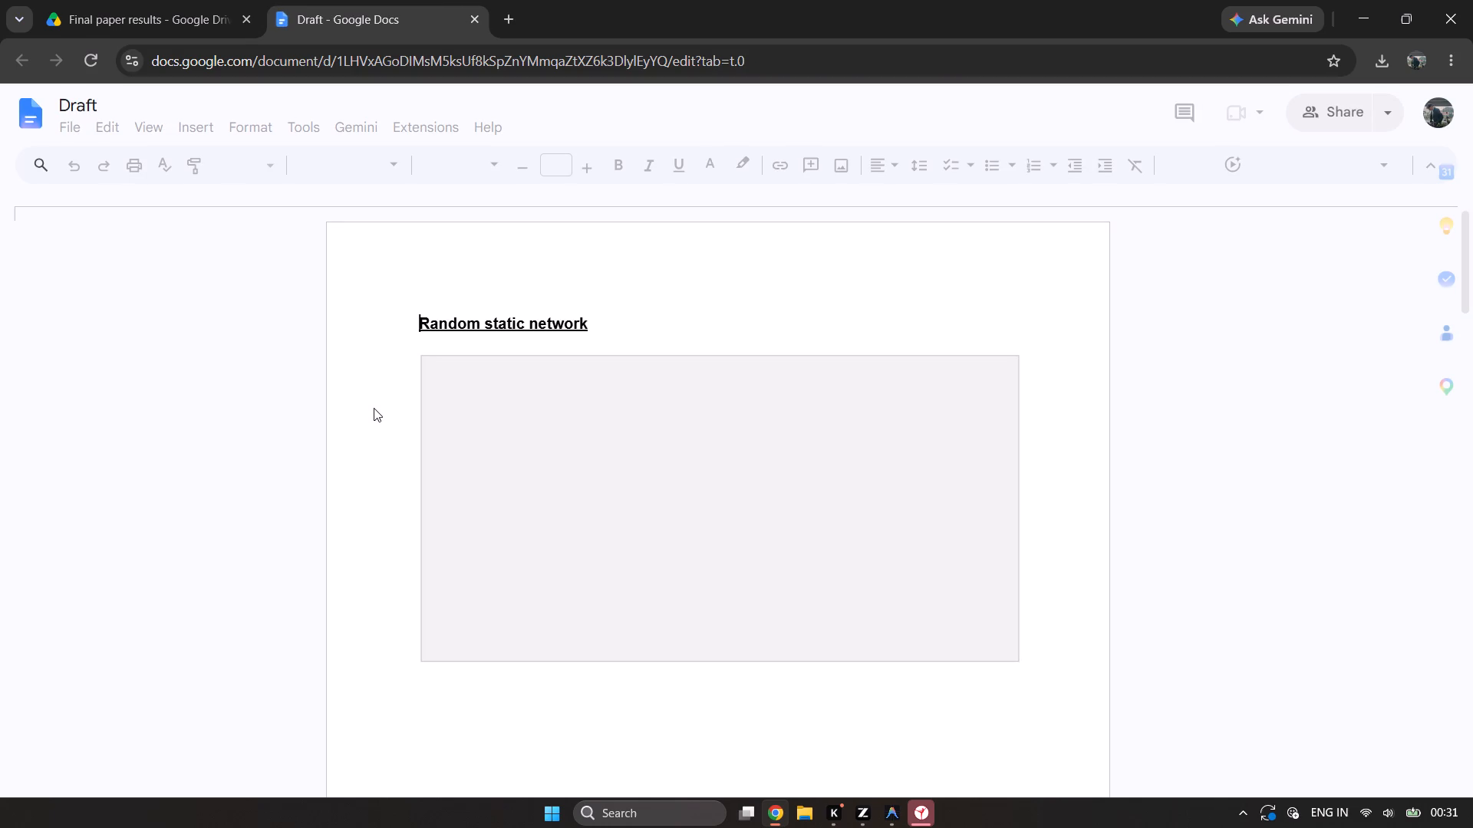
Look through the latency, energy and number-of-UAVs plots under the Random static network heading in the Draft document.
{"action": "scroll", "coordinate": [532, 338], "scroll_direction": "down", "scroll_amount": 5}
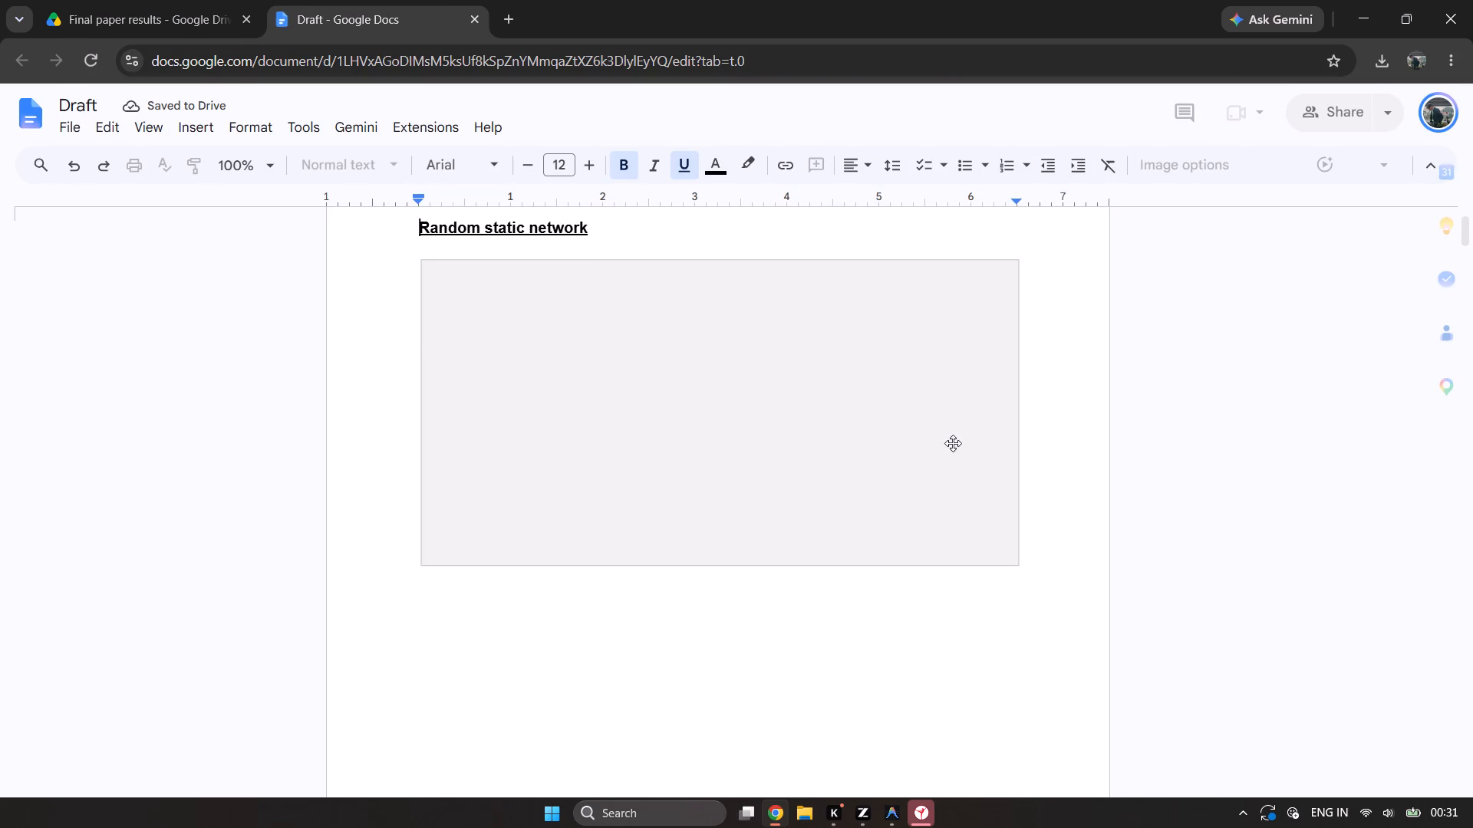
{"action": "scroll", "coordinate": [953, 443], "scroll_direction": "down", "scroll_amount": 16}
{"action": "scroll", "coordinate": [1404, 268], "scroll_direction": "down", "scroll_amount": 5}
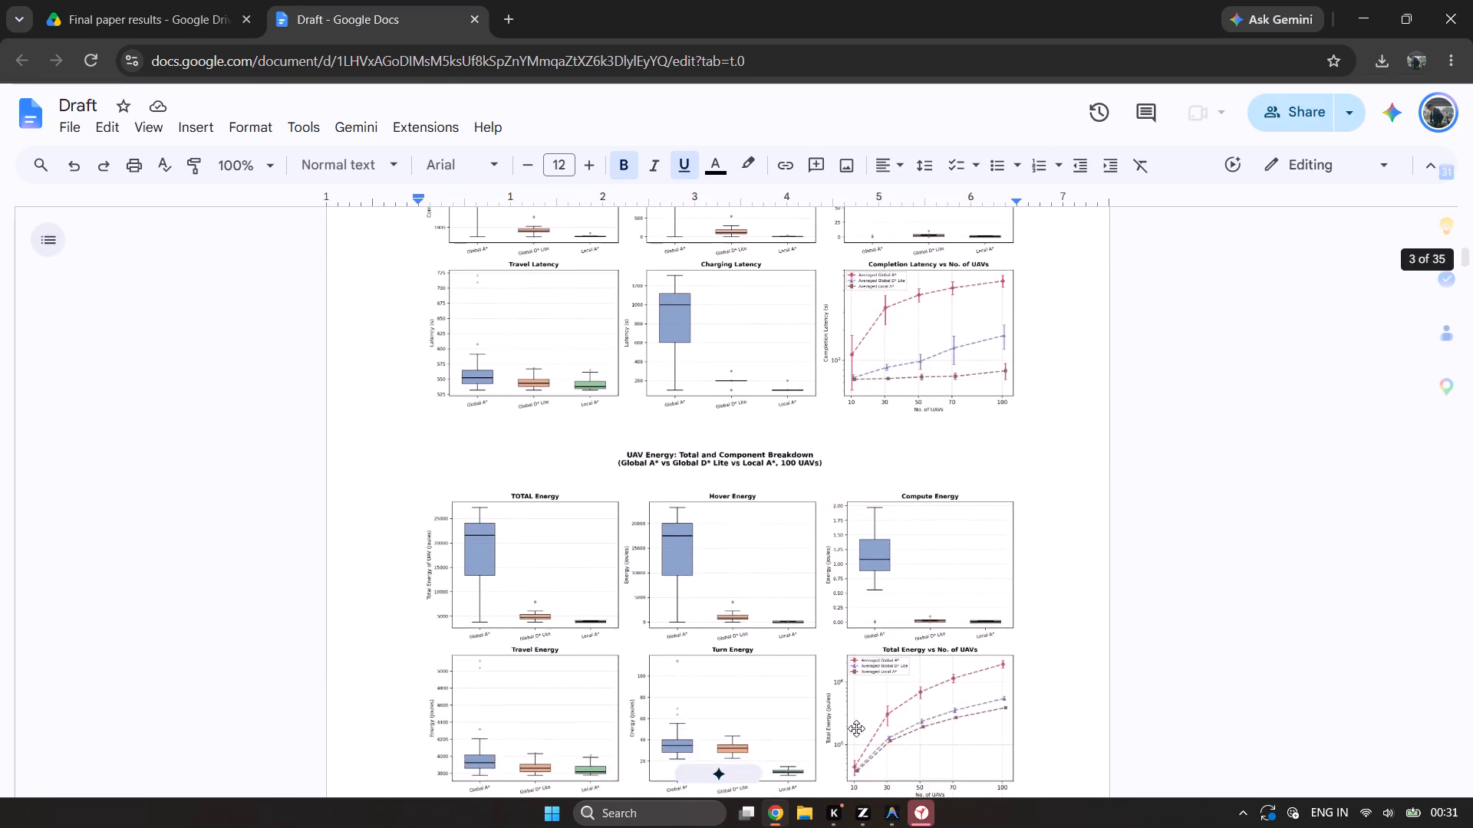
{"action": "scroll", "coordinate": [856, 728], "scroll_direction": "down", "scroll_amount": 6}
{"action": "scroll", "coordinate": [832, 715], "scroll_direction": "down", "scroll_amount": 15}
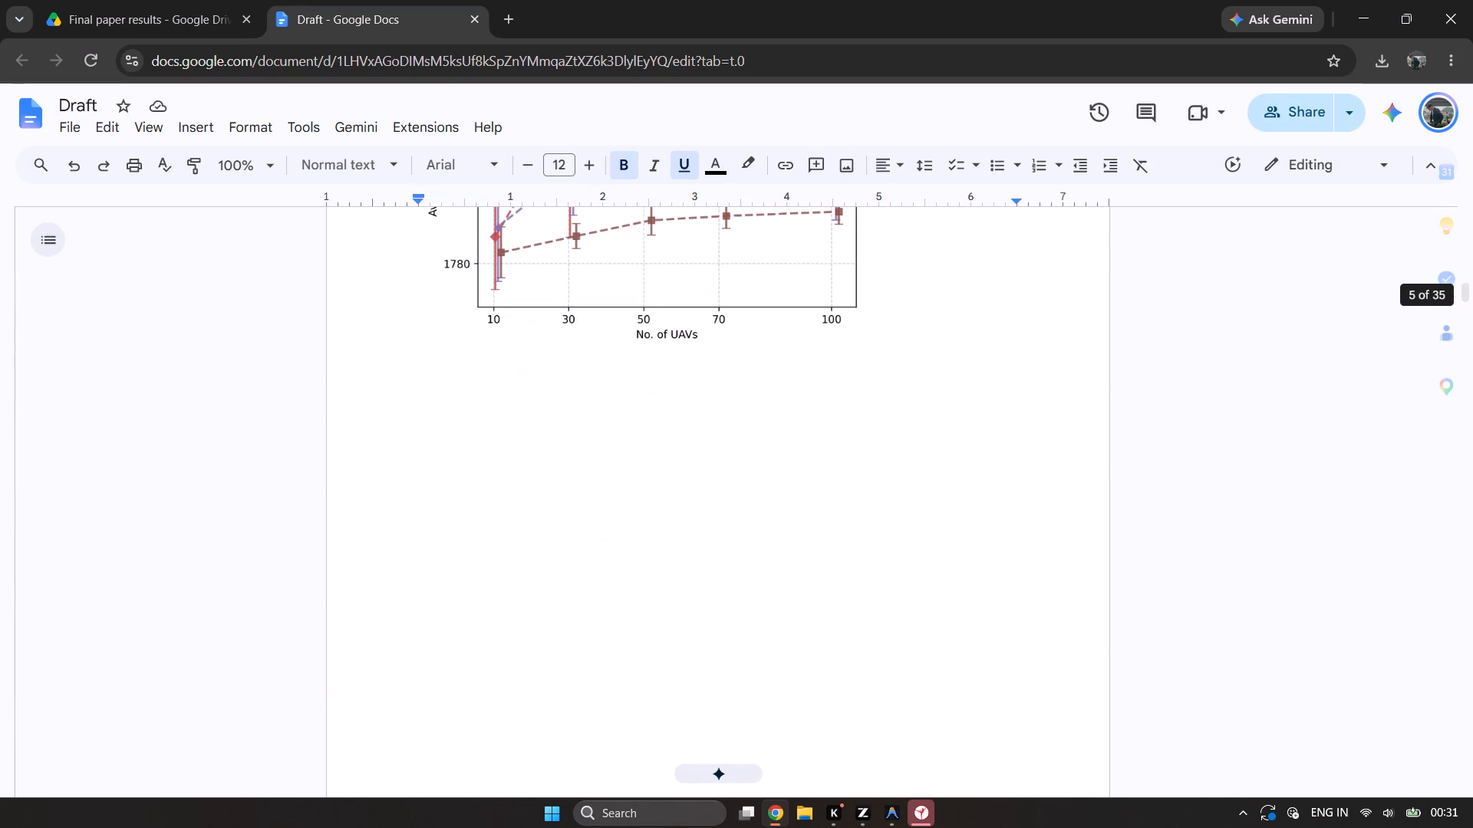